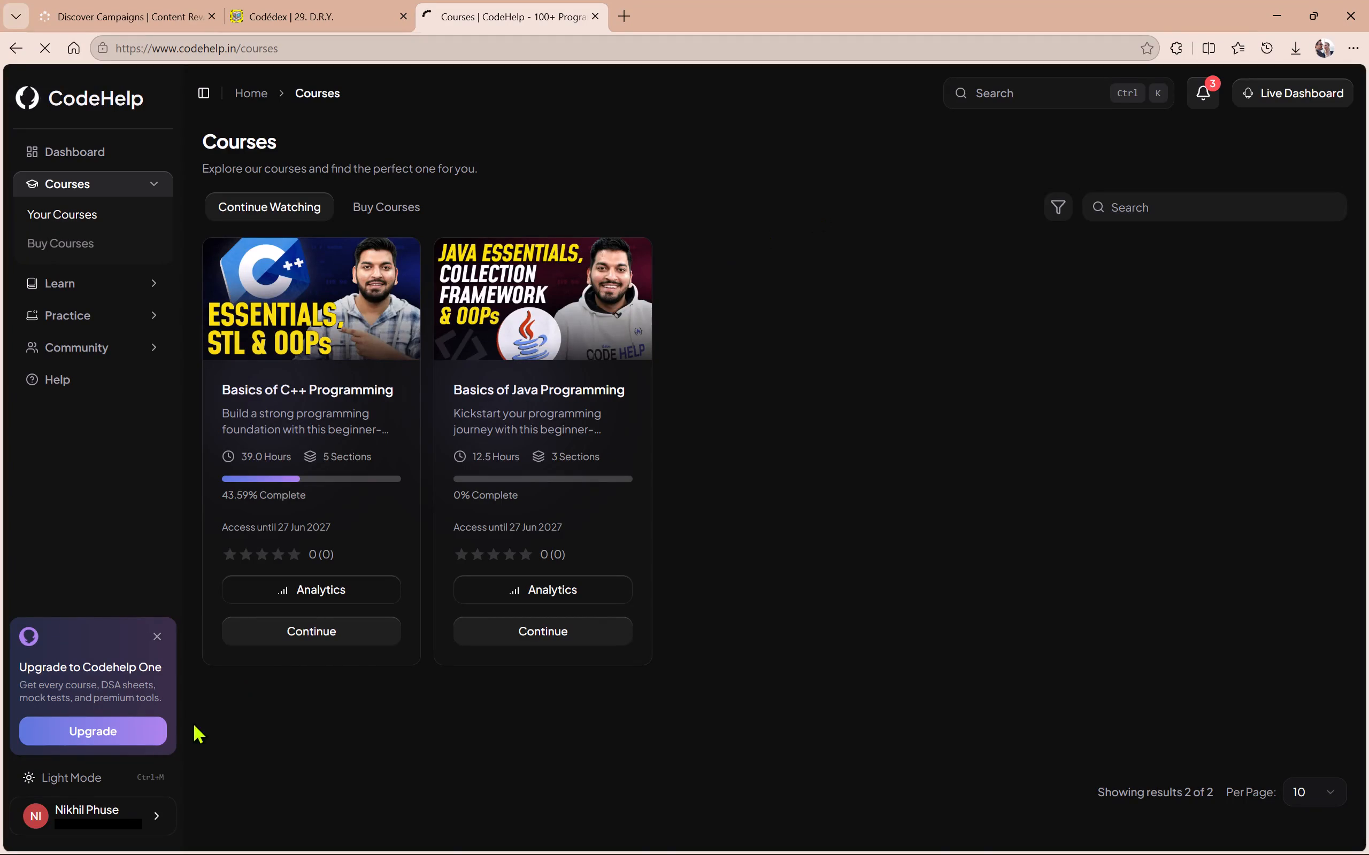
Continue the Basics of C++ Programming course.
left_click(345, 633)
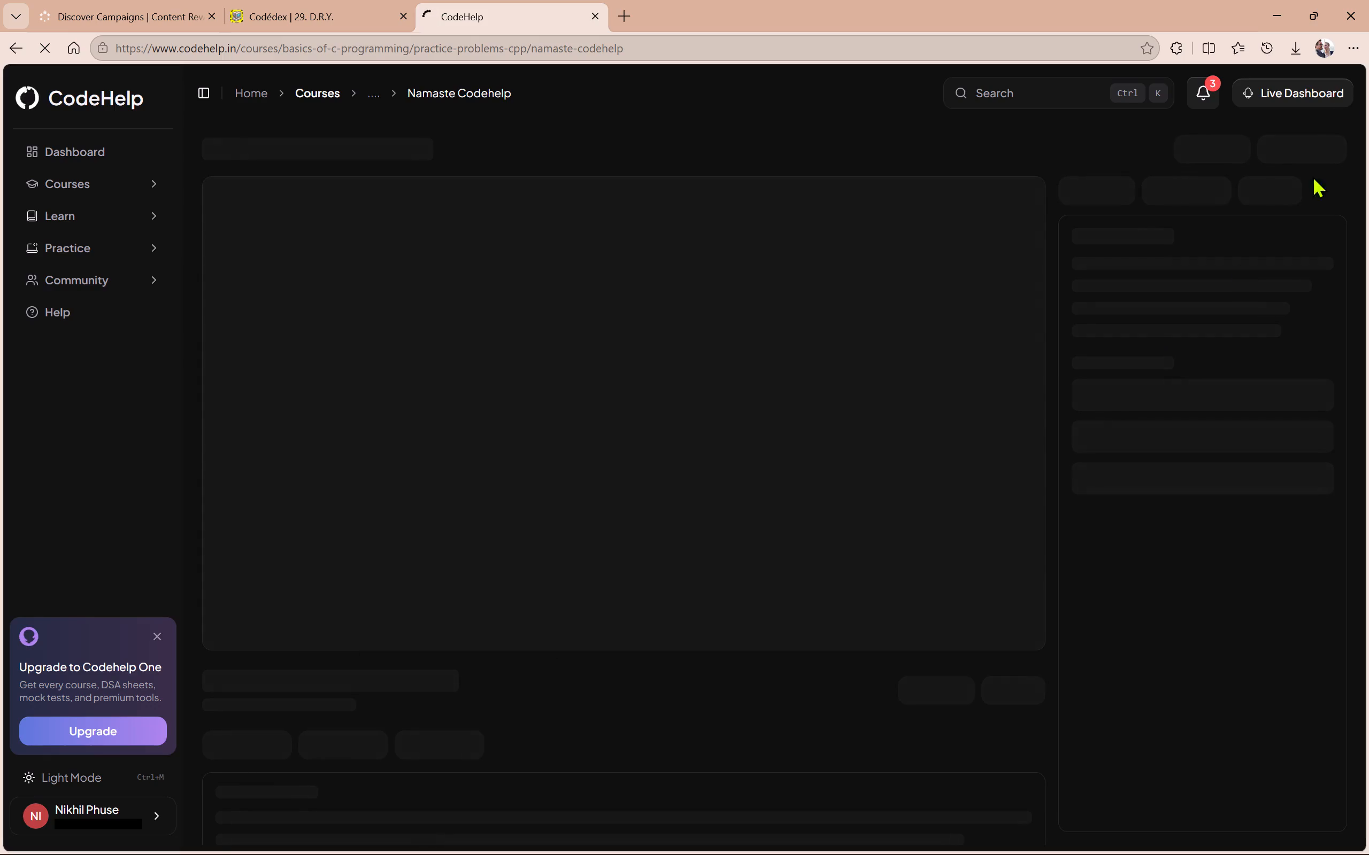
Check the unread CodeHelp notifications and close the notification list.
left_click(1194, 87)
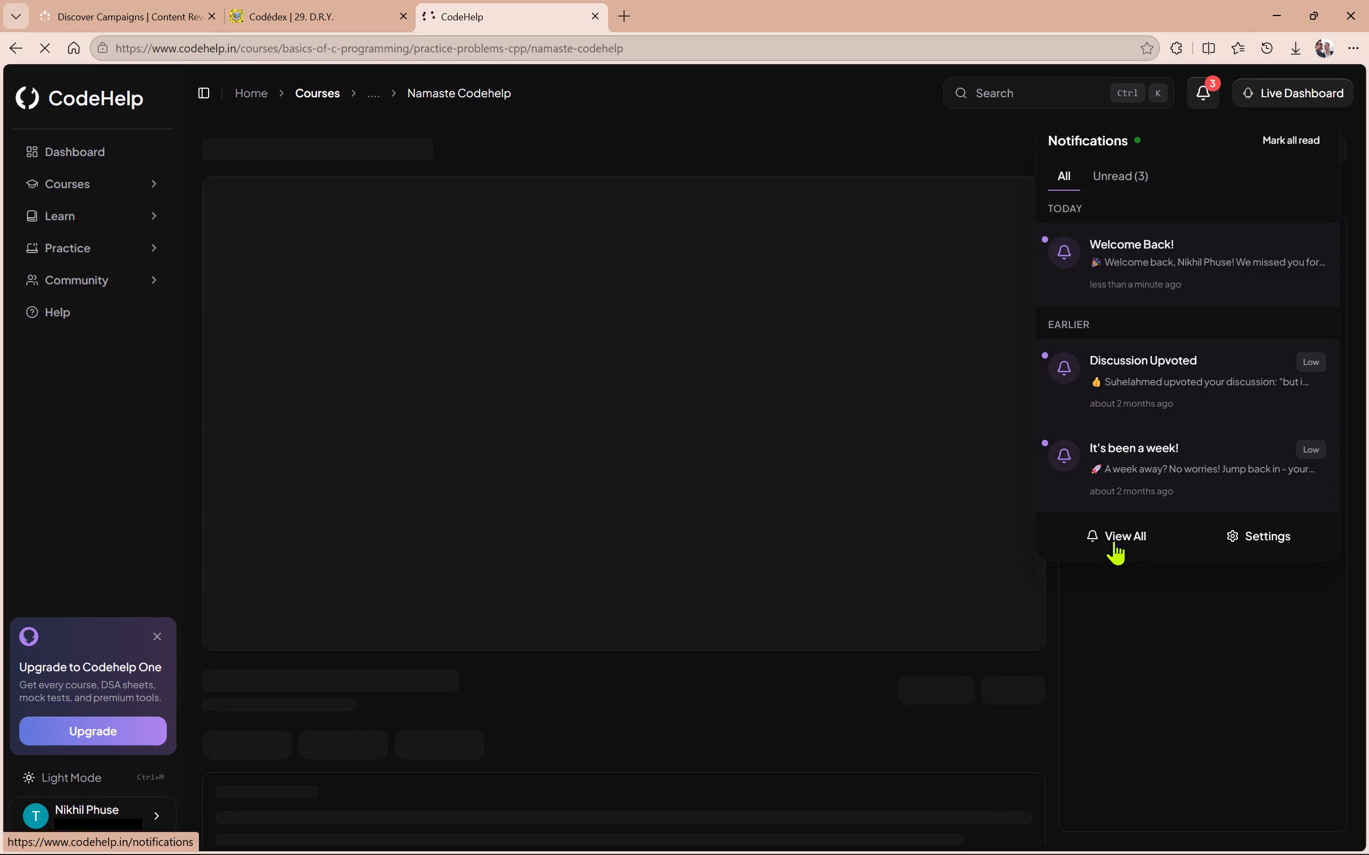
left_click(1128, 183)
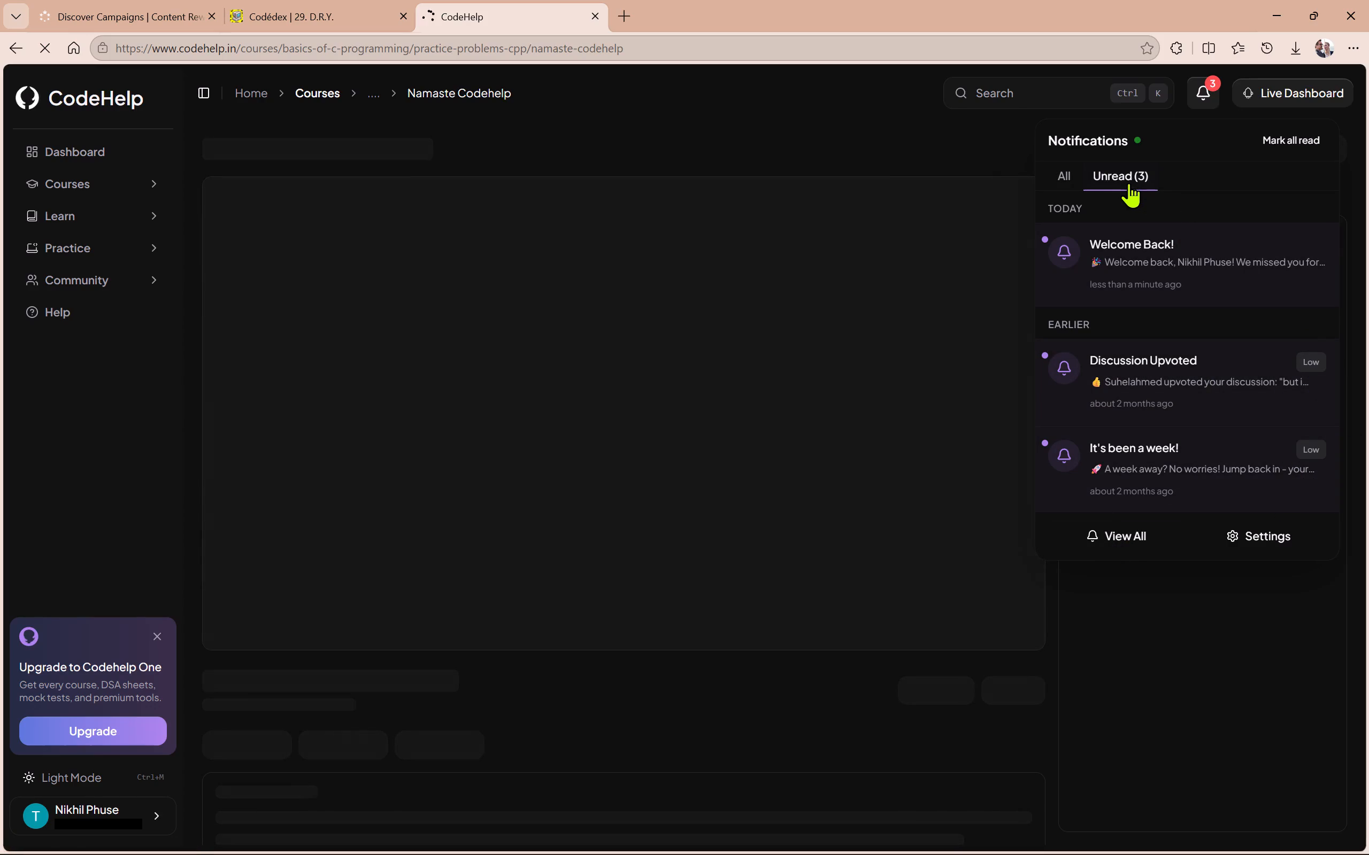
left_click(702, 95)
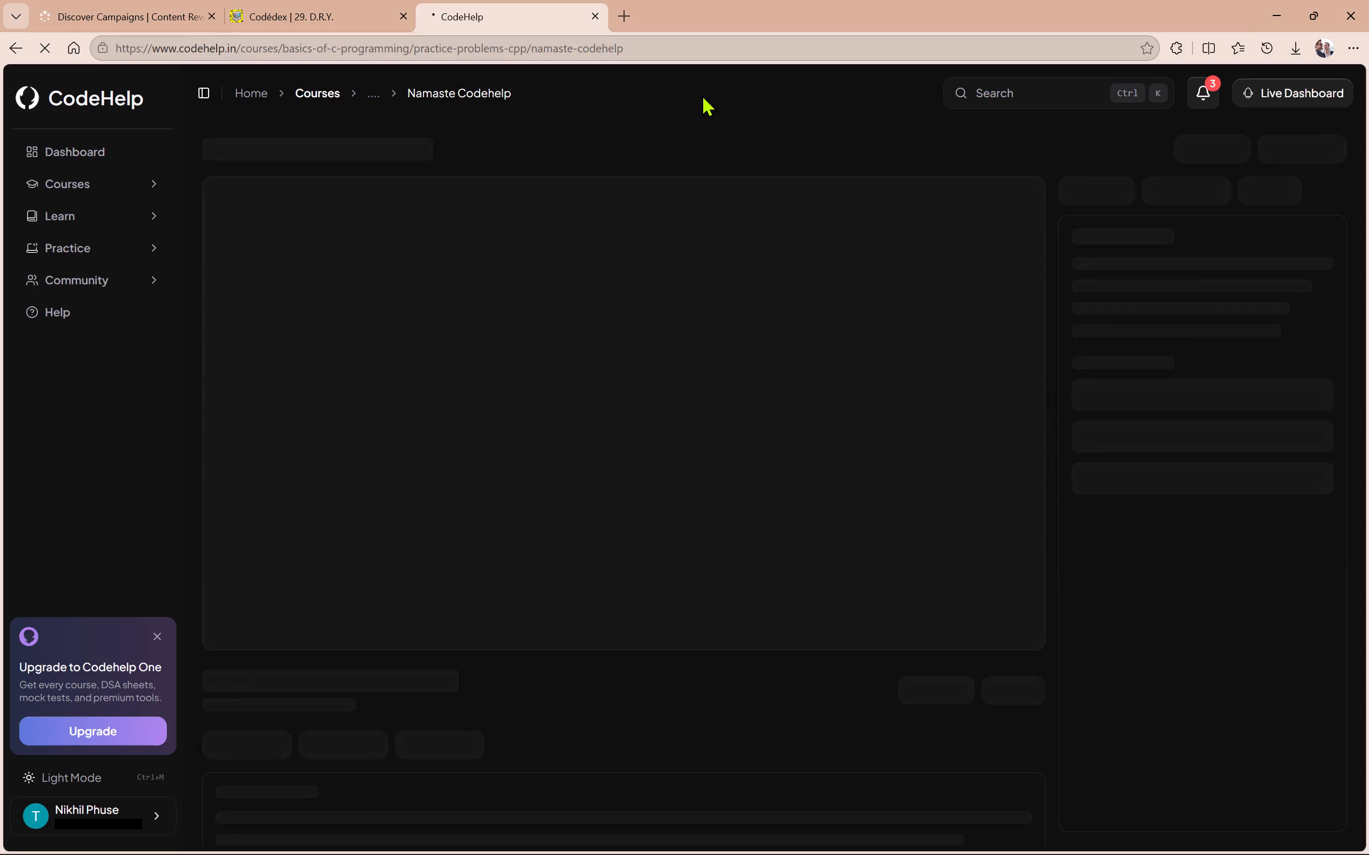
Dismiss the Upgrade to Codehelp One promotion.
left_click(158, 641)
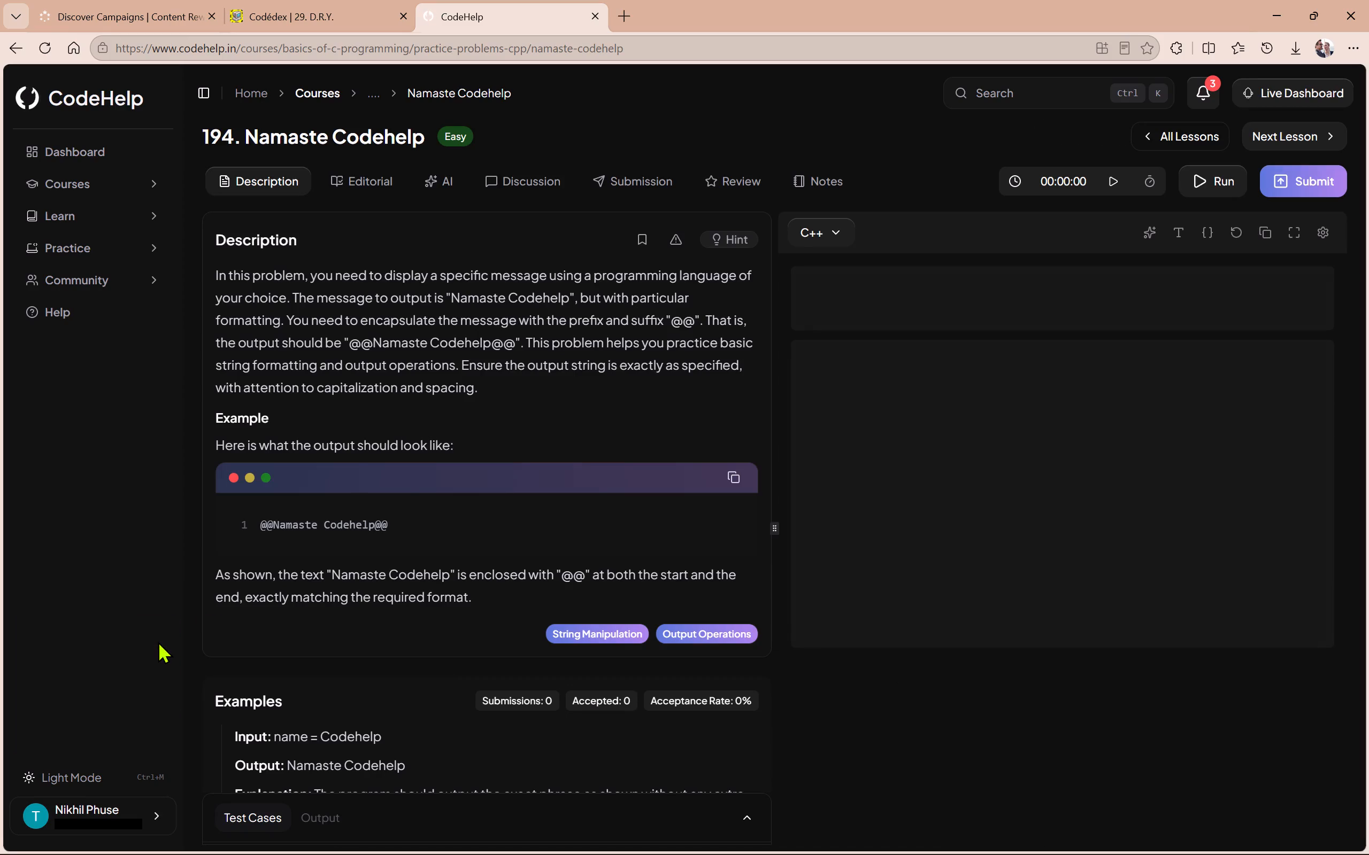
Read through the Namaste Codehelp problem's description, examples and constraints.
scroll(452, 644, "up", 1)
scroll(452, 644, "down", 5)
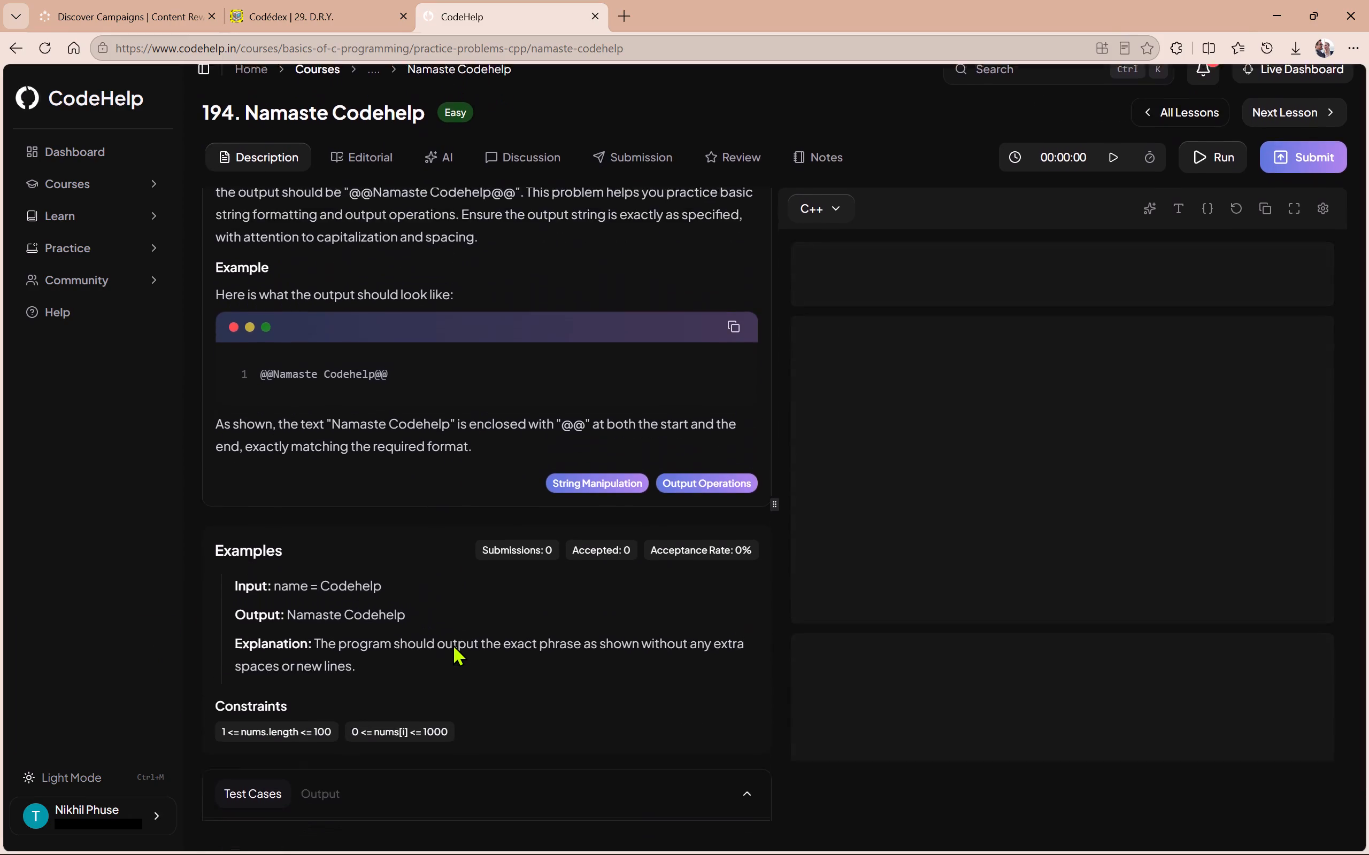
scroll(452, 644, "down", 1)
scroll(452, 644, "up", 7)
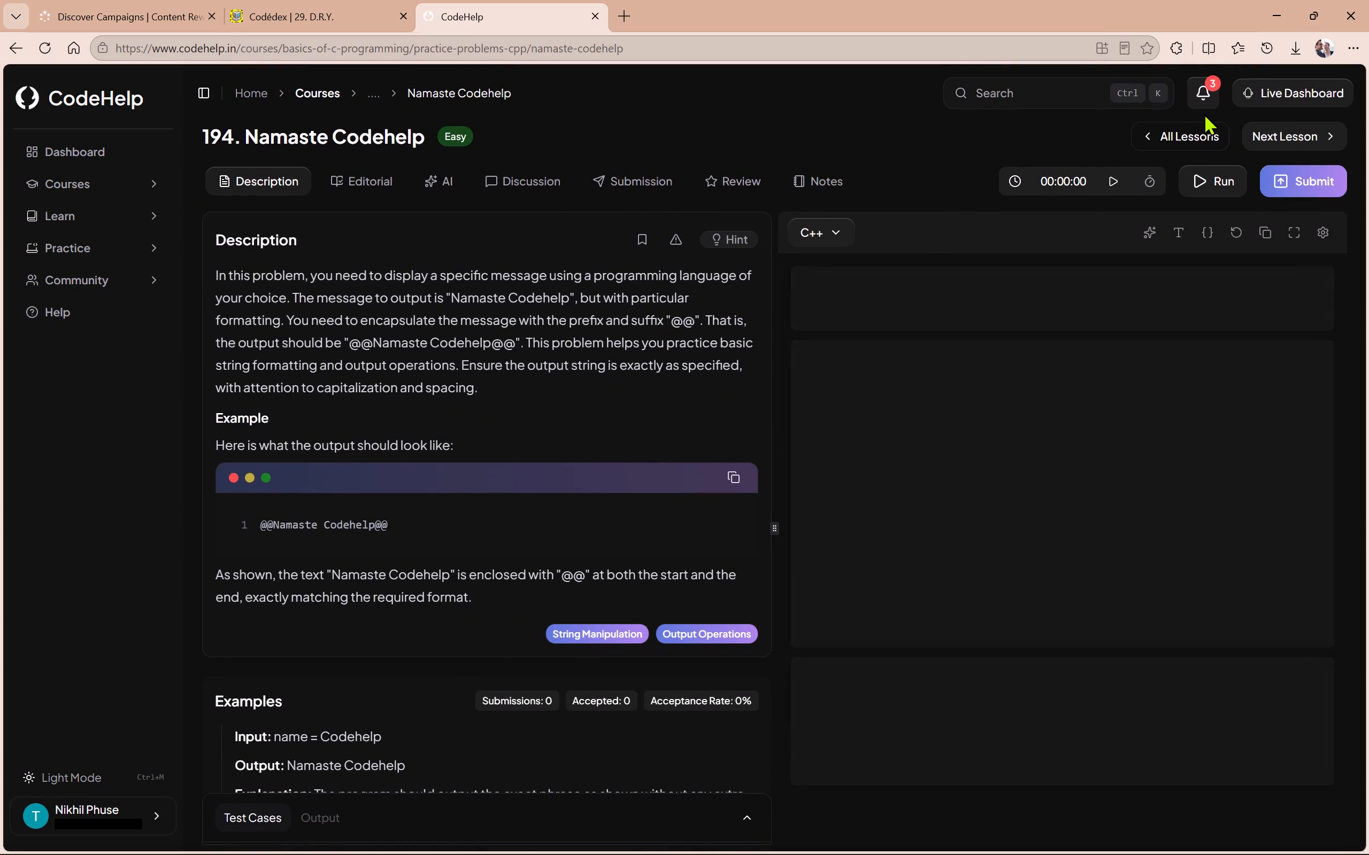
Show all course lessons and look through those in the CPP Programming Basics module.
left_click(1199, 131)
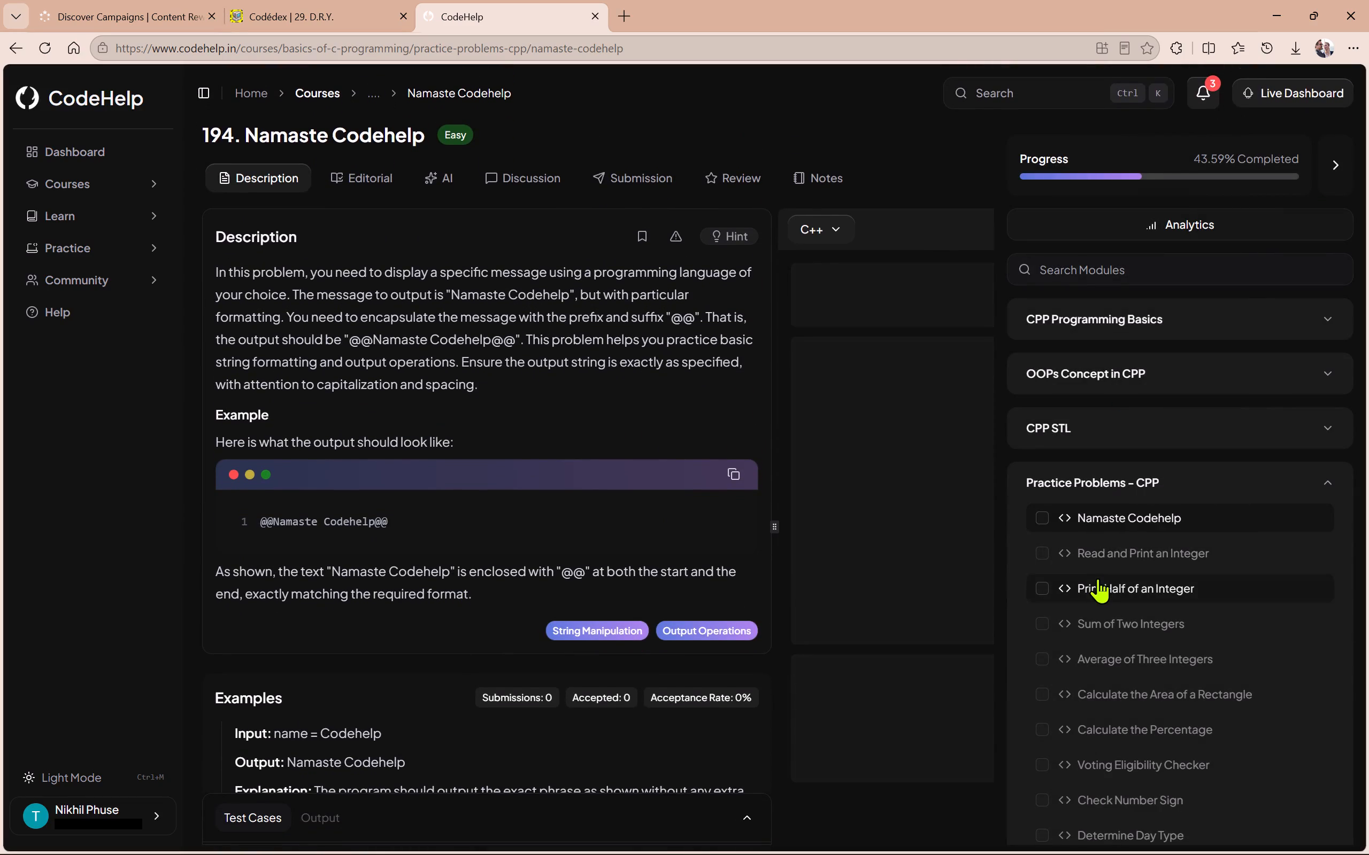
left_click(1310, 327)
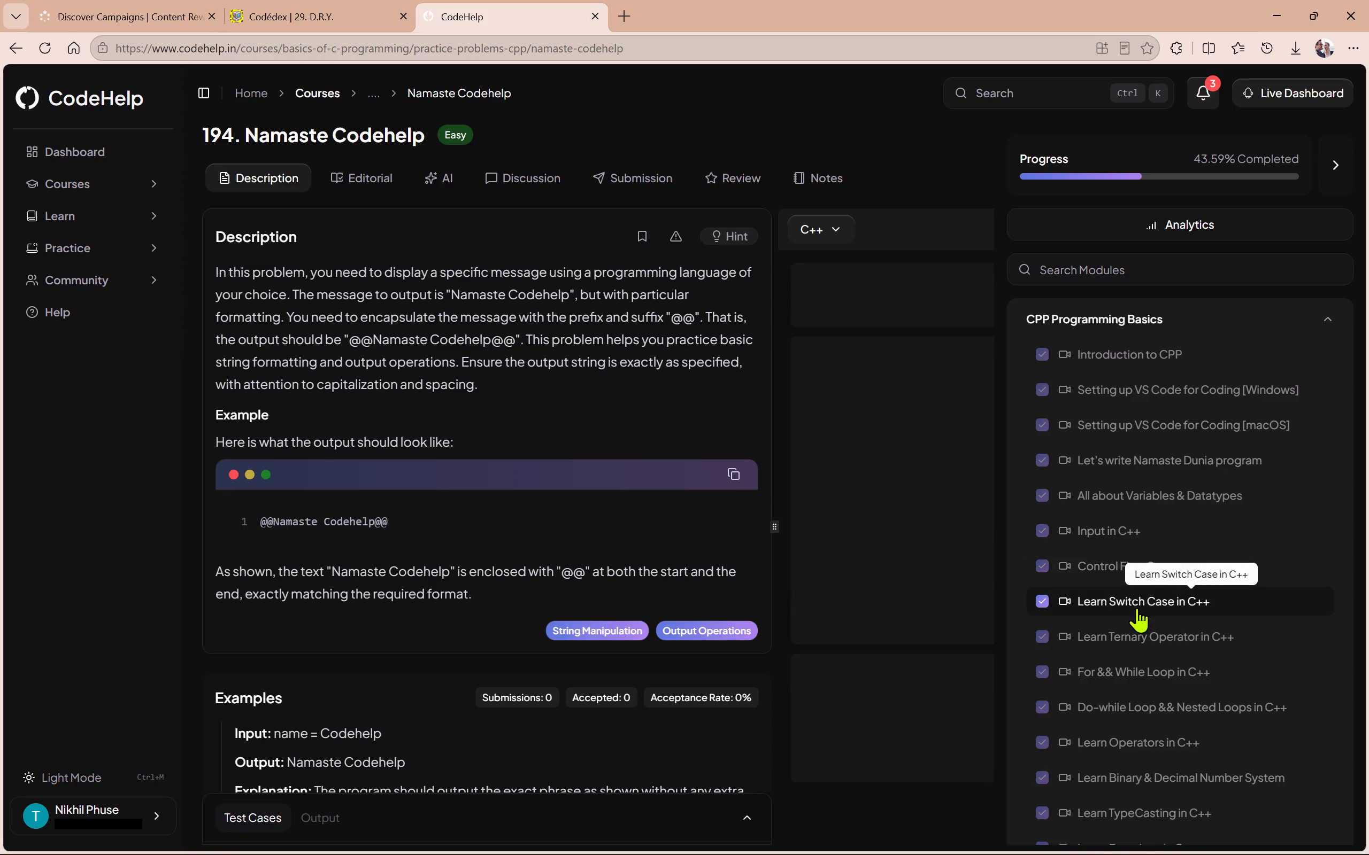
scroll(1136, 608, "down", 3)
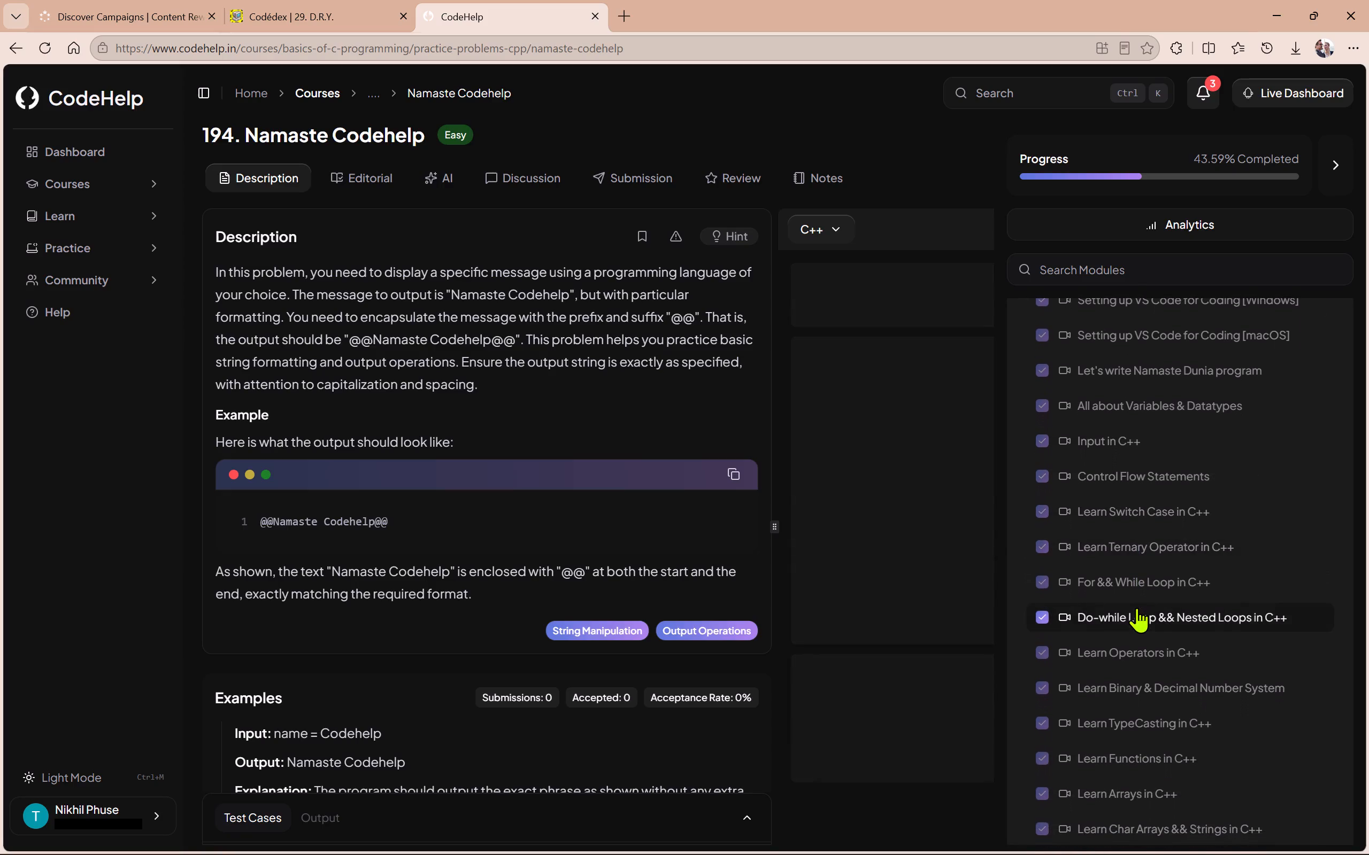
scroll(1136, 608, "down", 1)
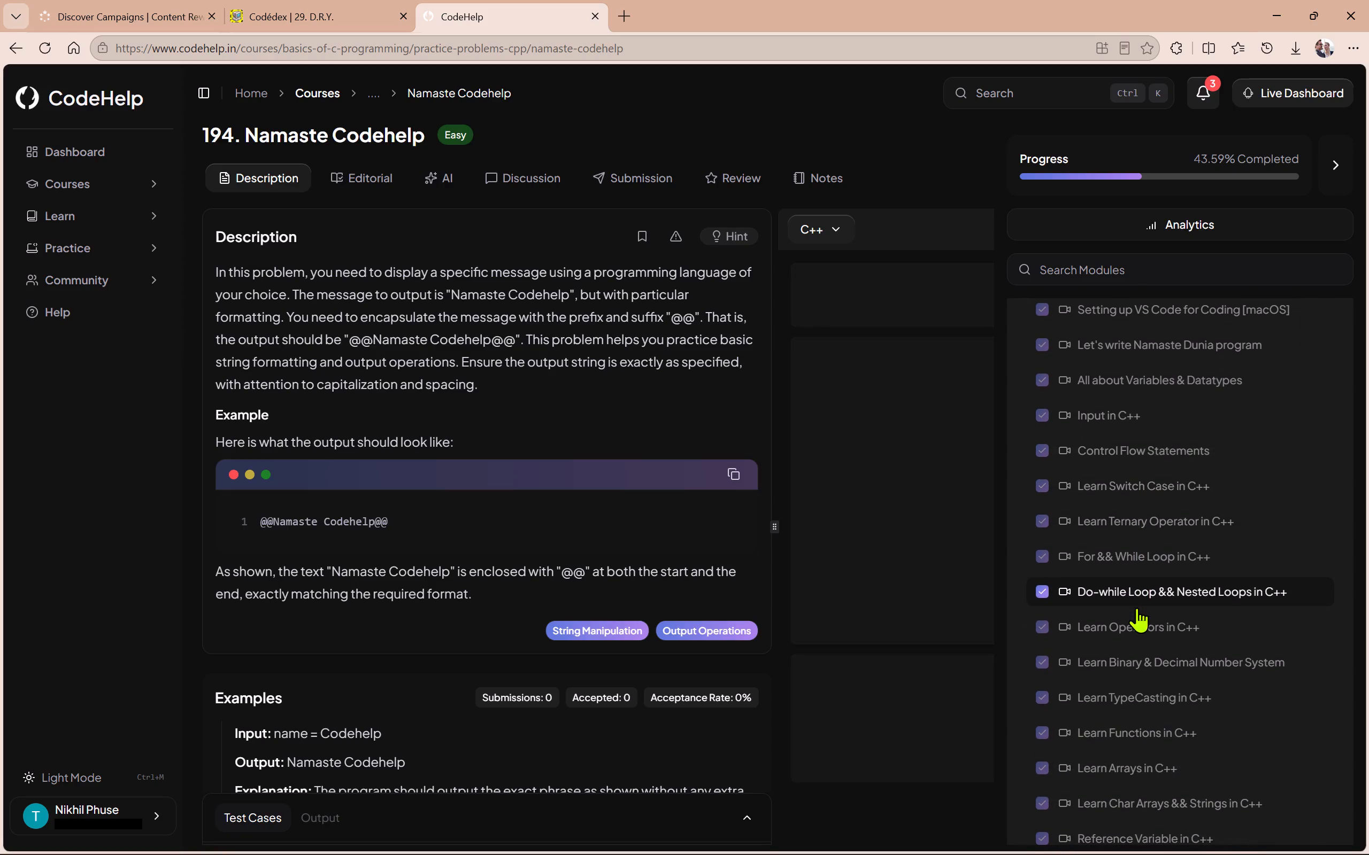
scroll(1136, 608, "down", 1)
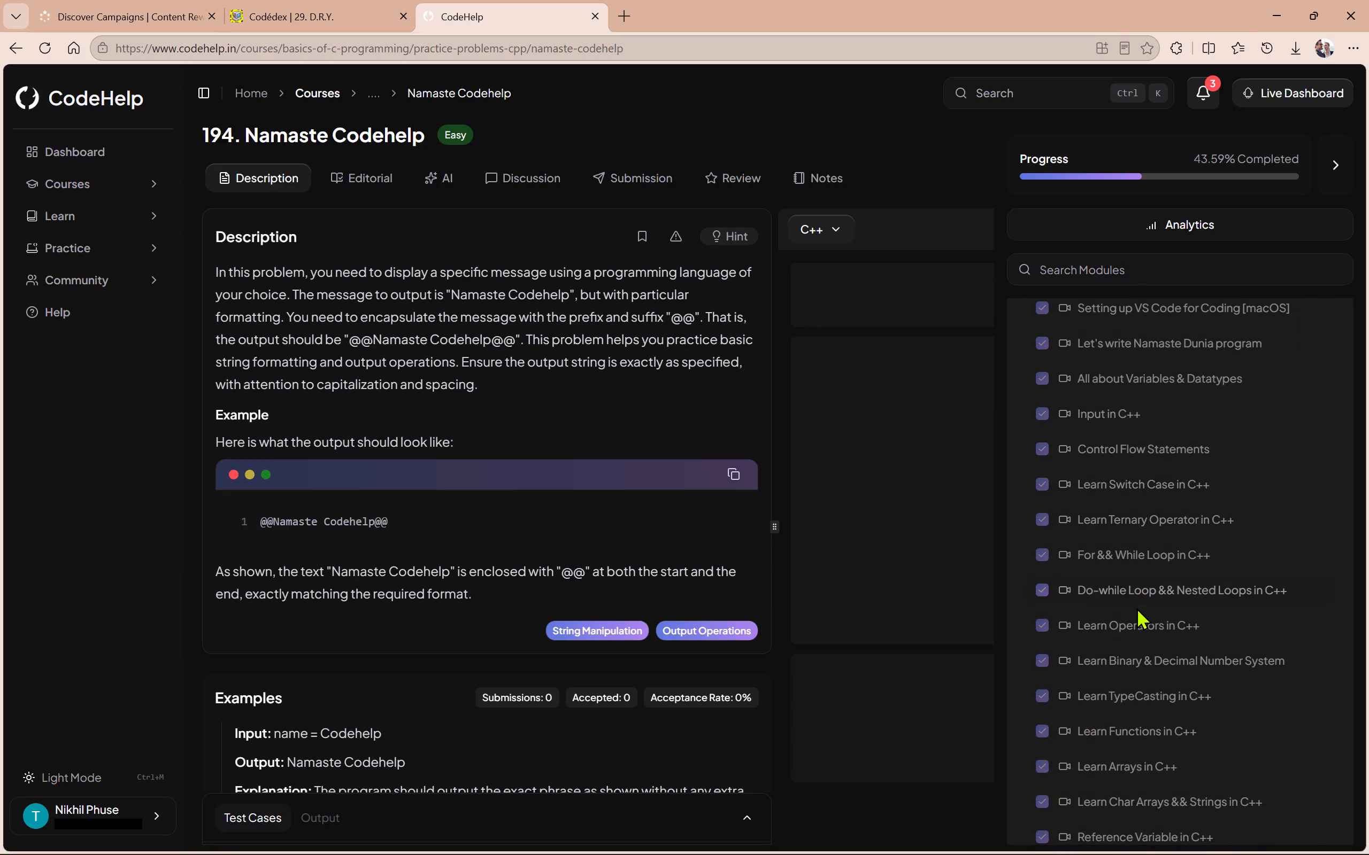
Switch to the open Codédex page and review the 29. D.R.Y. functions exercise up to its heading.
left_click(281, 0)
scroll(517, 551, "up", 2)
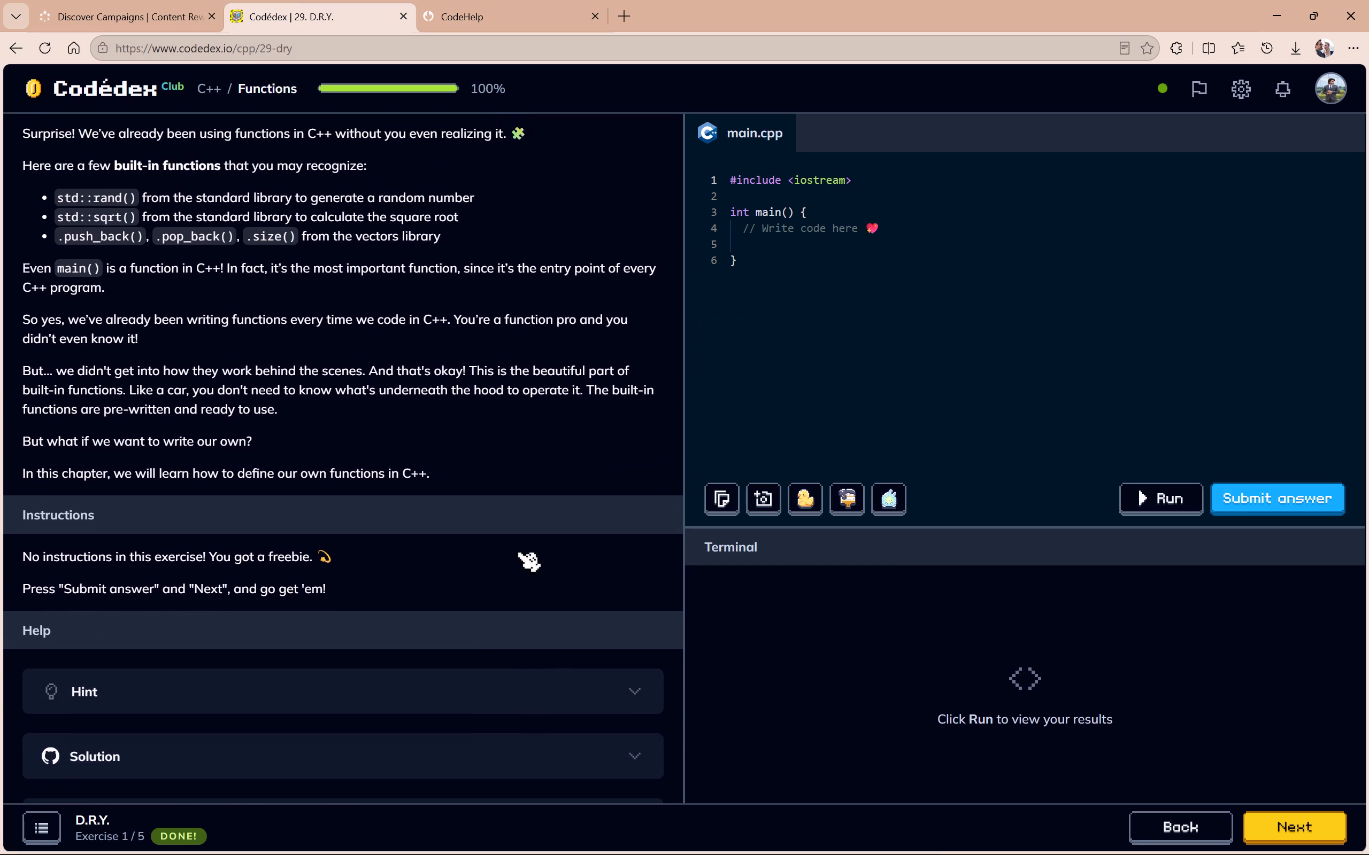
scroll(517, 551, "up", 3)
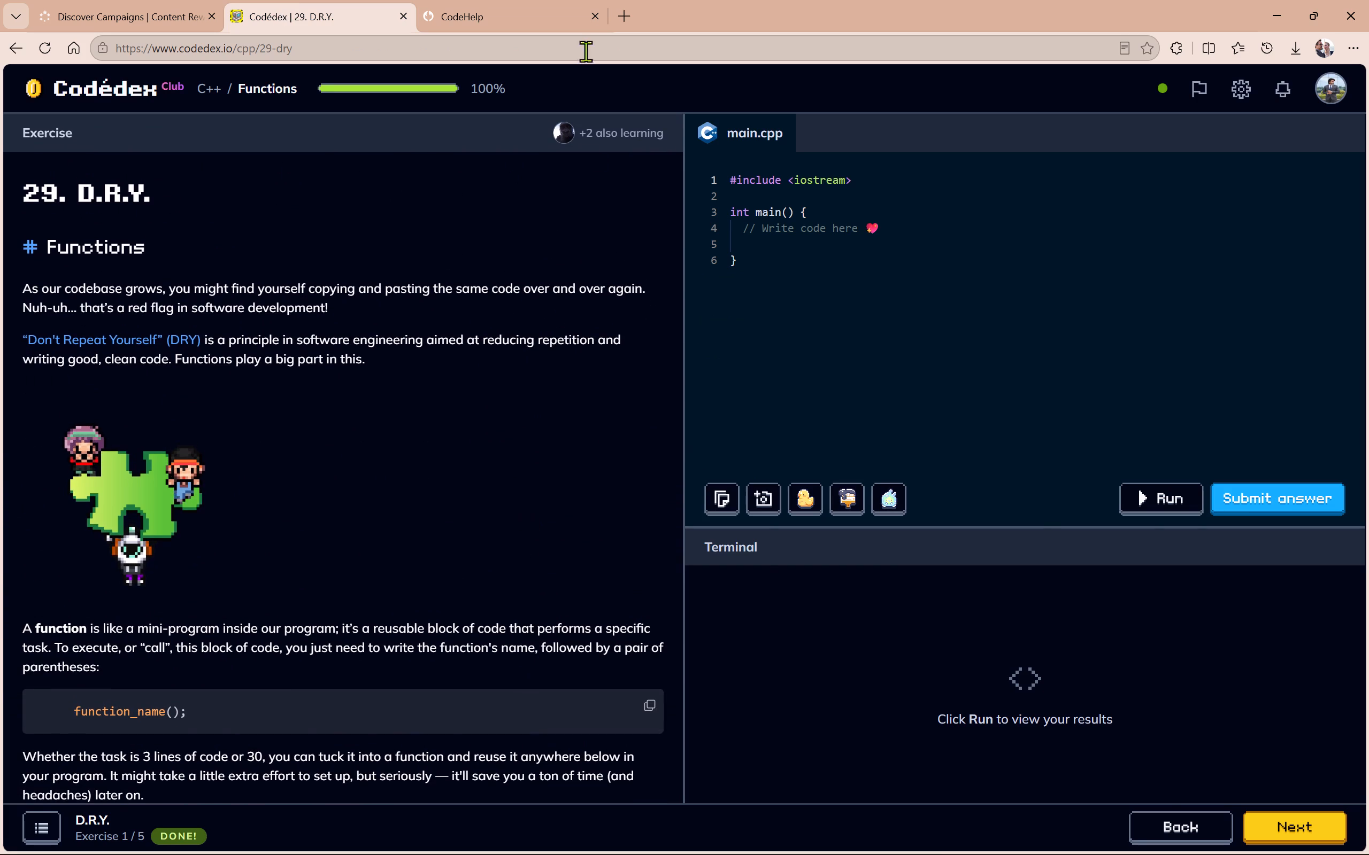
Return to the CodeHelp course and open the Learn Functions in C++ lesson from CPP Programming Basics.
left_click(569, 0)
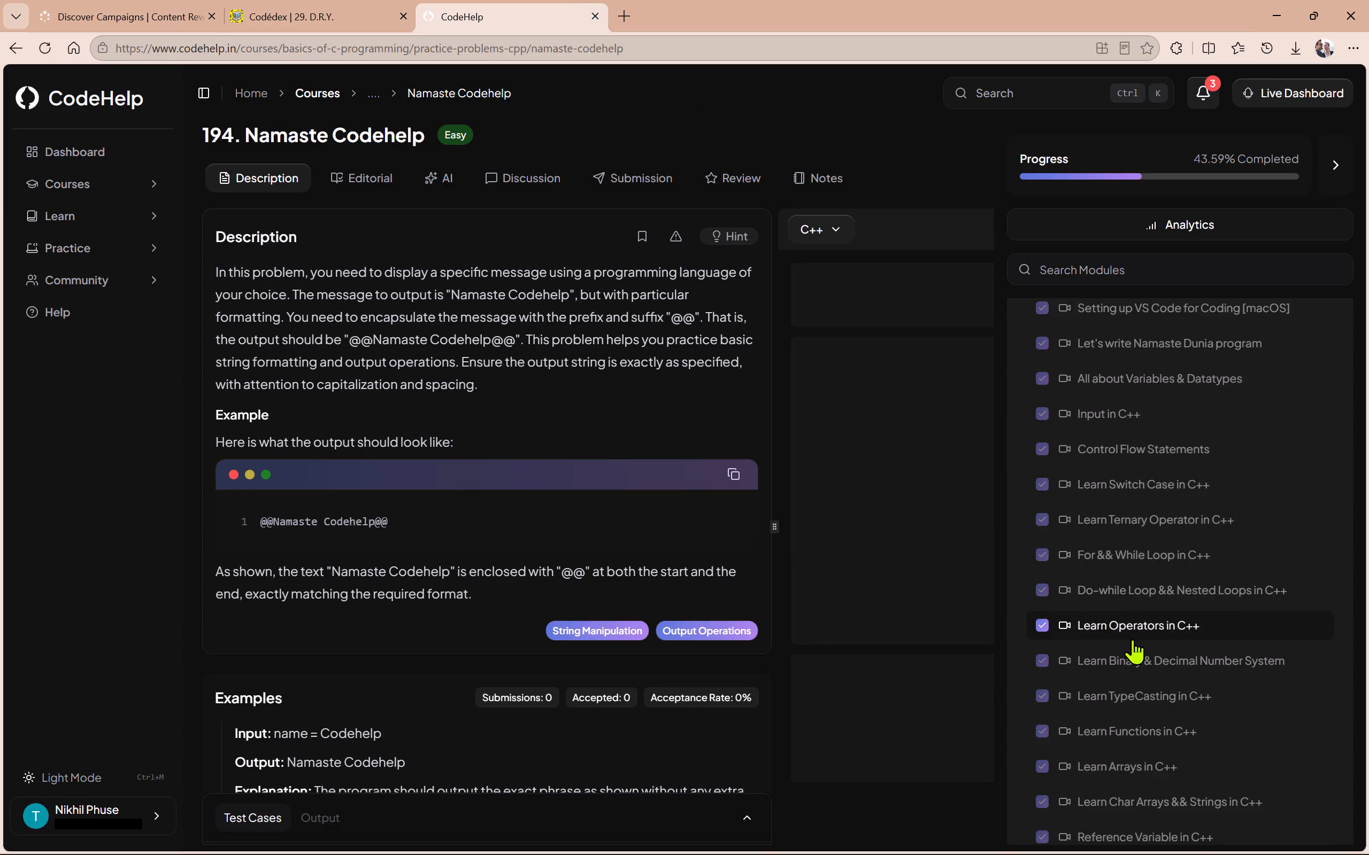
scroll(1132, 639, "down", 1)
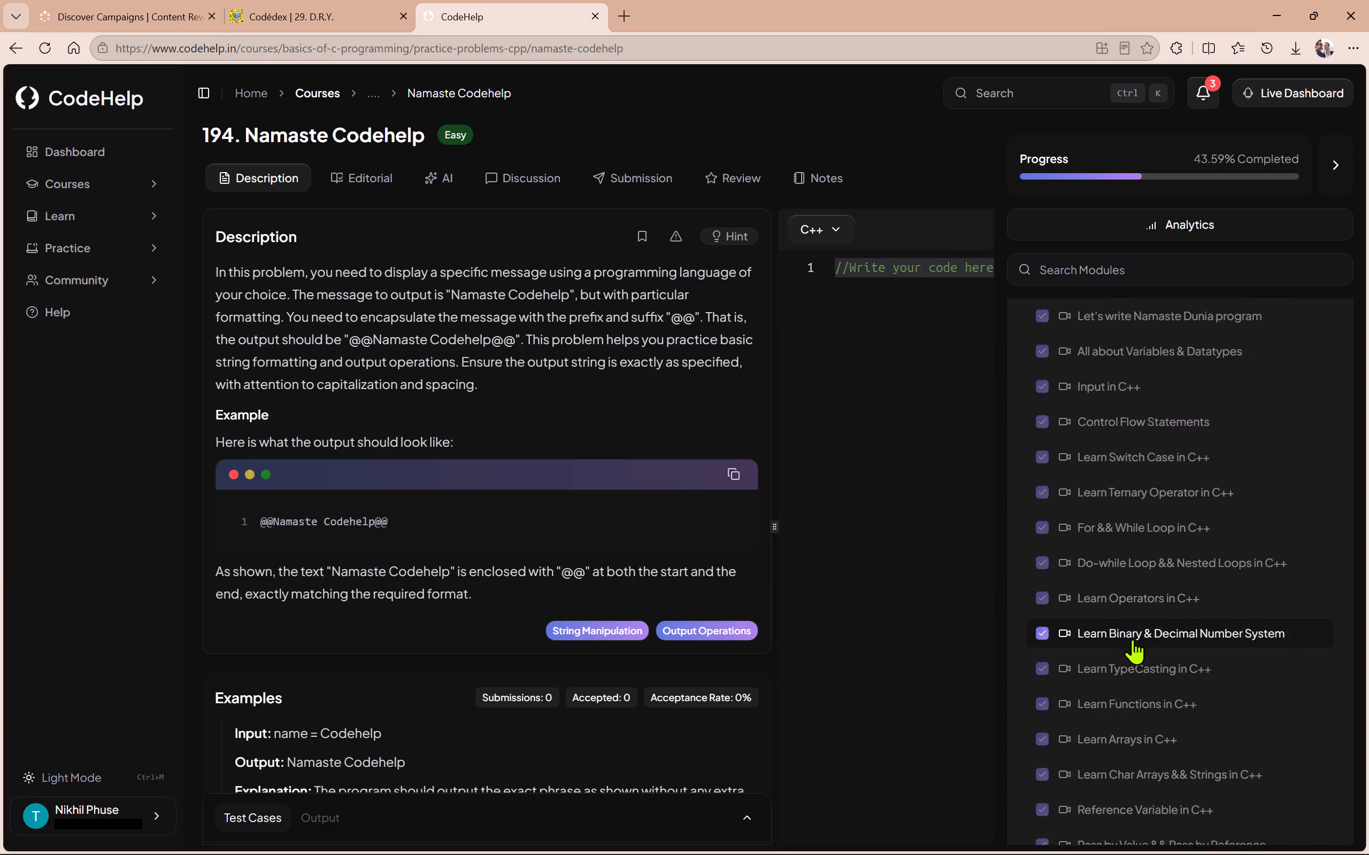
scroll(1132, 639, "down", 2)
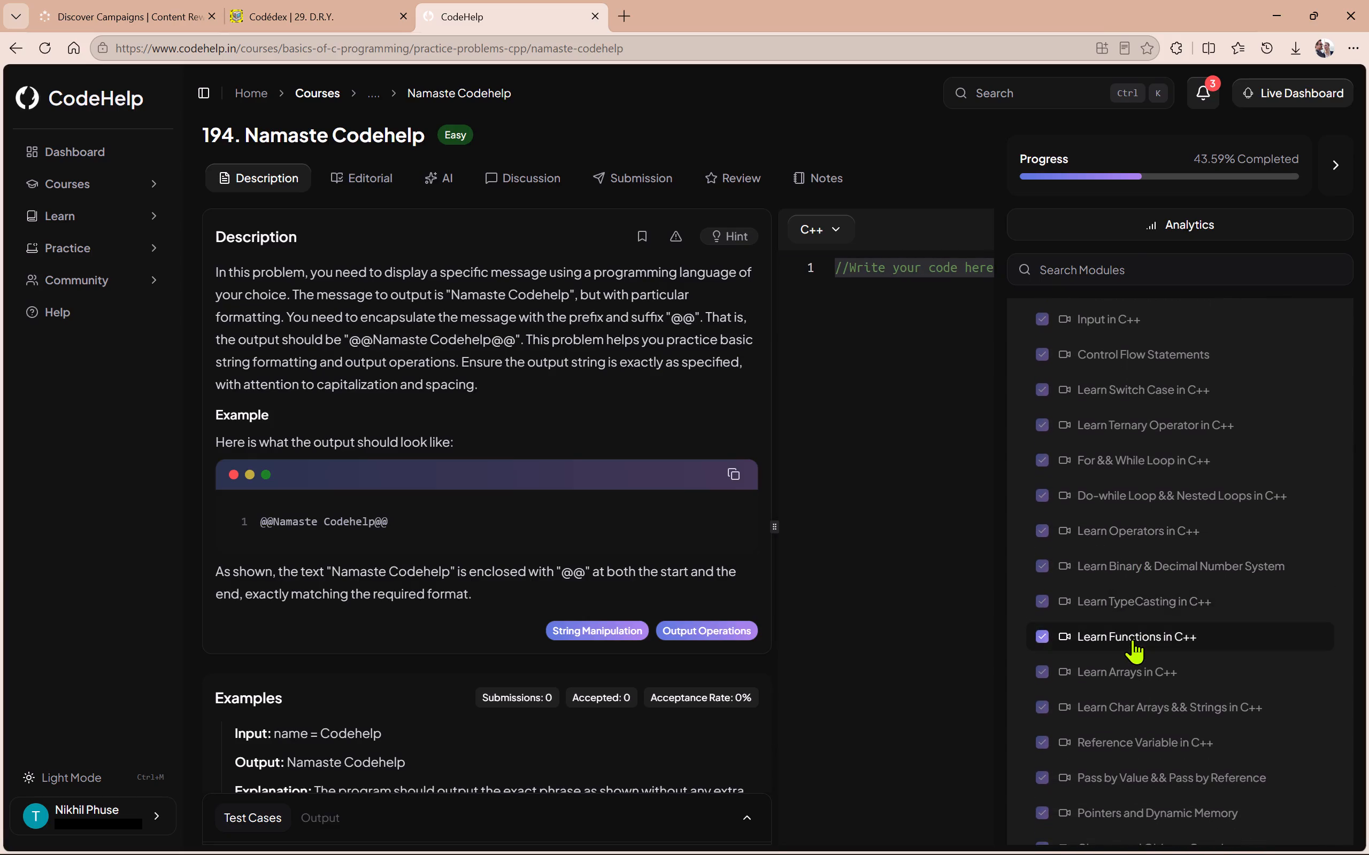
left_click(1132, 639)
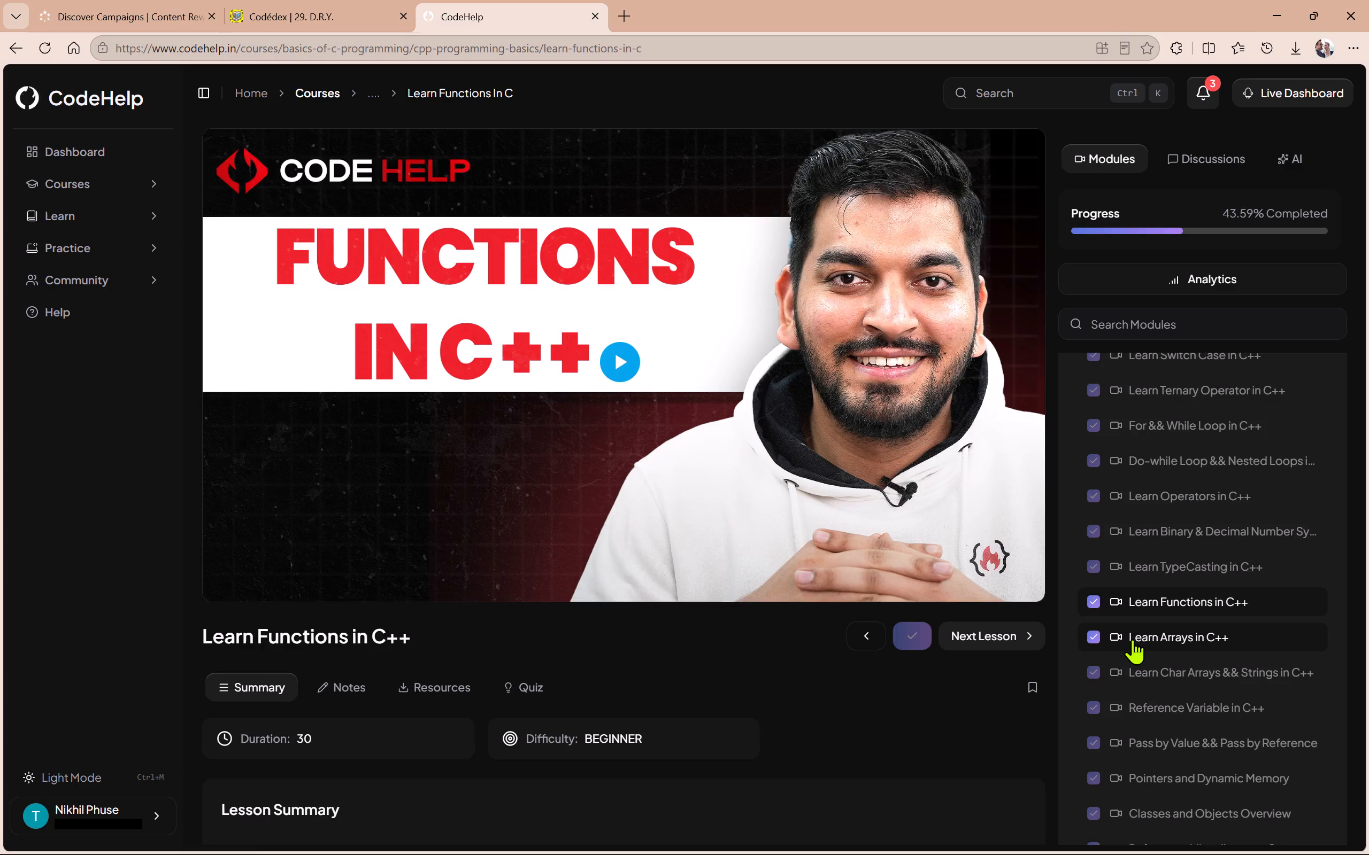
Start the Learn Functions in C++ lesson video and pause it near its beginning.
left_click(611, 352)
left_click(611, 352)
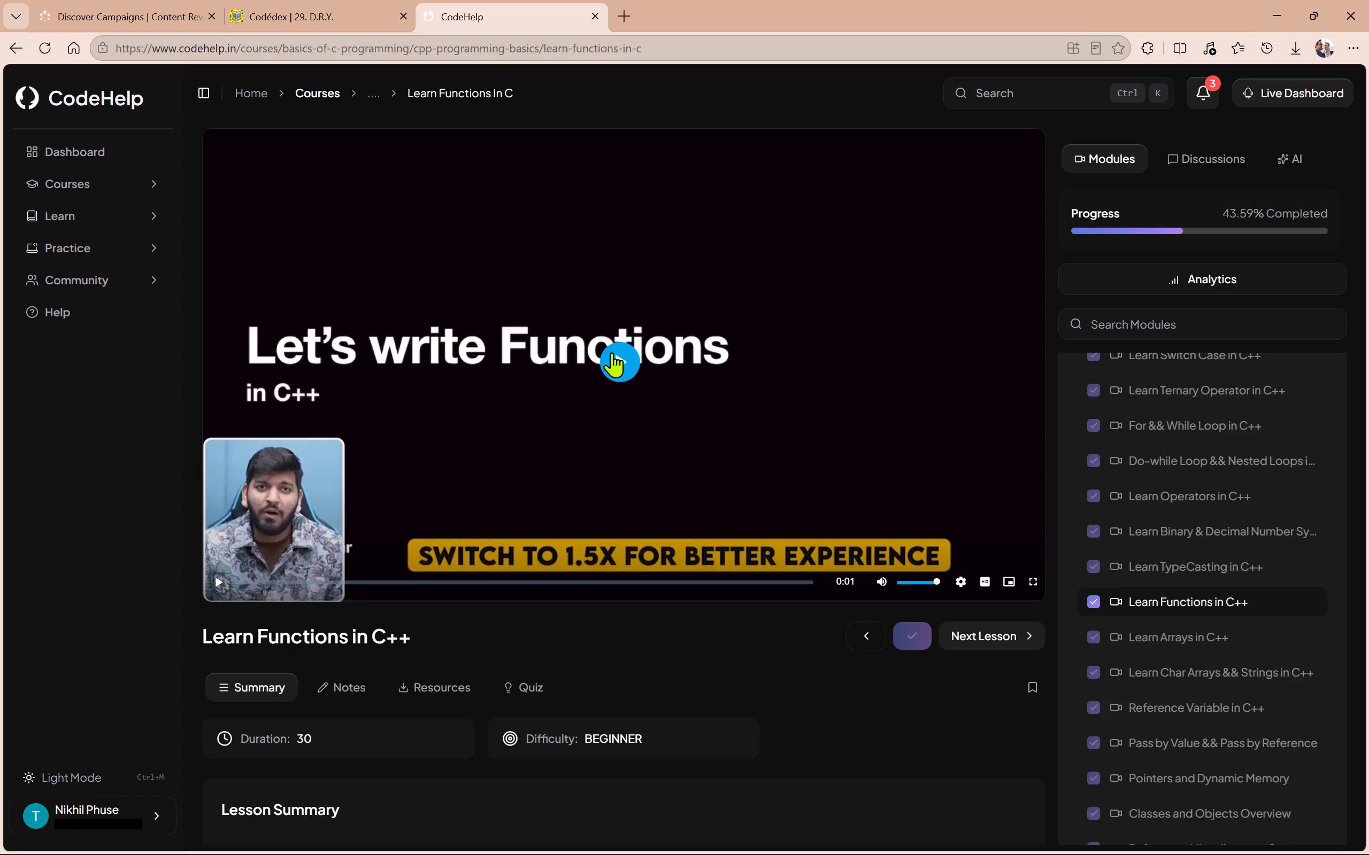
Close the CodeHelp, Codédex and Discover Campaigns browser tabs.
key("ctrl+w")
key("ctrl+w")
key("ctrl+w")
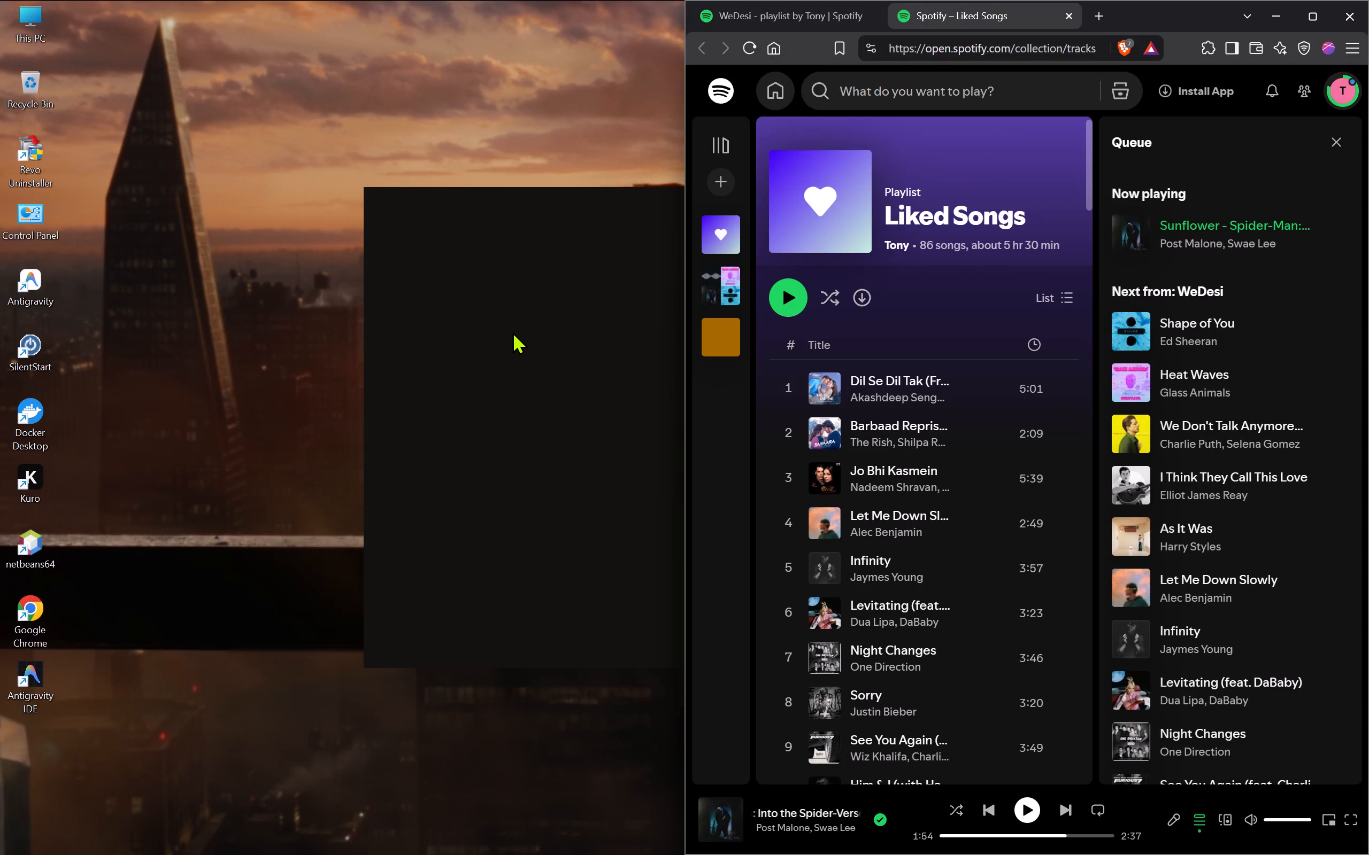
Launch Microsoft Word and open the recent document NLP from the 7th Sem folder.
left_click(587, 836)
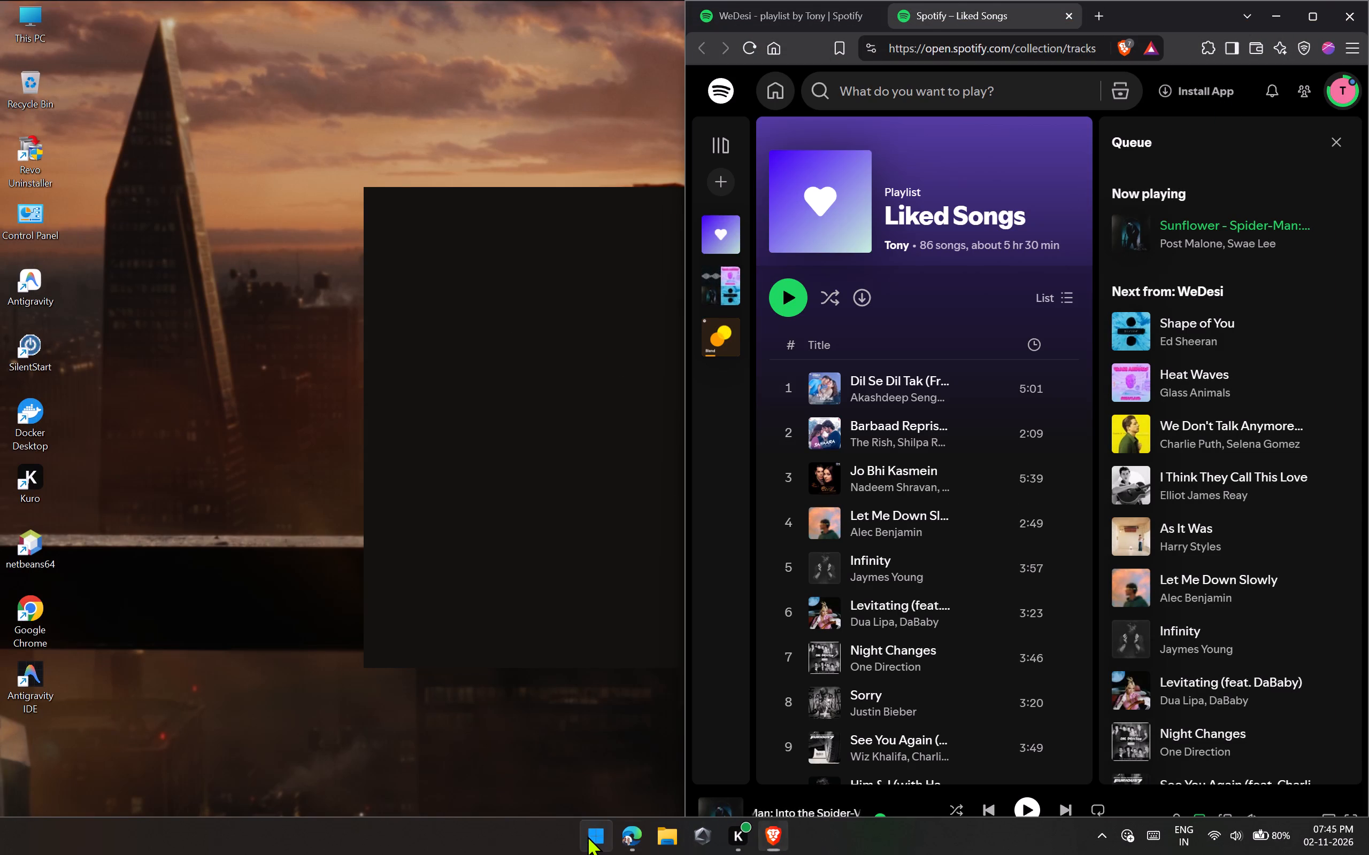
type("wo")
key("Return")
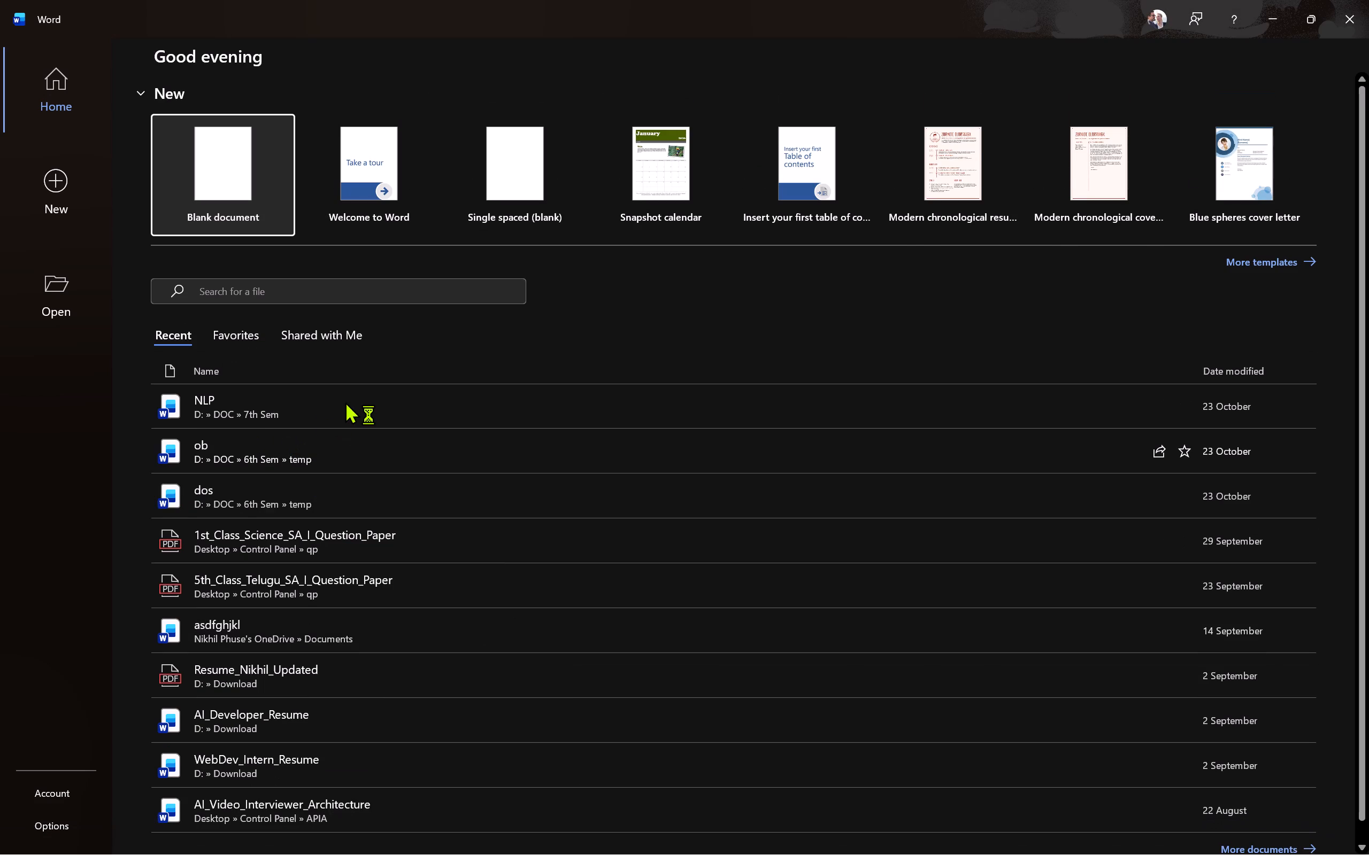
left_click(345, 401)
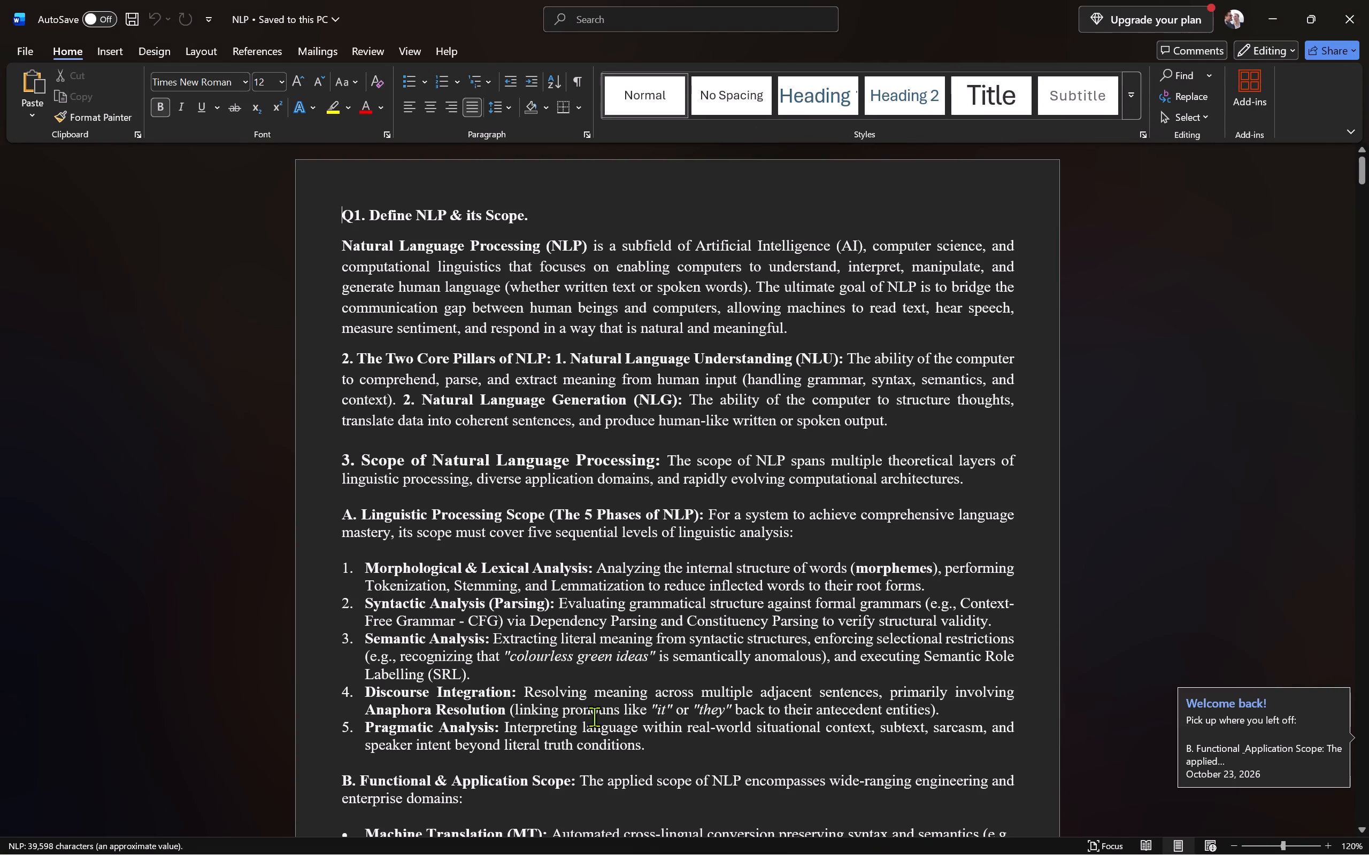
Skim the NLP document through to its last page and return to its first page.
scroll(848, 556, "down", 3)
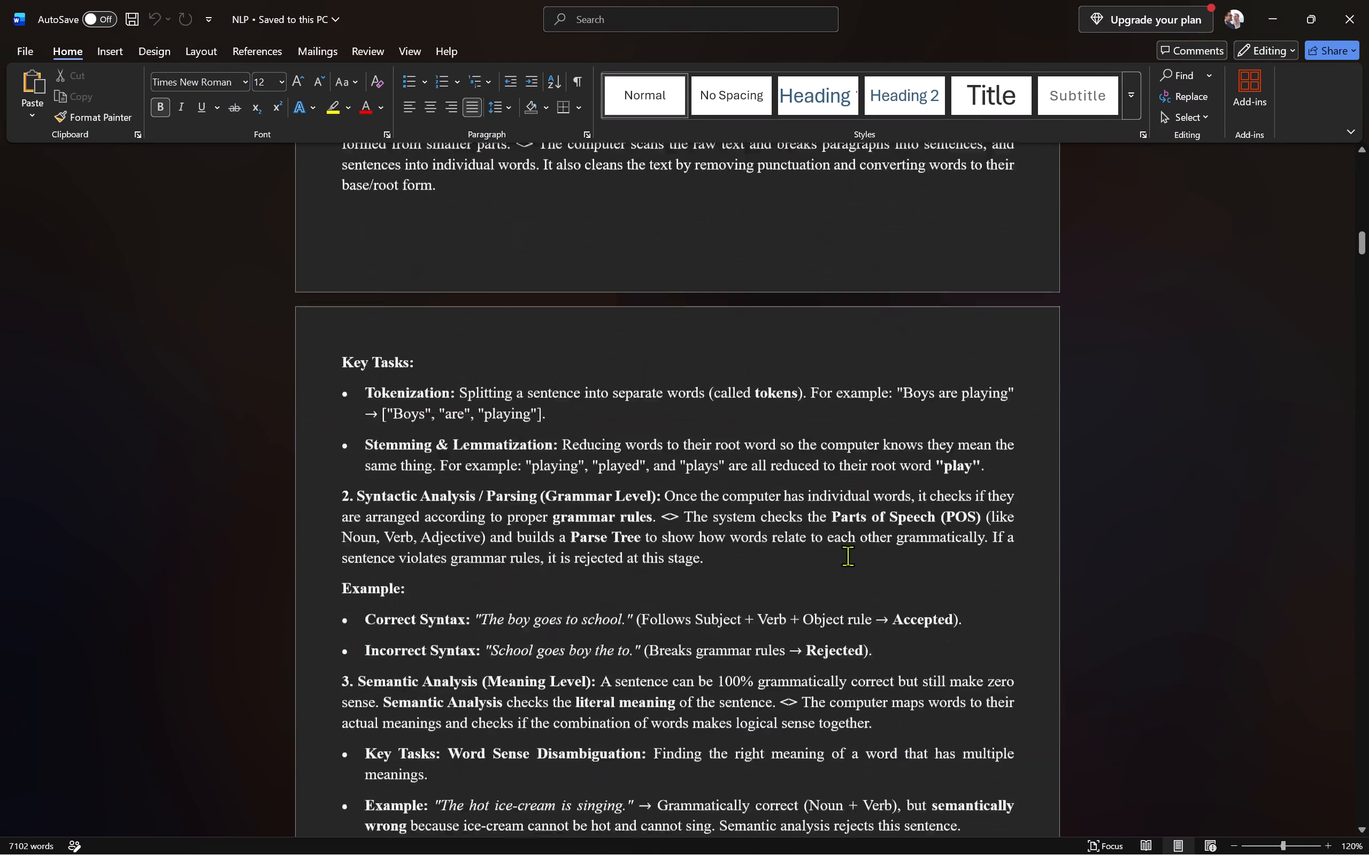
scroll(848, 556, "down", 7)
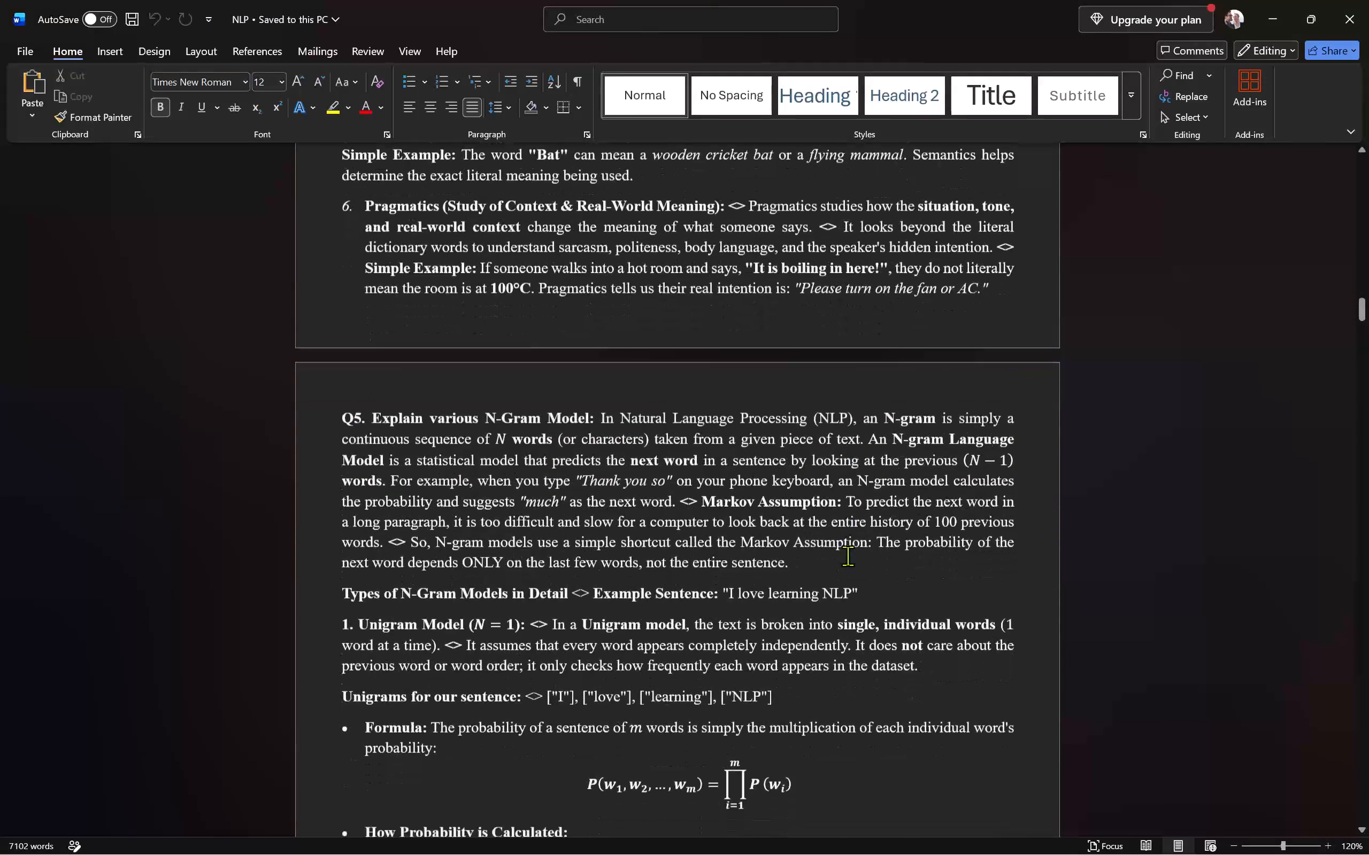
scroll(848, 556, "down", 17)
scroll(848, 556, "down", 20)
scroll(848, 556, "down", 16)
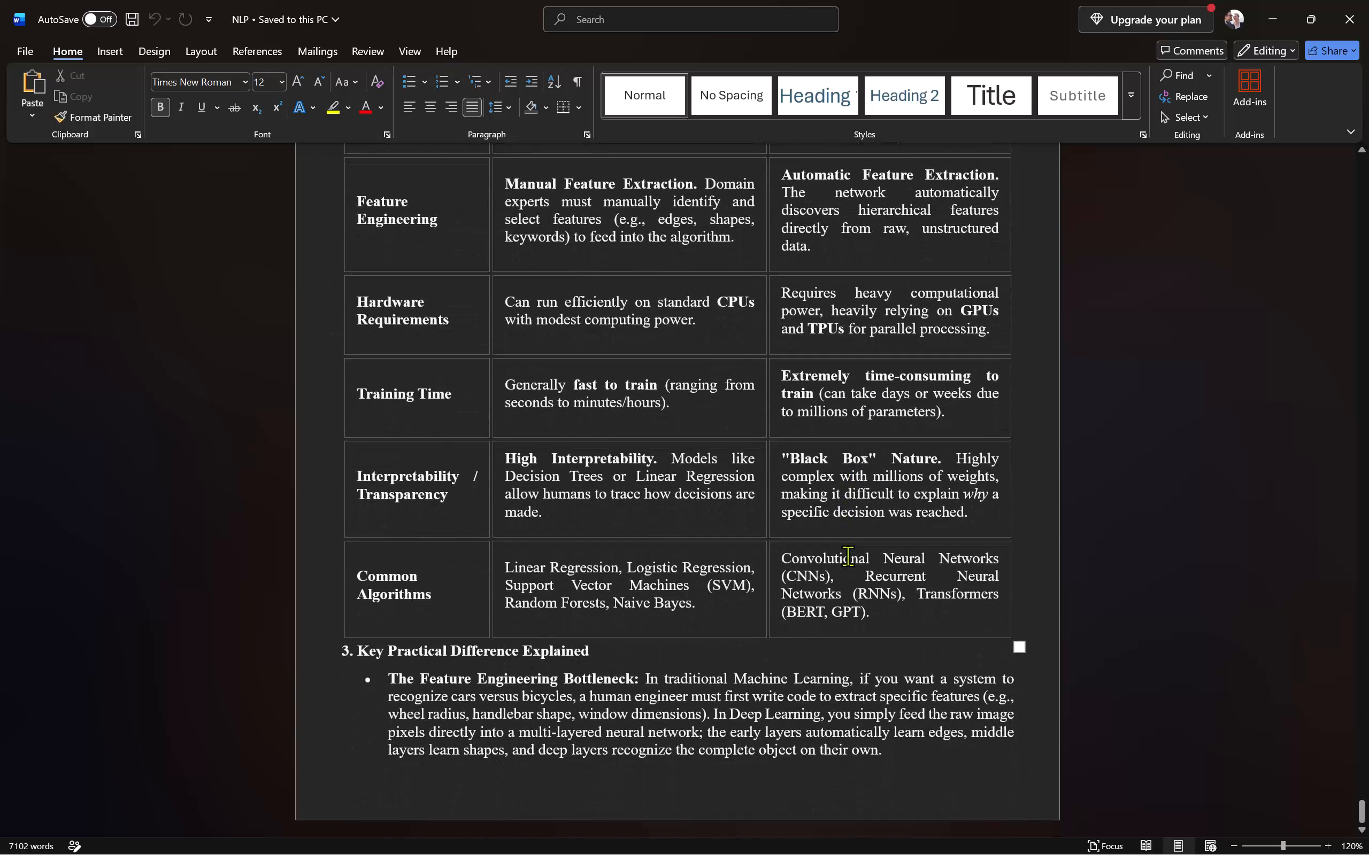
scroll(848, 556, "up", 3)
scroll(848, 556, "up", 20)
scroll(848, 556, "up", 20)
scroll(848, 556, "up", 18)
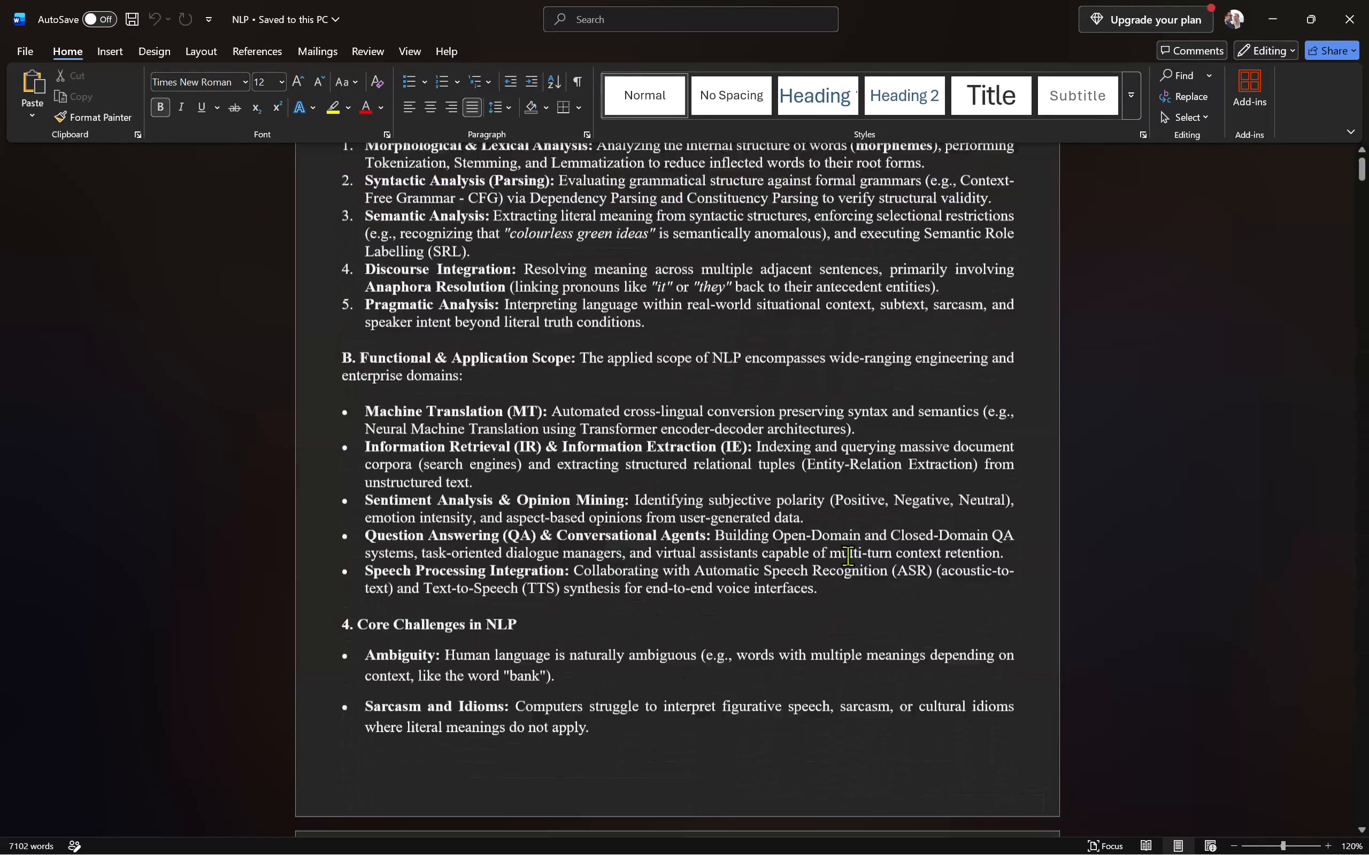
scroll(848, 556, "up", 12)
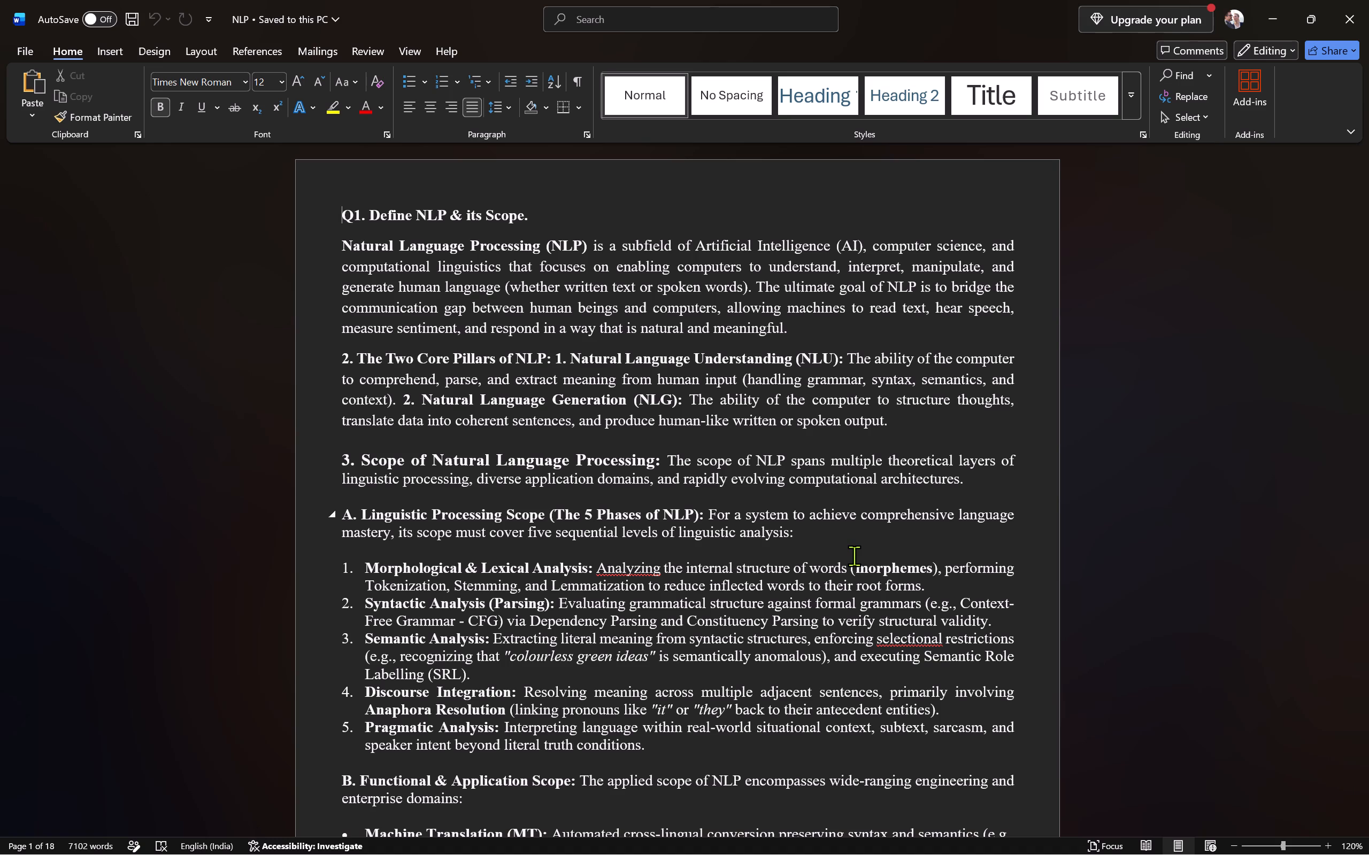
Examine the NLP document's Q1 scope, Q2 applications and Q3 stages sections, and return to Q1.
scroll(856, 536, "down", 6)
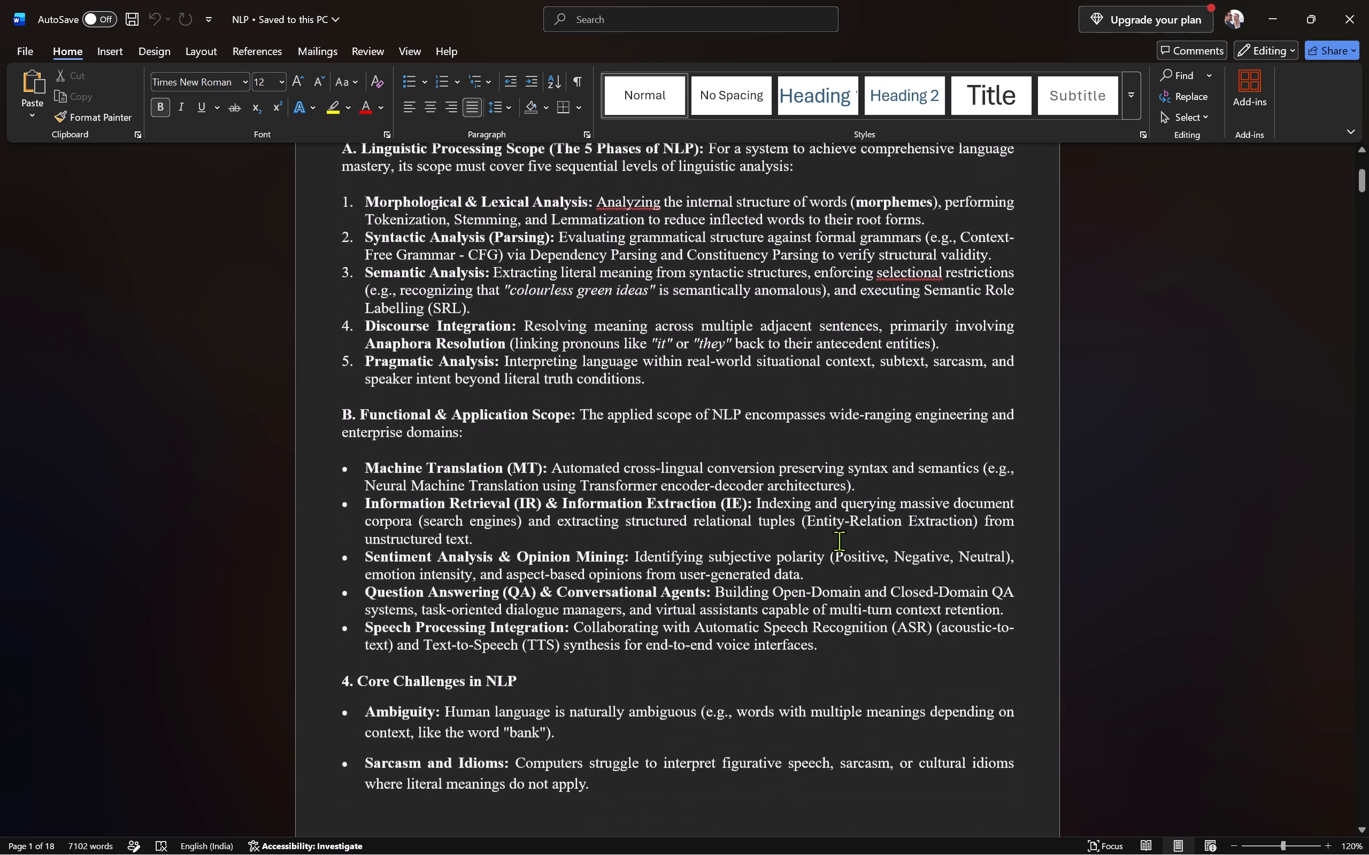
scroll(839, 541, "down", 11)
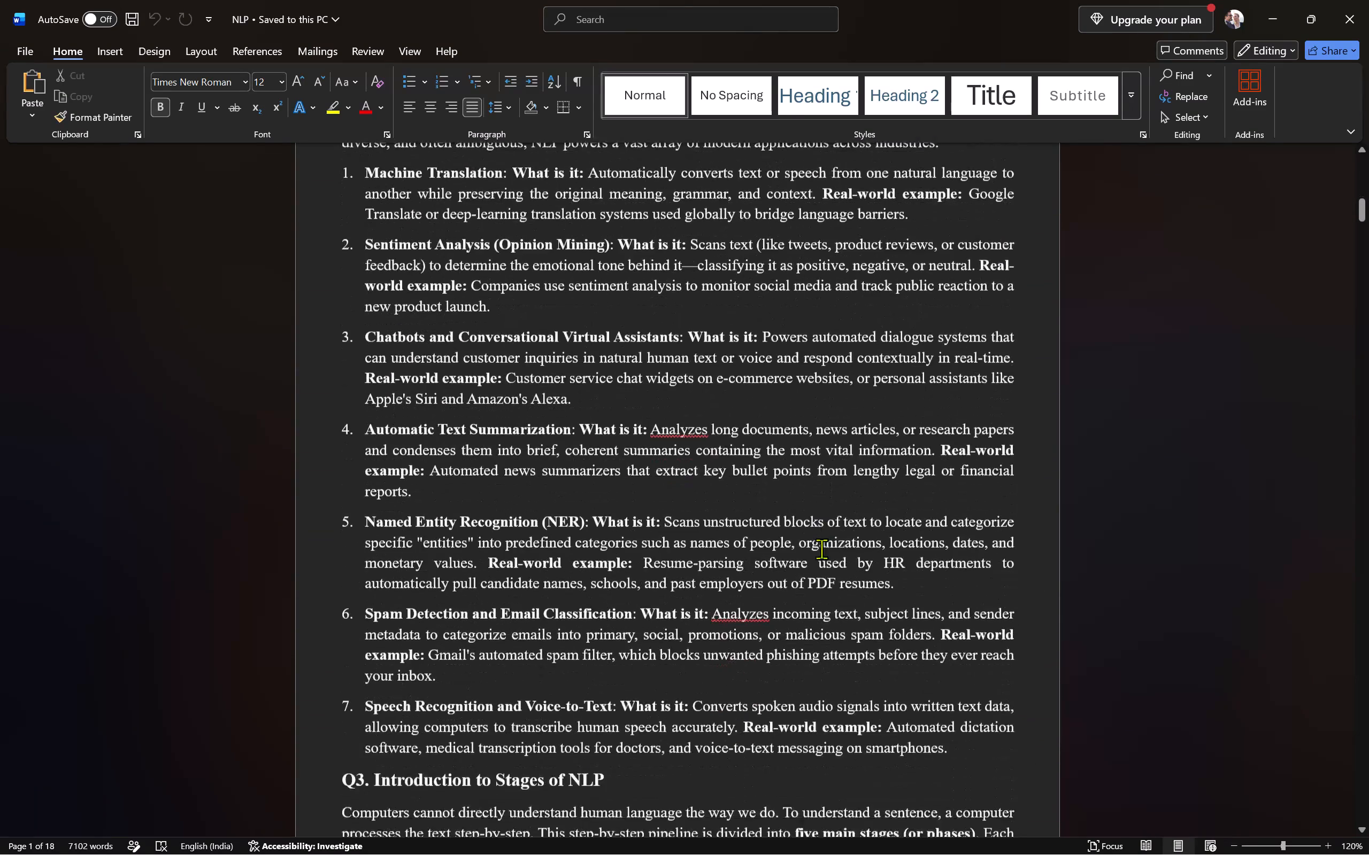
scroll(820, 551, "down", 5)
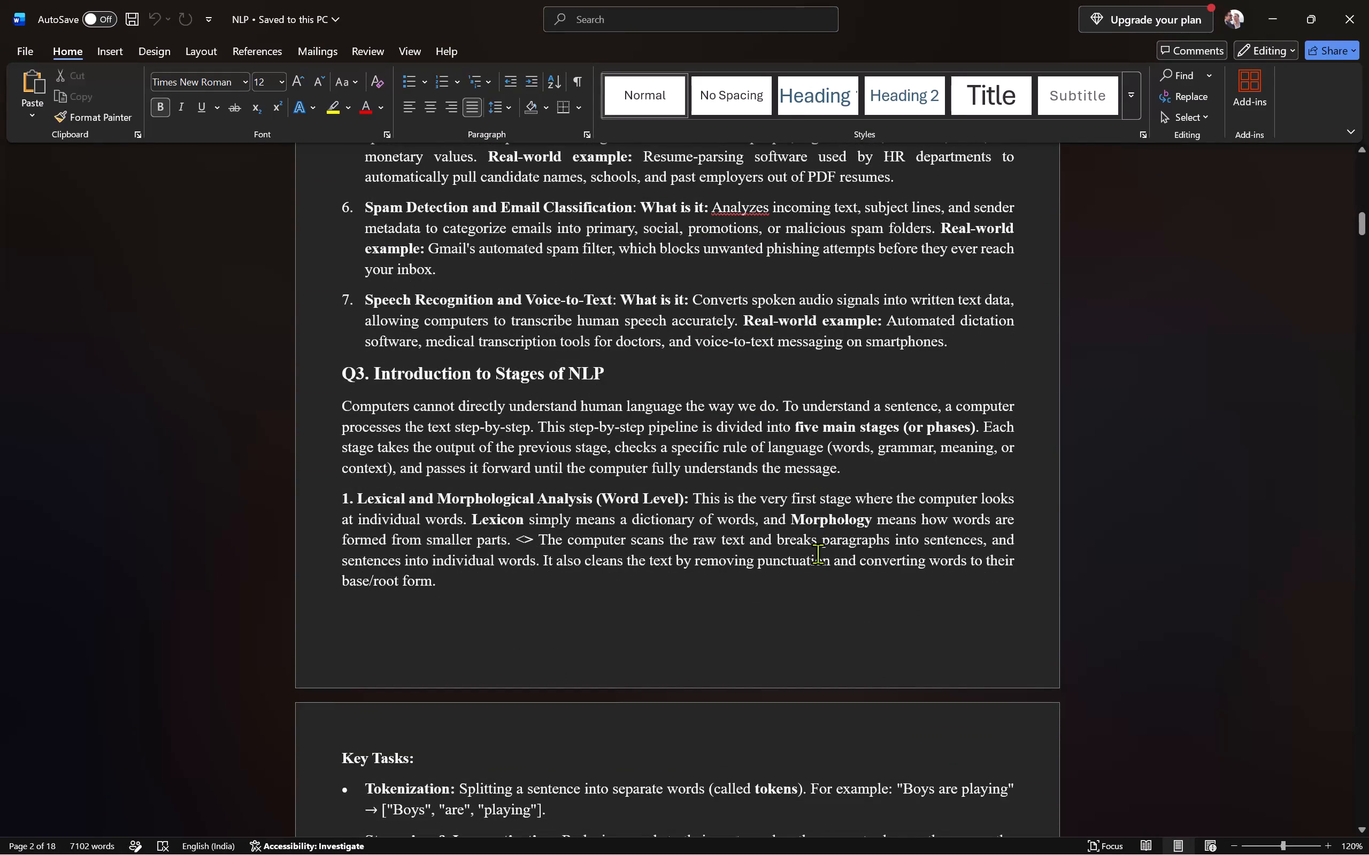
scroll(818, 554, "up", 5)
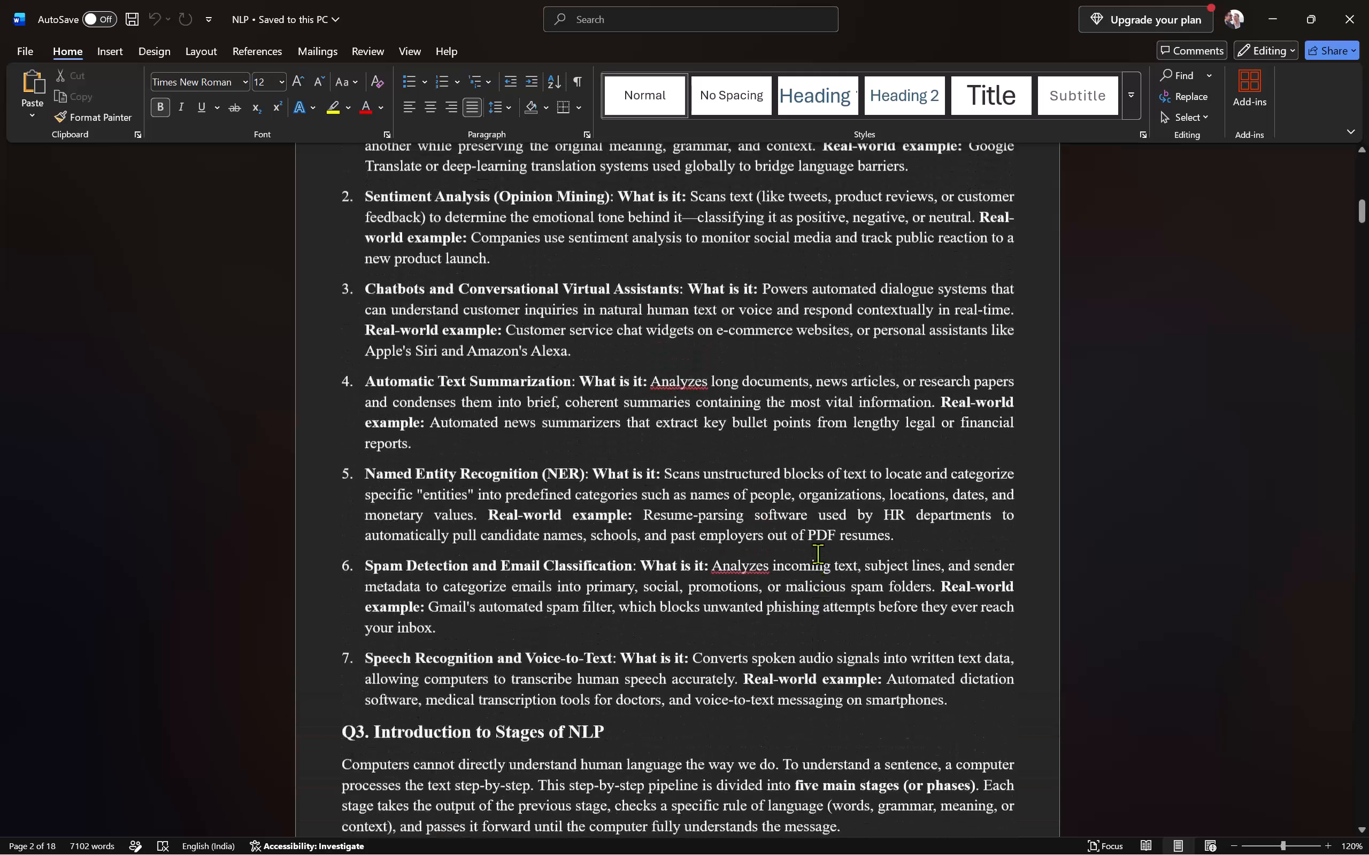
scroll(818, 554, "up", 5)
scroll(818, 554, "down", 2)
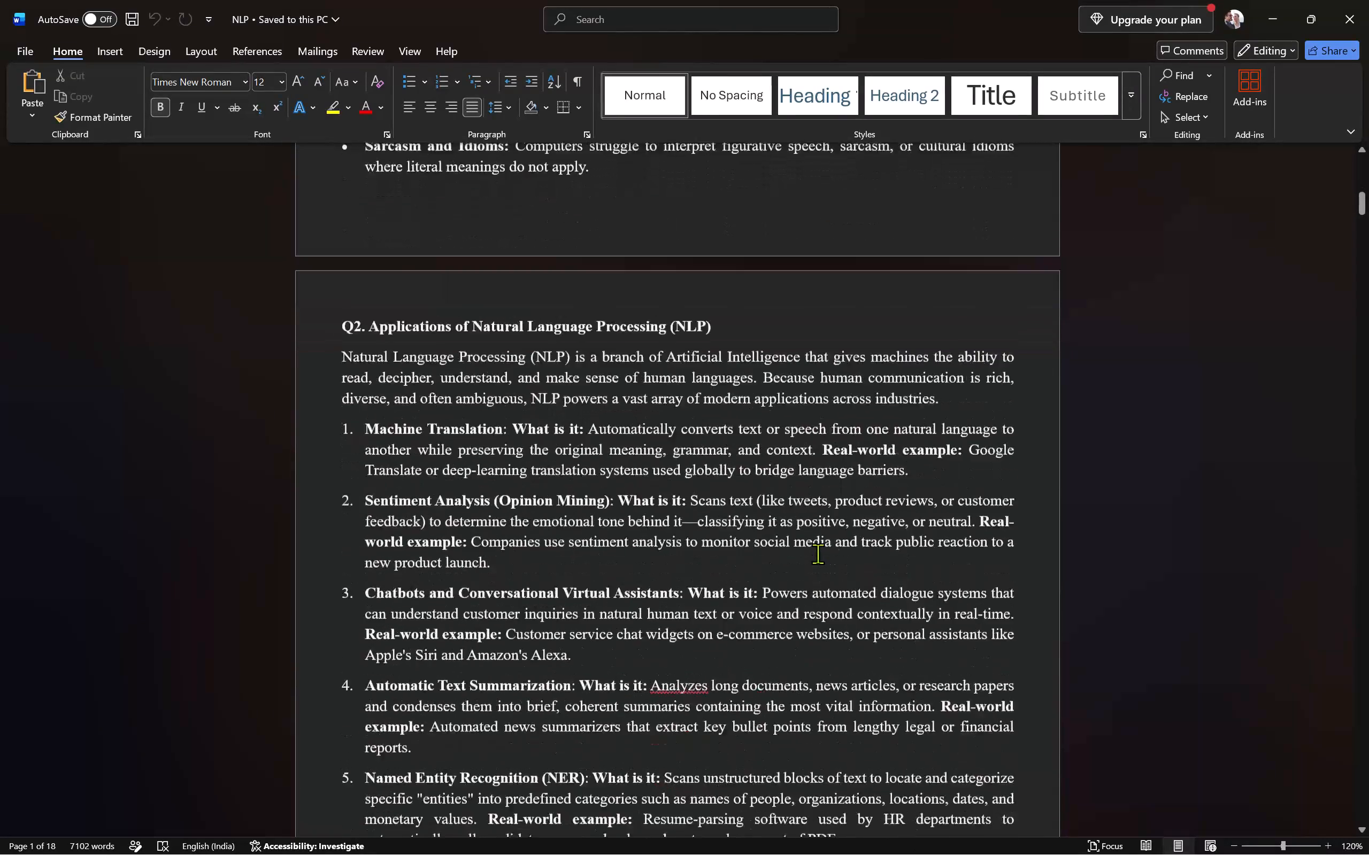
scroll(818, 554, "down", 6)
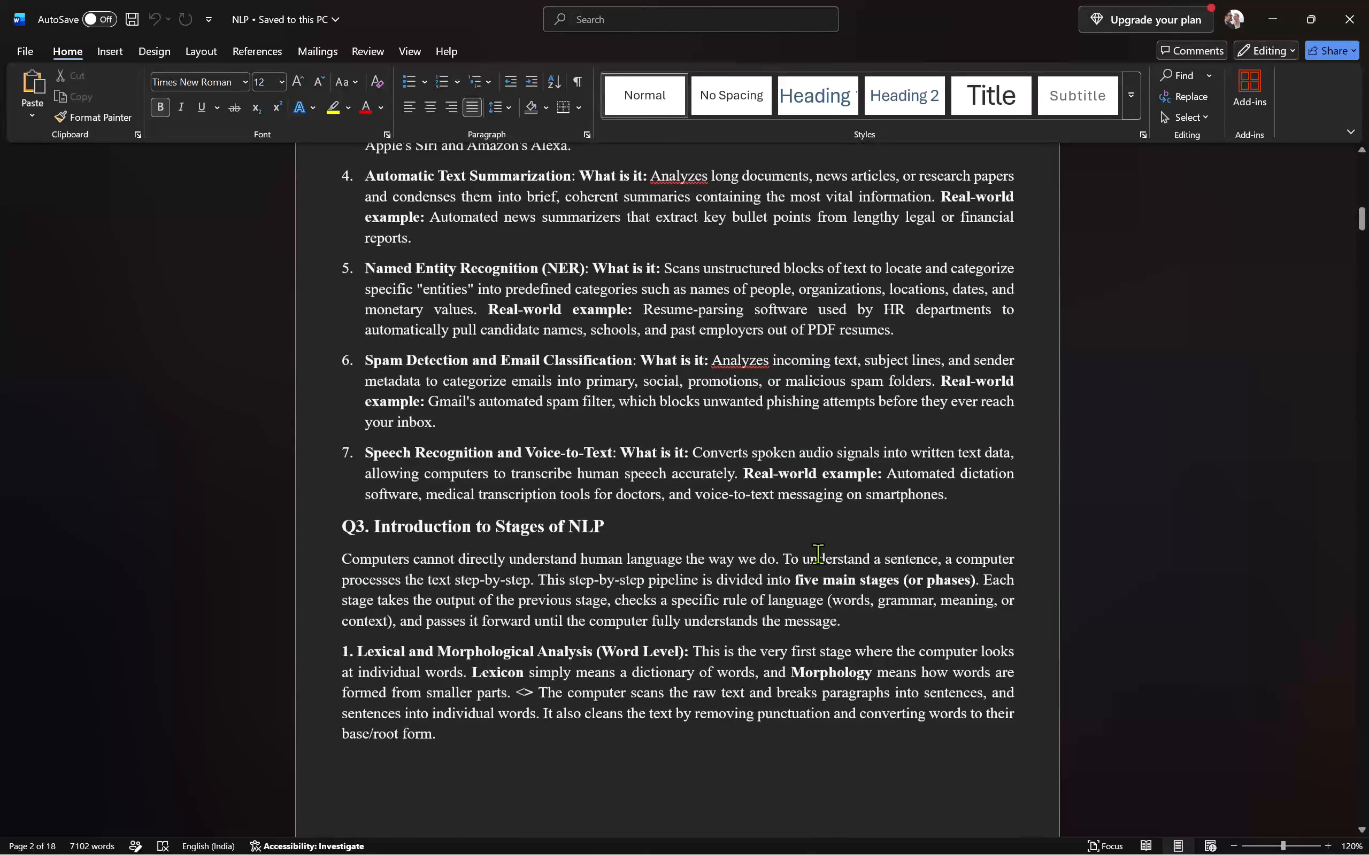
scroll(812, 555, "up", 20)
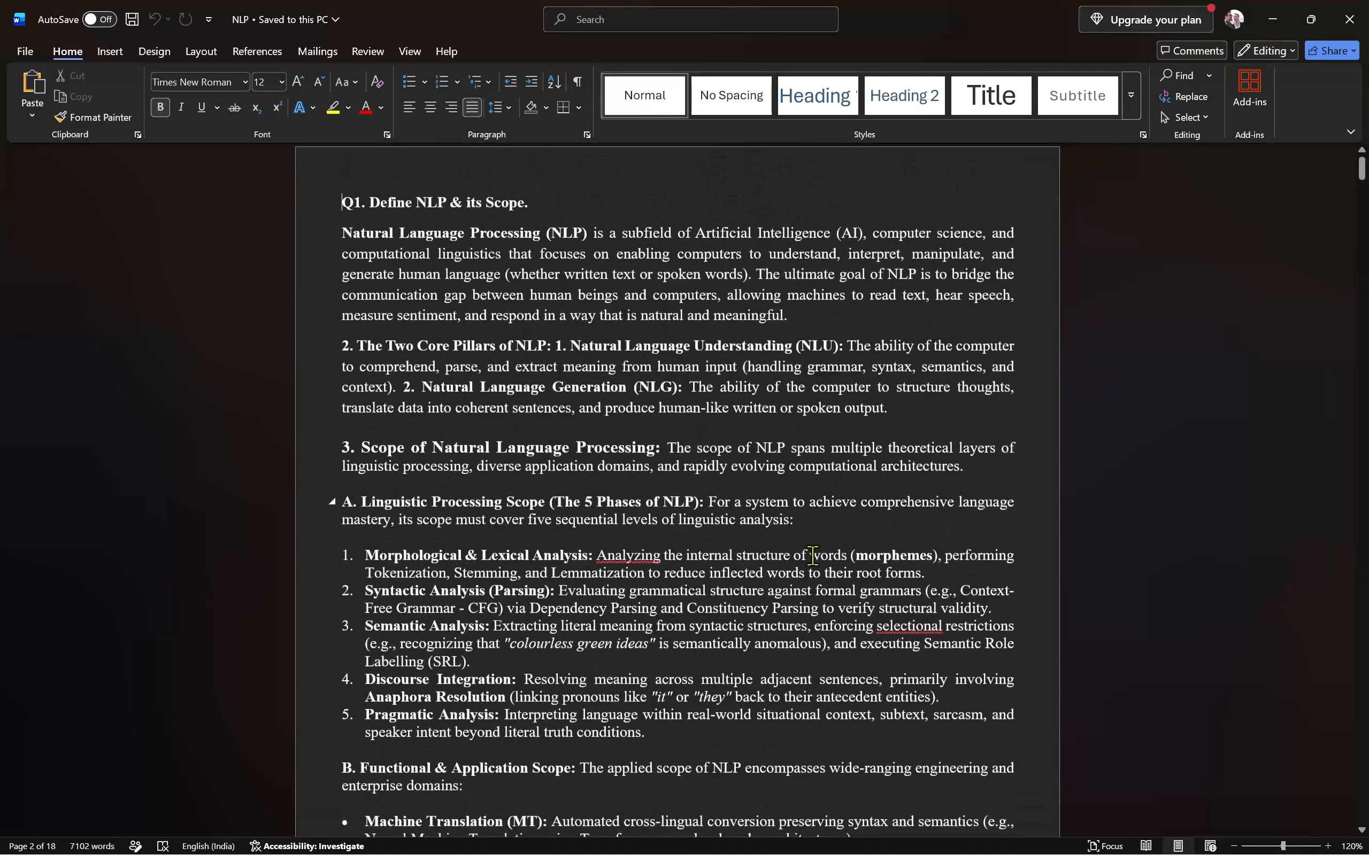
Skim the NLP document again from Q1 through the Q3 stages of NLP, and return to the Q1 heading.
scroll(812, 555, "up", 3)
scroll(812, 555, "down", 6)
scroll(812, 555, "up", 9)
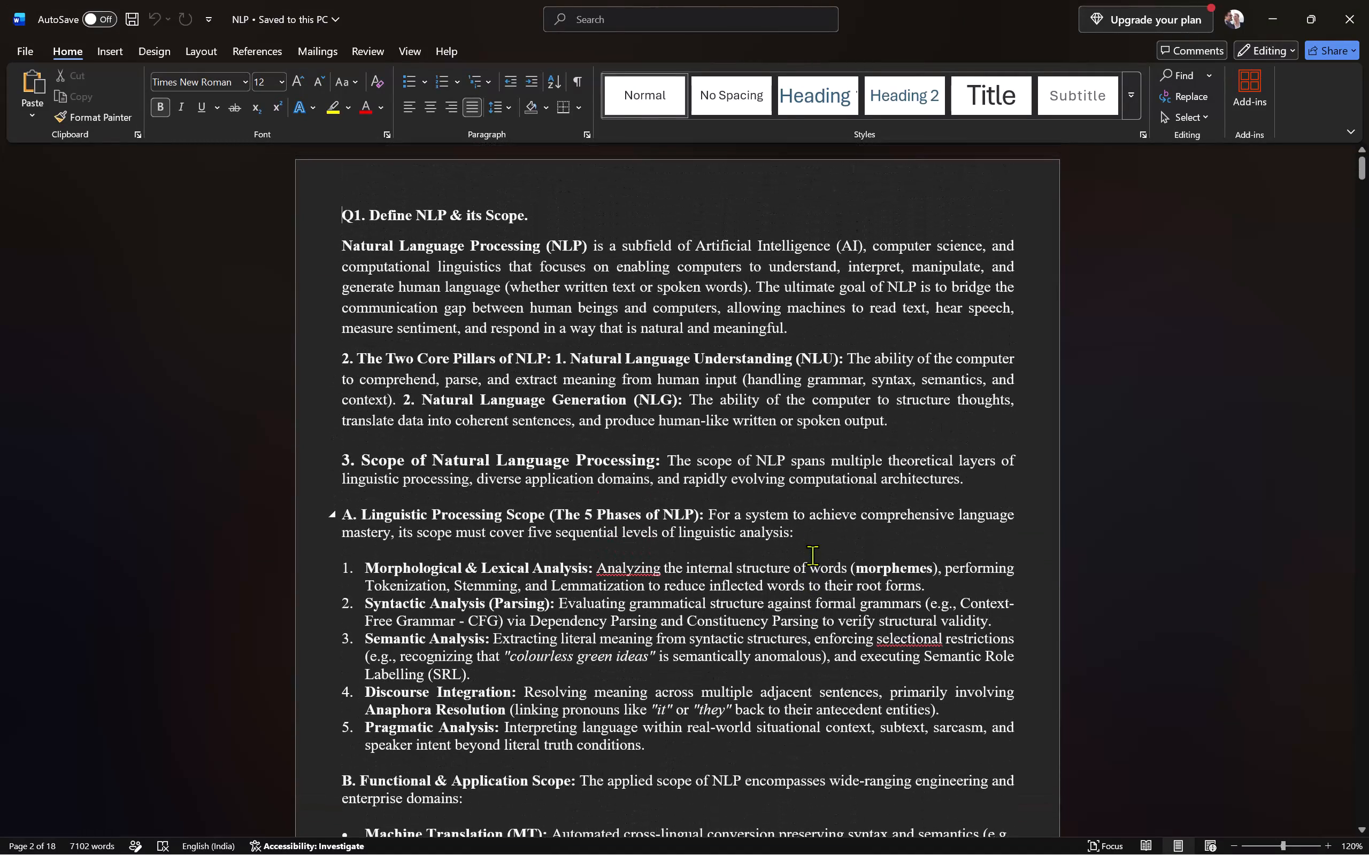
scroll(812, 555, "down", 2)
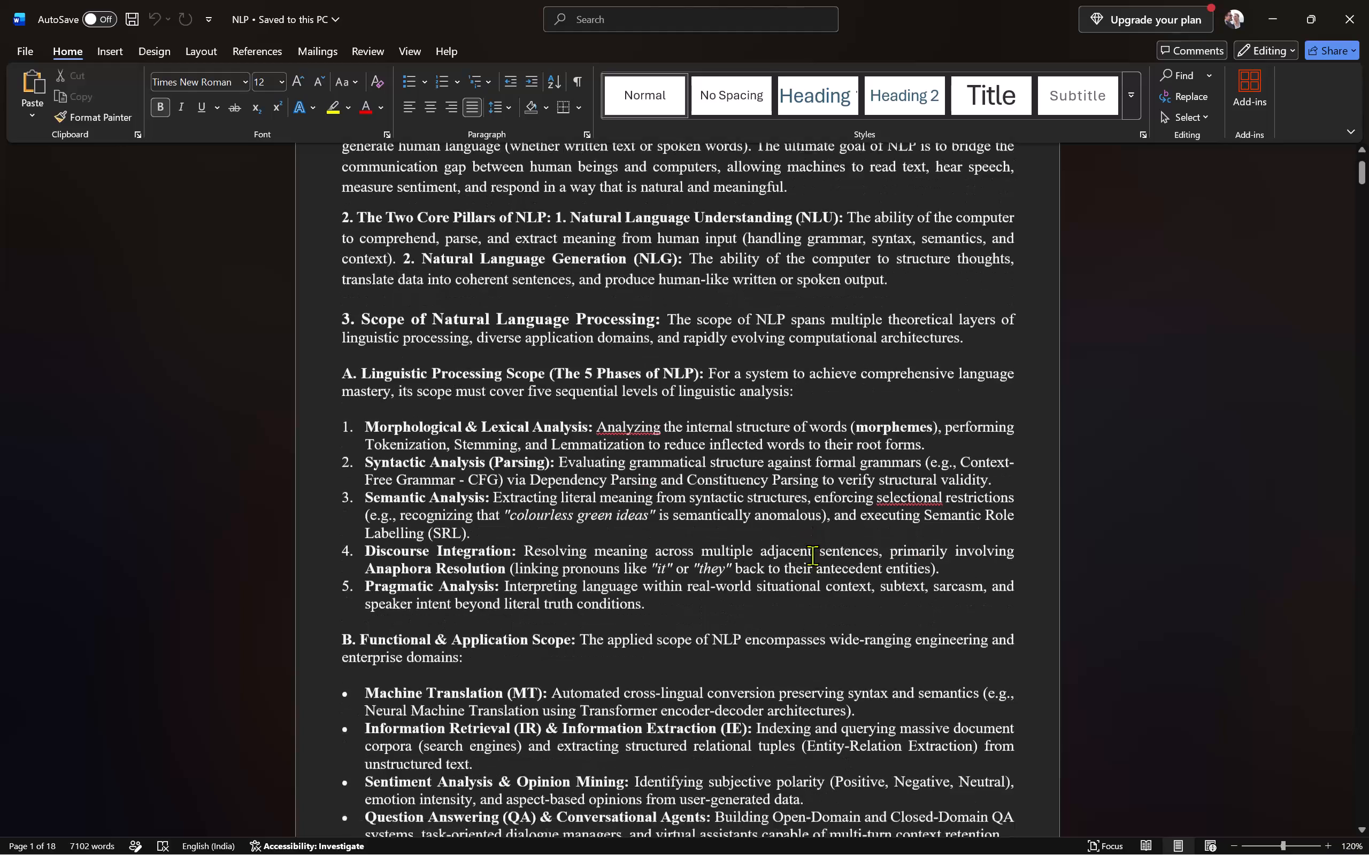
scroll(812, 555, "down", 9)
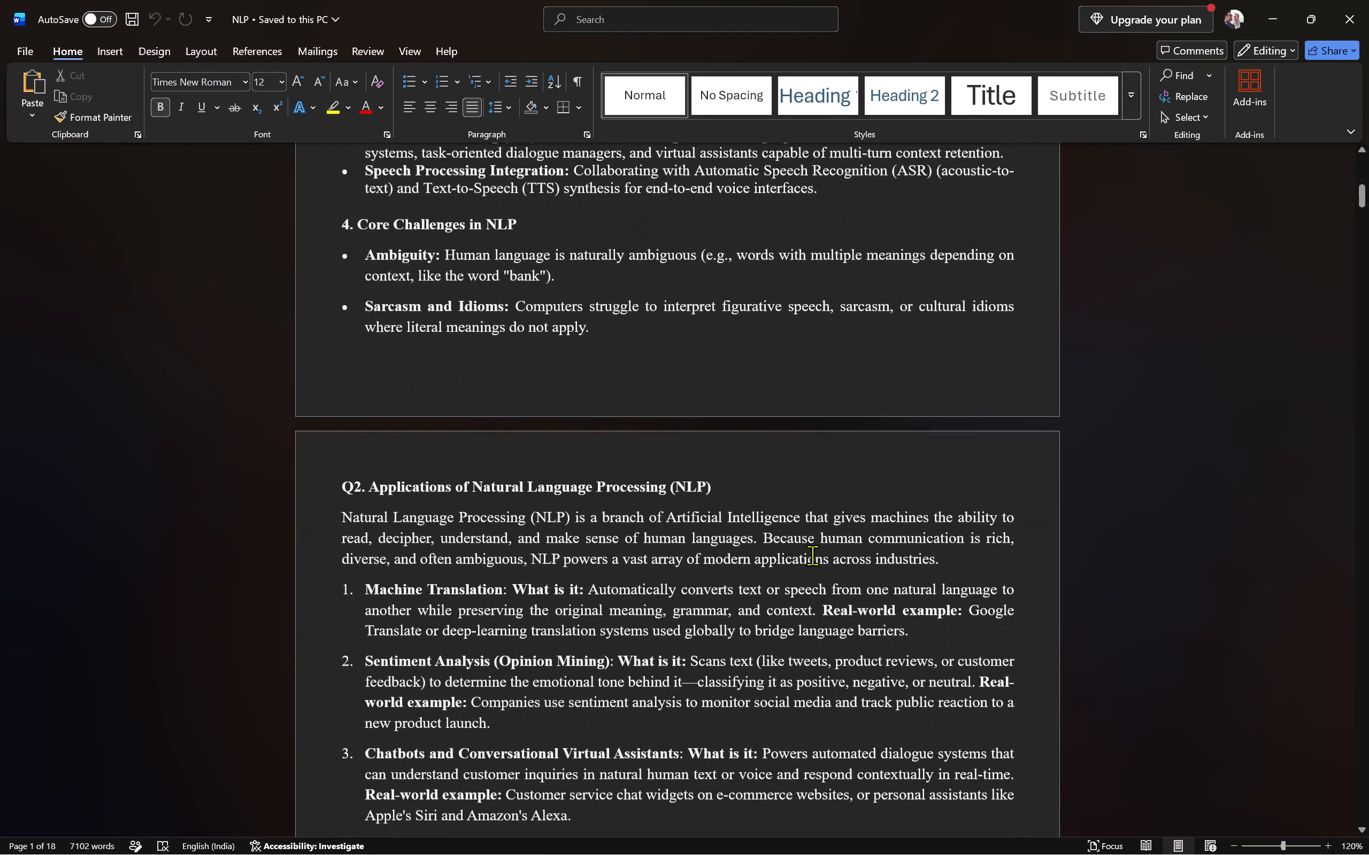
scroll(812, 555, "down", 9)
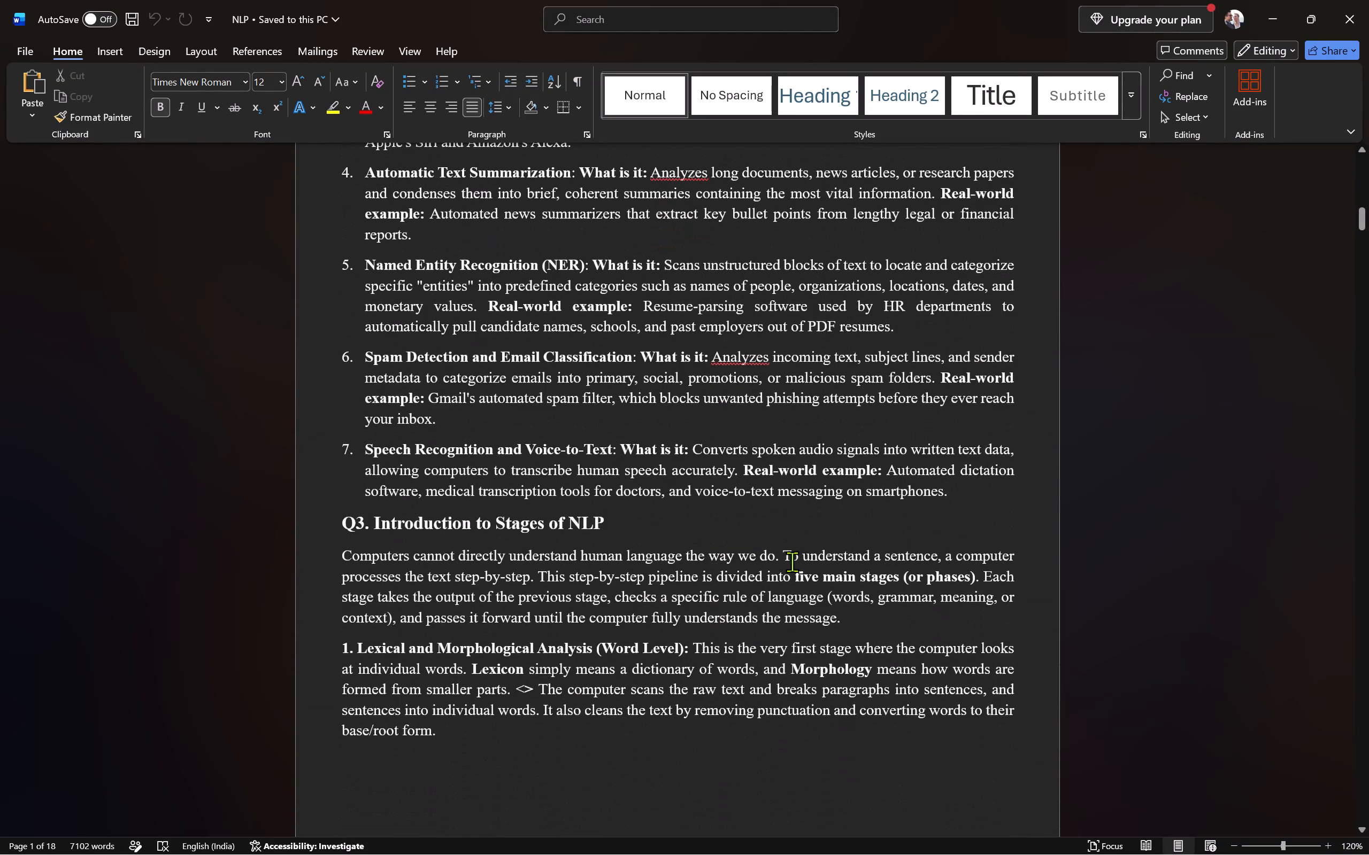
scroll(792, 562, "down", 17)
scroll(788, 562, "up", 7)
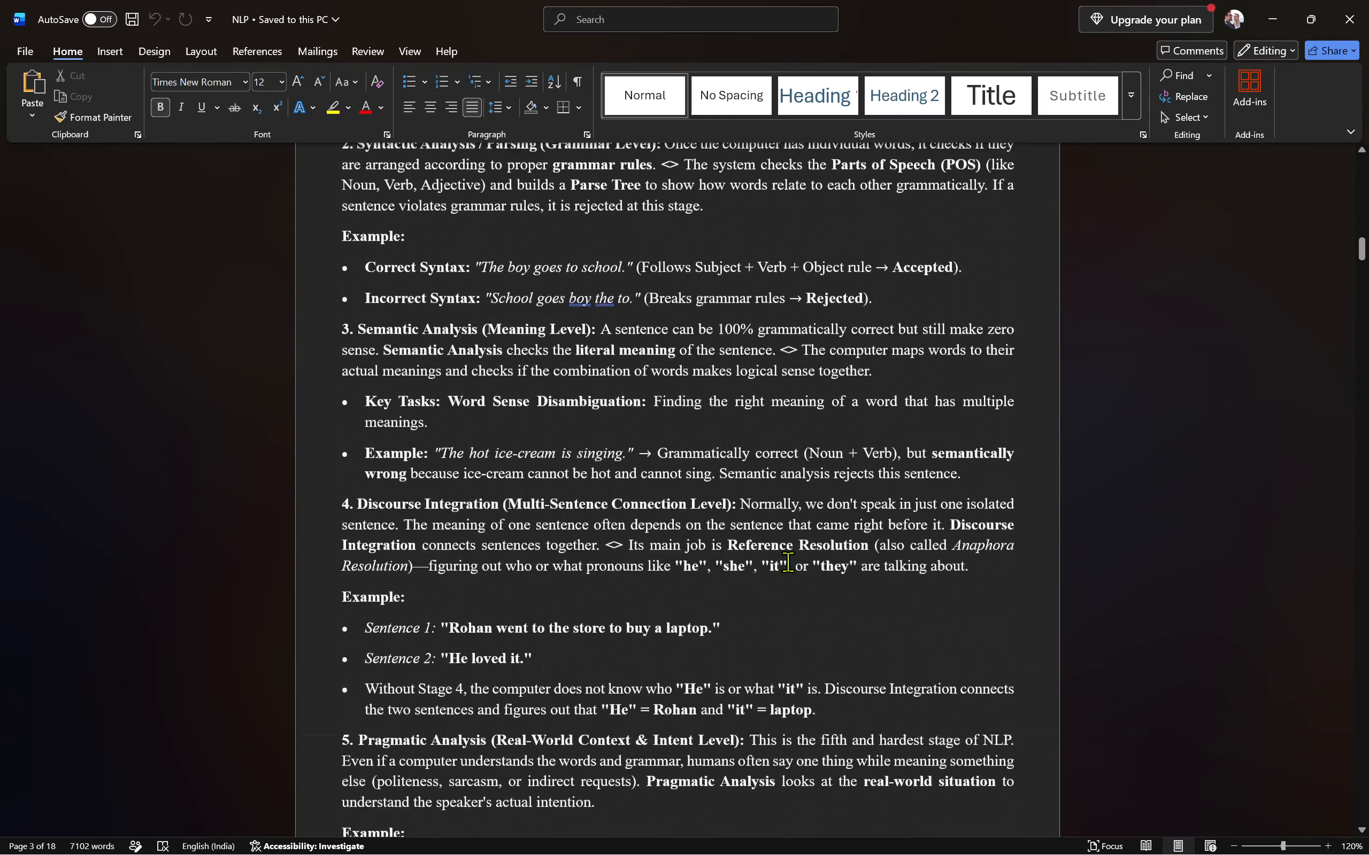
scroll(788, 562, "up", 18)
scroll(788, 562, "up", 5)
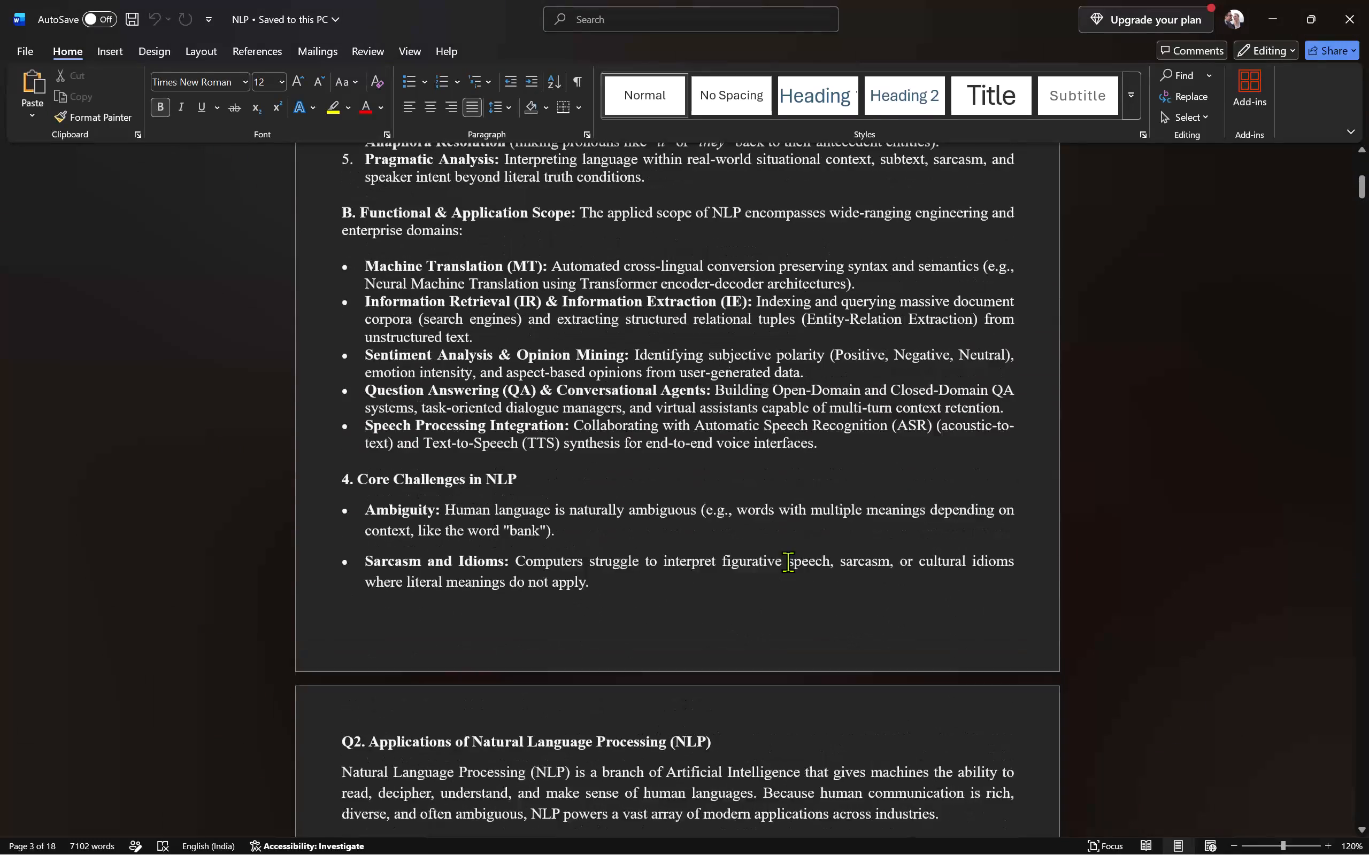
scroll(788, 562, "up", 9)
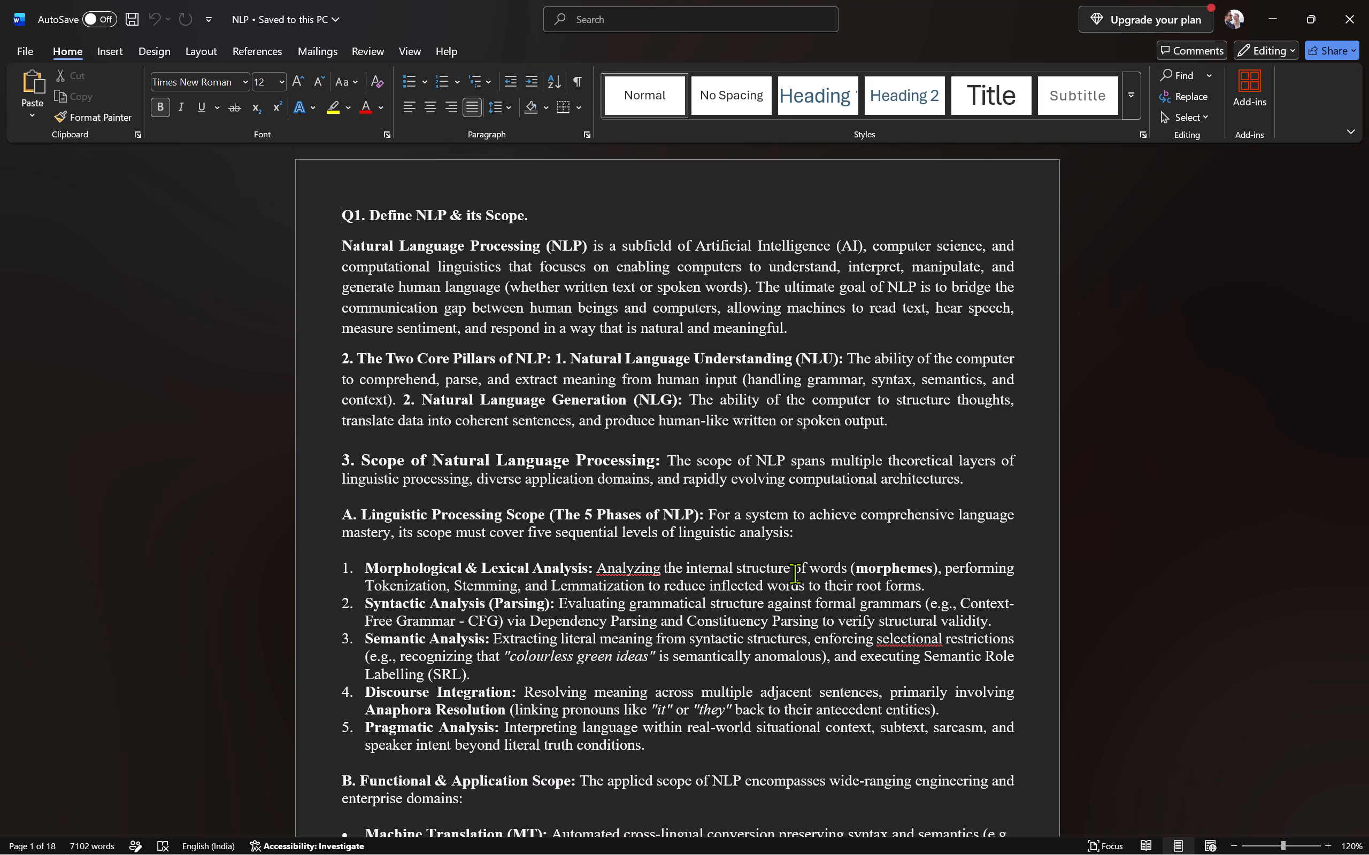
scroll(516, 560, "up", 1)
Read on from Q1 through the Q2 applications and Q3 stages to the Q4 section on linguistics.
scroll(513, 422, "down", 14)
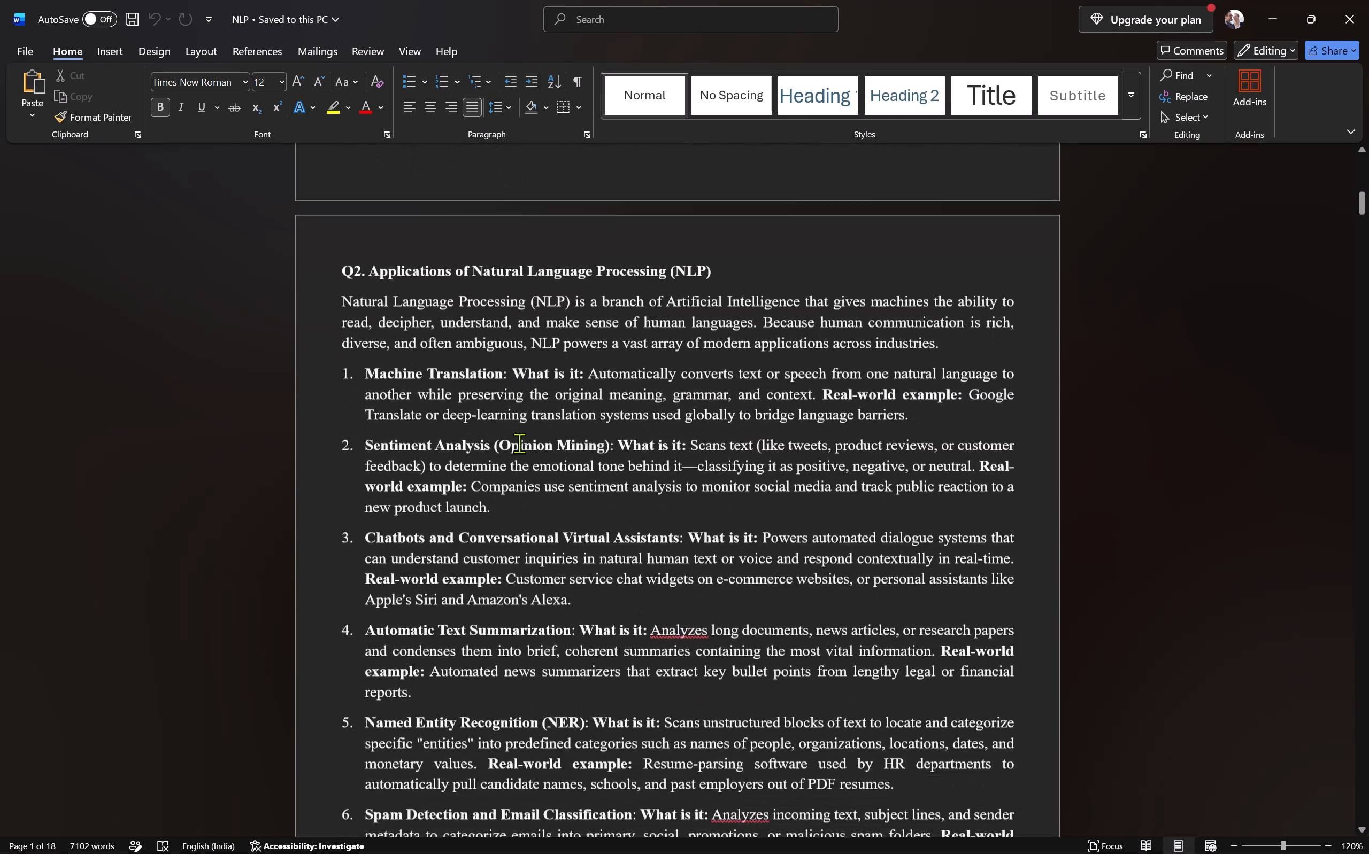
scroll(519, 443, "down", 12)
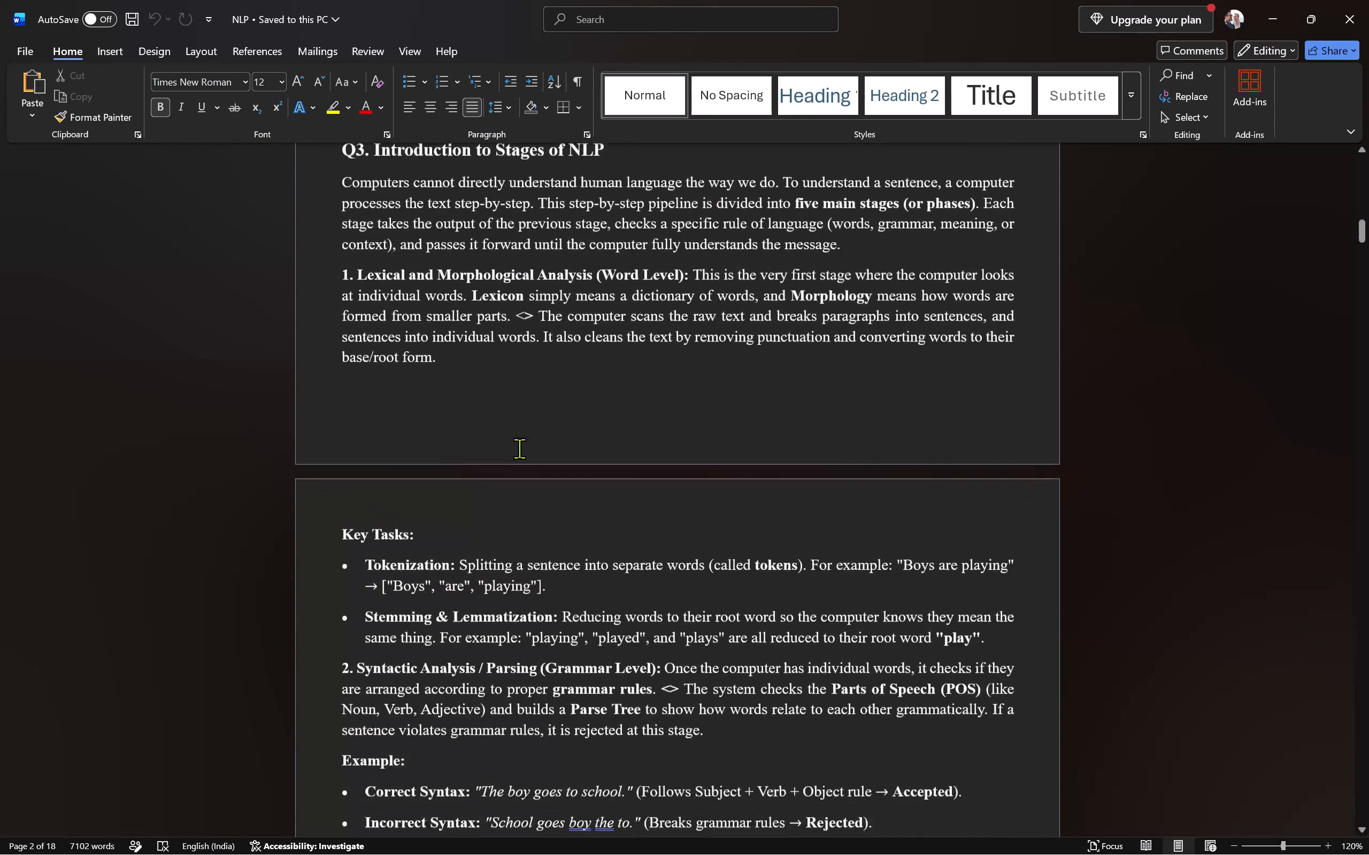
scroll(519, 448, "down", 17)
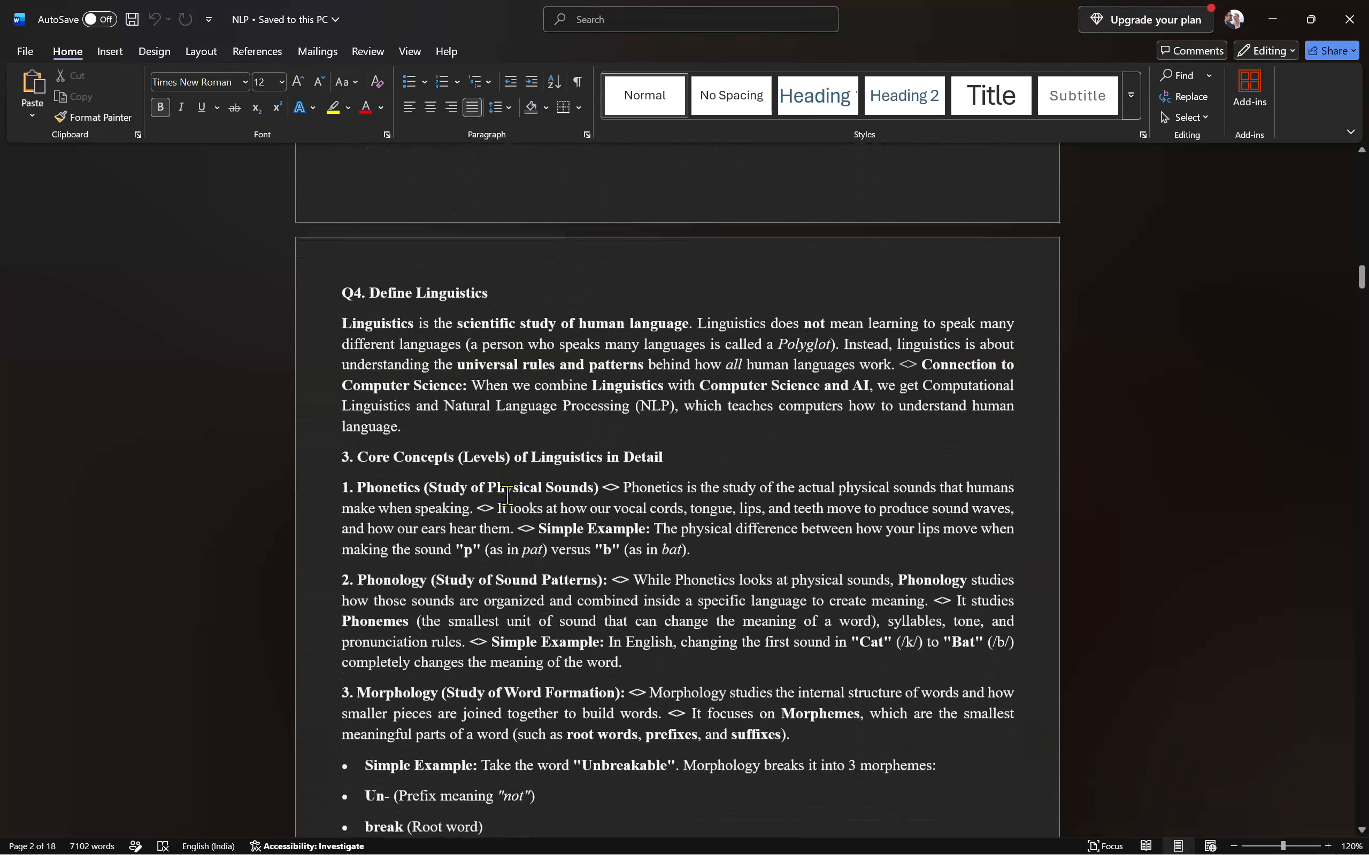
scroll(507, 495, "down", 8)
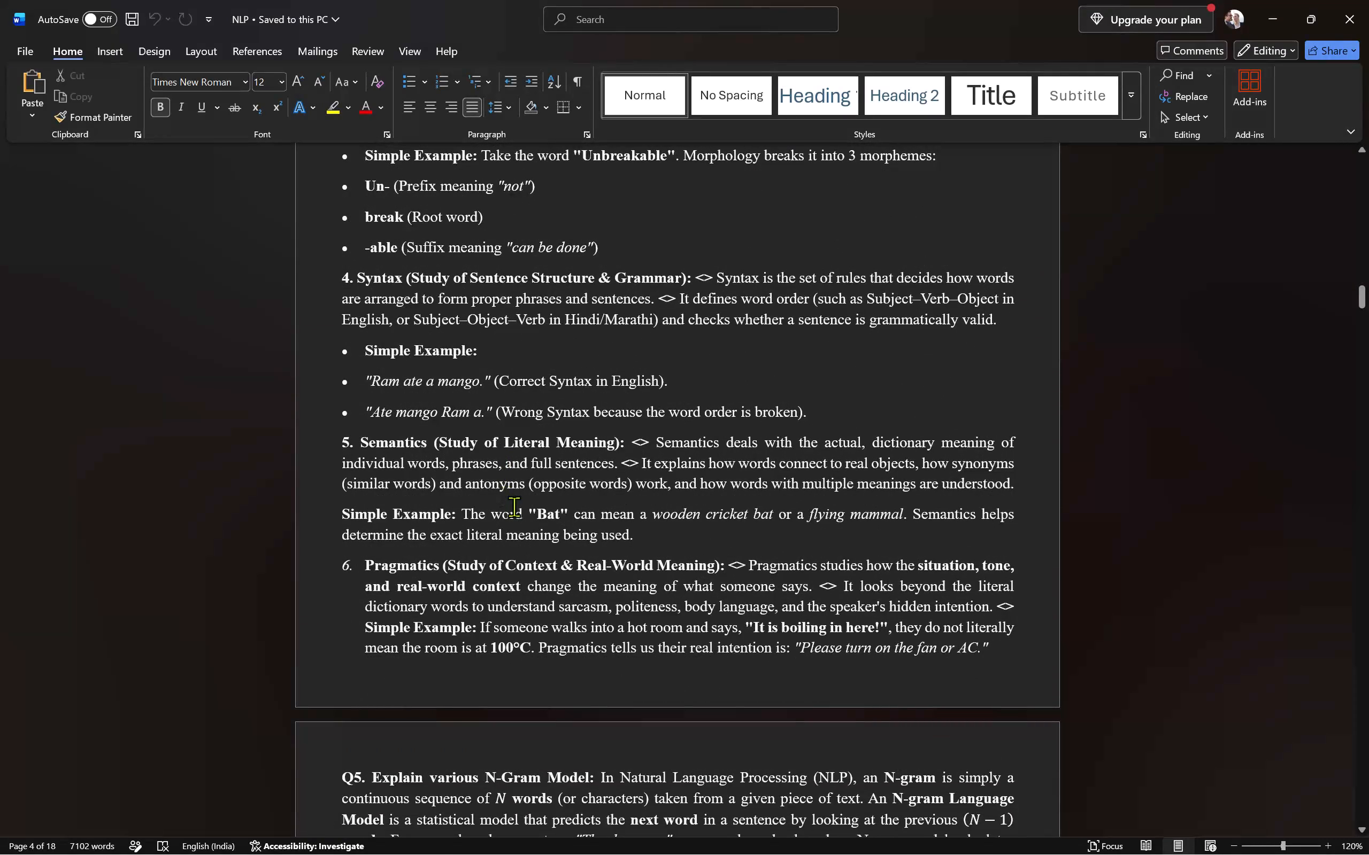
Examine the Q5 section on N-gram models and the Q6 section on categorization of text data.
scroll(547, 531, "down", 8)
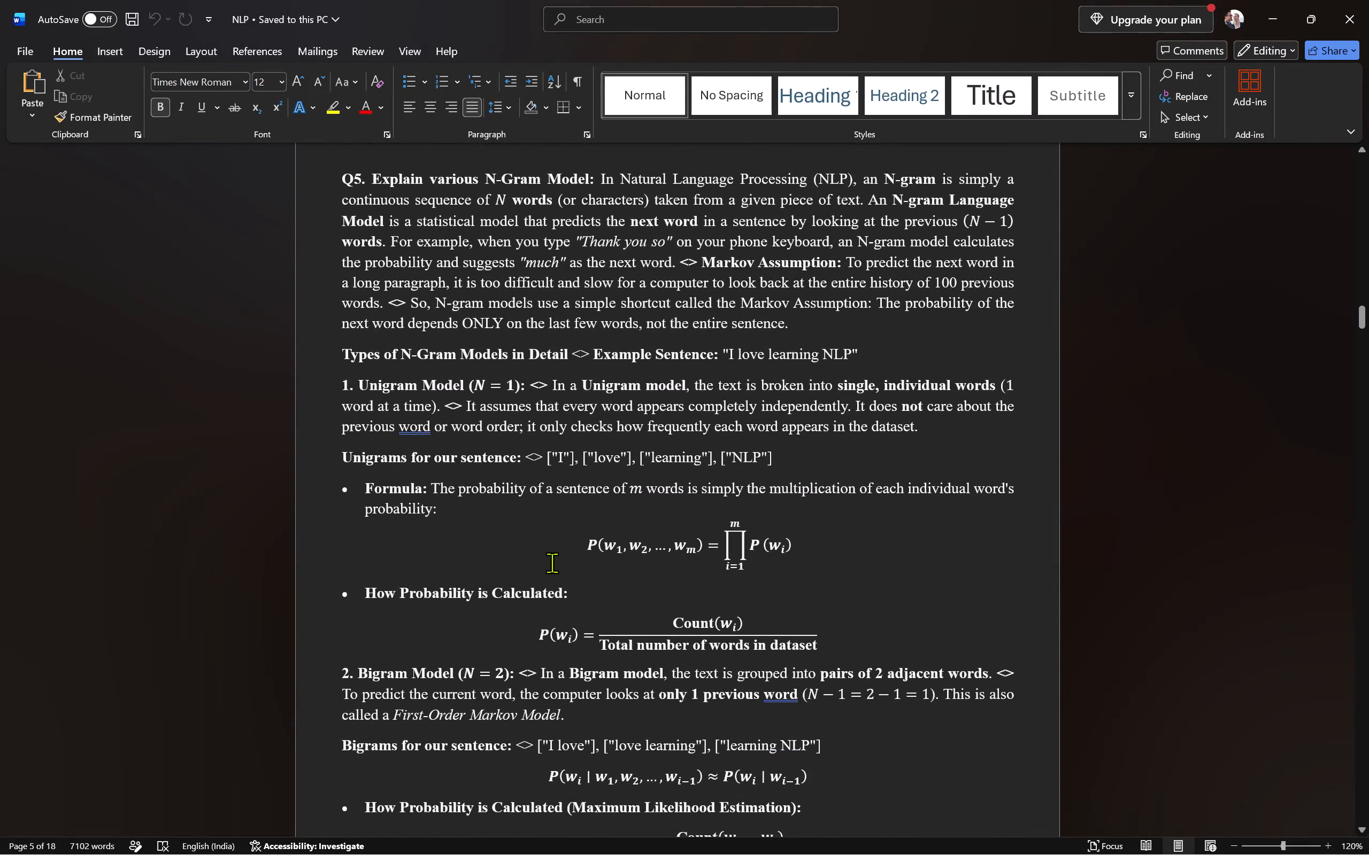
scroll(554, 563, "down", 14)
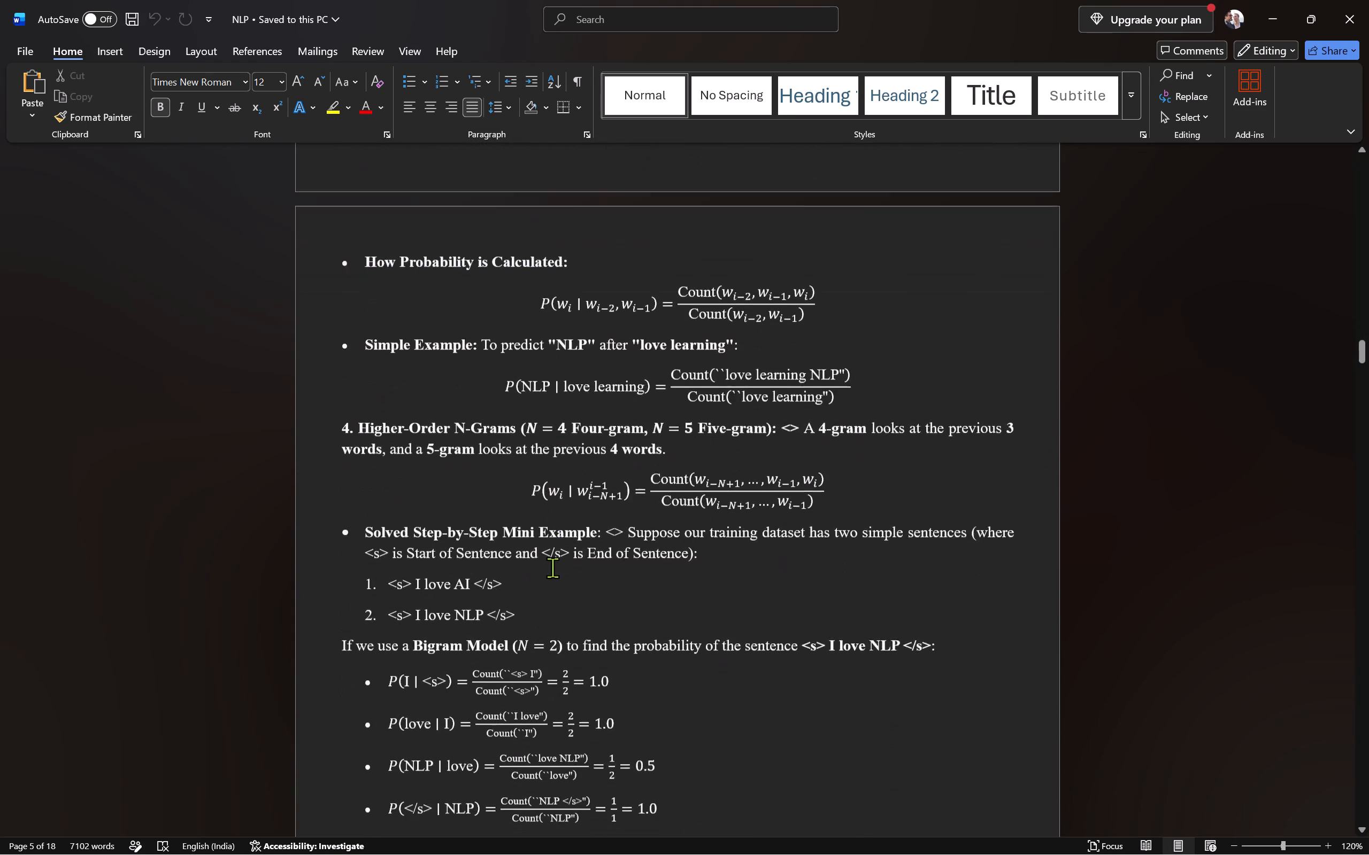
scroll(535, 583, "down", 8)
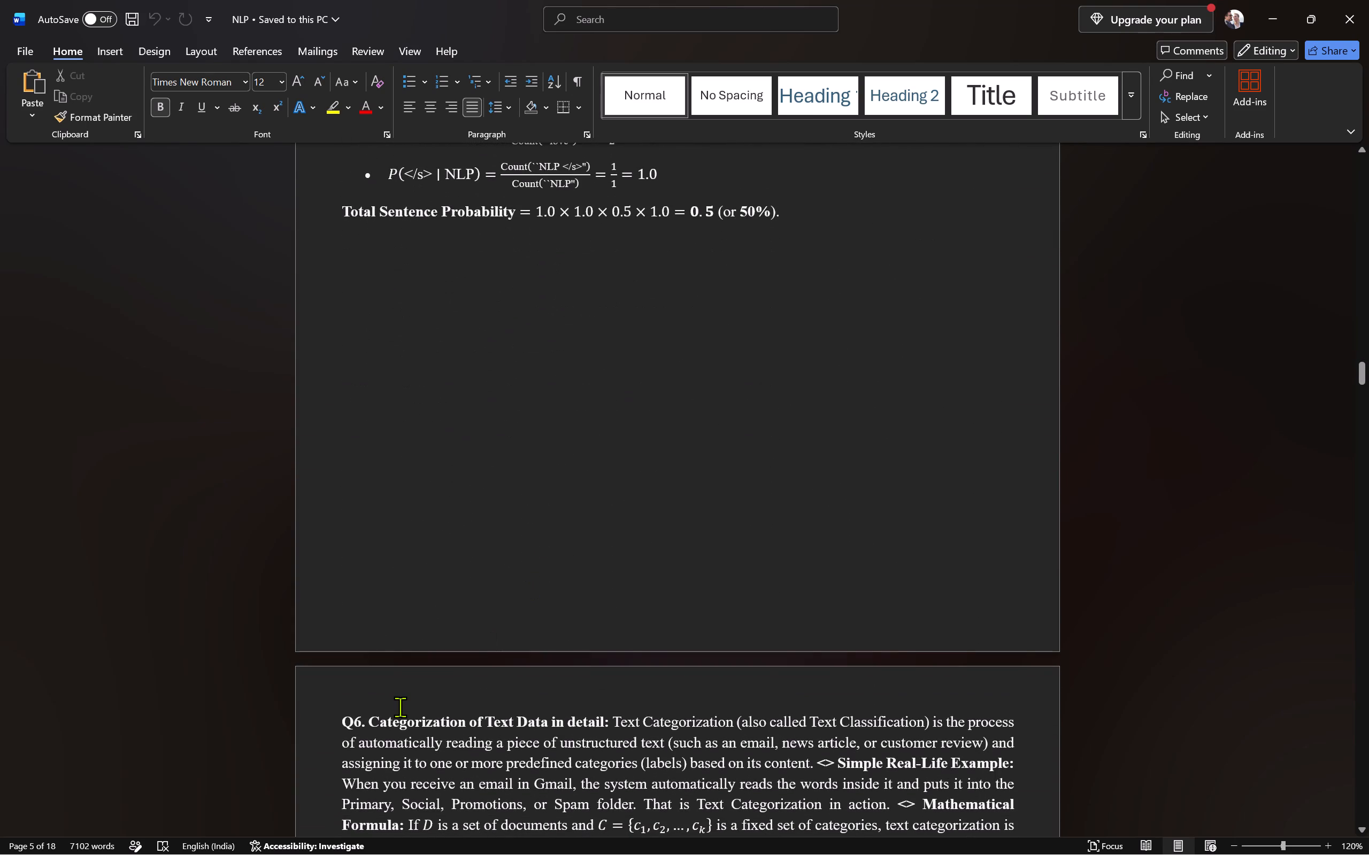
scroll(413, 702, "down", 15)
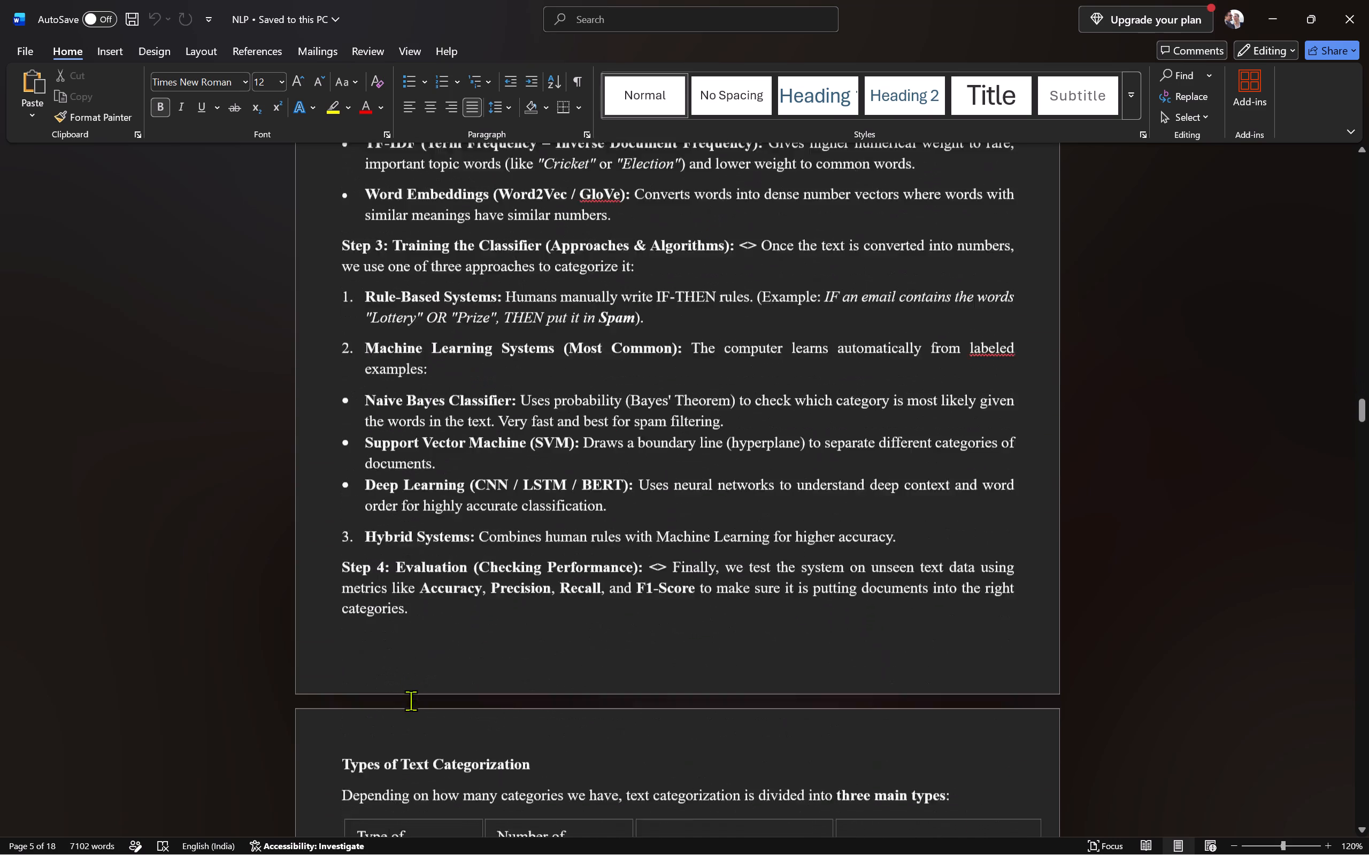
scroll(411, 701, "down", 13)
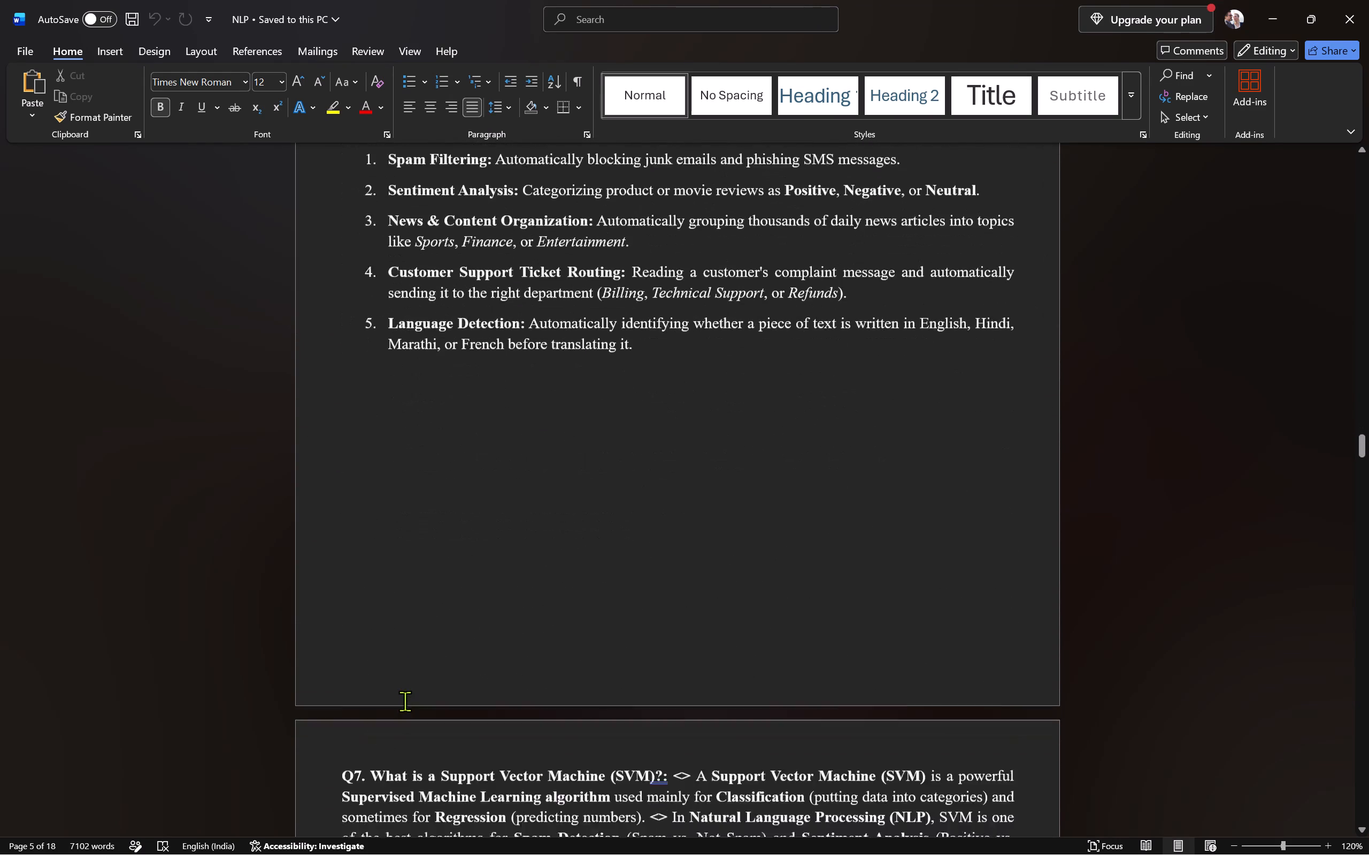
Examine the Q7 Support Vector Machine, Named Entity Recognition and Q9 query expansion sections.
scroll(405, 701, "down", 3)
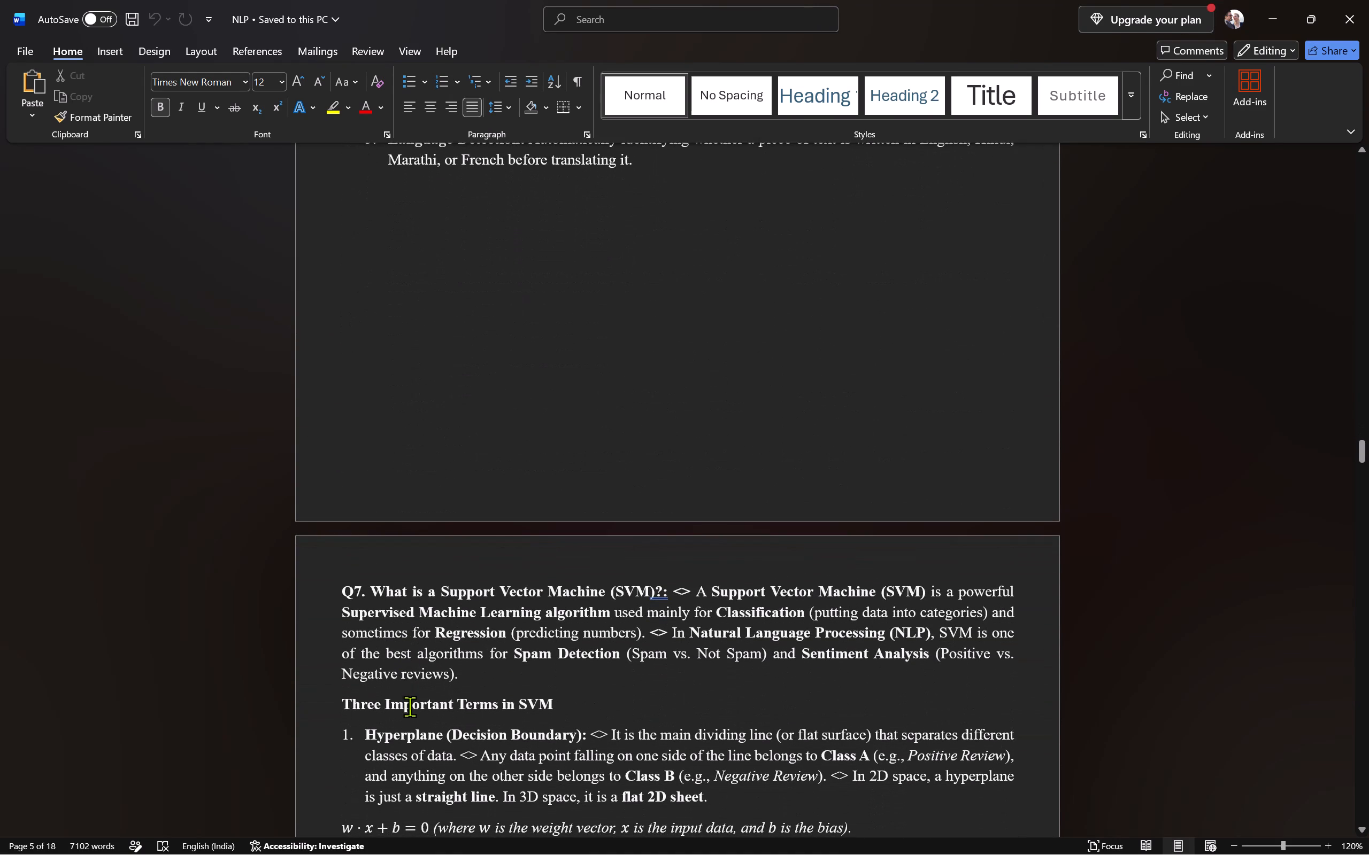
scroll(409, 701, "down", 10)
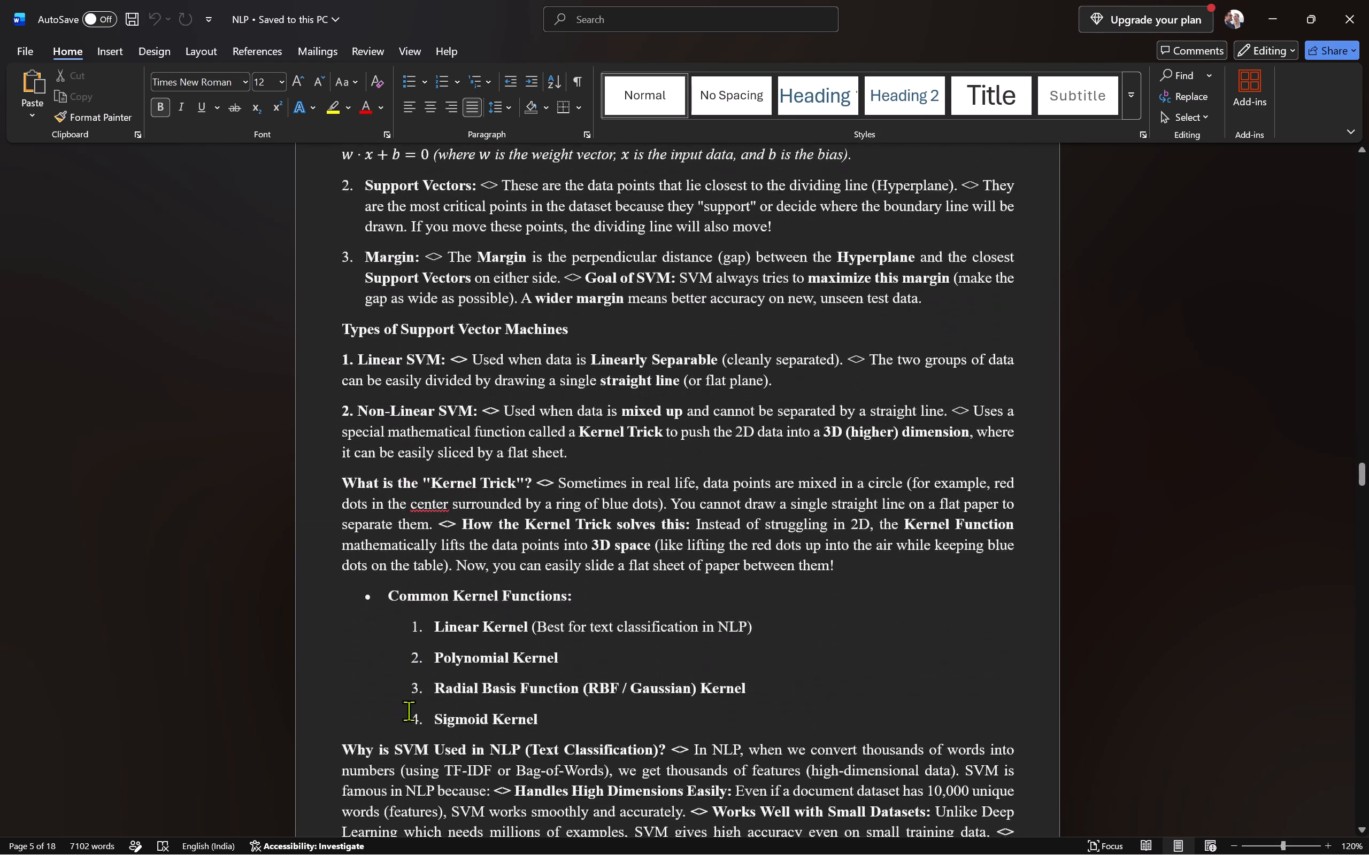
scroll(409, 711, "down", 13)
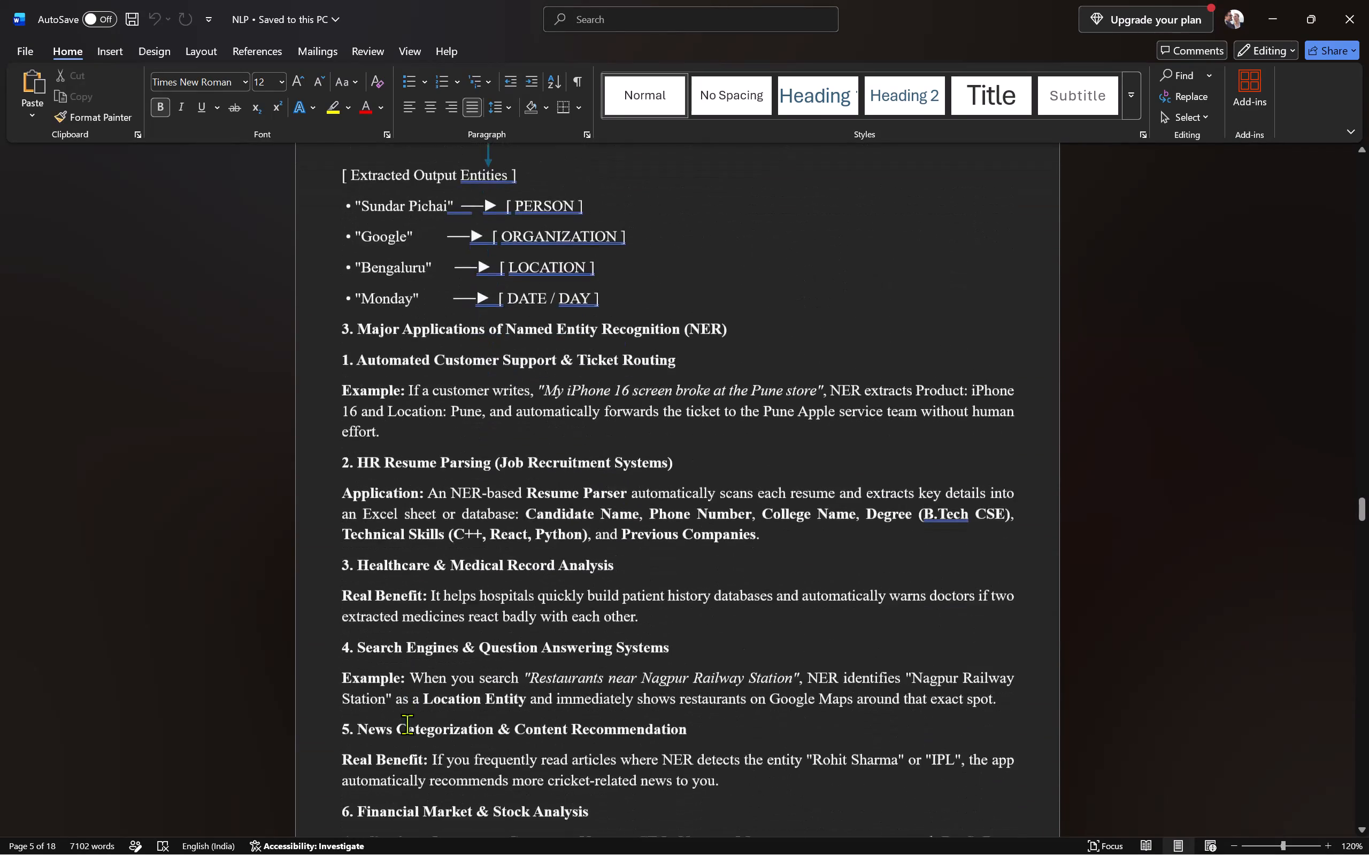
scroll(407, 724, "down", 4)
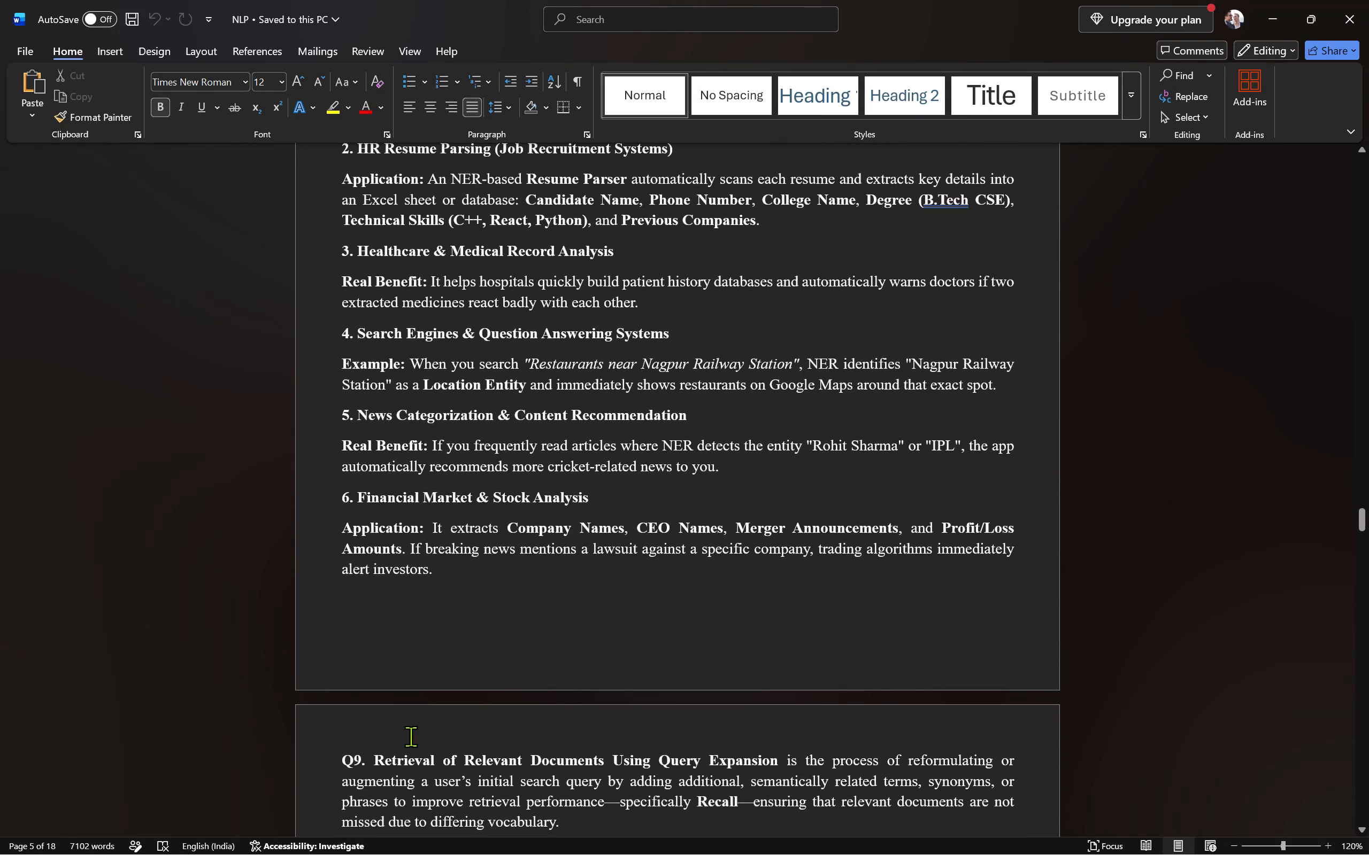
scroll(413, 731, "down", 5)
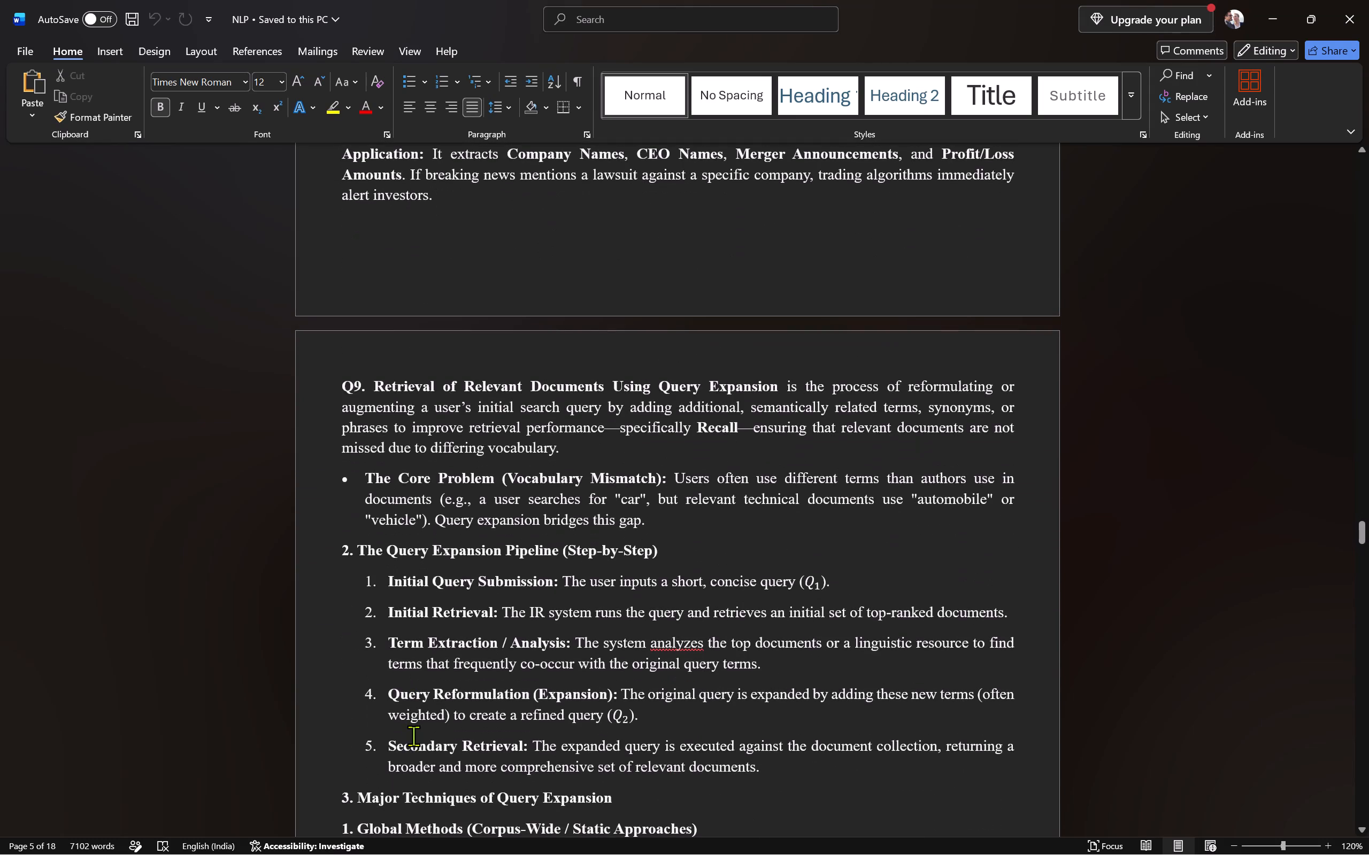
scroll(406, 734, "down", 10)
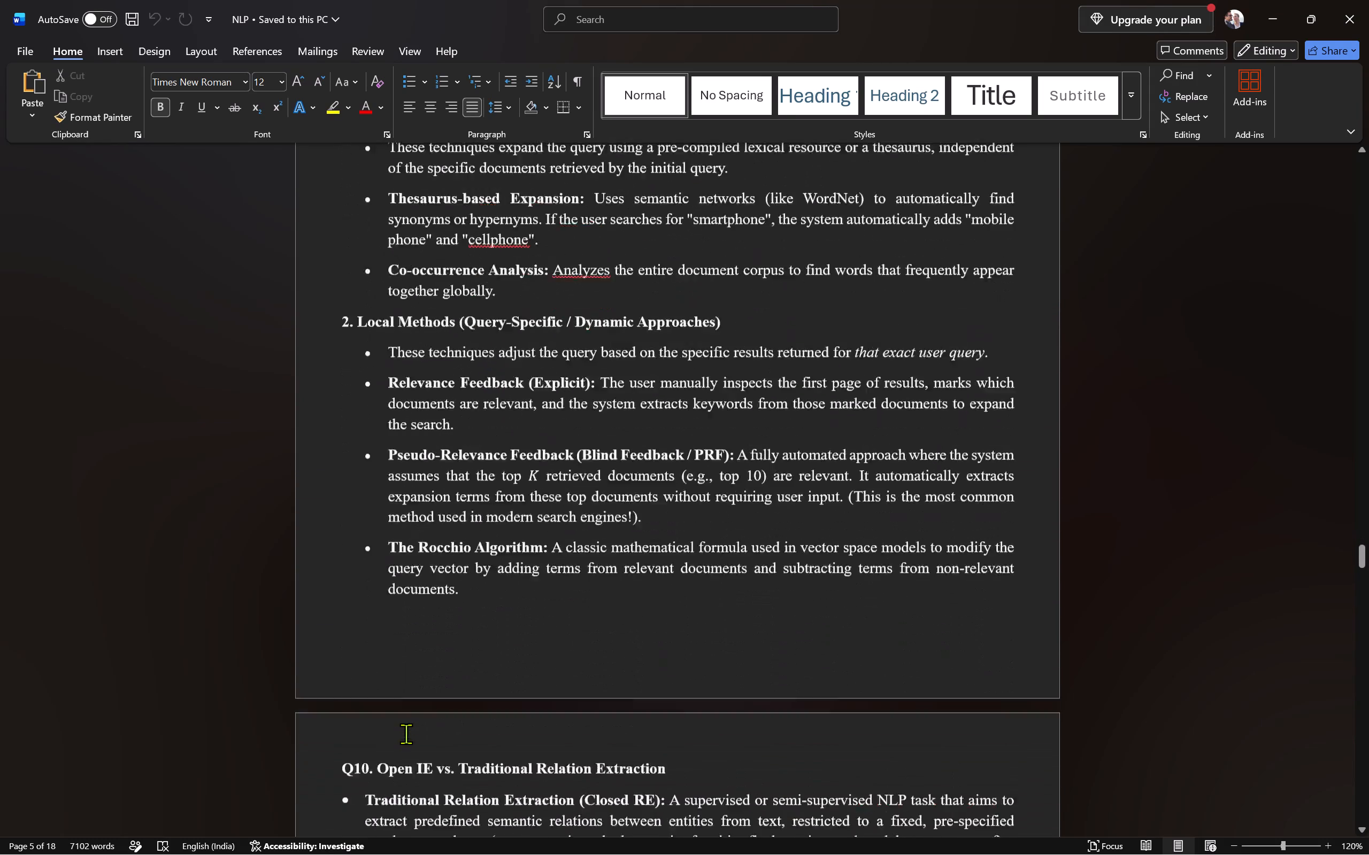
Examine Q10 on Open IE versus traditional relation extraction, Q11 on parsing types and Q12 on semantic versus sentiment analysis.
scroll(406, 734, "down", 15)
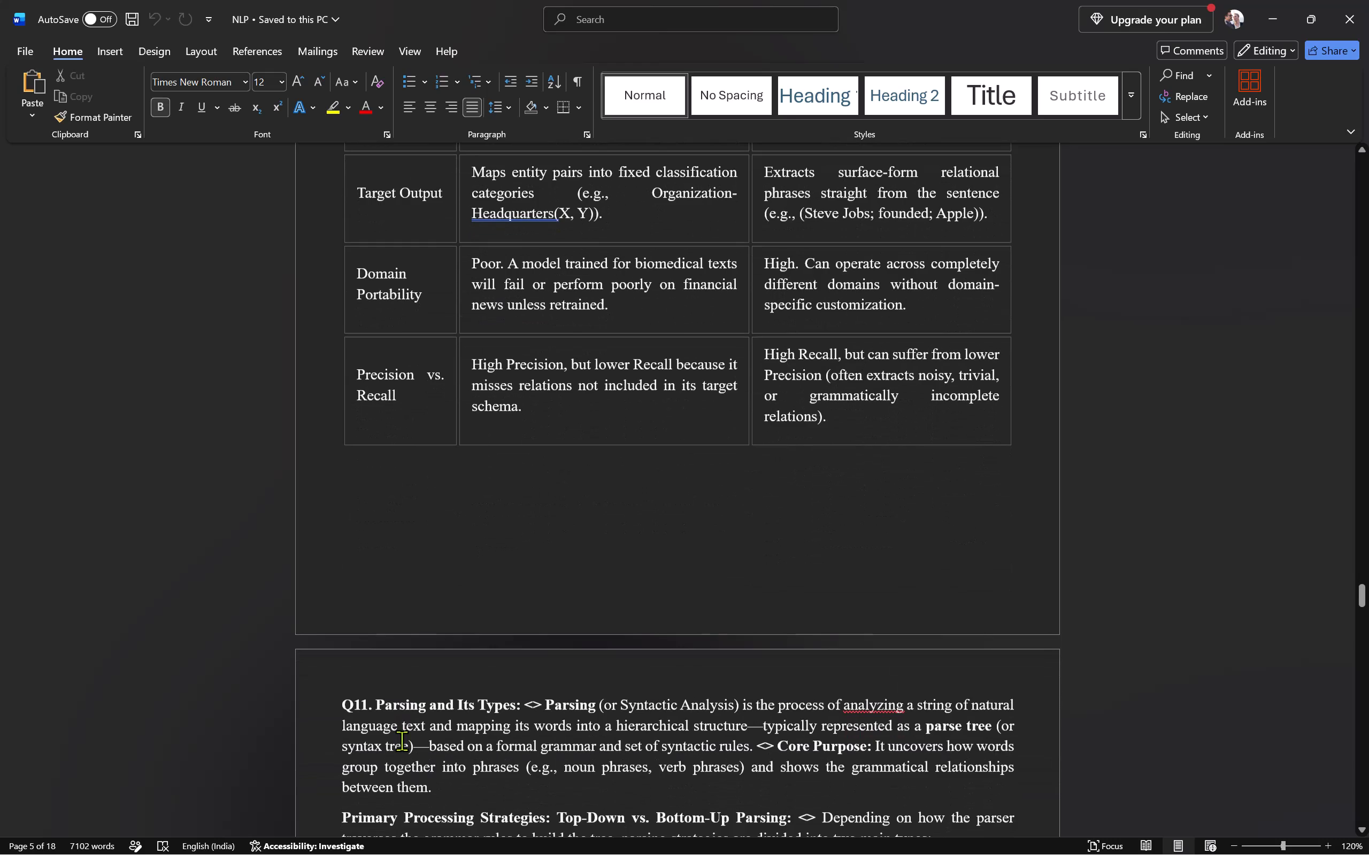
scroll(402, 741, "up", 1)
scroll(402, 741, "down", 5)
left_click_drag(406, 699, 396, 683)
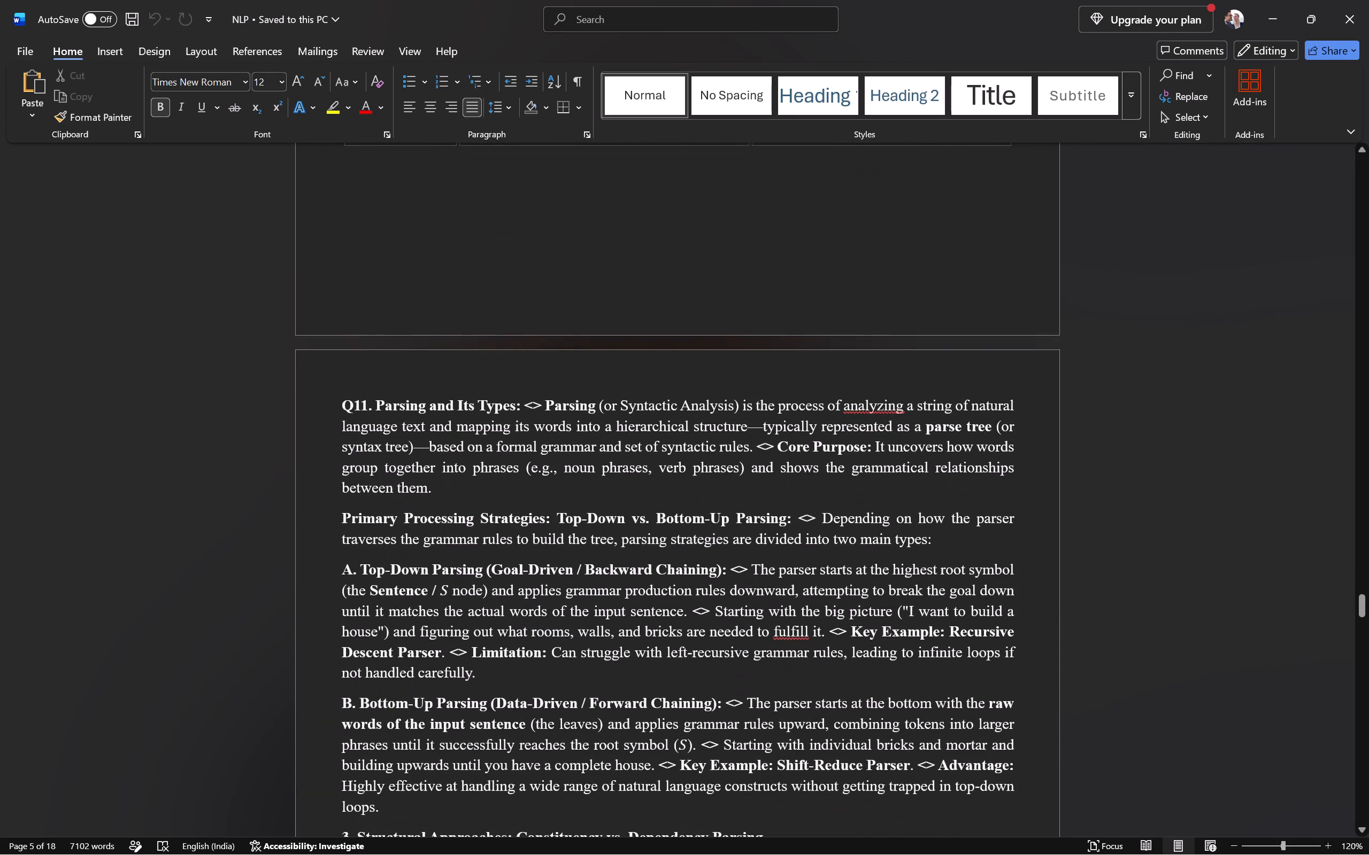
scroll(327, 646, "down", 11)
scroll(616, 612, "down", 5)
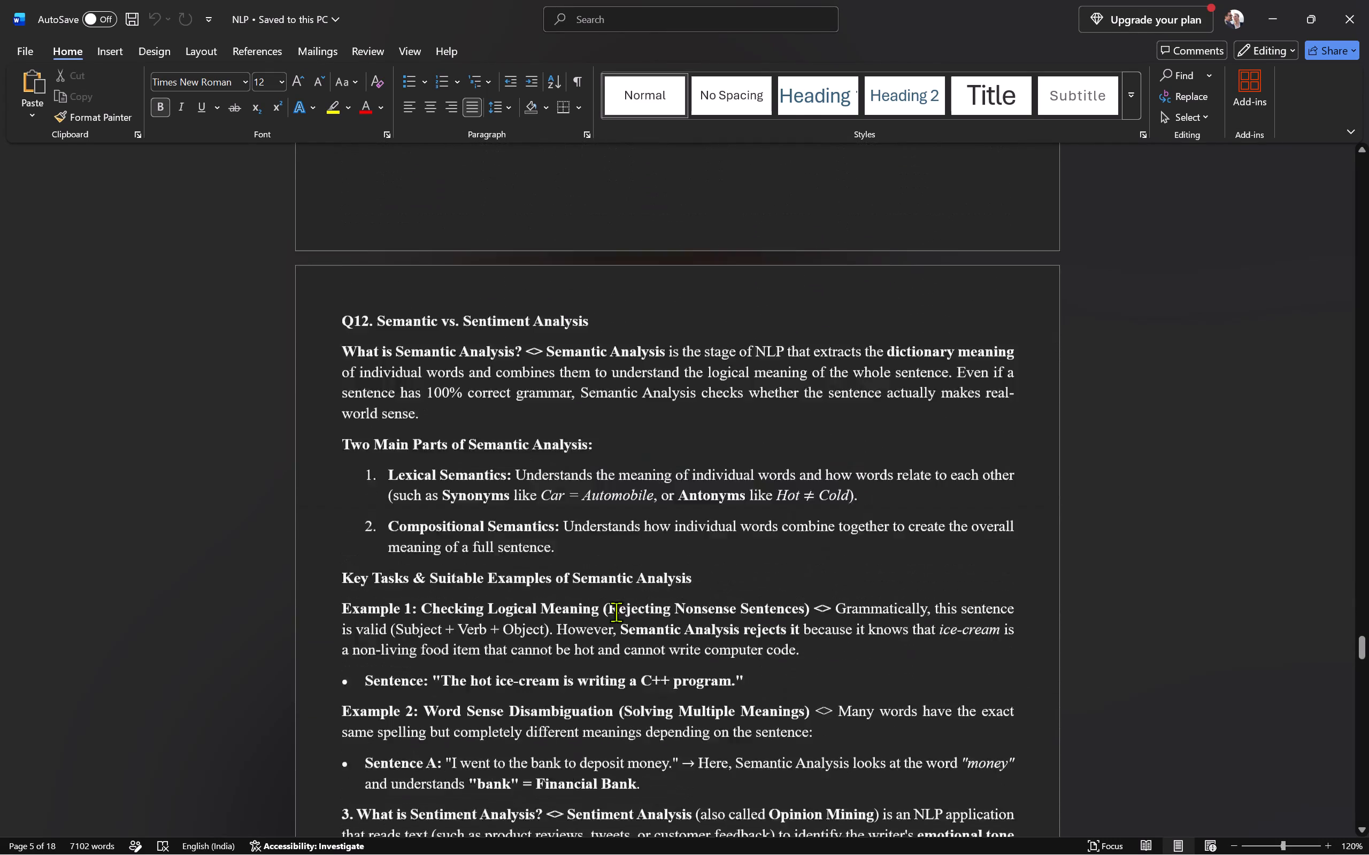
scroll(616, 612, "down", 10)
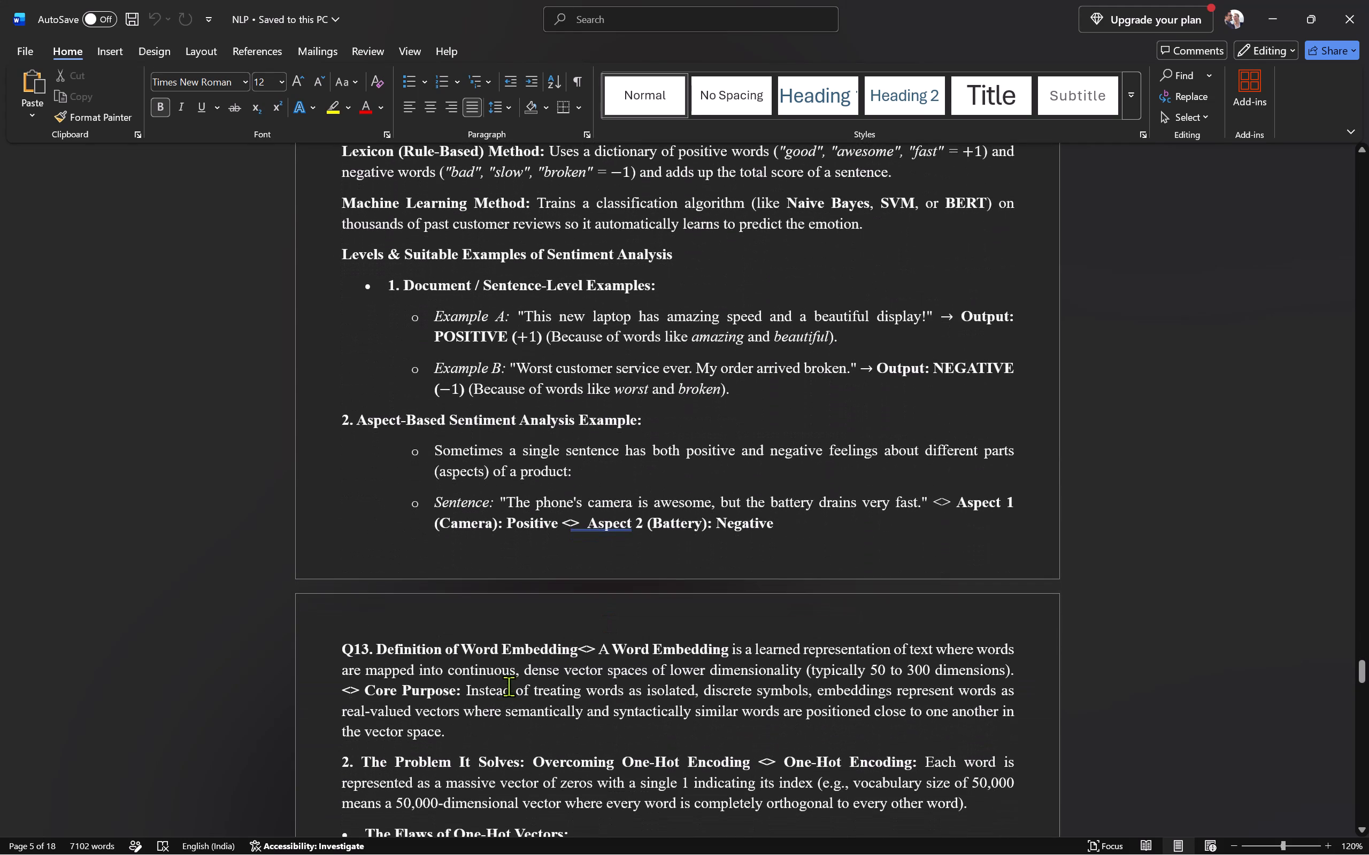
Examine Q13 on word embedding, Q14 on dependency parsing, Q15 on deep learning and the Q16 comparison table to the document's end.
scroll(489, 681, "down", 4)
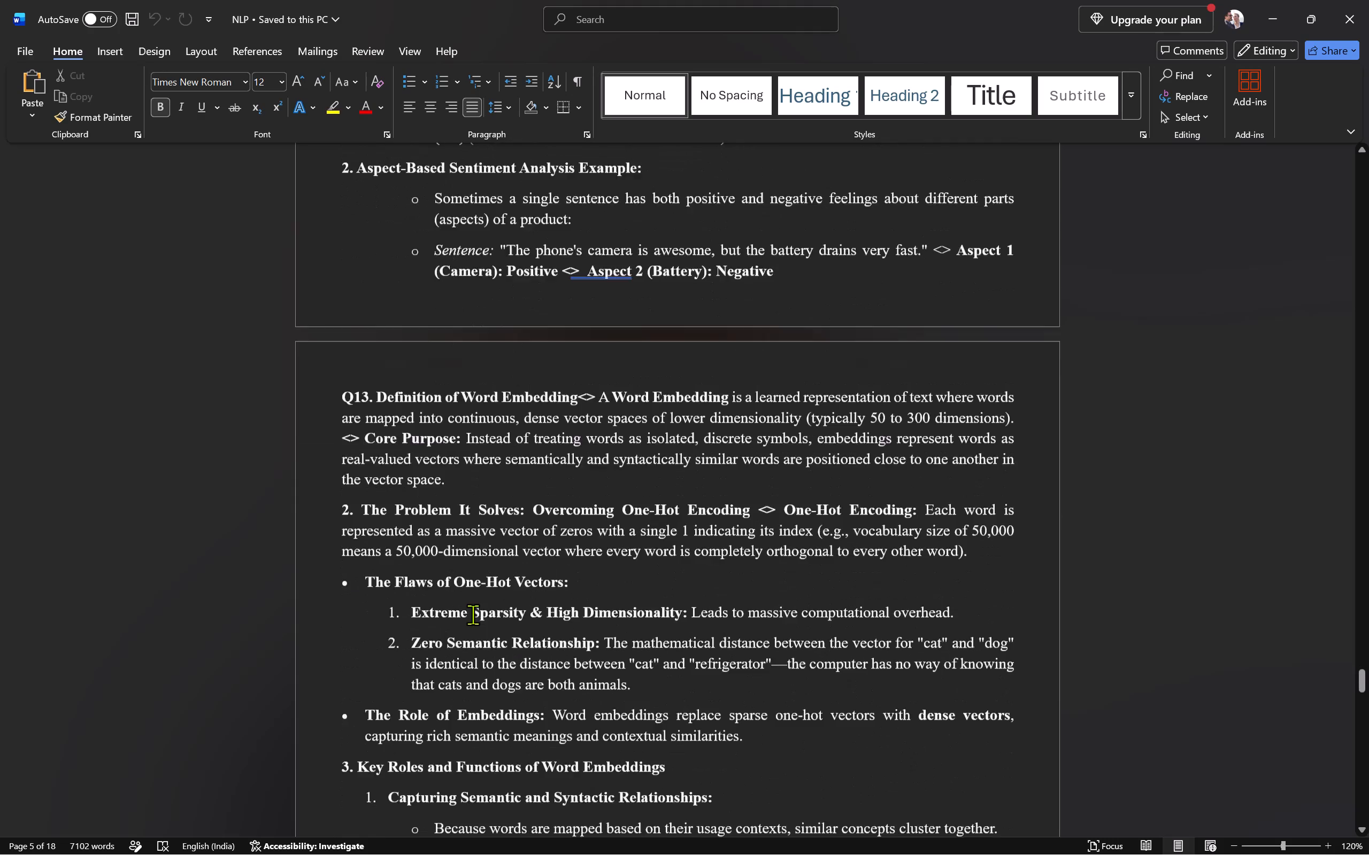
scroll(462, 608, "down", 15)
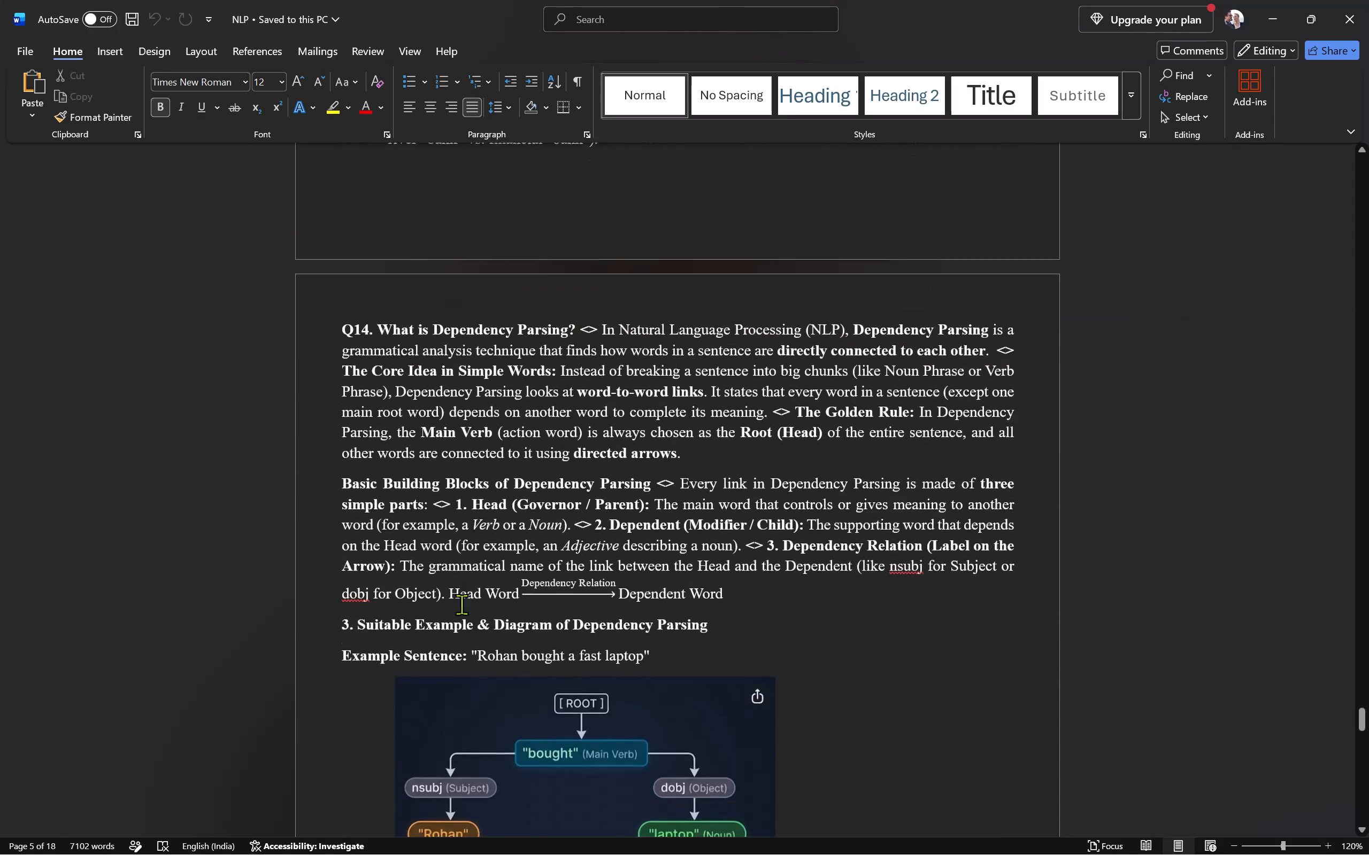
scroll(472, 592, "down", 10)
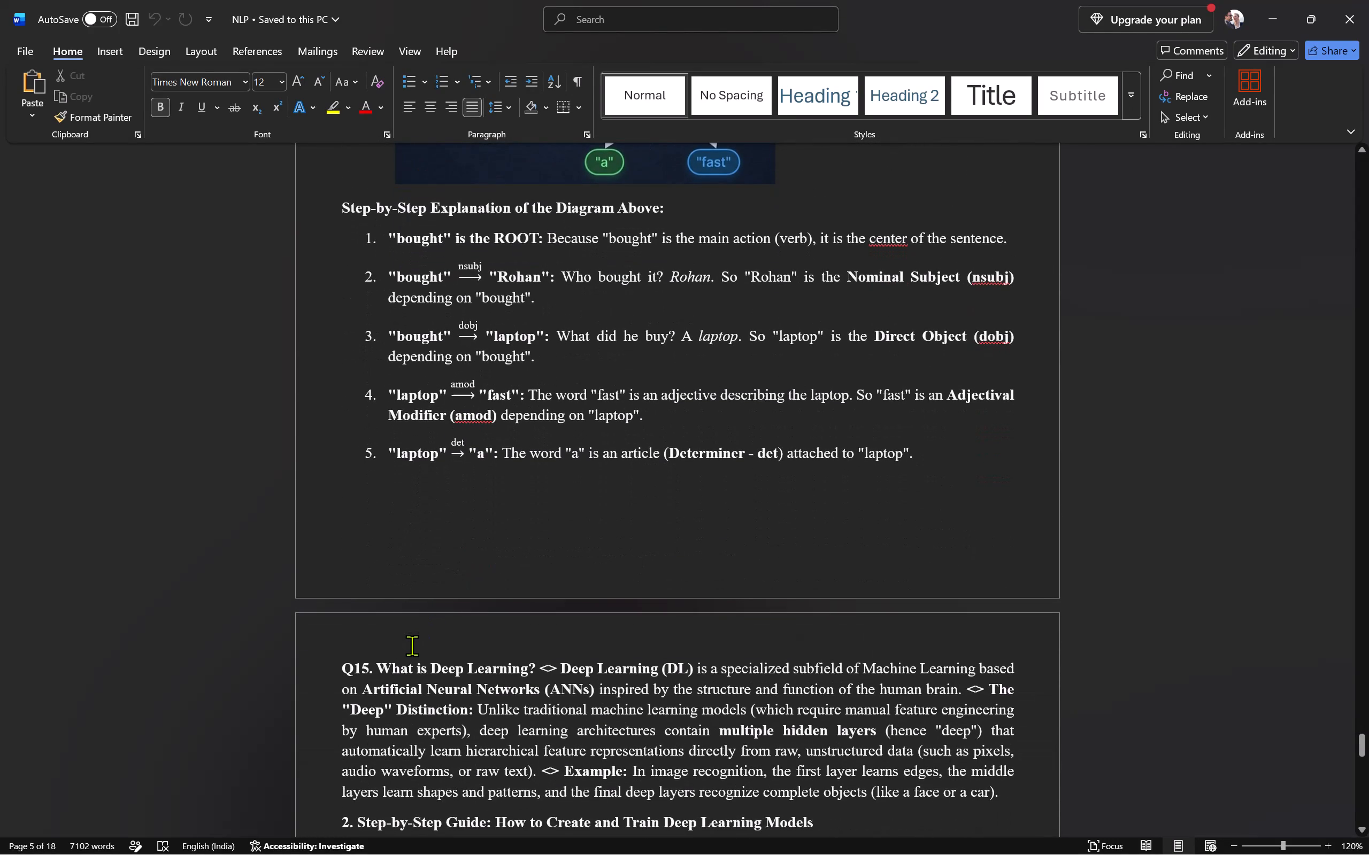
scroll(395, 651, "down", 17)
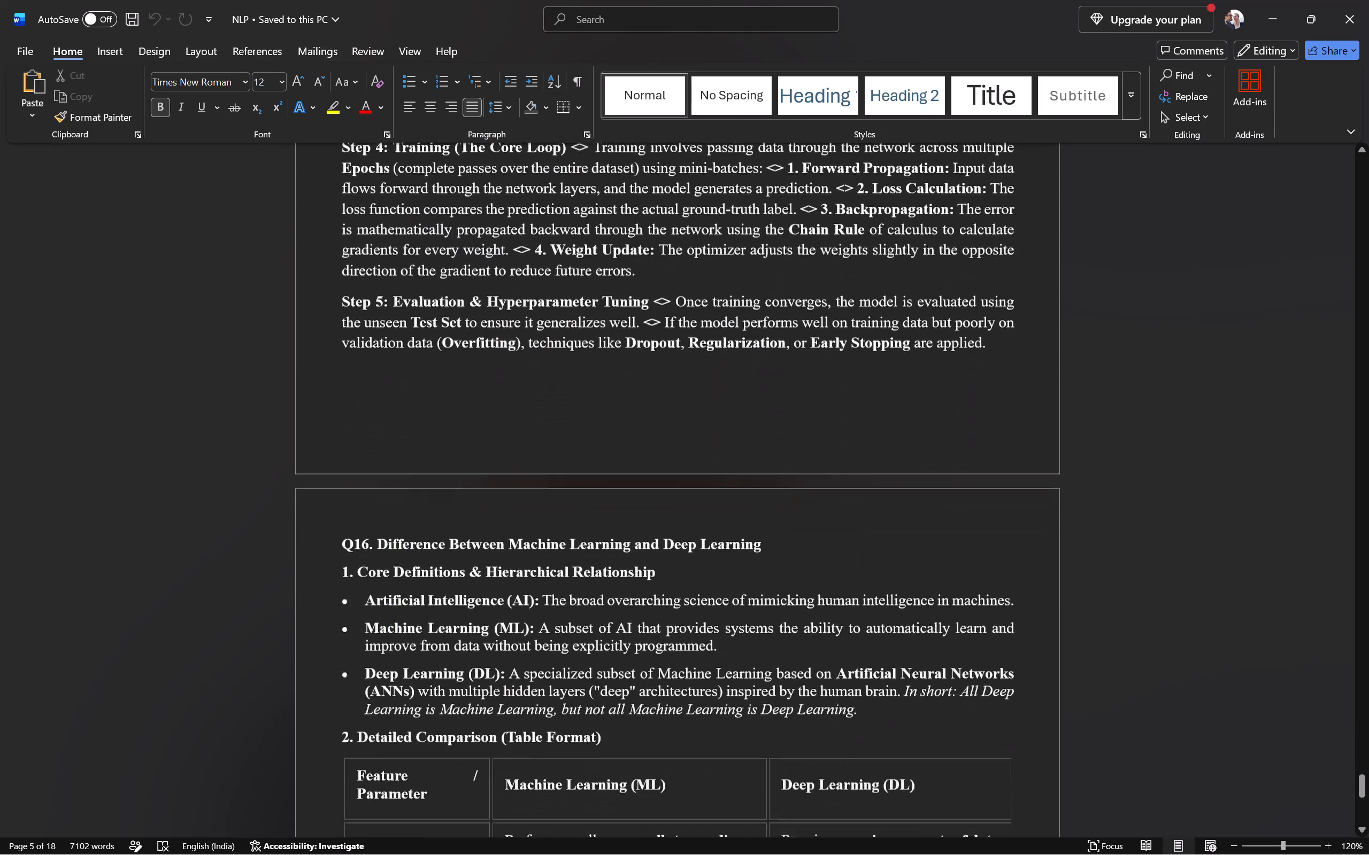
scroll(391, 639, "down", 14)
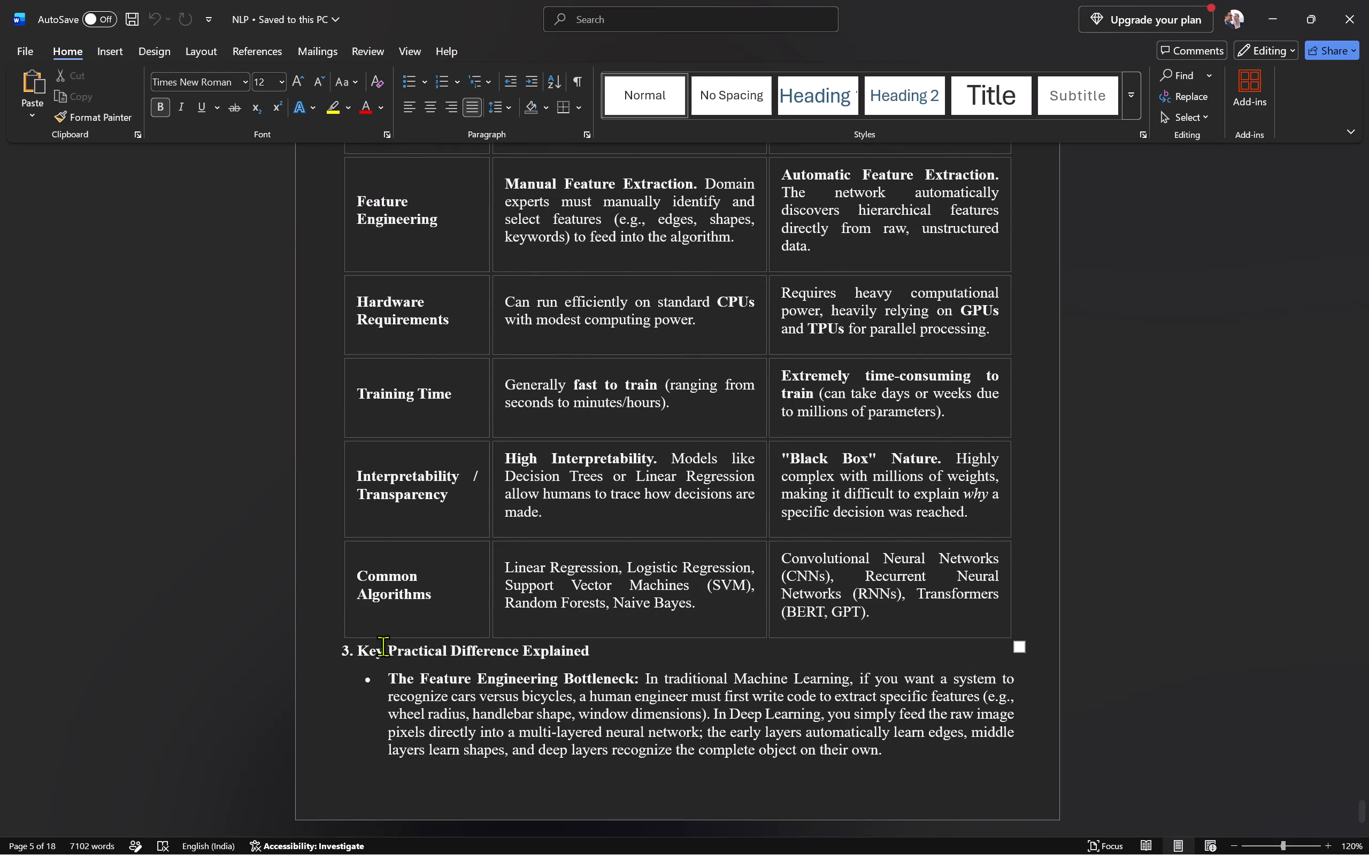
Return to the Q1 section at the beginning of the NLP notes.
scroll(383, 646, "up", 6)
scroll(383, 639, "up", 20)
scroll(383, 639, "up", 8)
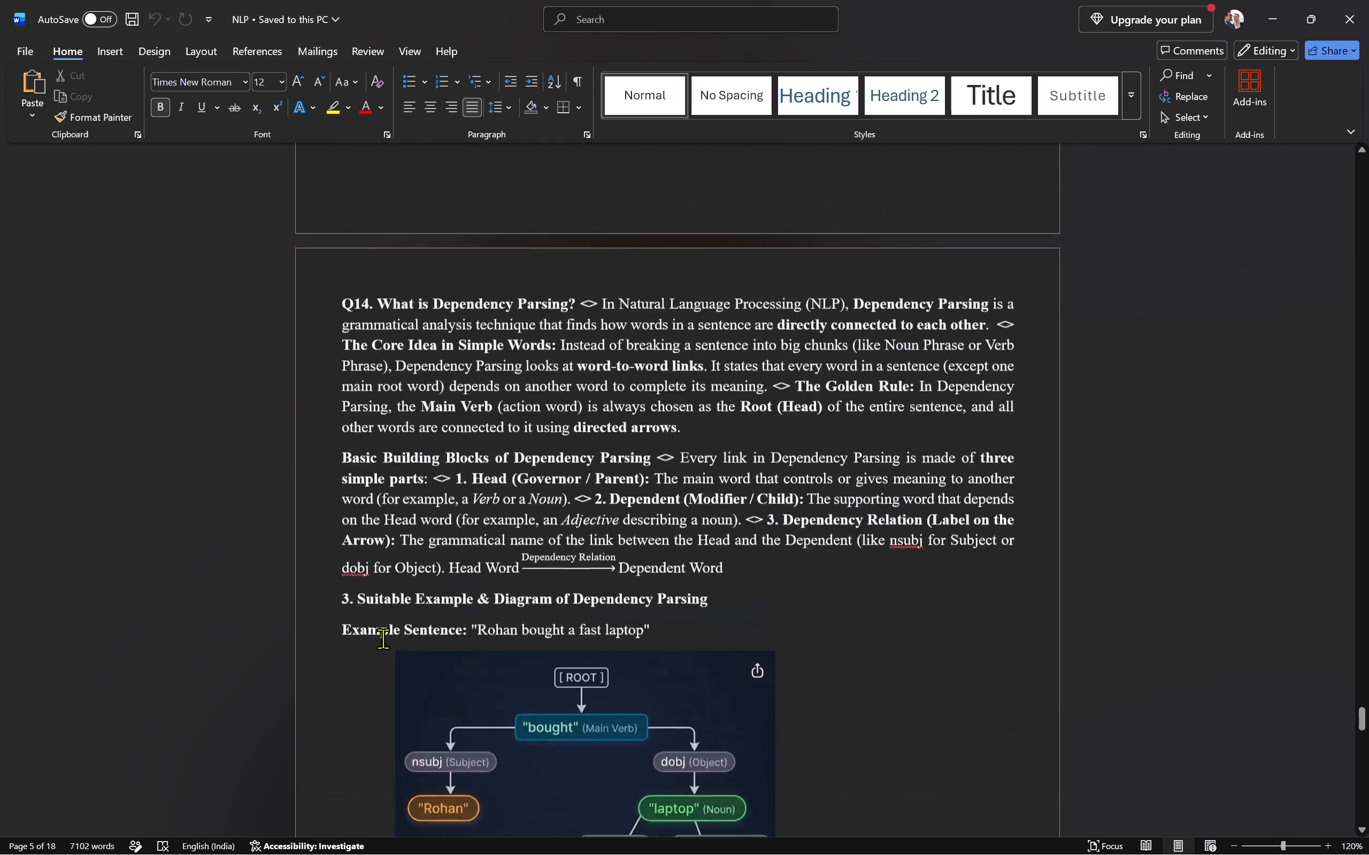
scroll(383, 639, "up", 20)
scroll(383, 639, "up", 19)
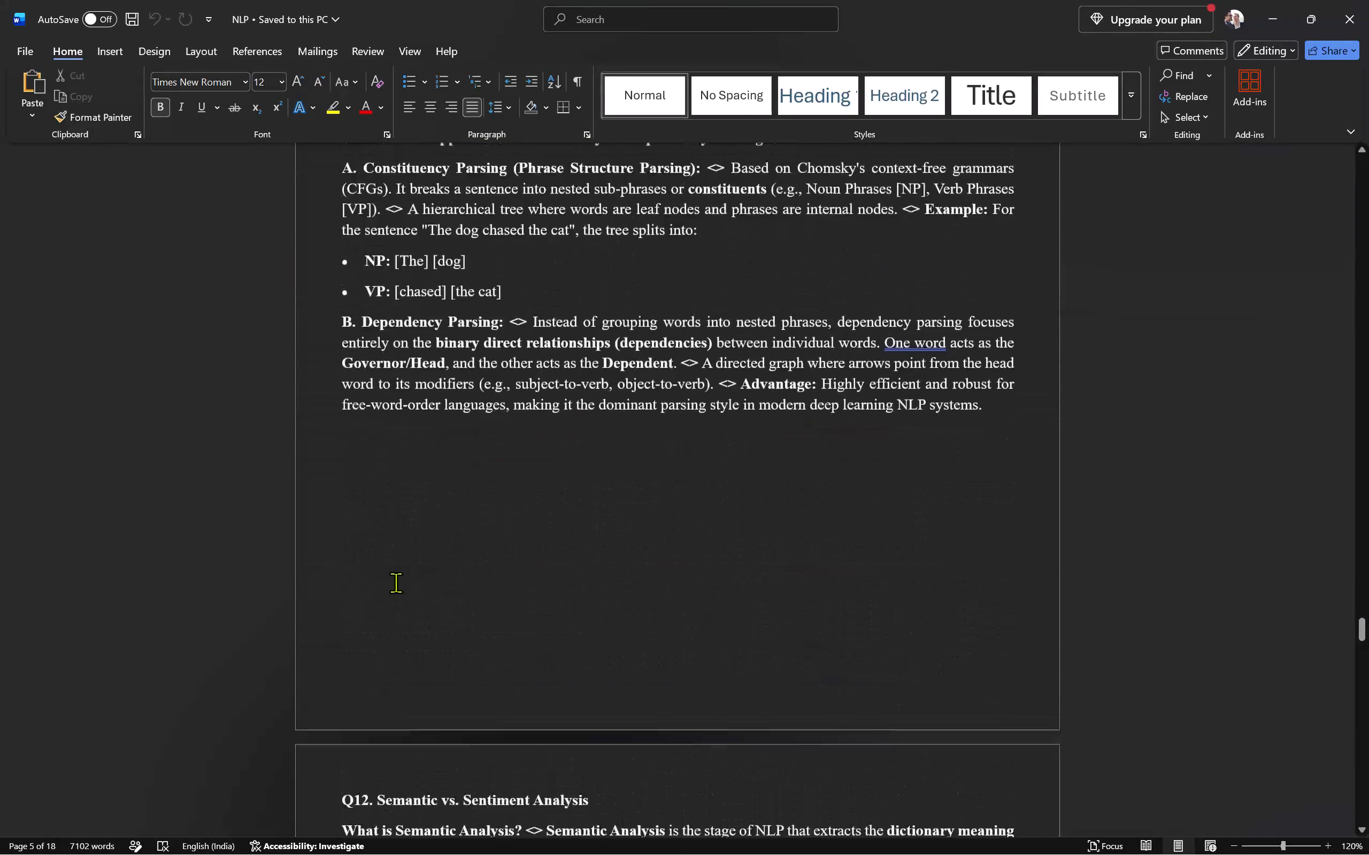
scroll(396, 582, "up", 20)
scroll(396, 582, "up", 19)
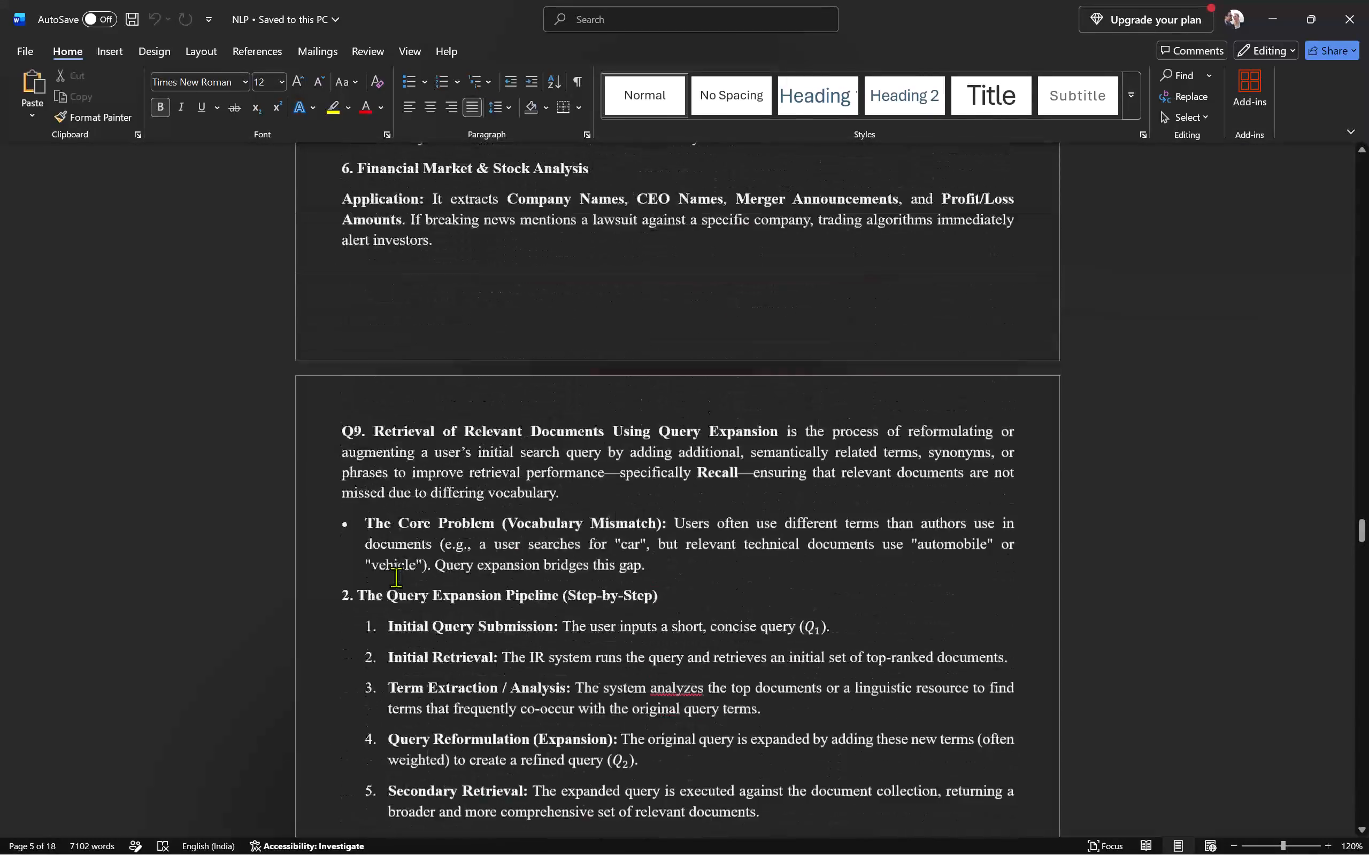
scroll(396, 577, "up", 20)
scroll(396, 577, "up", 5)
middle_click(211, 644)
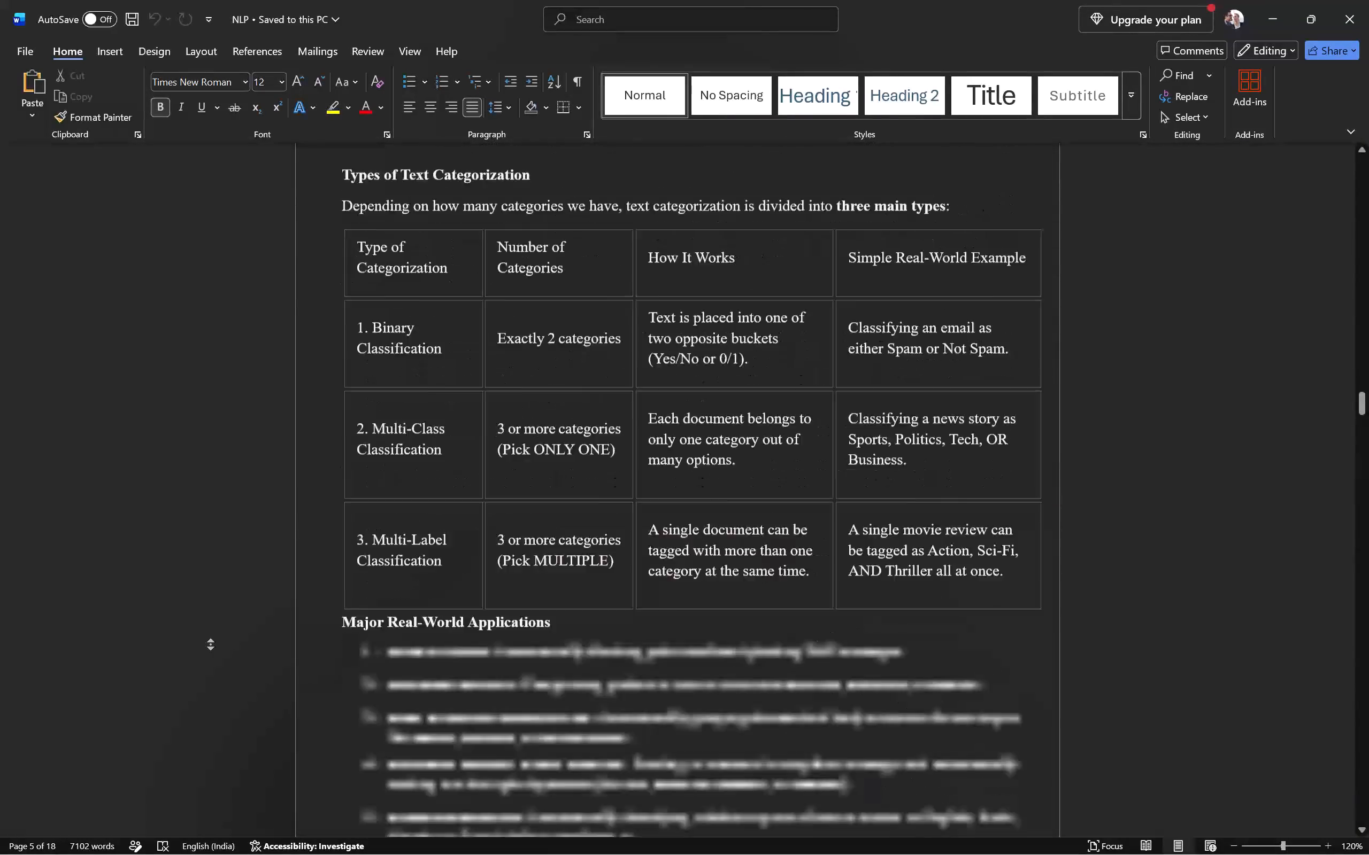
middle_click(238, 313)
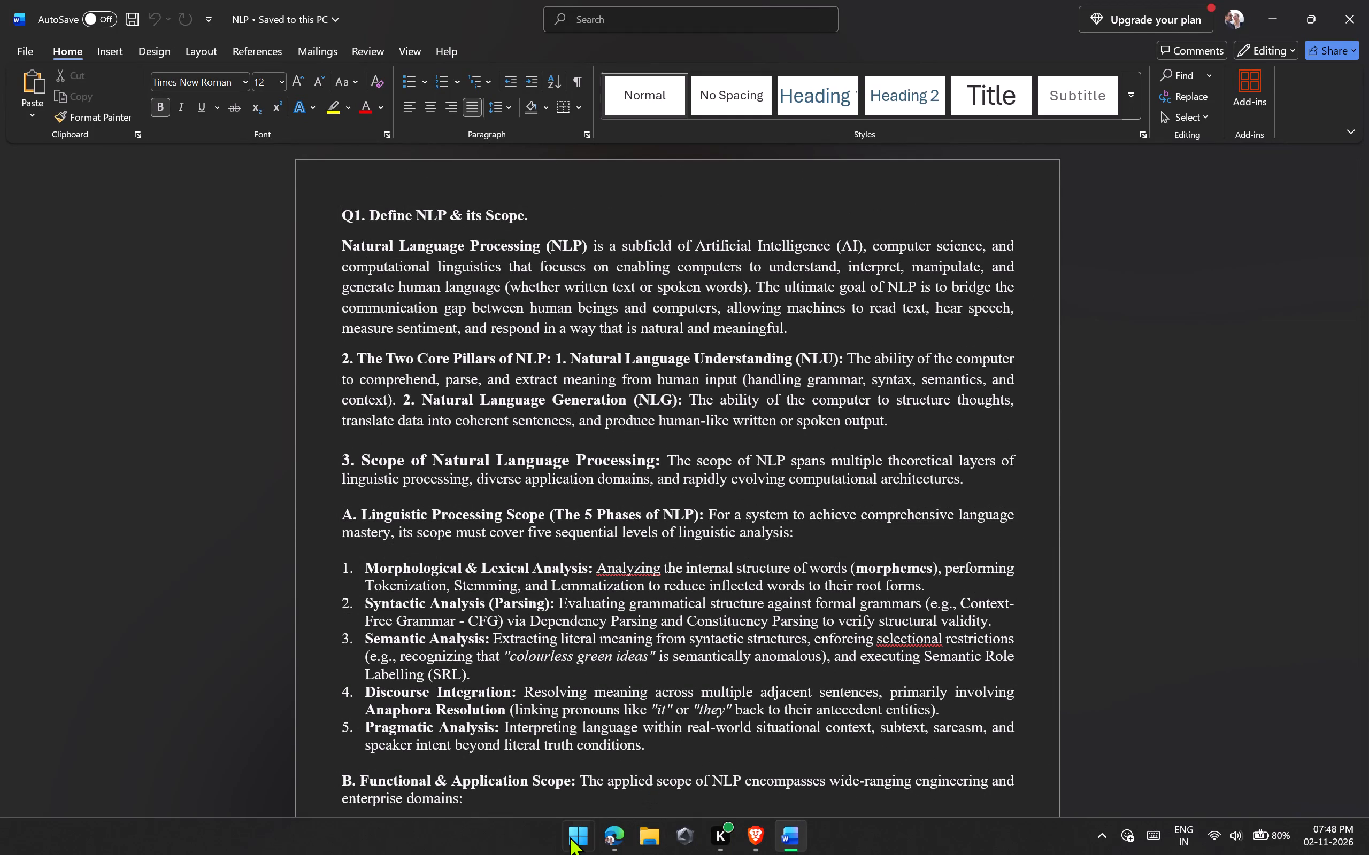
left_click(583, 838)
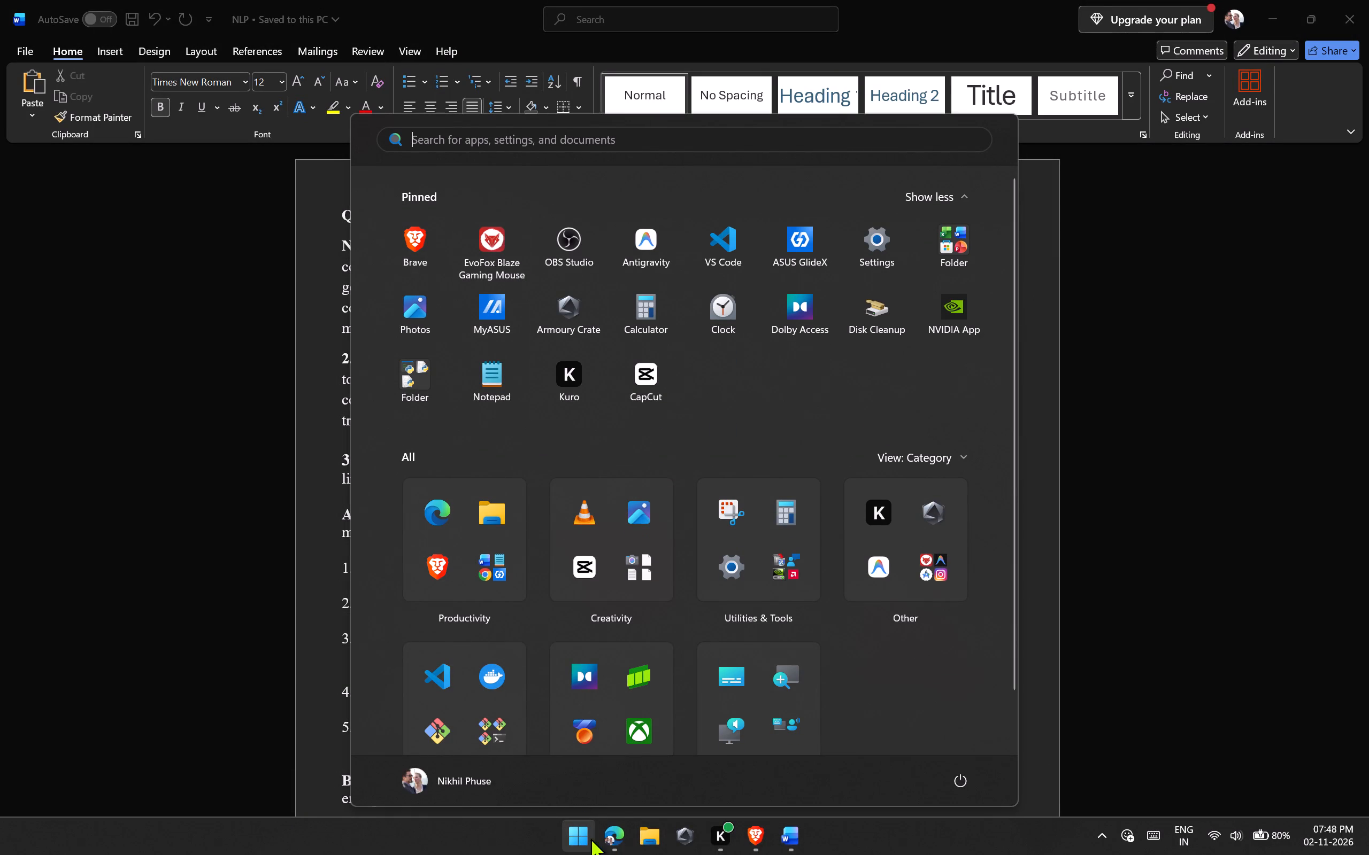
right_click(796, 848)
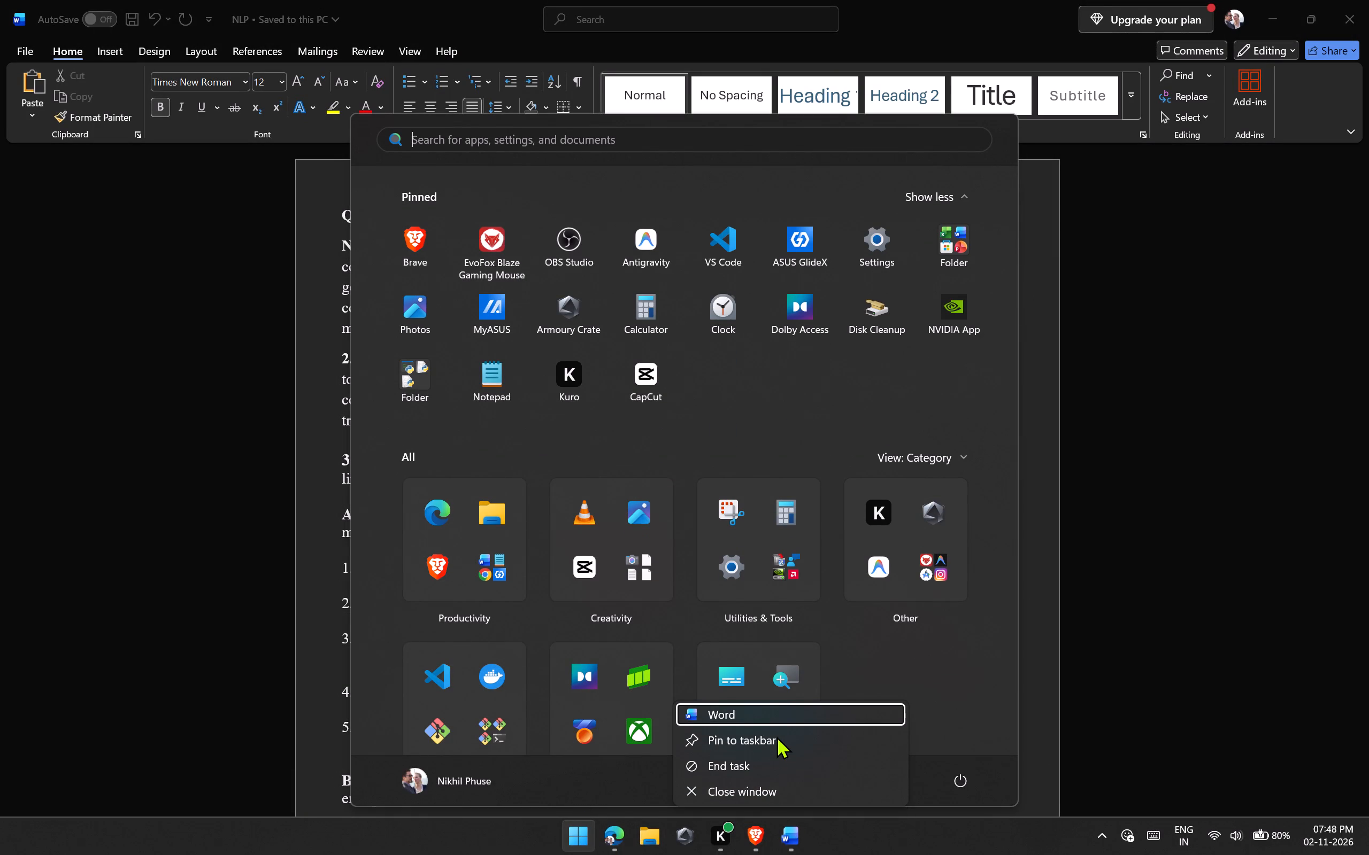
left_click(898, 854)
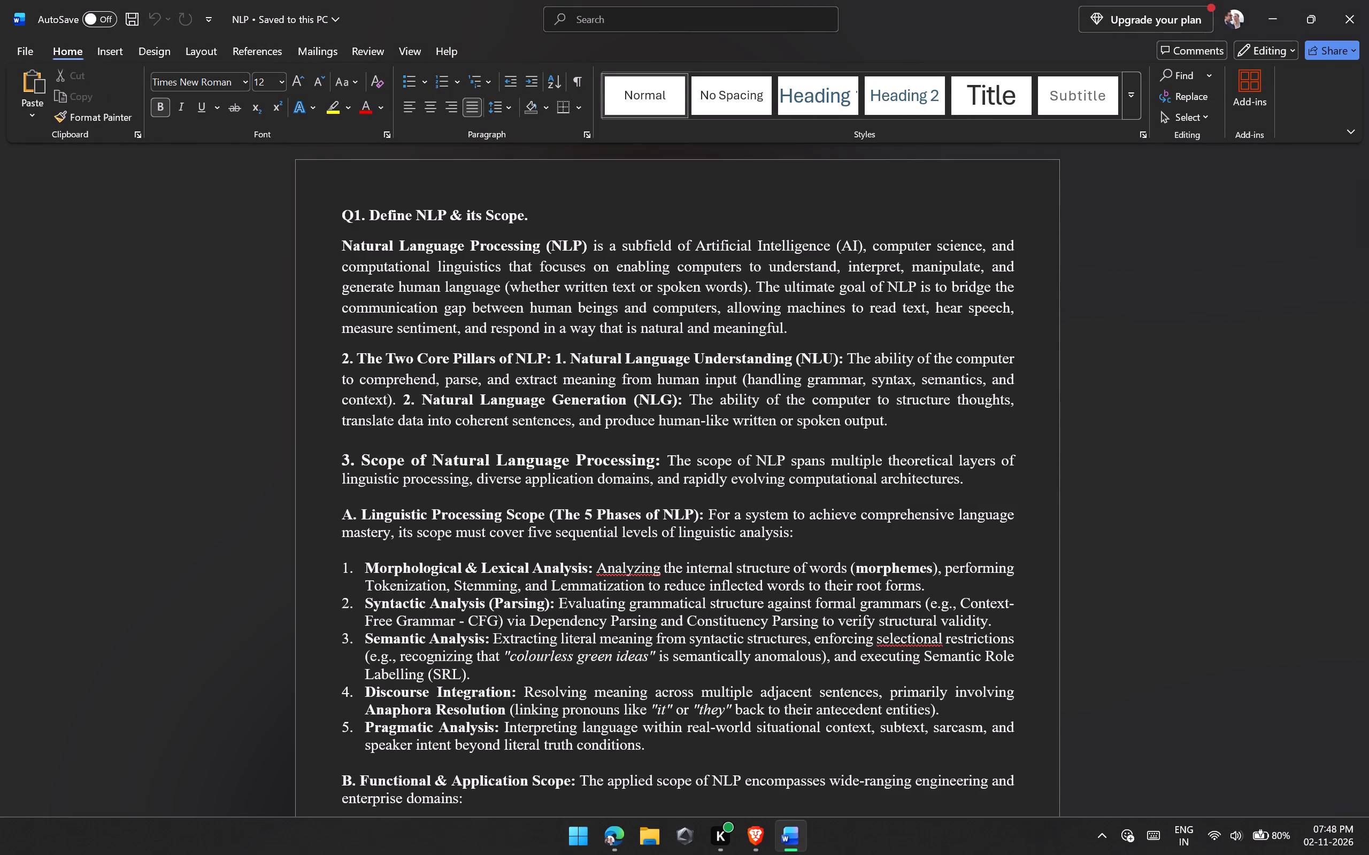
Create a new blank Word document and arrange it side by side with the NLP document.
left_click(587, 835)
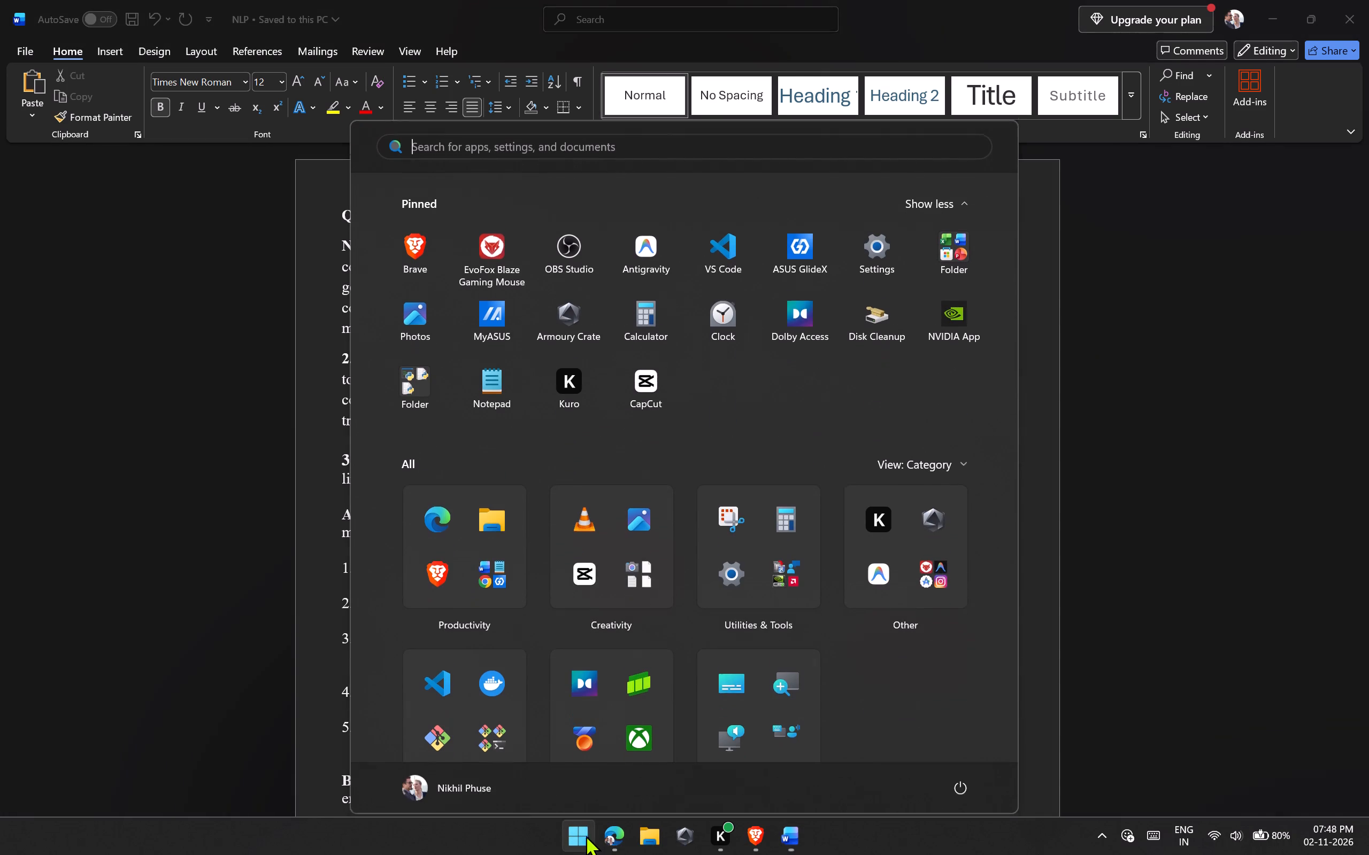
type("wor")
key("Return")
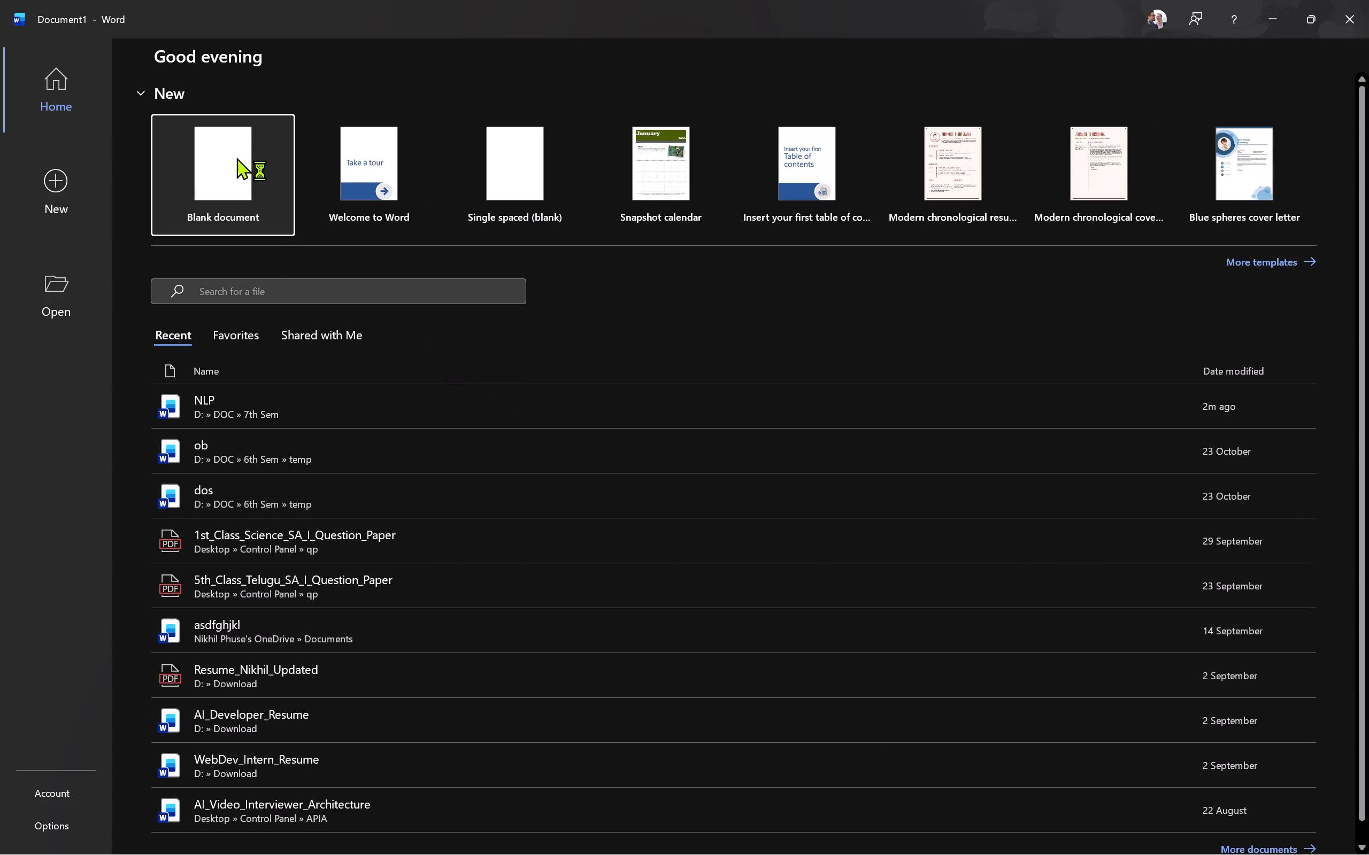
left_click(236, 157)
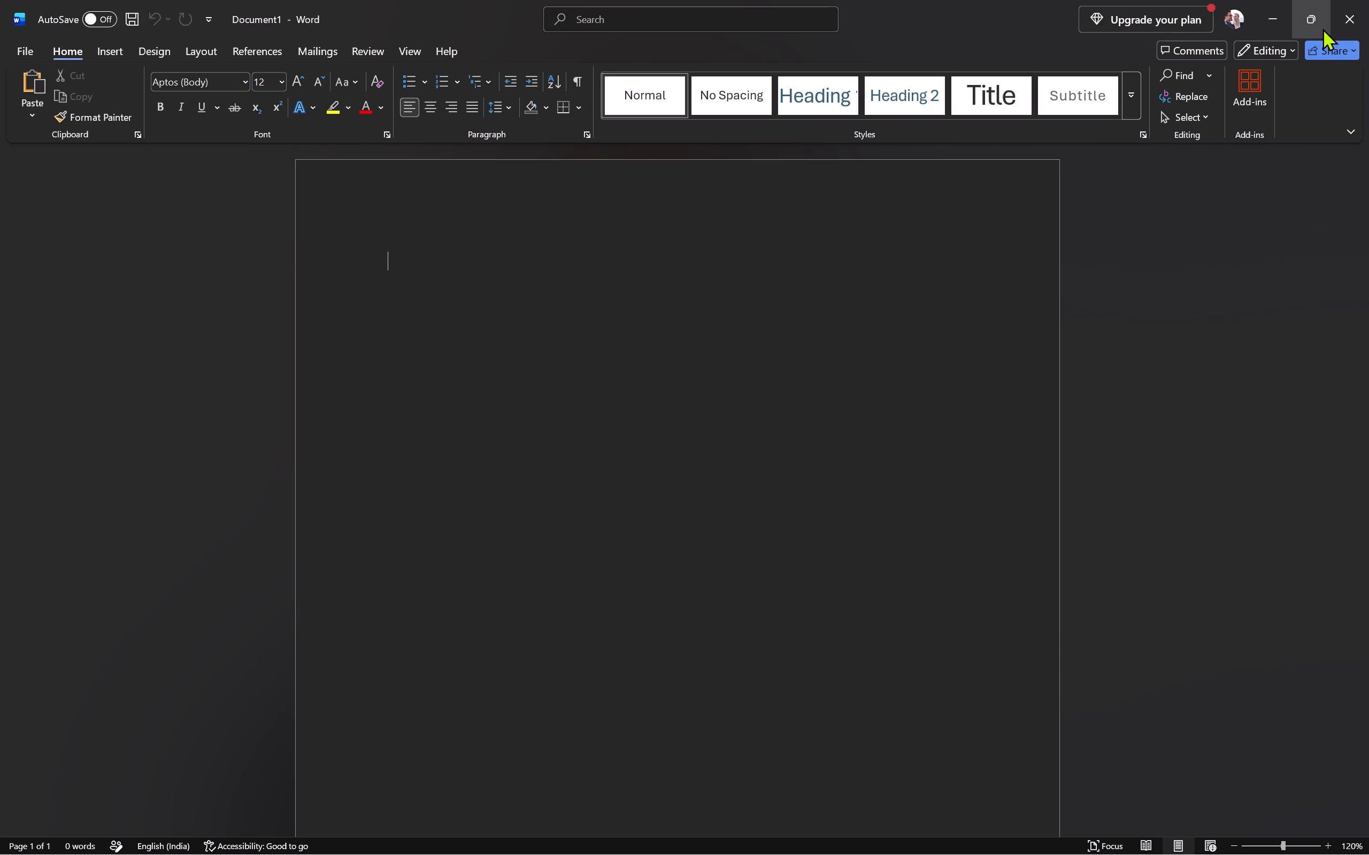
left_click(1211, 61)
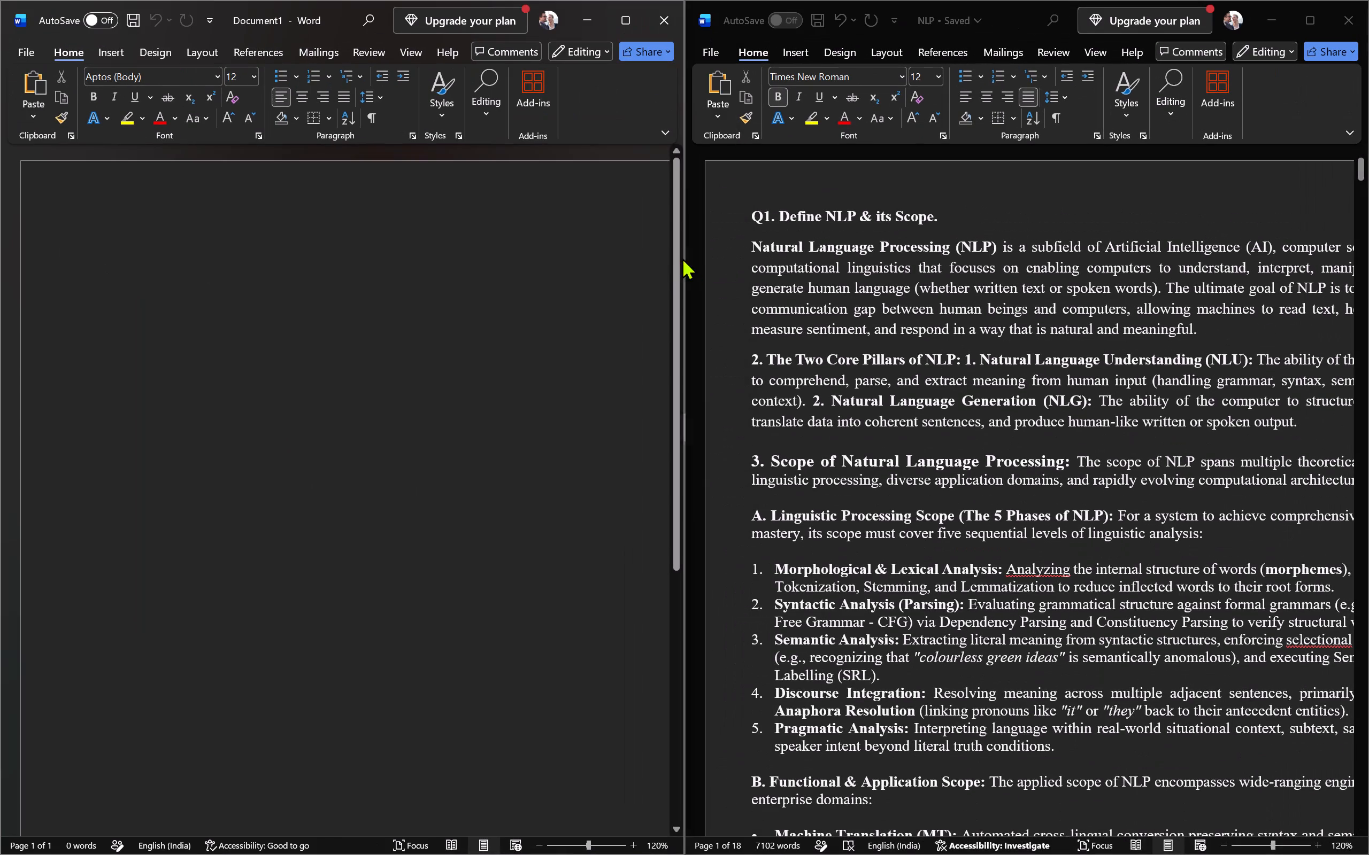
Copy the whole Q1 section of the NLP notes, from its heading through the Sarcasm and Idioms bullet.
left_click(750, 210)
left_click_drag(752, 212, 862, 340)
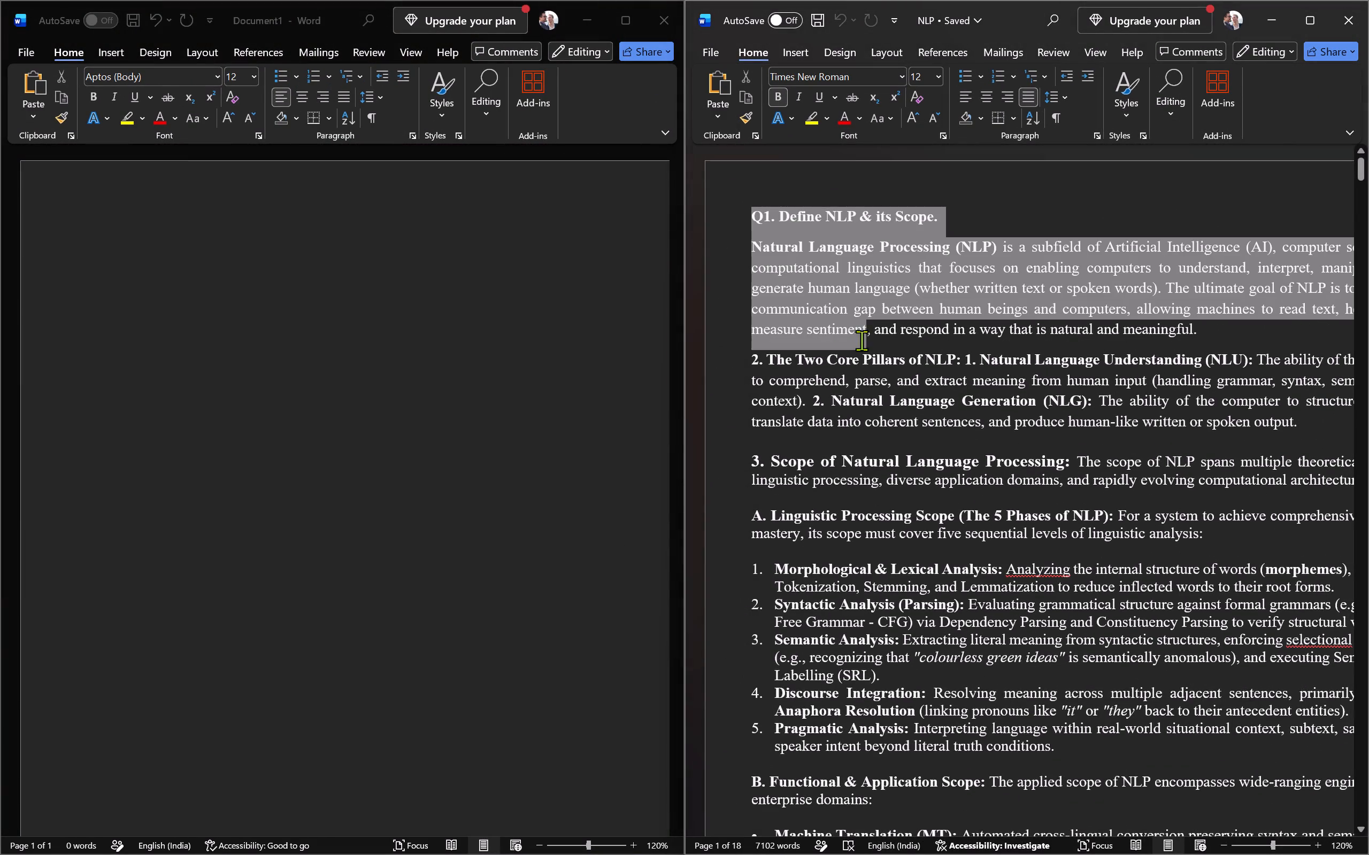
left_click_drag(862, 340, 972, 556)
scroll(937, 548, "down", 8)
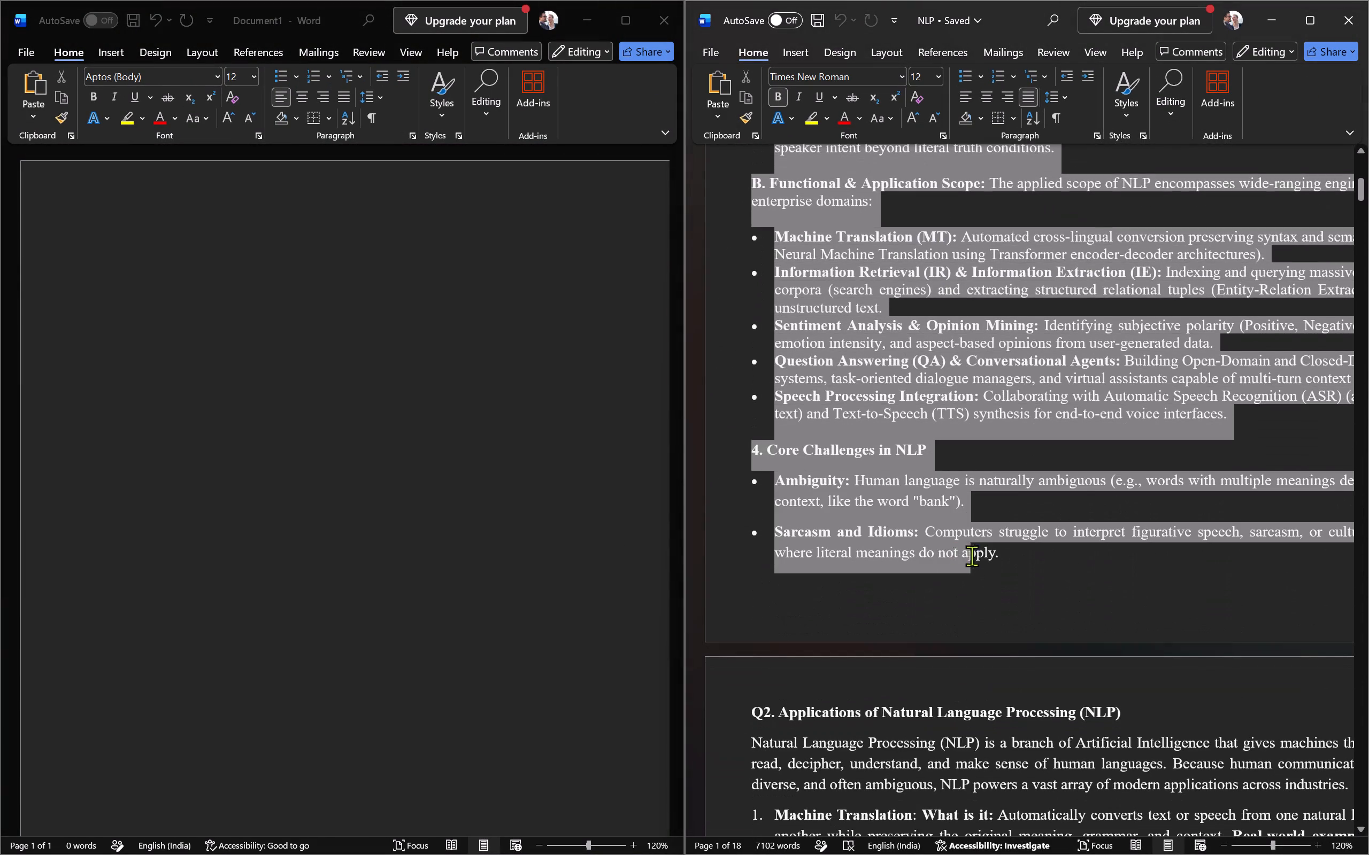
left_click_drag(972, 556, 1043, 562)
key("ctrl+c")
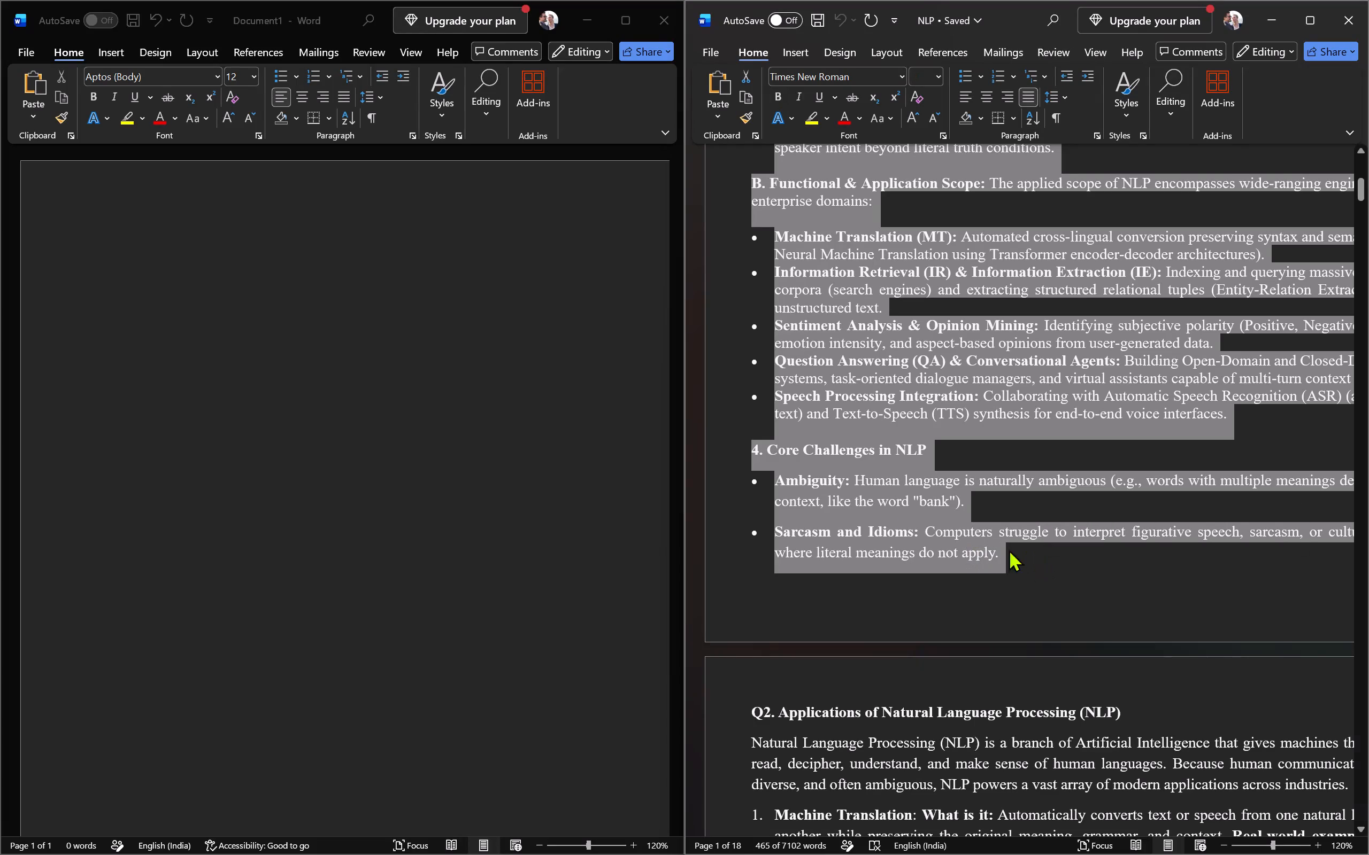
Set the blank document's page margins to match the narrower ones of the NLP notes.
left_click(189, 238)
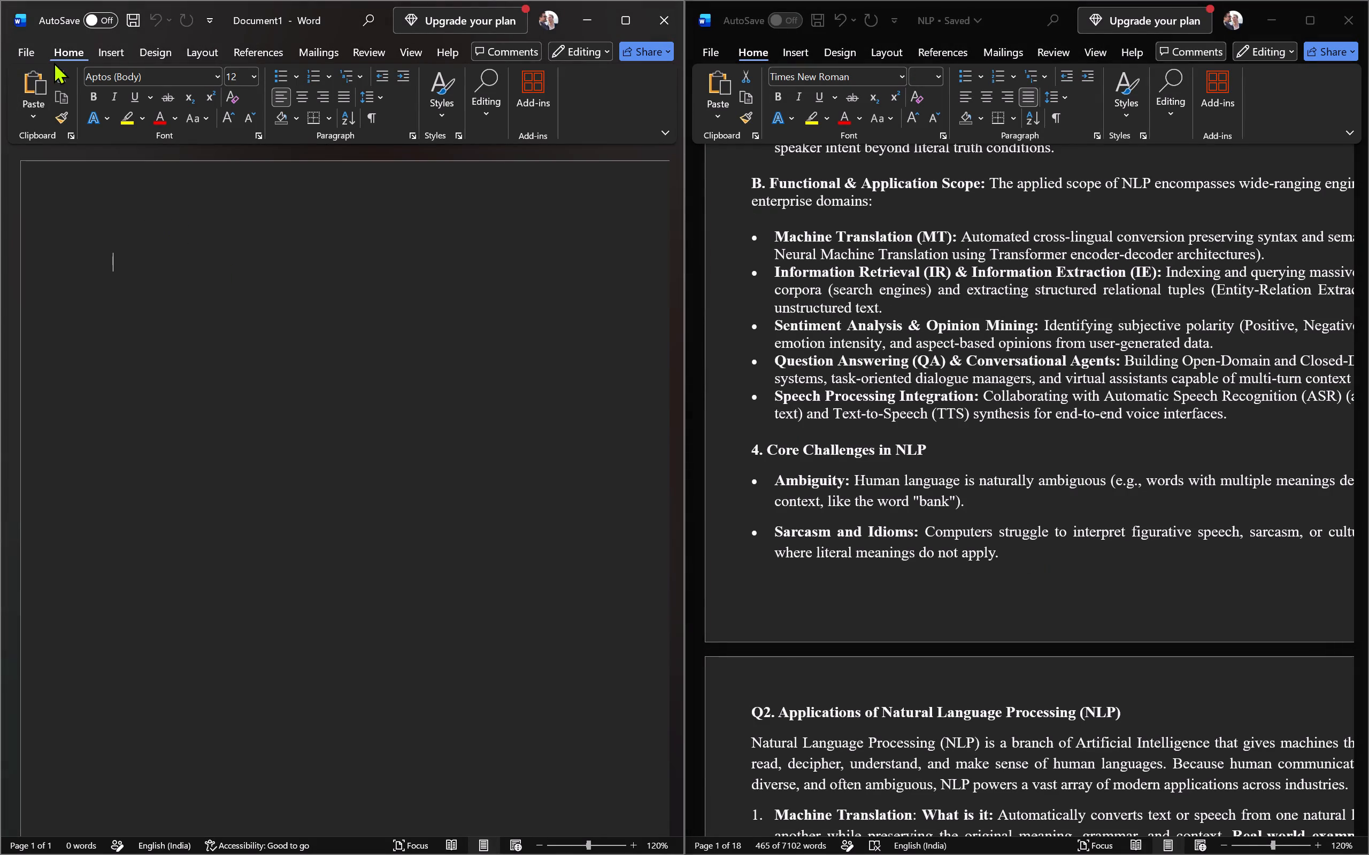
left_click(194, 54)
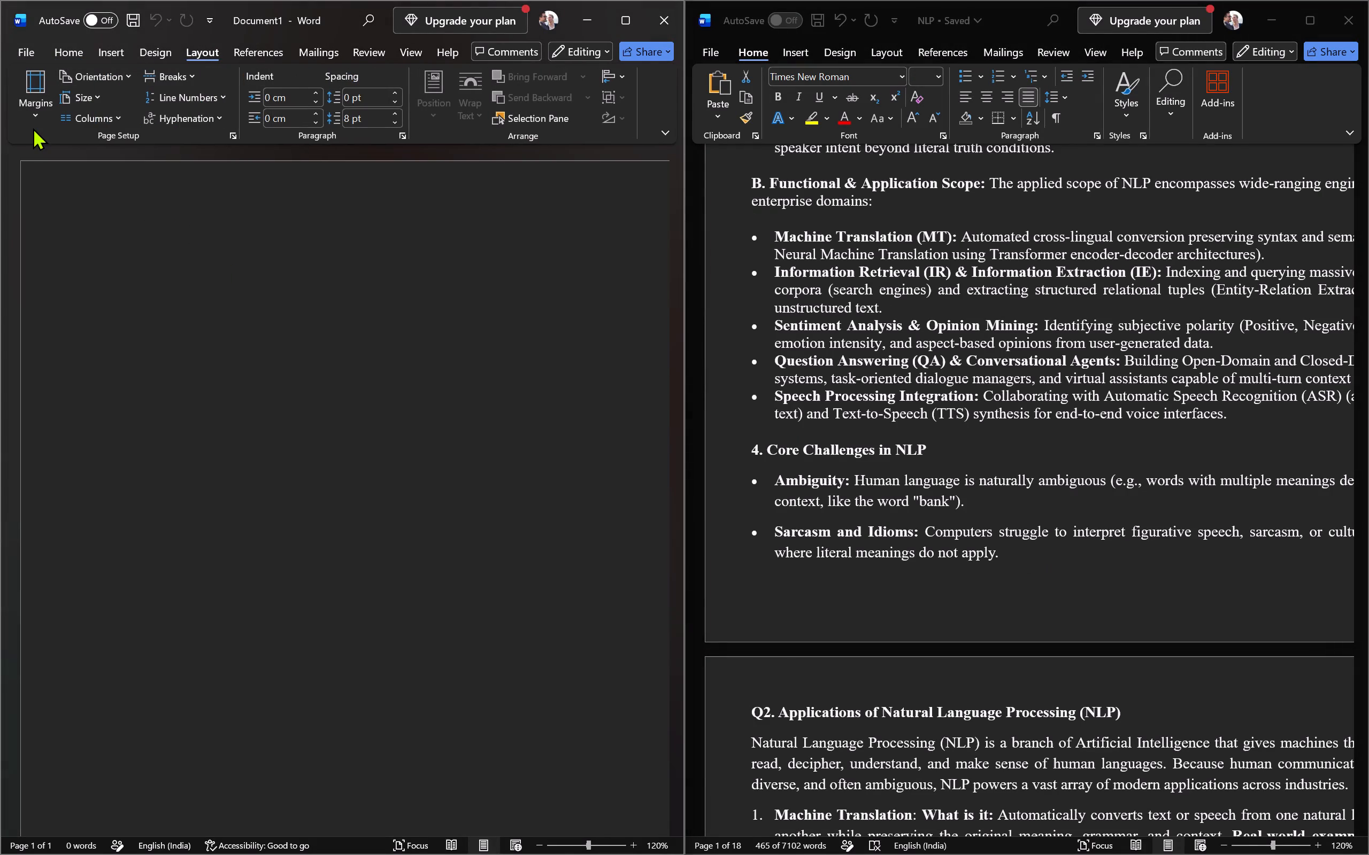
left_click(33, 128)
left_click(33, 116)
left_click(139, 201)
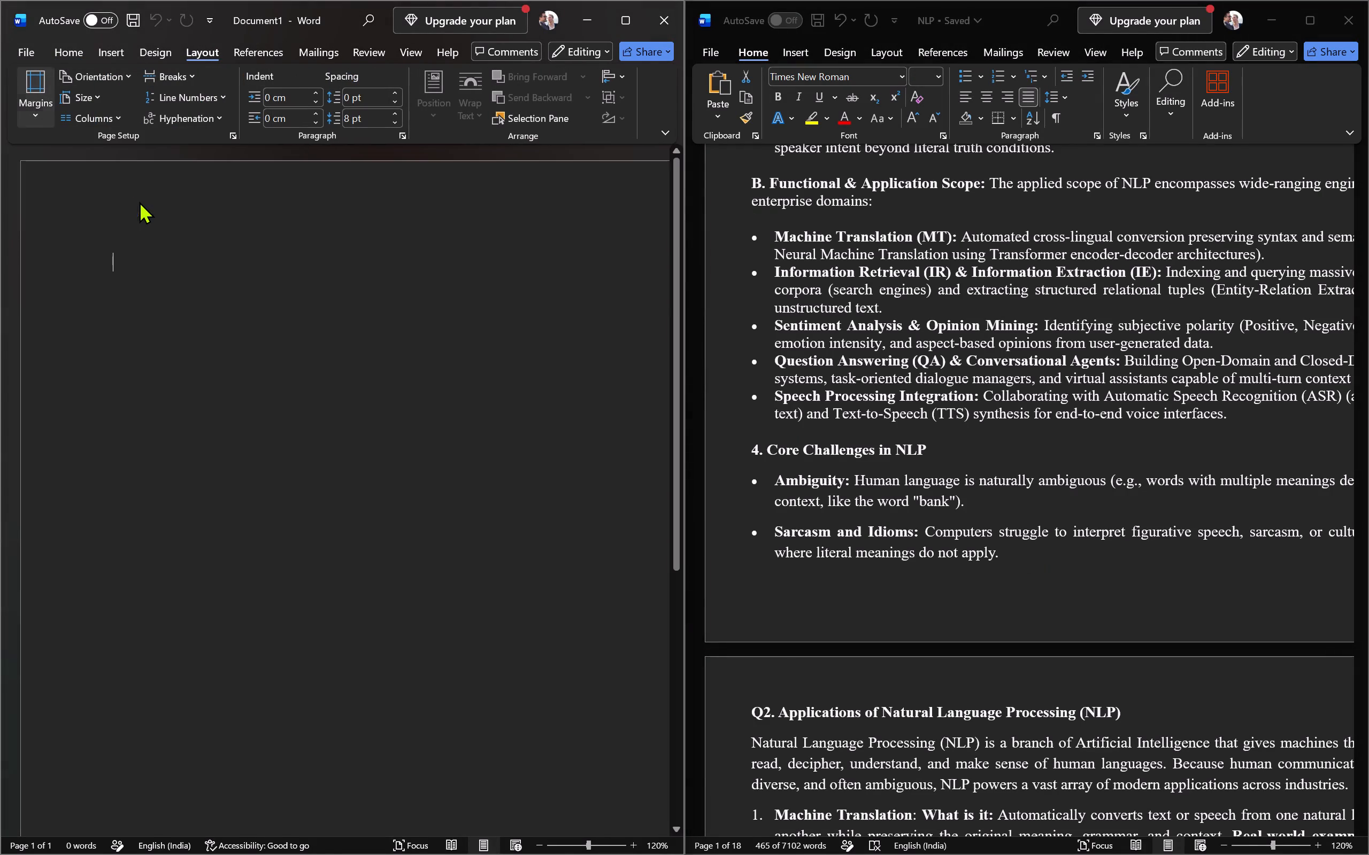
Paste the copied Q1 section into the new document and continue onto a second page after it.
key("ctrl+v")
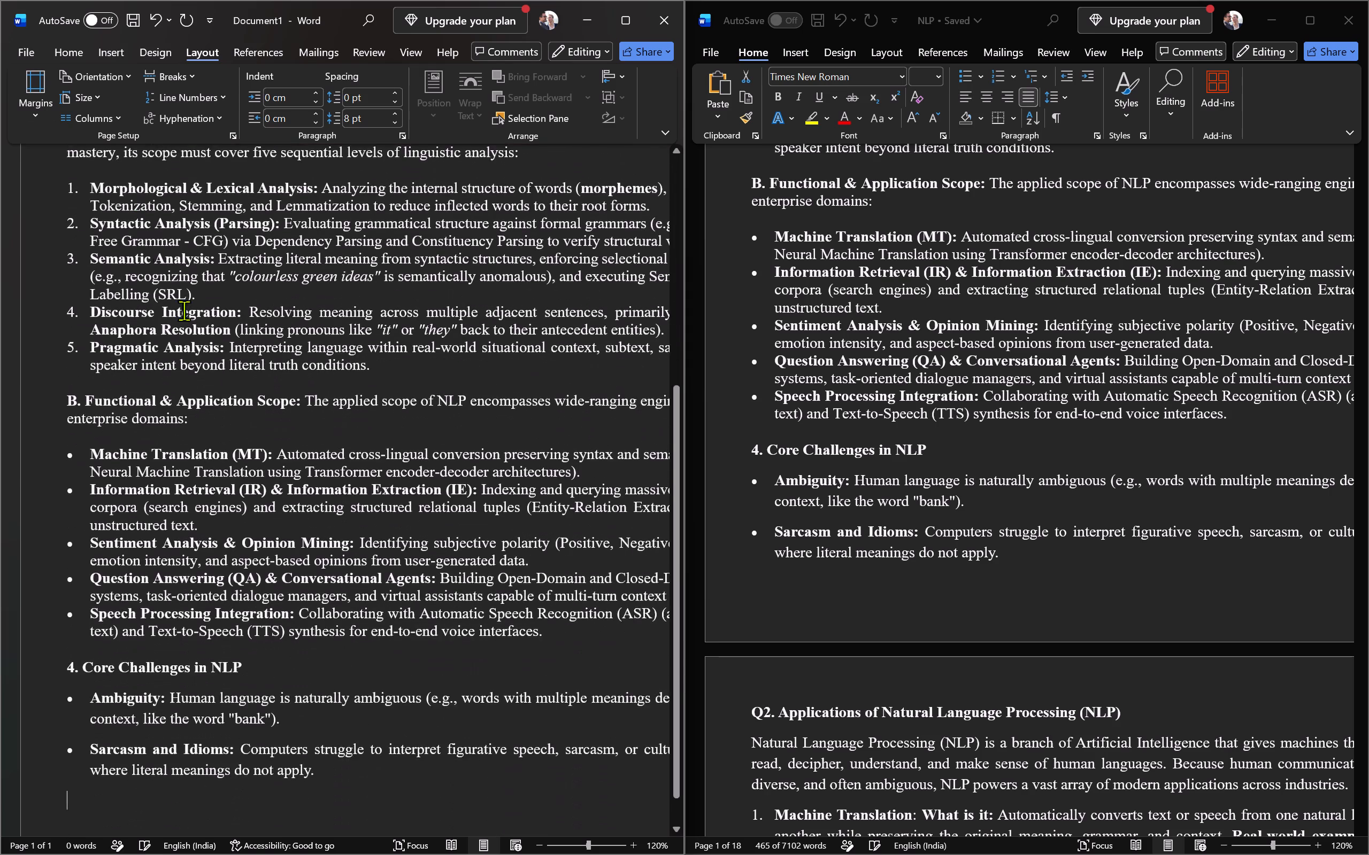
scroll(244, 472, "down", 9)
scroll(244, 477, "up", 9)
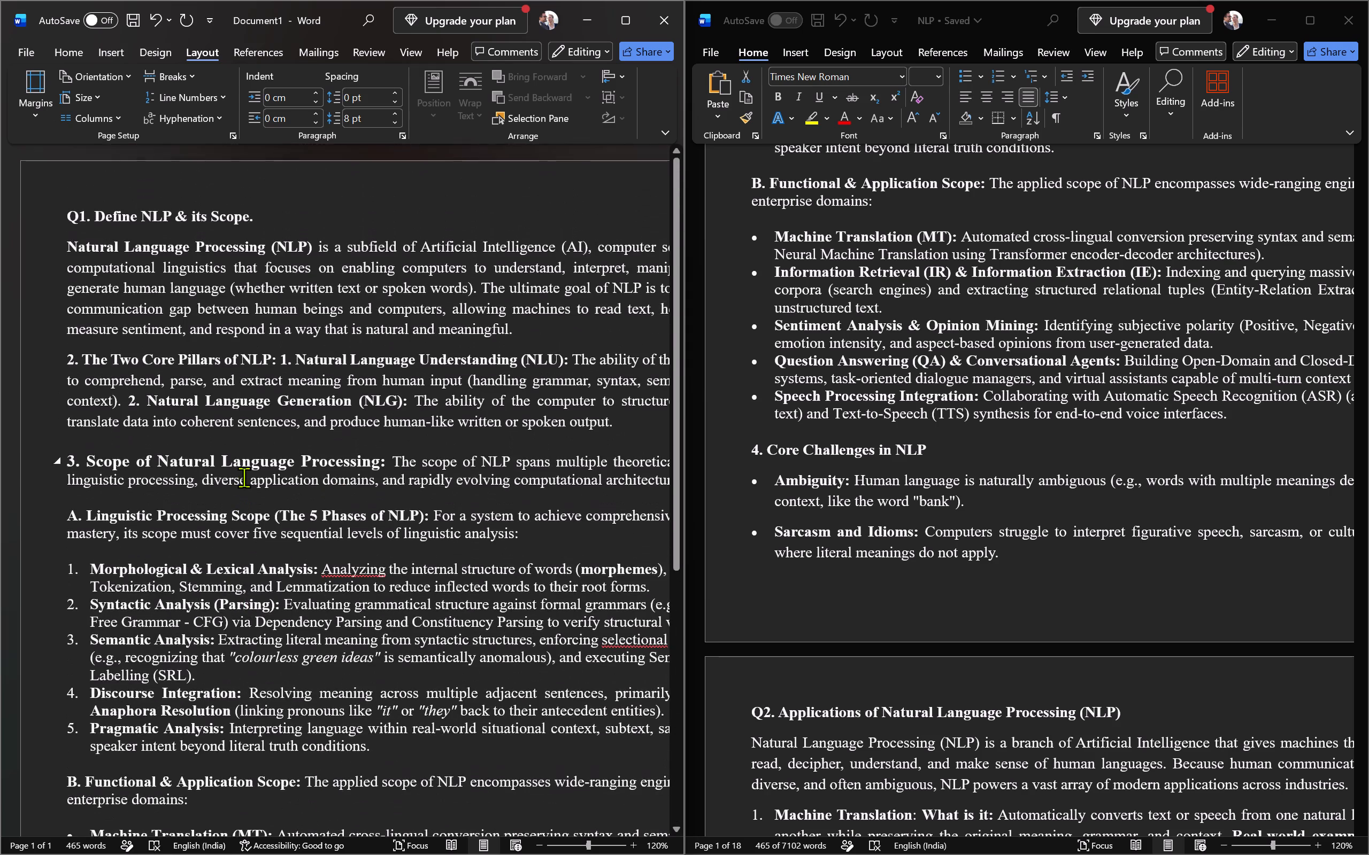
scroll(244, 477, "up", 1)
scroll(244, 477, "down", 13)
key("Return")
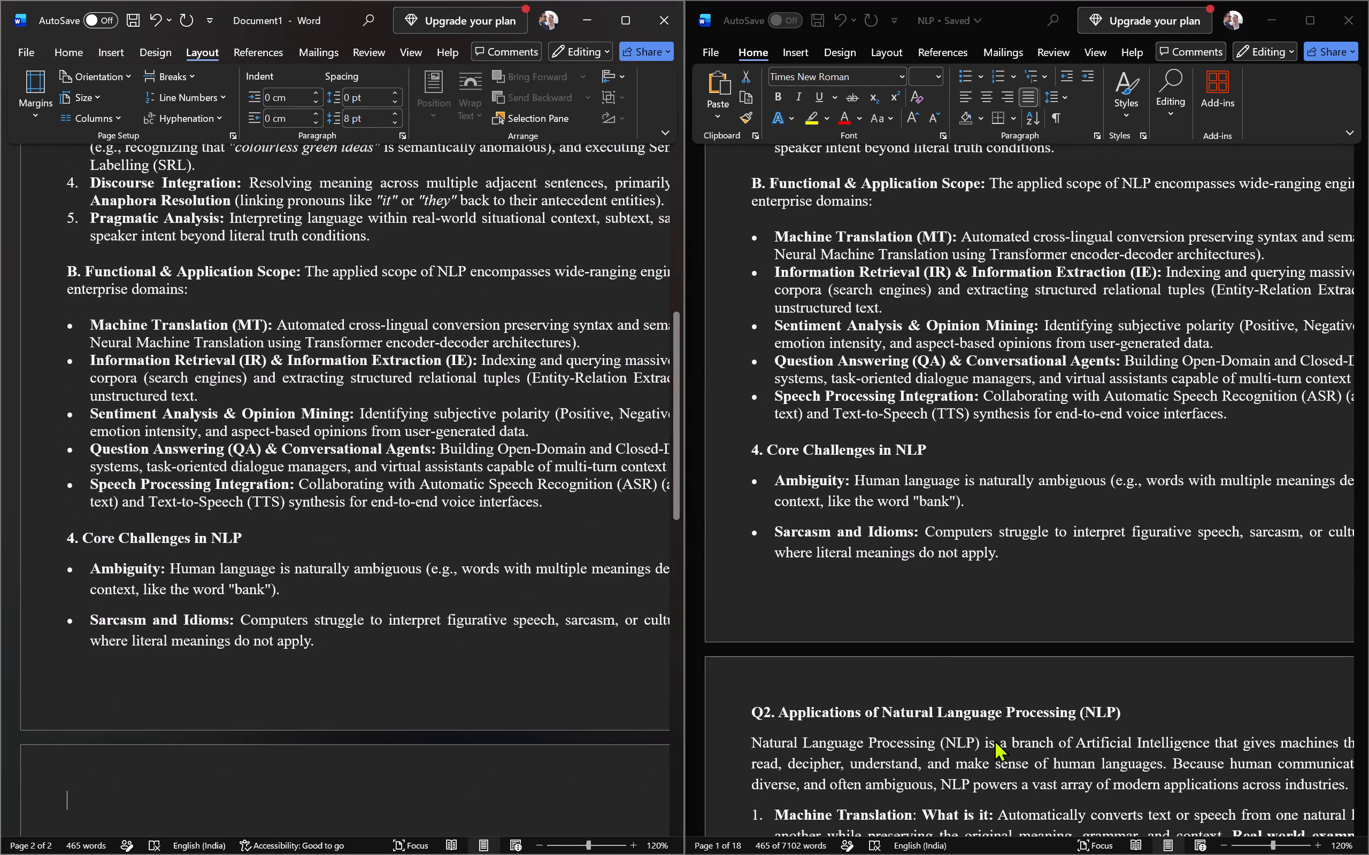
Copy Q2 through Q3's Lexical and Morphological Analysis paragraph onto the new document's second page, and continue onto a third page.
scroll(993, 733, "down", 5)
left_click_drag(750, 327, 760, 336)
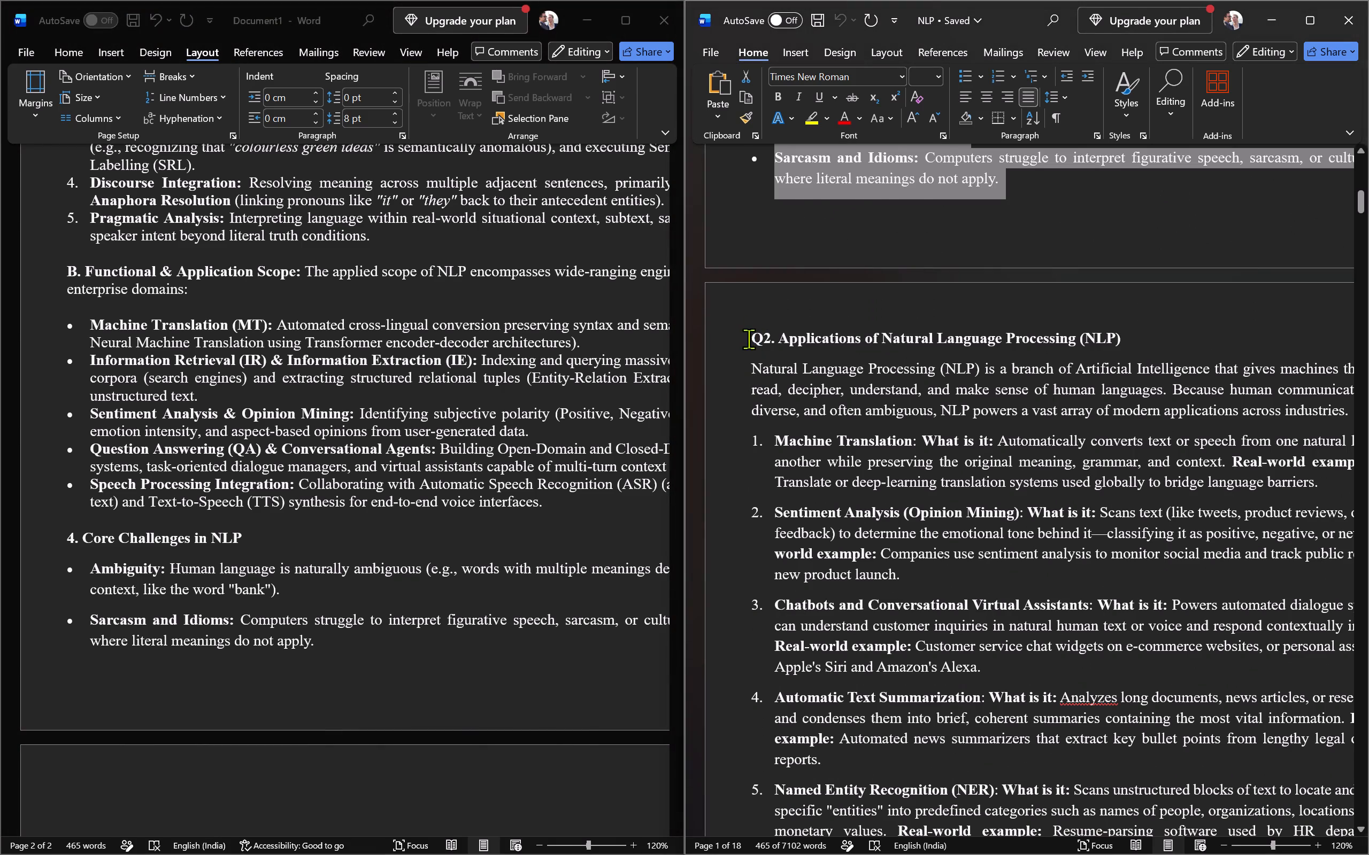
left_click_drag(752, 338, 913, 477)
scroll(914, 477, "down", 7)
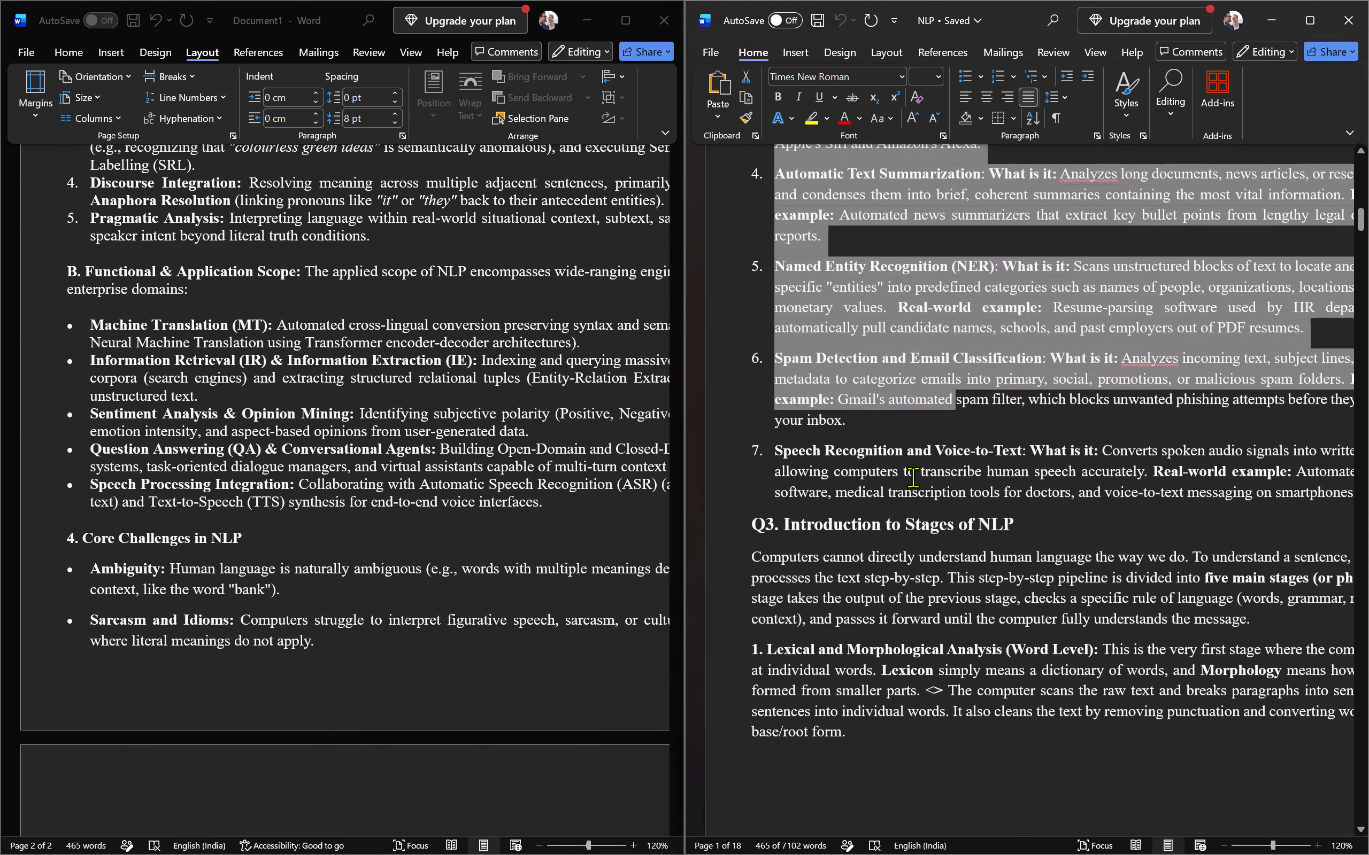
left_click_drag(913, 477, 866, 743)
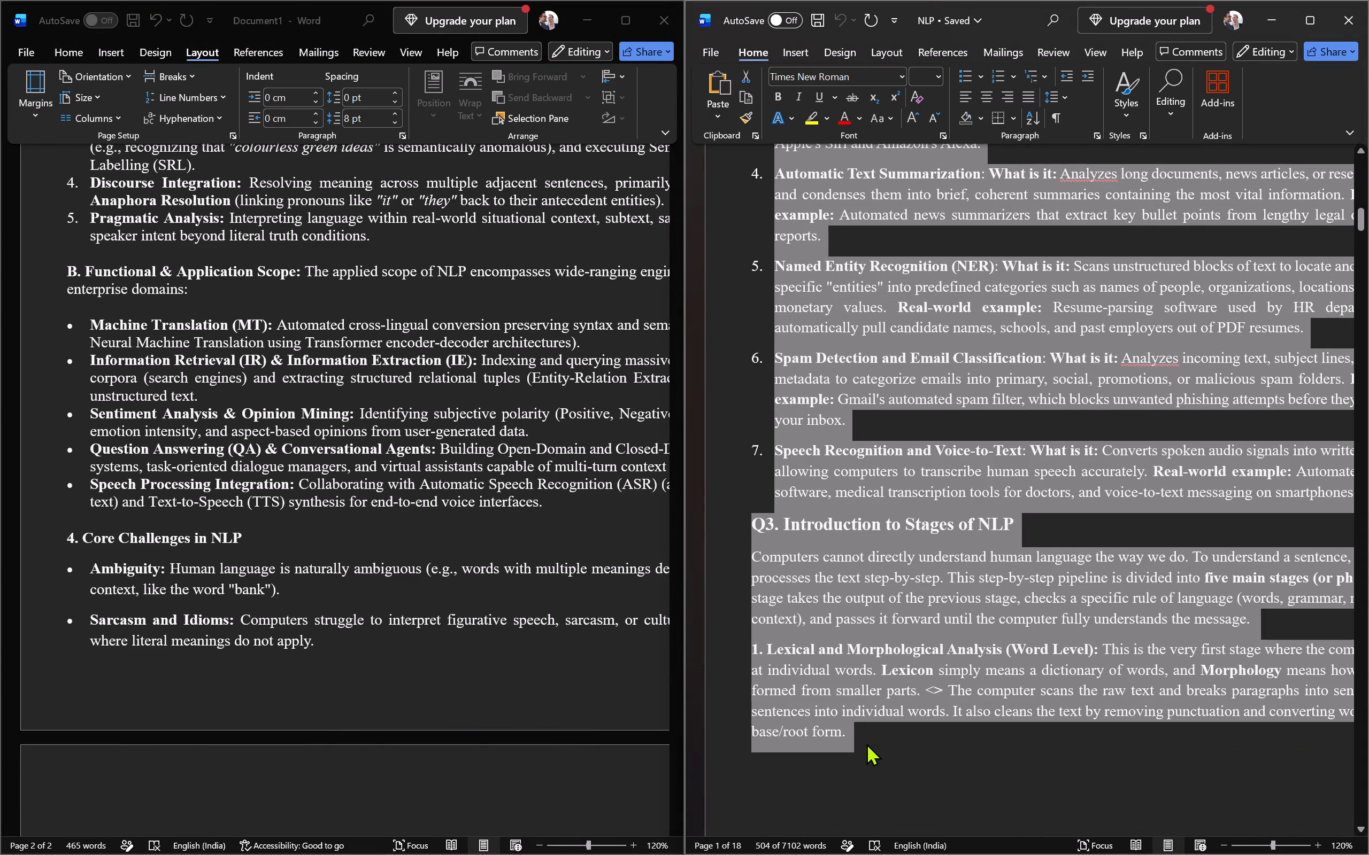
key("ctrl+c")
left_click(159, 789)
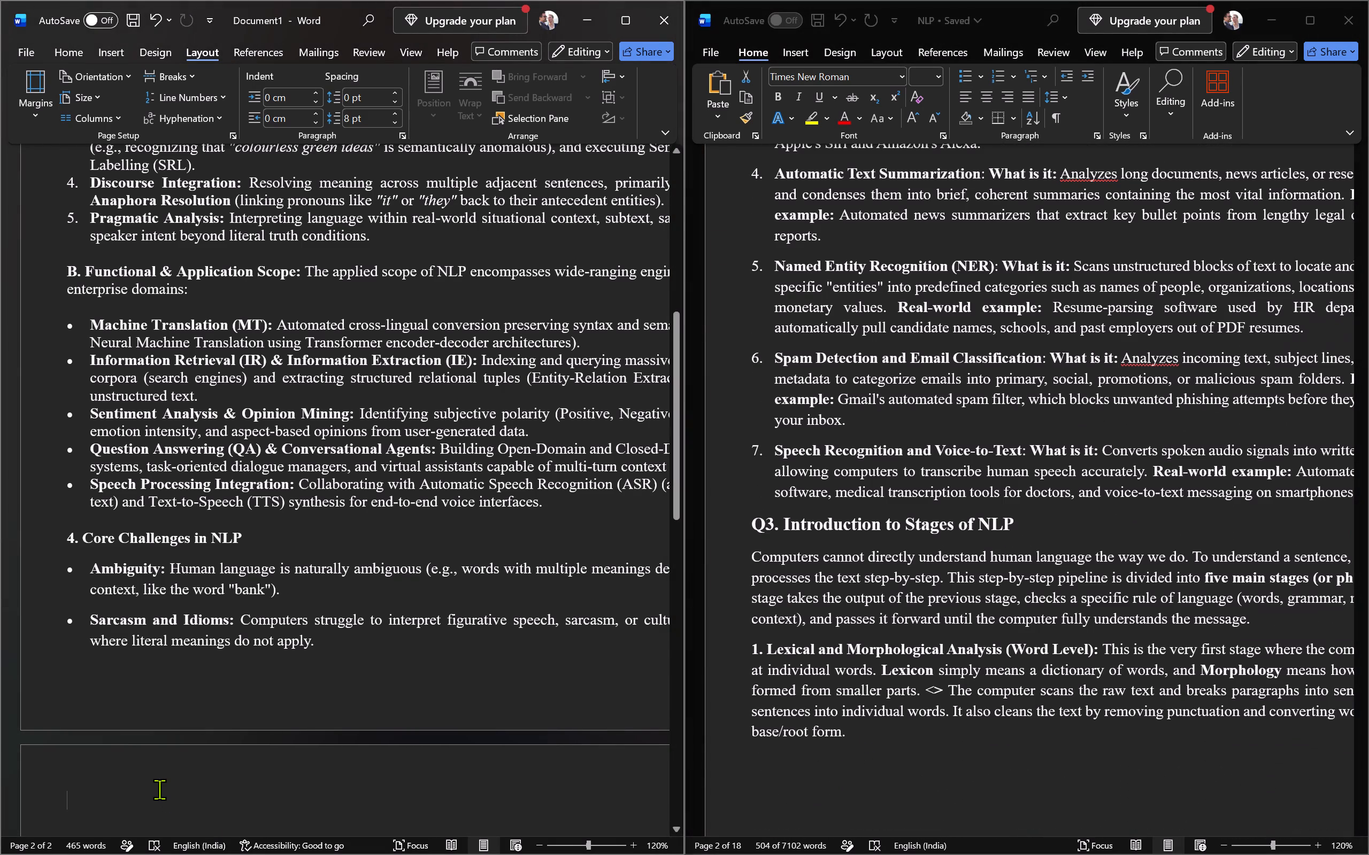
key("ctrl+v")
scroll(302, 691, "down", 5)
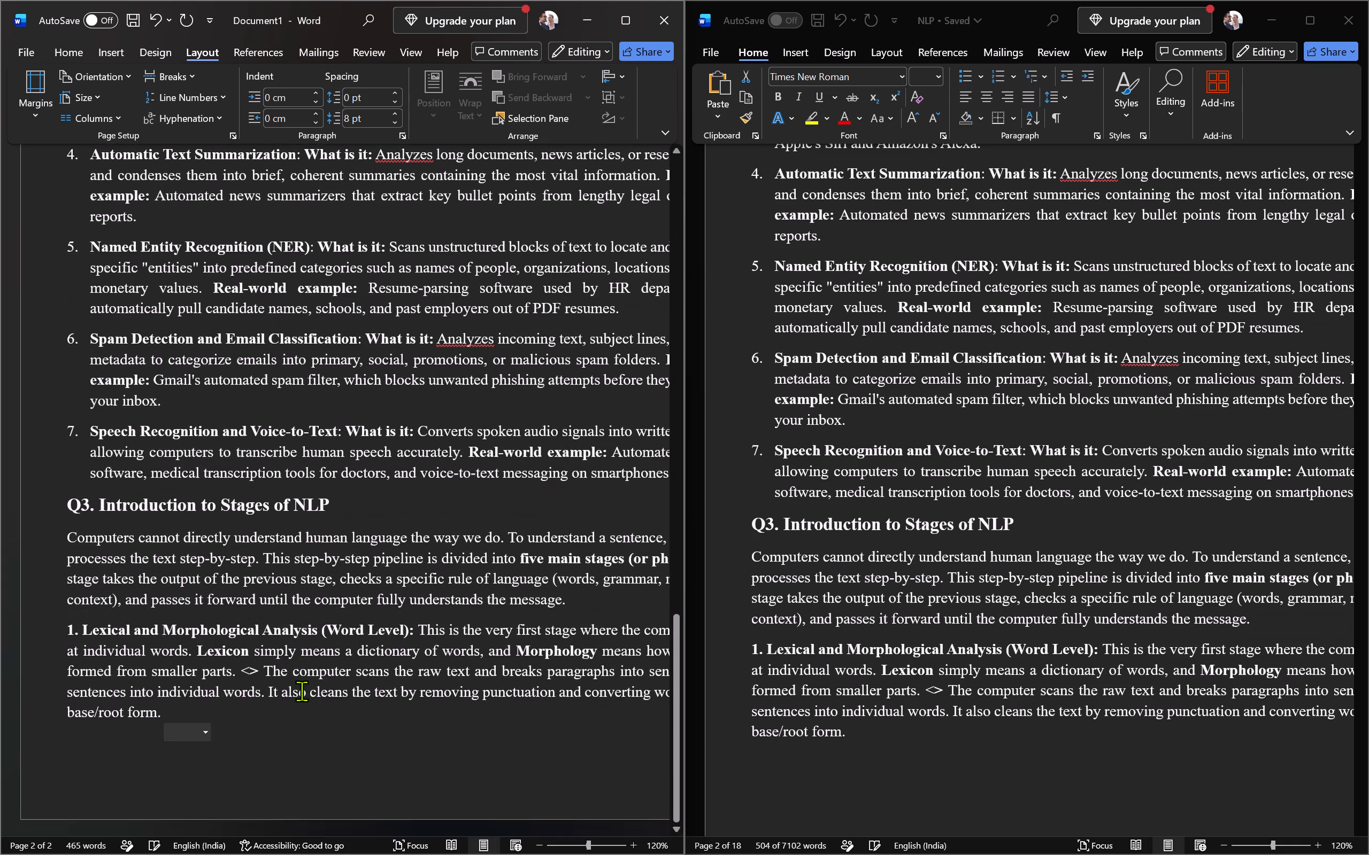
key("Return")
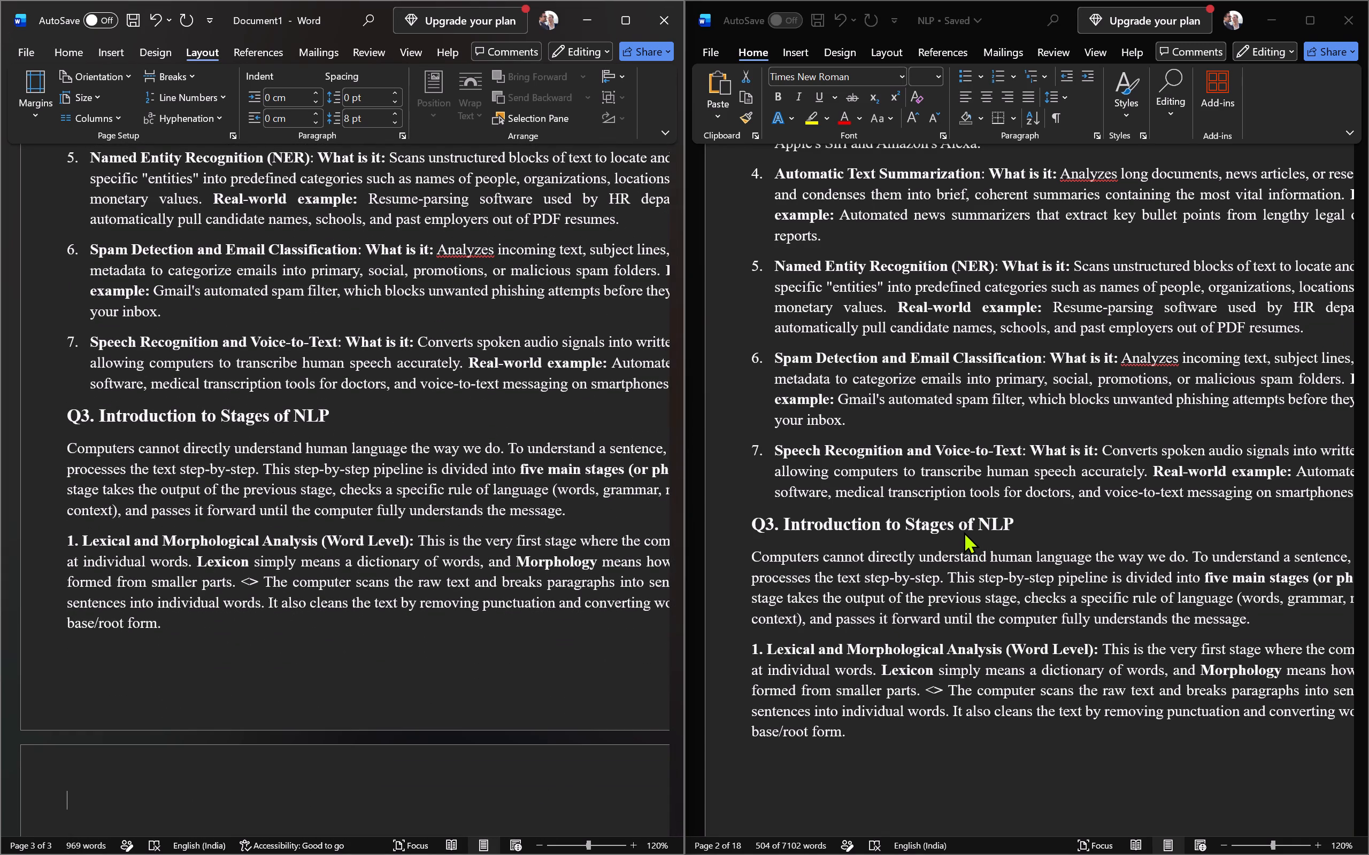
Go past the rest of Q3 and Q4 in the NLP notes to the Q5 N-Gram Model section.
scroll(964, 532, "down", 15)
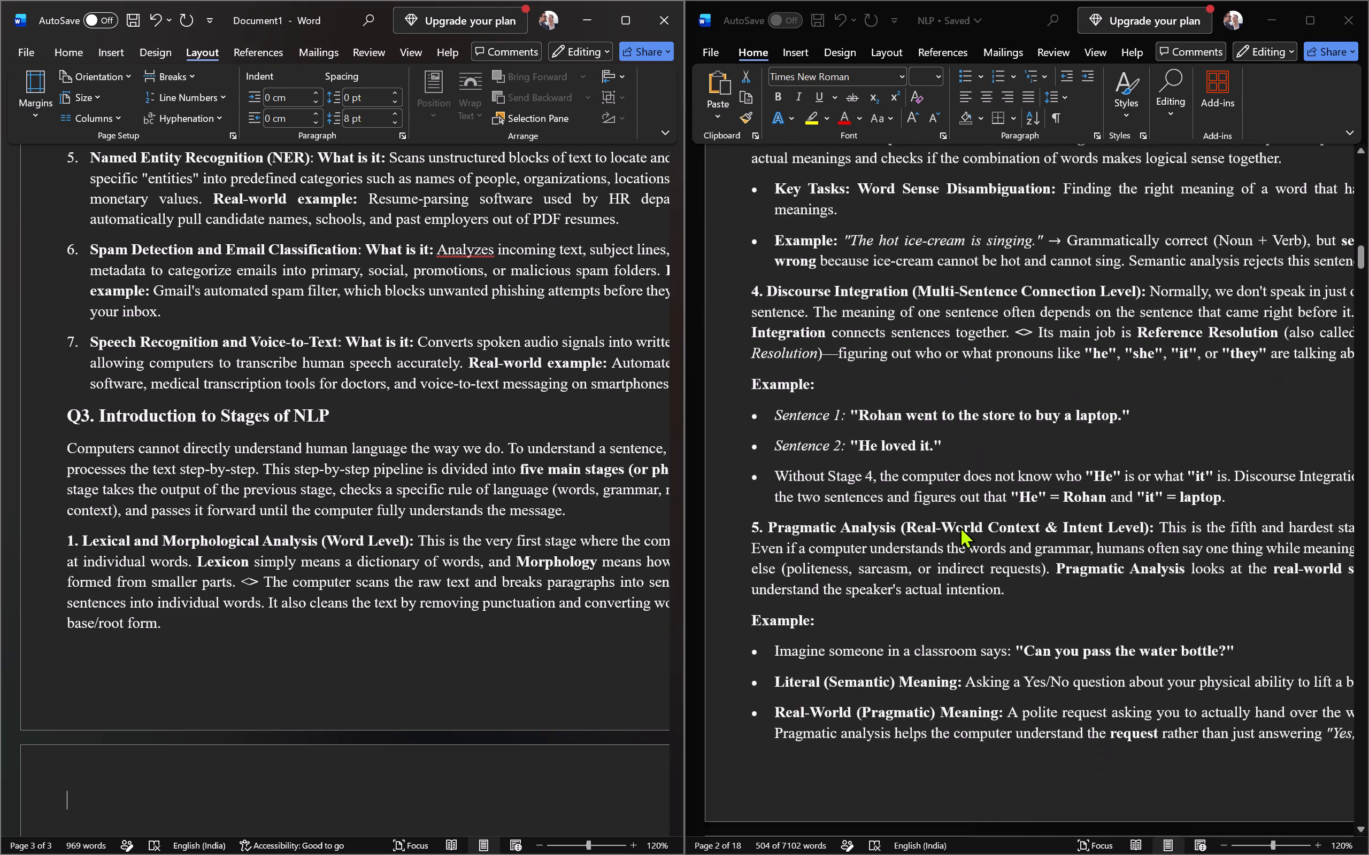
scroll(960, 526, "down", 16)
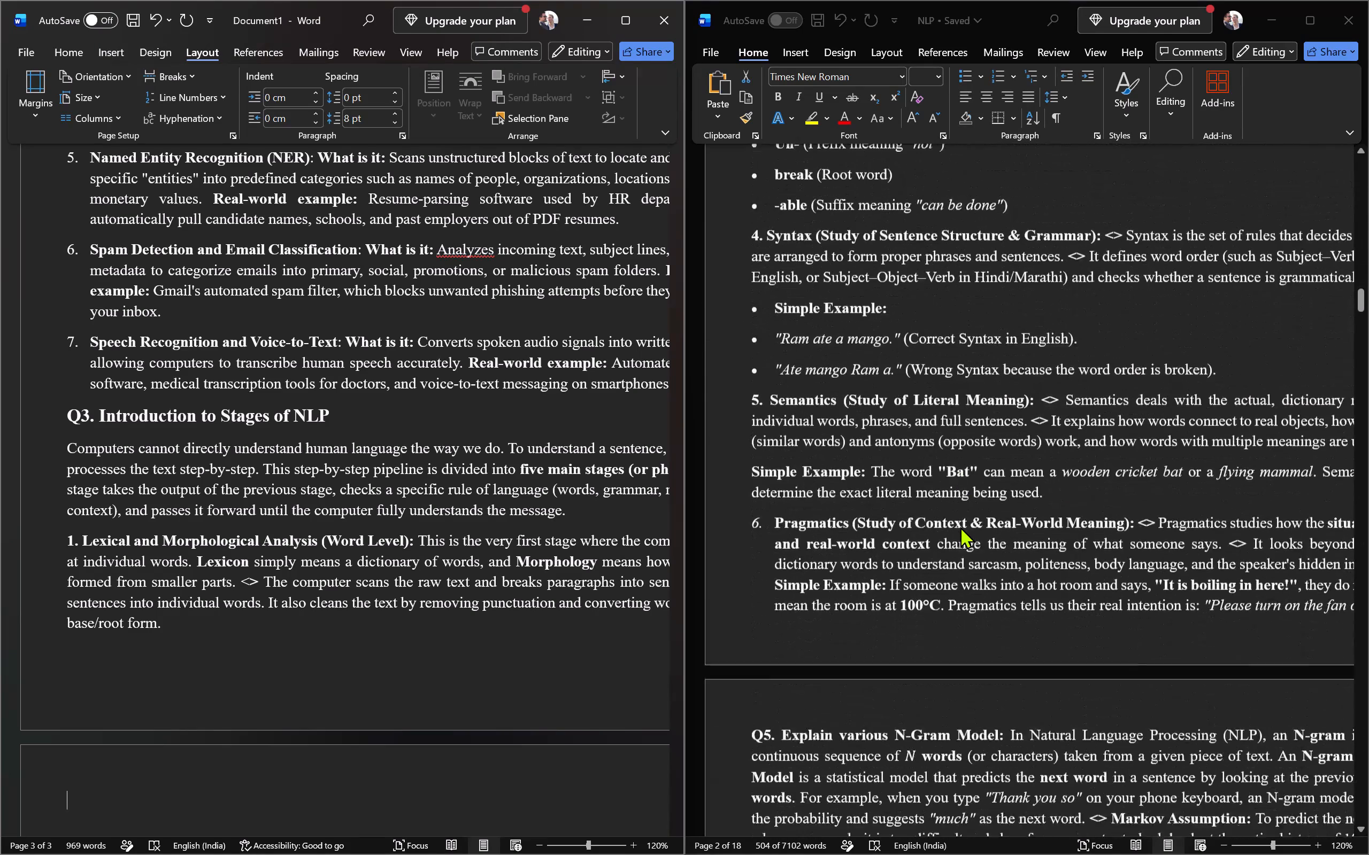
scroll(960, 526, "down", 4)
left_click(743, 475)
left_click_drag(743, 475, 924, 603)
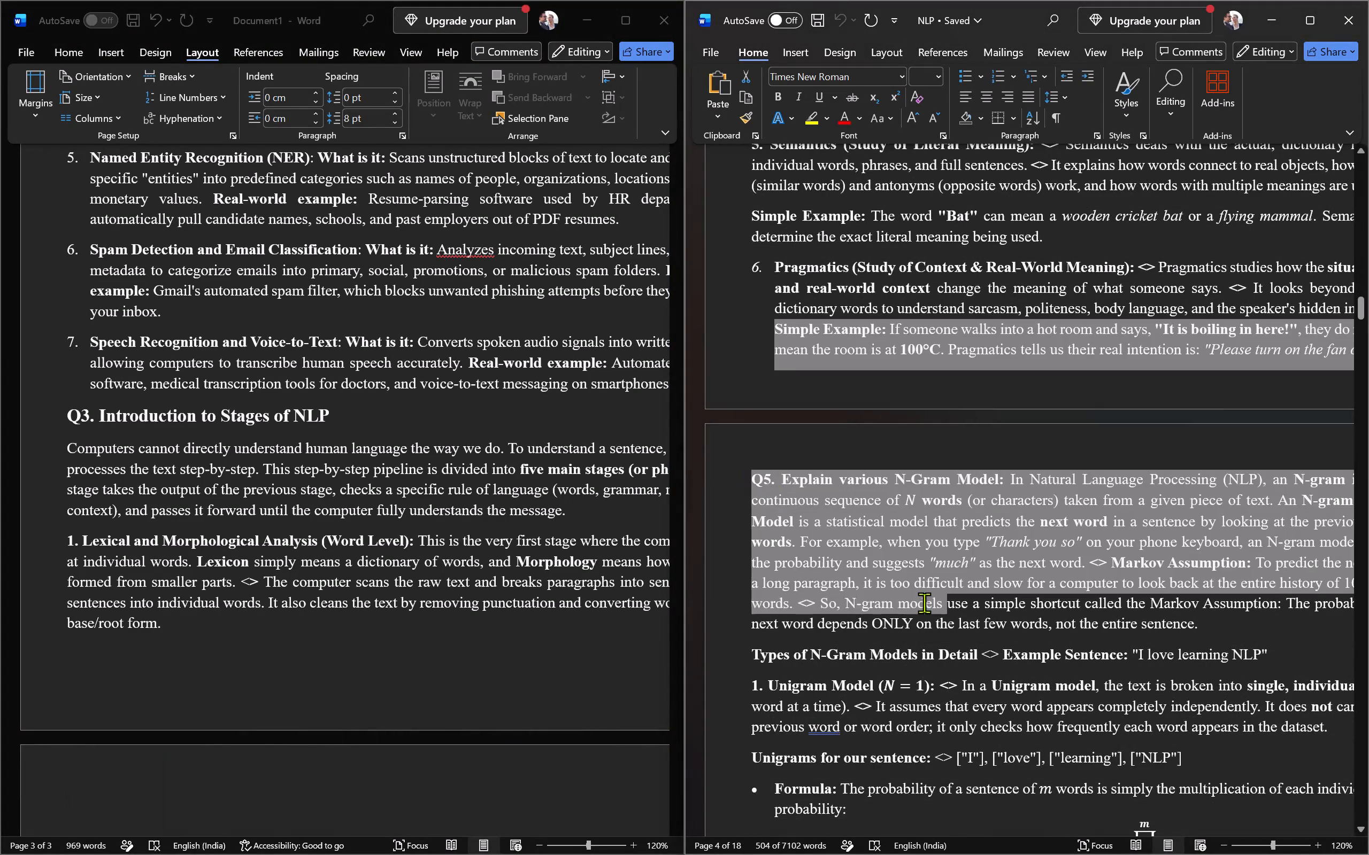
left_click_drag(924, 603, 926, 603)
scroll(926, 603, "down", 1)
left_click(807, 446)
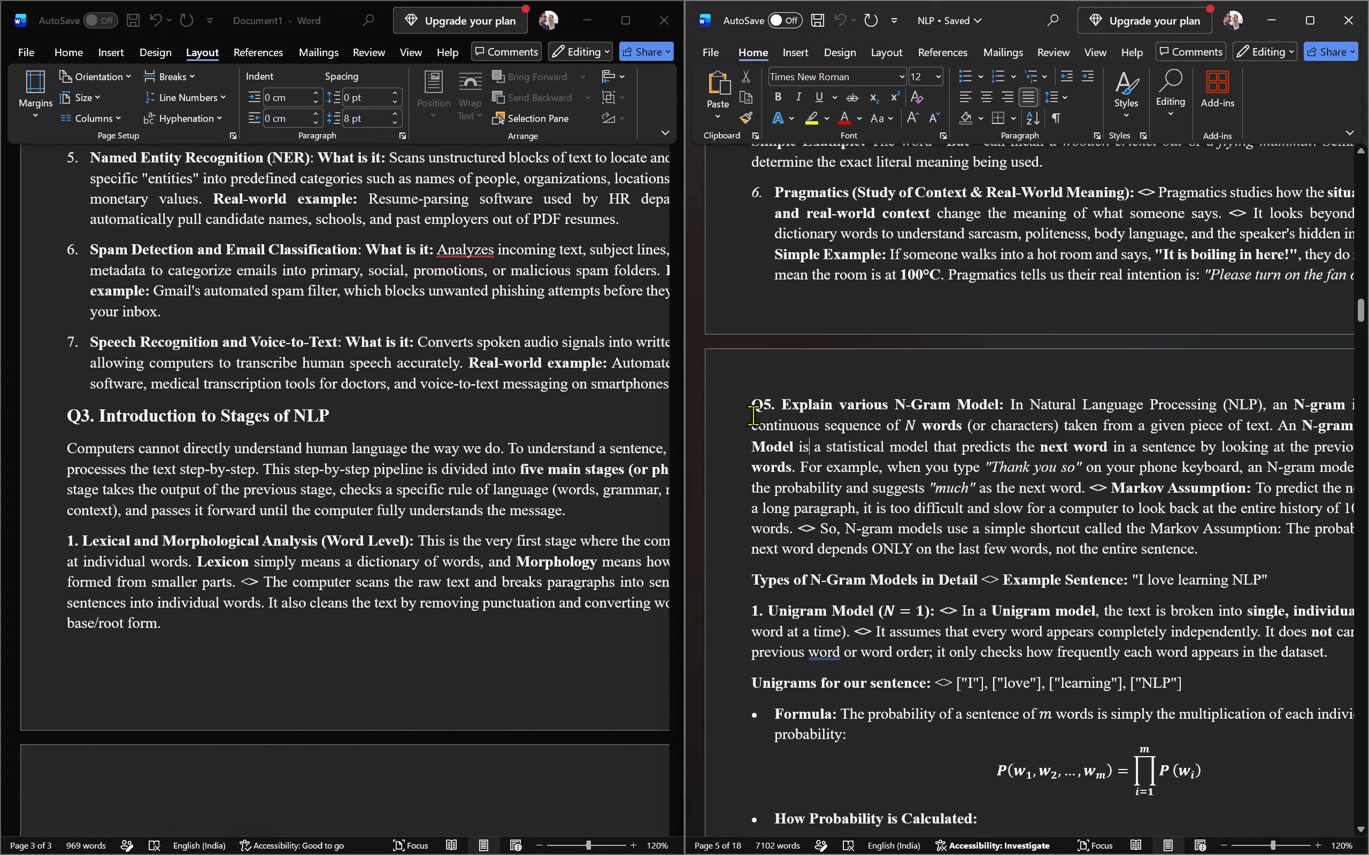
Copy the Q5 N-Gram Model text through the first Trigram formula and paste it onto the new document's third page.
left_click_drag(753, 411, 843, 497)
scroll(834, 489, "down", 8)
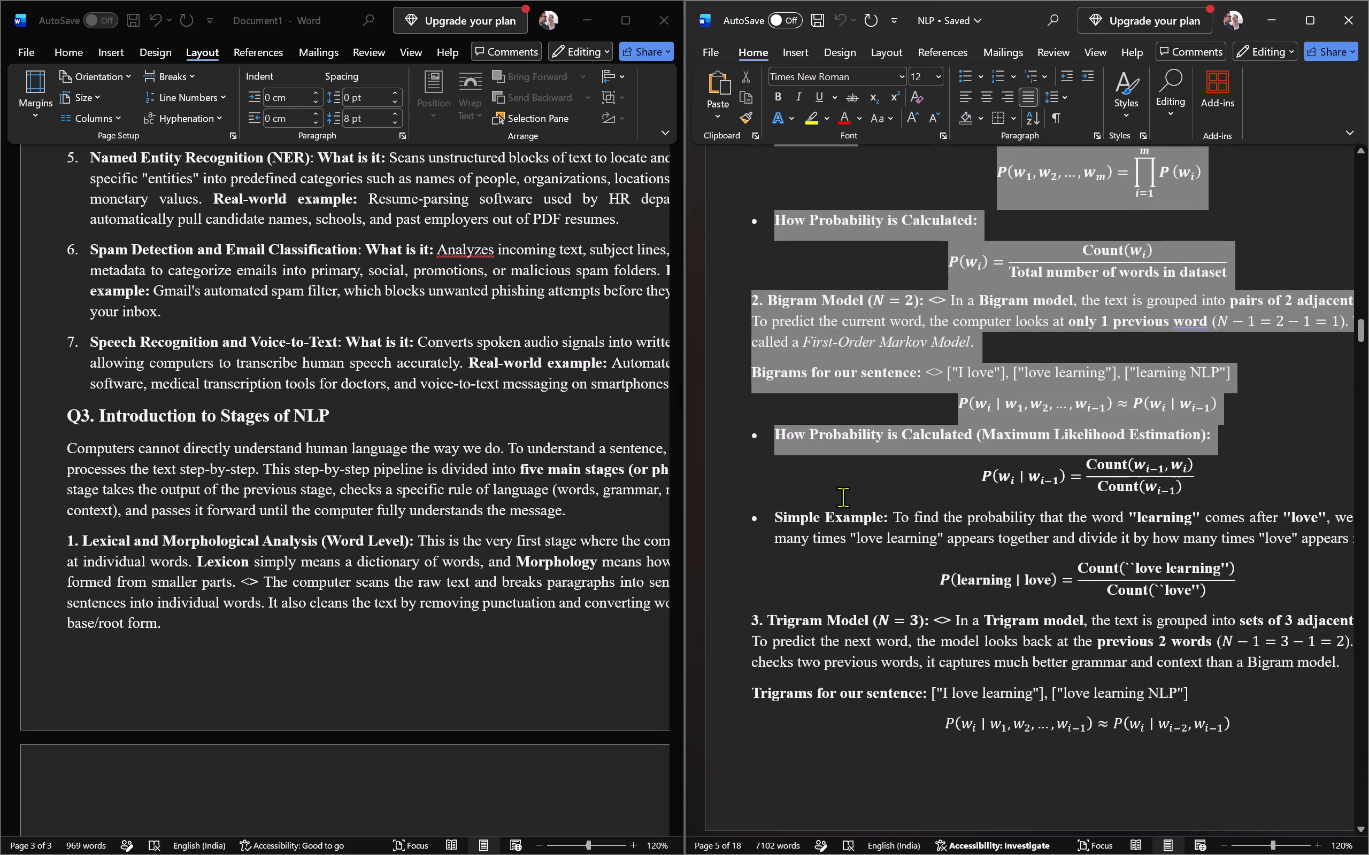
left_click_drag(843, 497, 1249, 501)
scroll(847, 498, "down", 3)
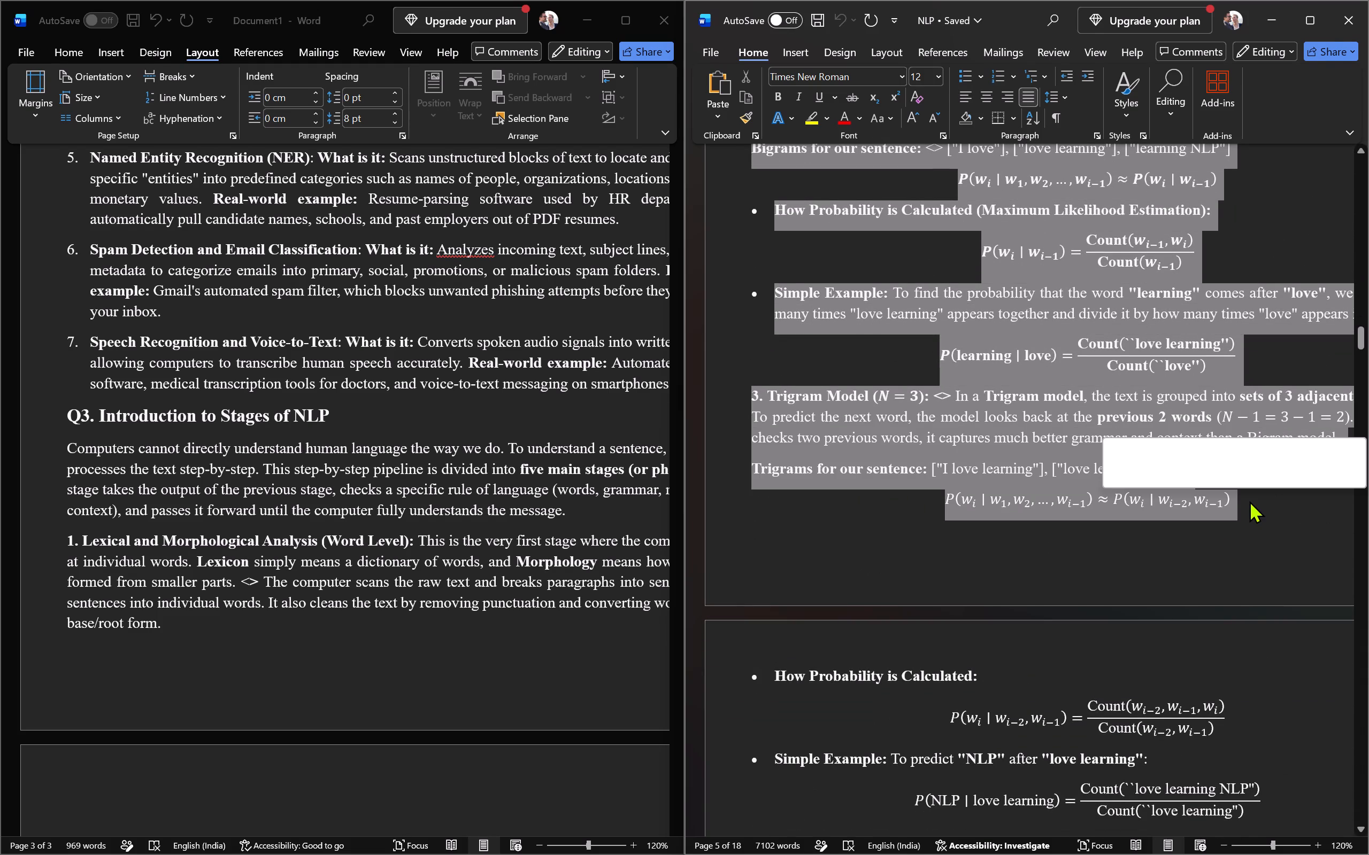
key("ctrl+c")
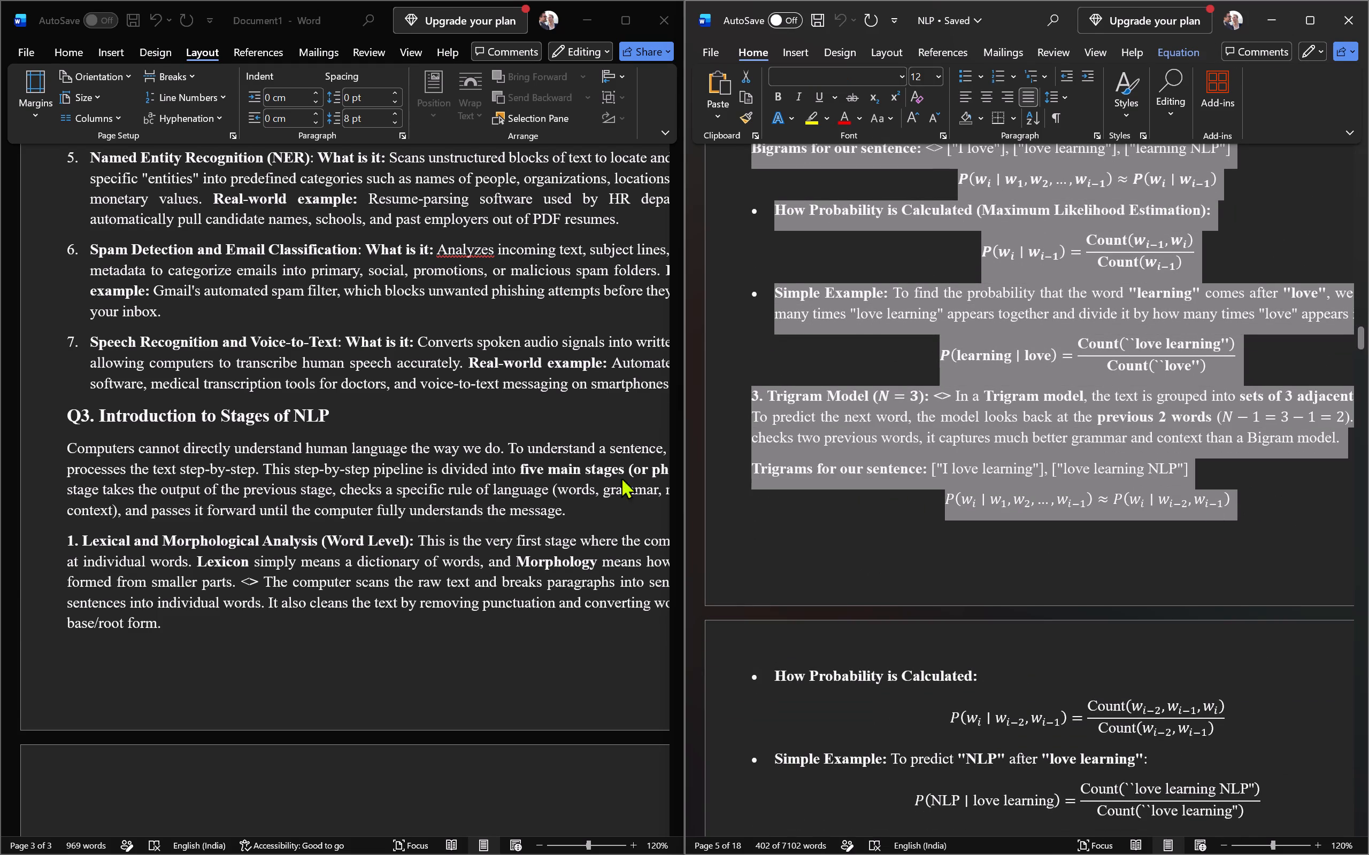
scroll(618, 477, "down", 4)
left_click(171, 488)
key("ctrl+v")
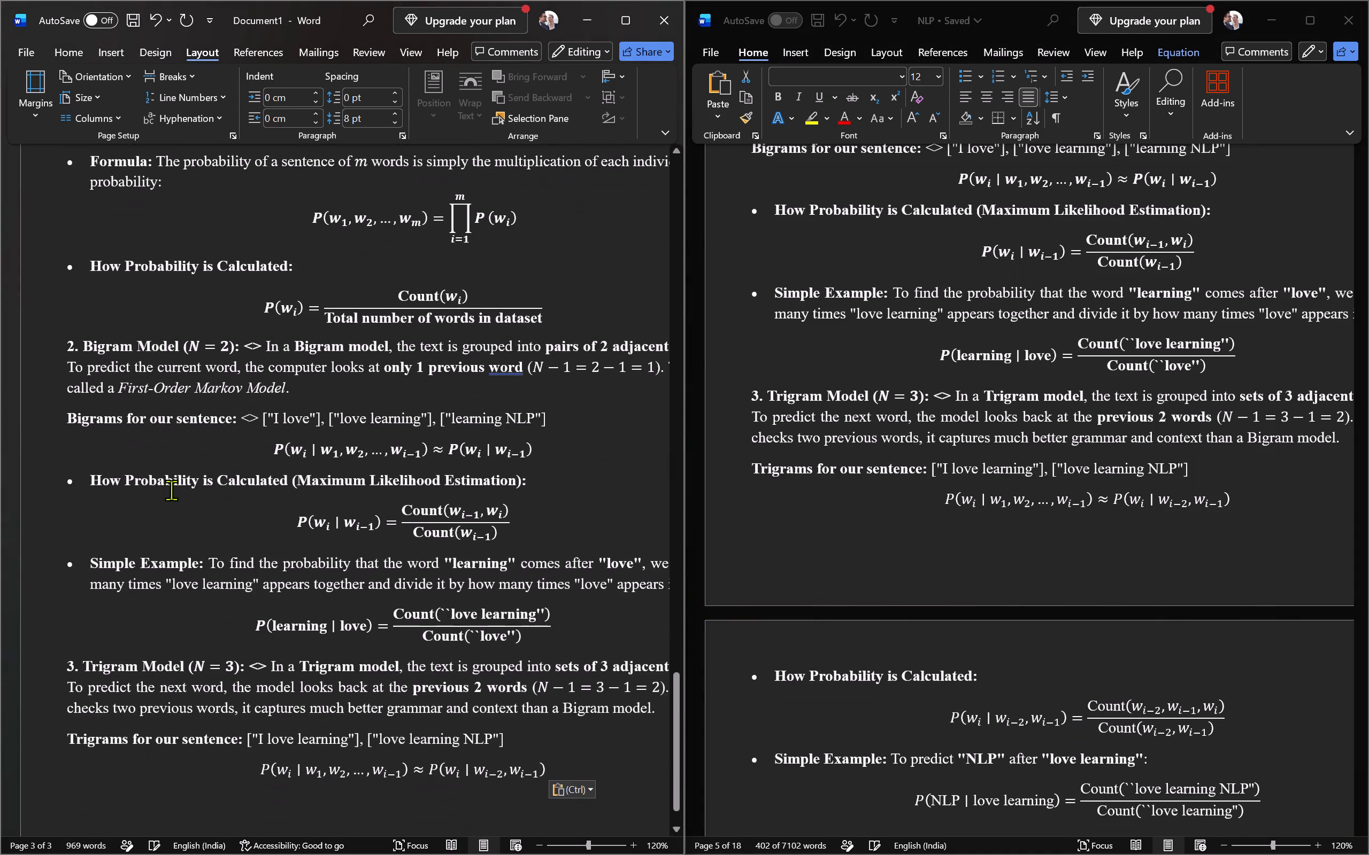
Continue the new document onto a fourth page after the pasted Trigram formula.
scroll(205, 503, "up", 5)
scroll(205, 503, "down", 5)
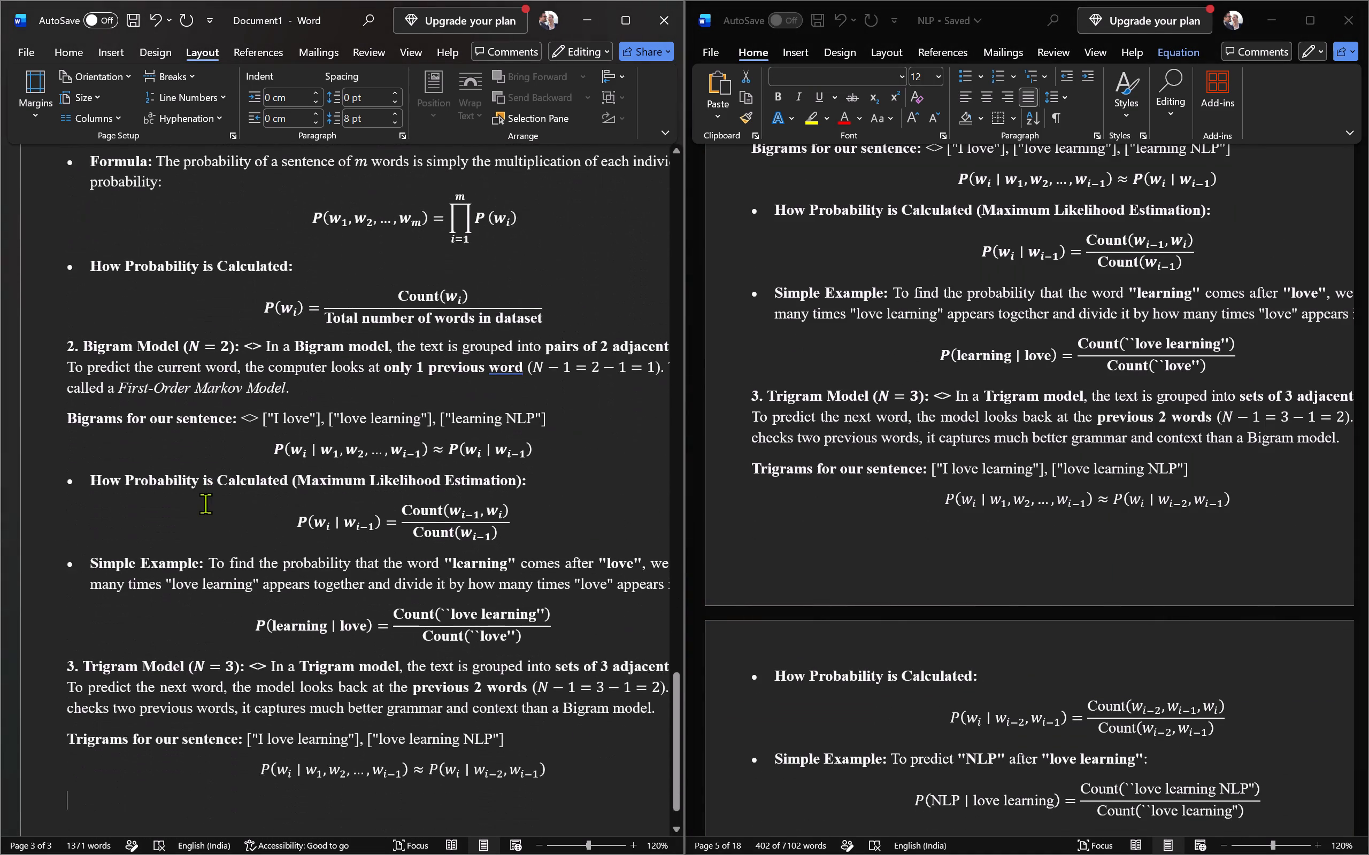
scroll(205, 503, "down", 3)
key("Return")
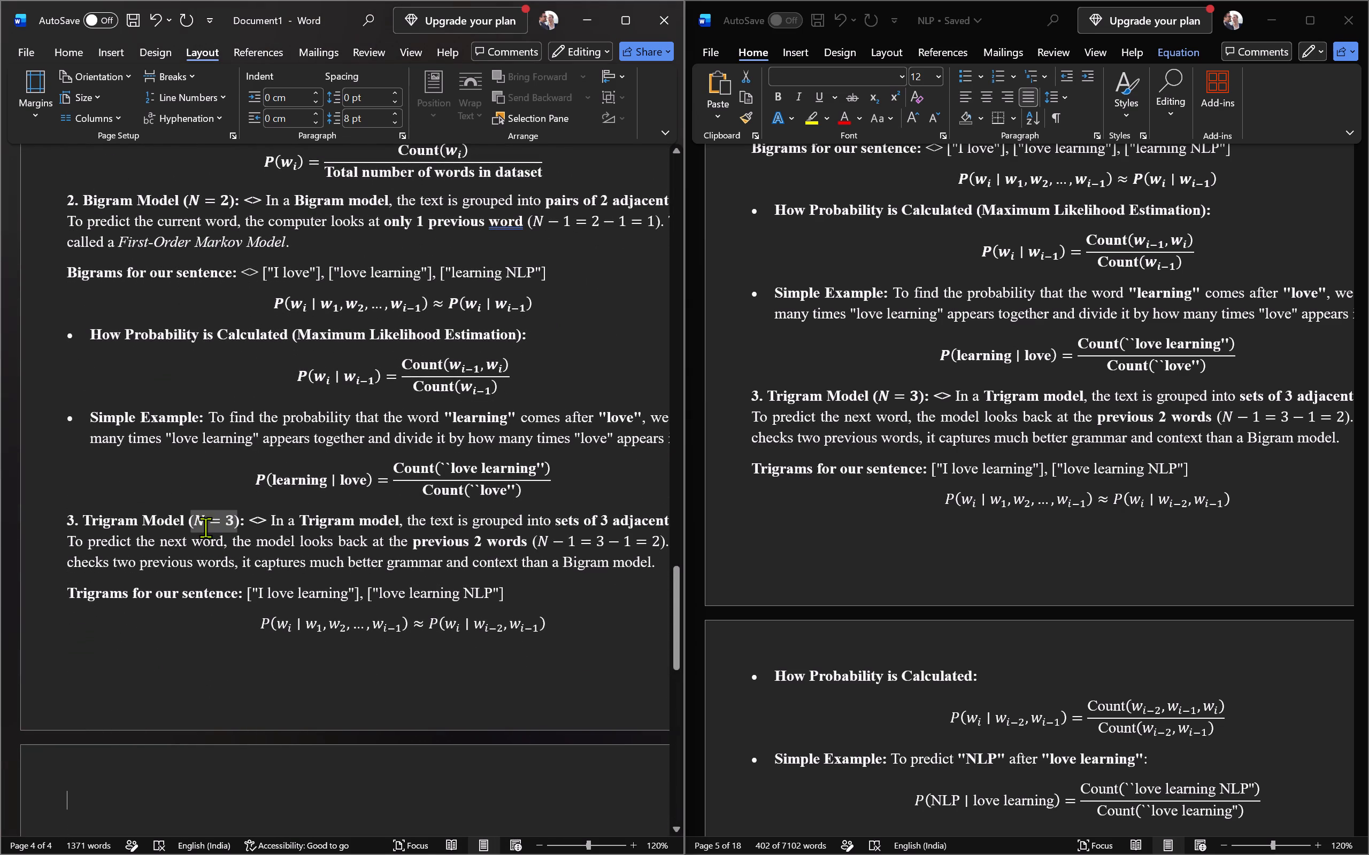
Copy the Q6 Categorization of Text Data section from its heading through Step 4: Evaluation in the NLP notes.
scroll(1016, 727, "down", 13)
scroll(921, 580, "down", 6)
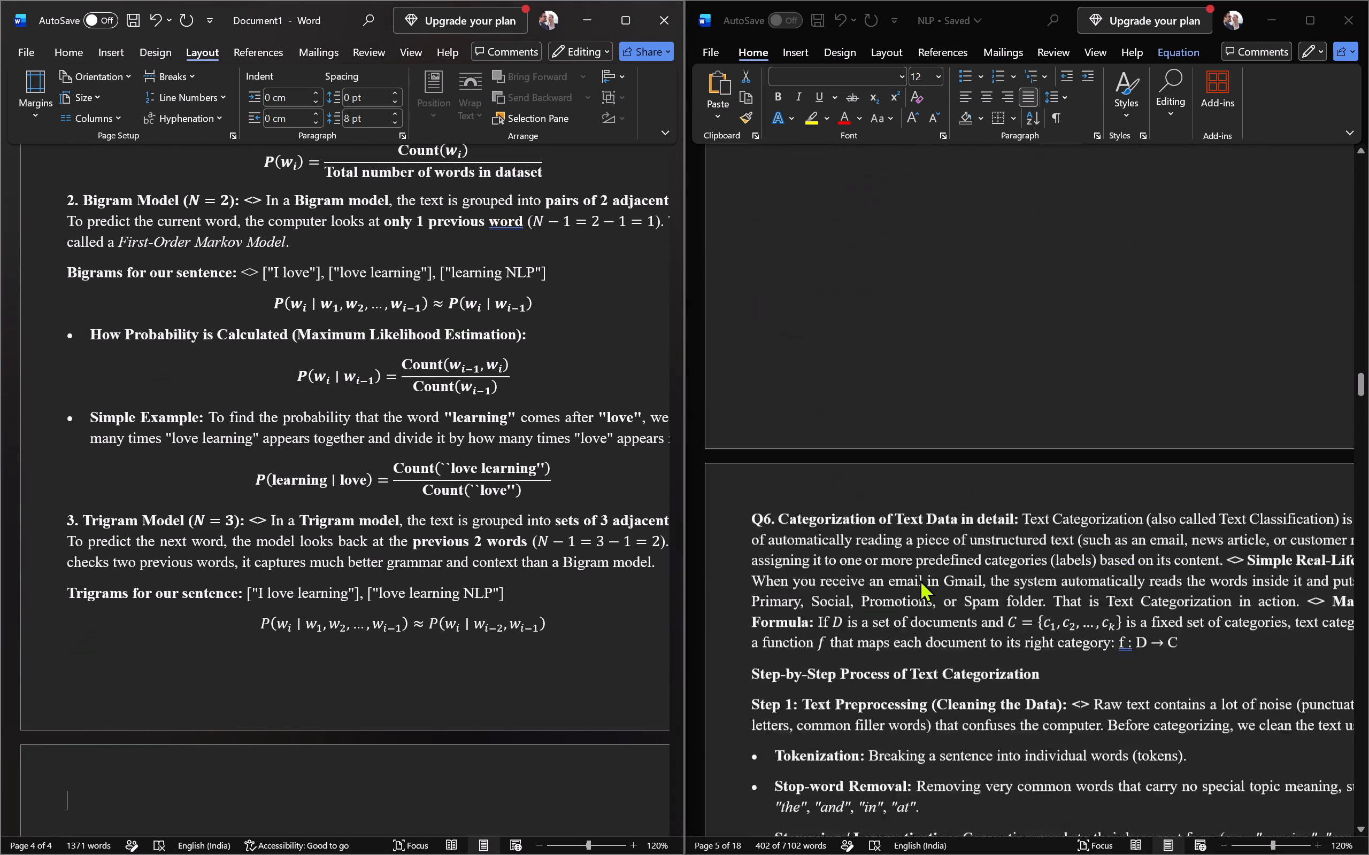
left_click(750, 343)
left_click_drag(750, 343, 850, 456)
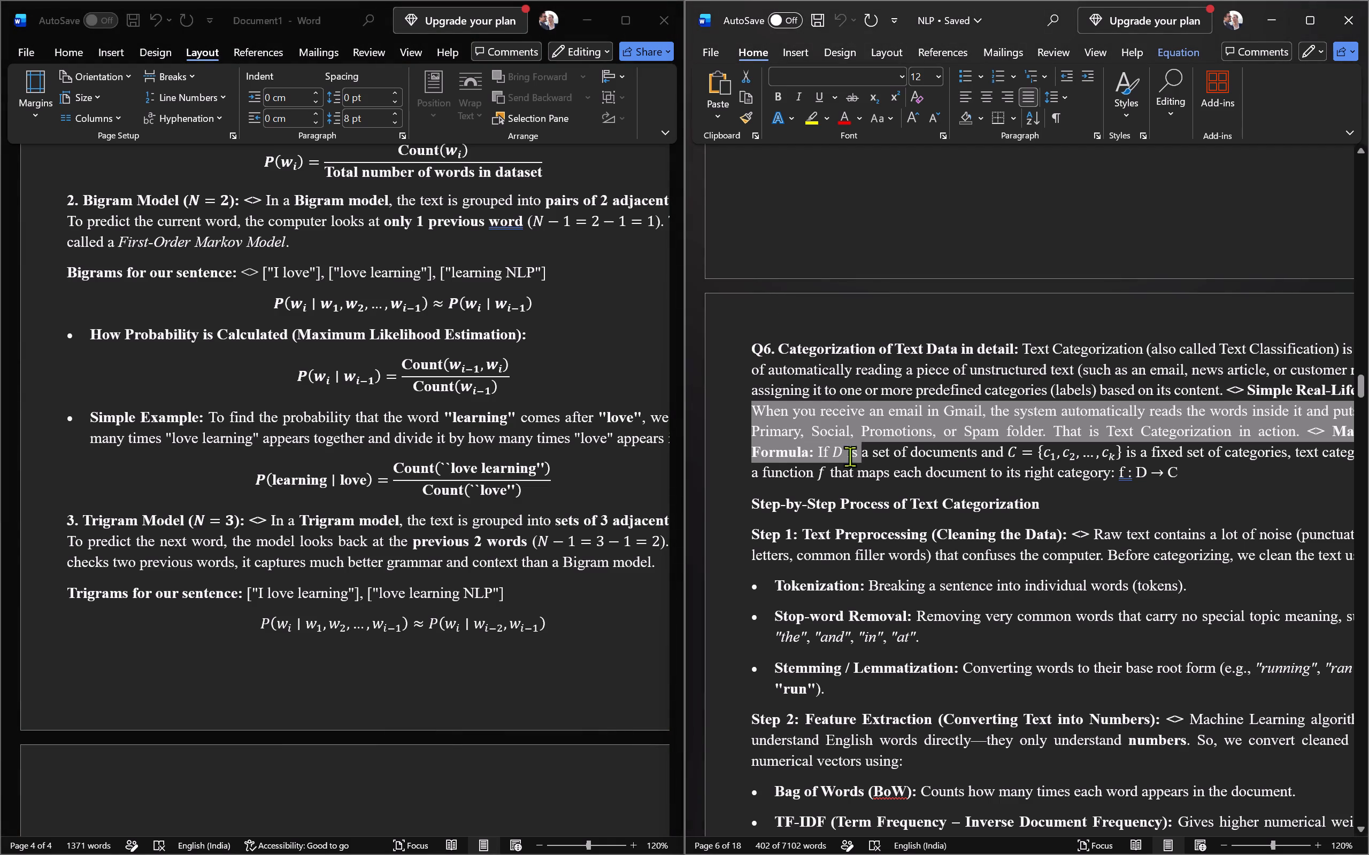
left_click_drag(850, 456, 850, 452)
left_click(716, 337)
left_click(744, 345)
left_click_drag(745, 346, 794, 392)
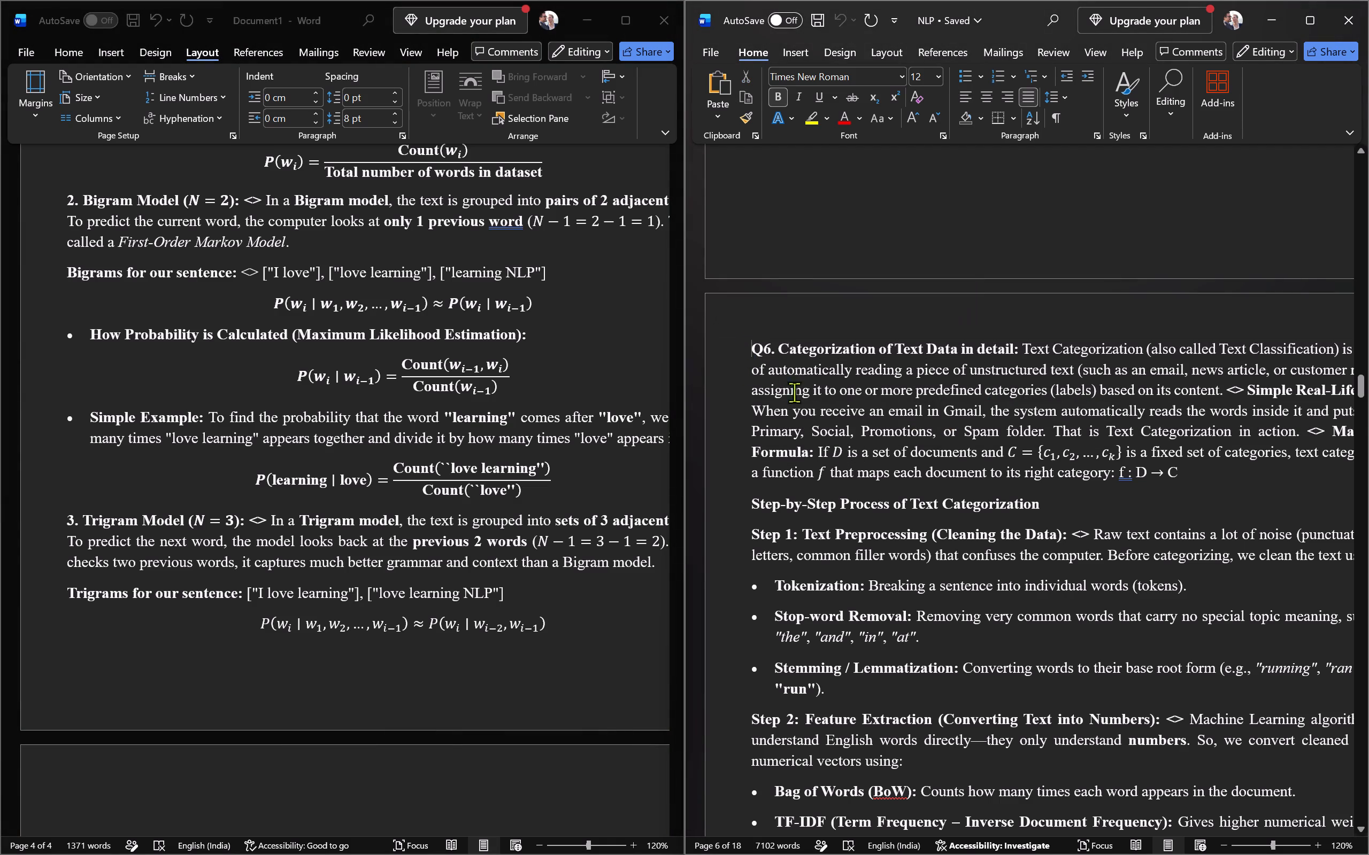
left_click_drag(794, 392, 851, 621)
scroll(845, 449, "down", 9)
key("ctrl+c")
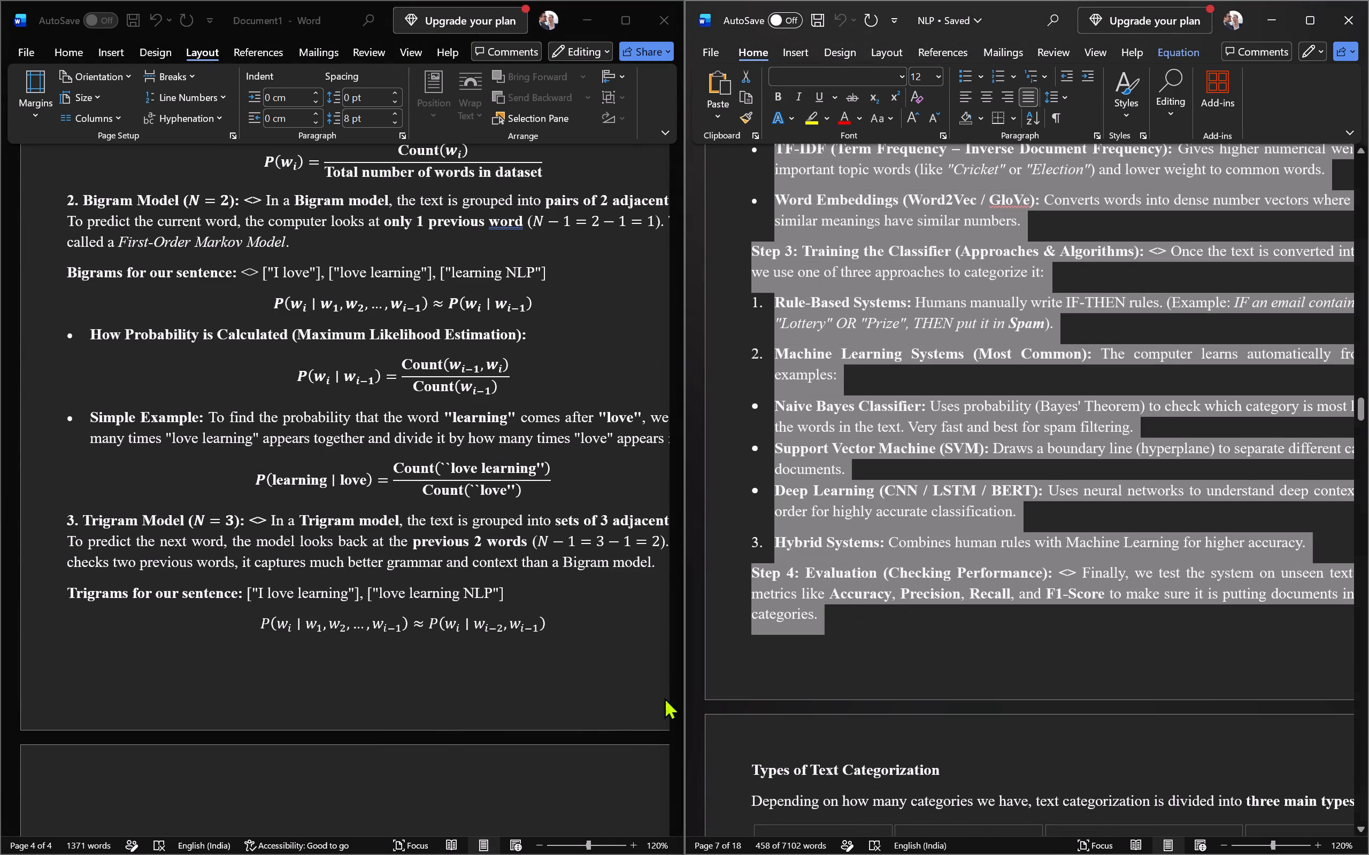
Paste the Q6 section onto the new document's fourth page and continue onto a fifth page.
left_click(254, 783)
key("ctrl+v")
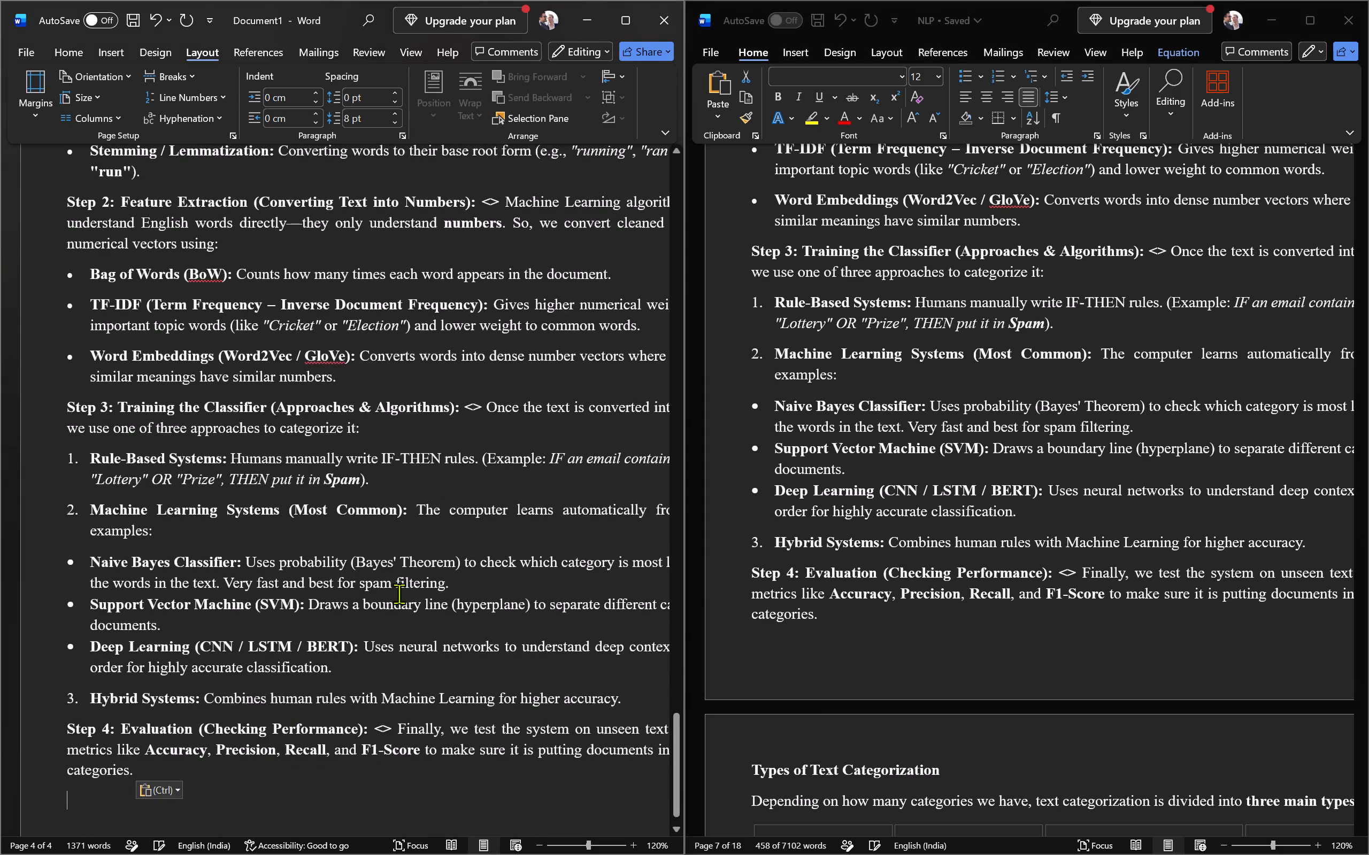
scroll(399, 594, "down", 5)
key("Return")
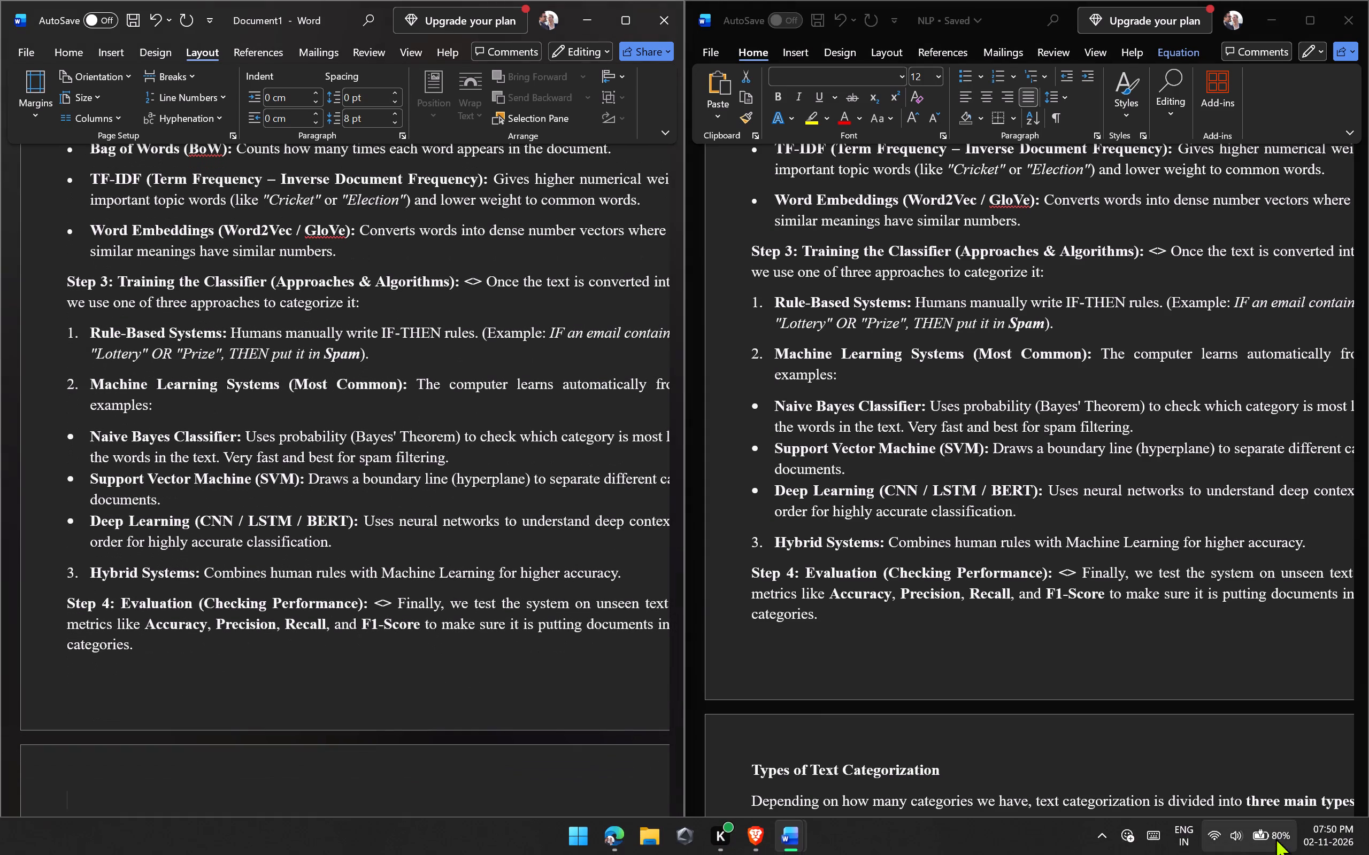
Copy the whole Q7 Support Vector Machine section from the NLP notes and paste it onto the new document's fifth page.
scroll(967, 348, "down", 5)
scroll(973, 412, "down", 14)
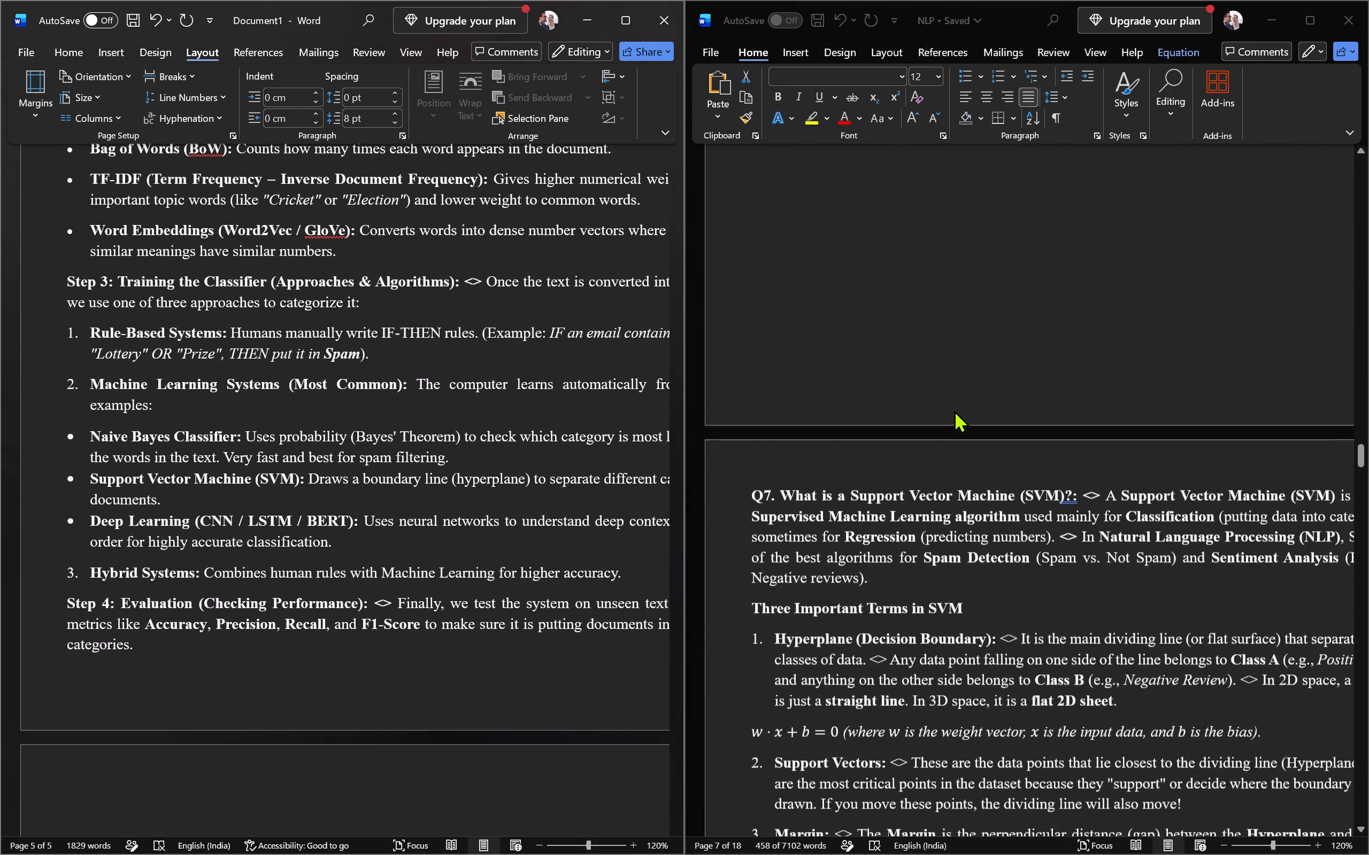
left_click(756, 439)
left_click_drag(745, 441, 879, 503)
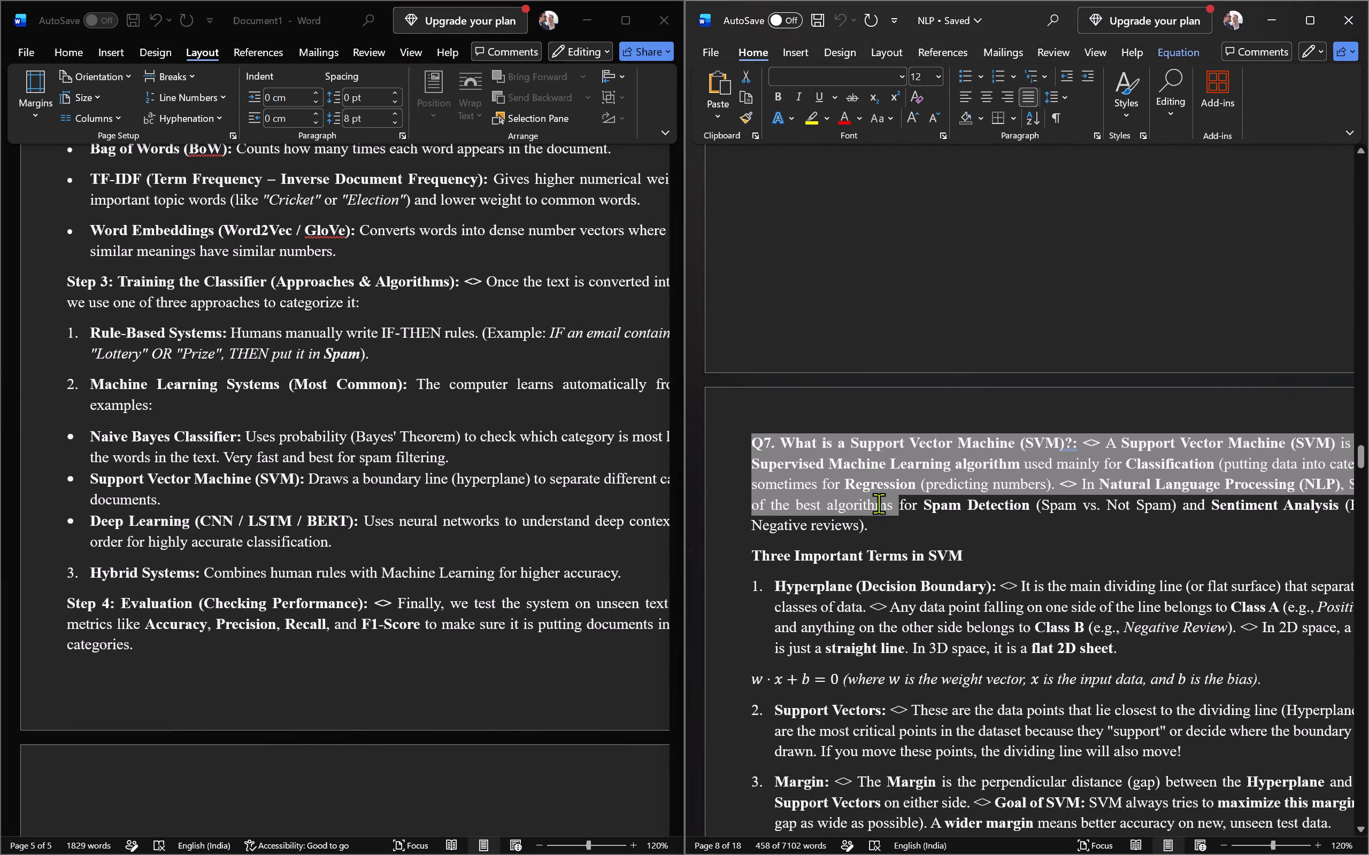
left_click_drag(879, 503, 889, 539)
scroll(884, 520, "down", 11)
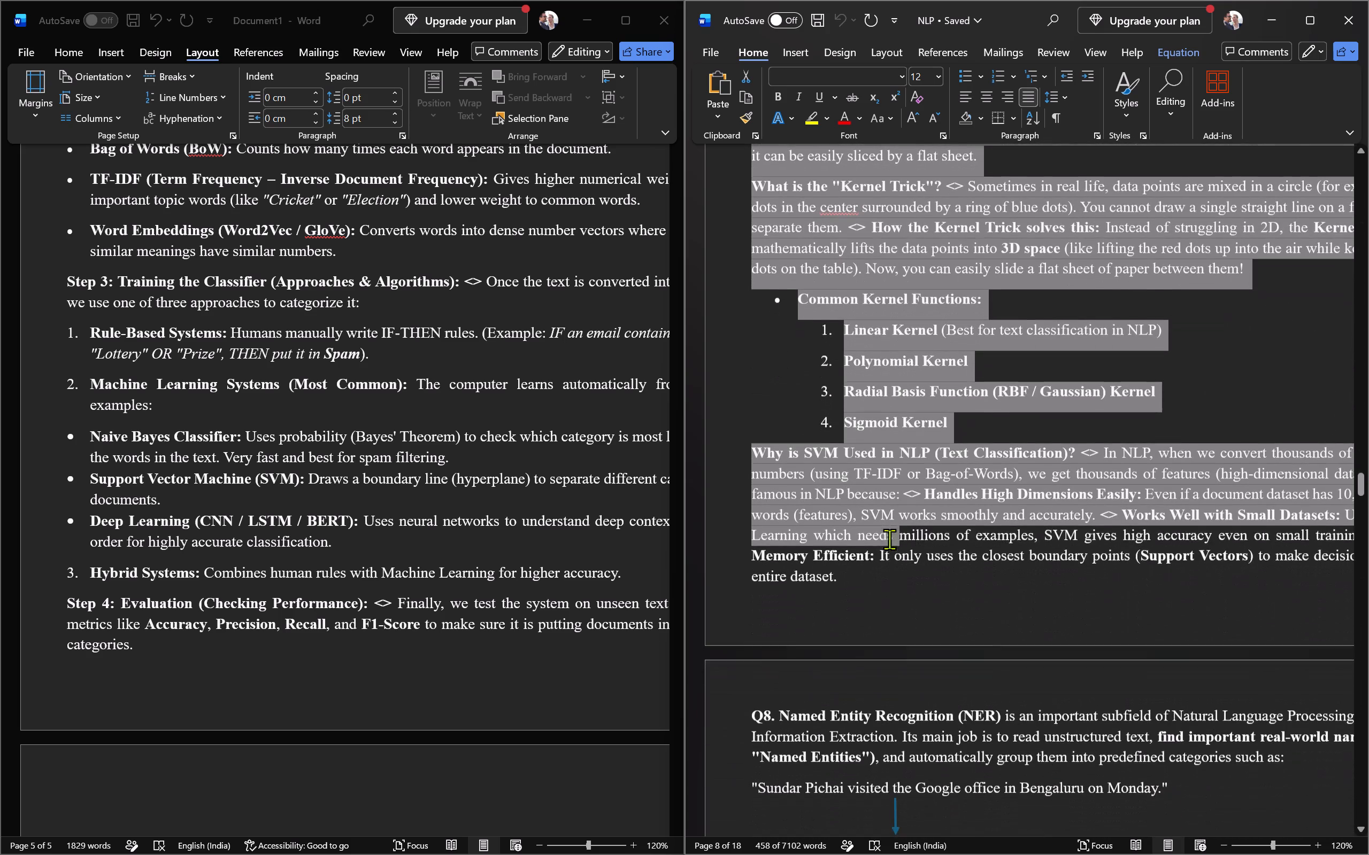
left_click_drag(889, 539, 881, 574)
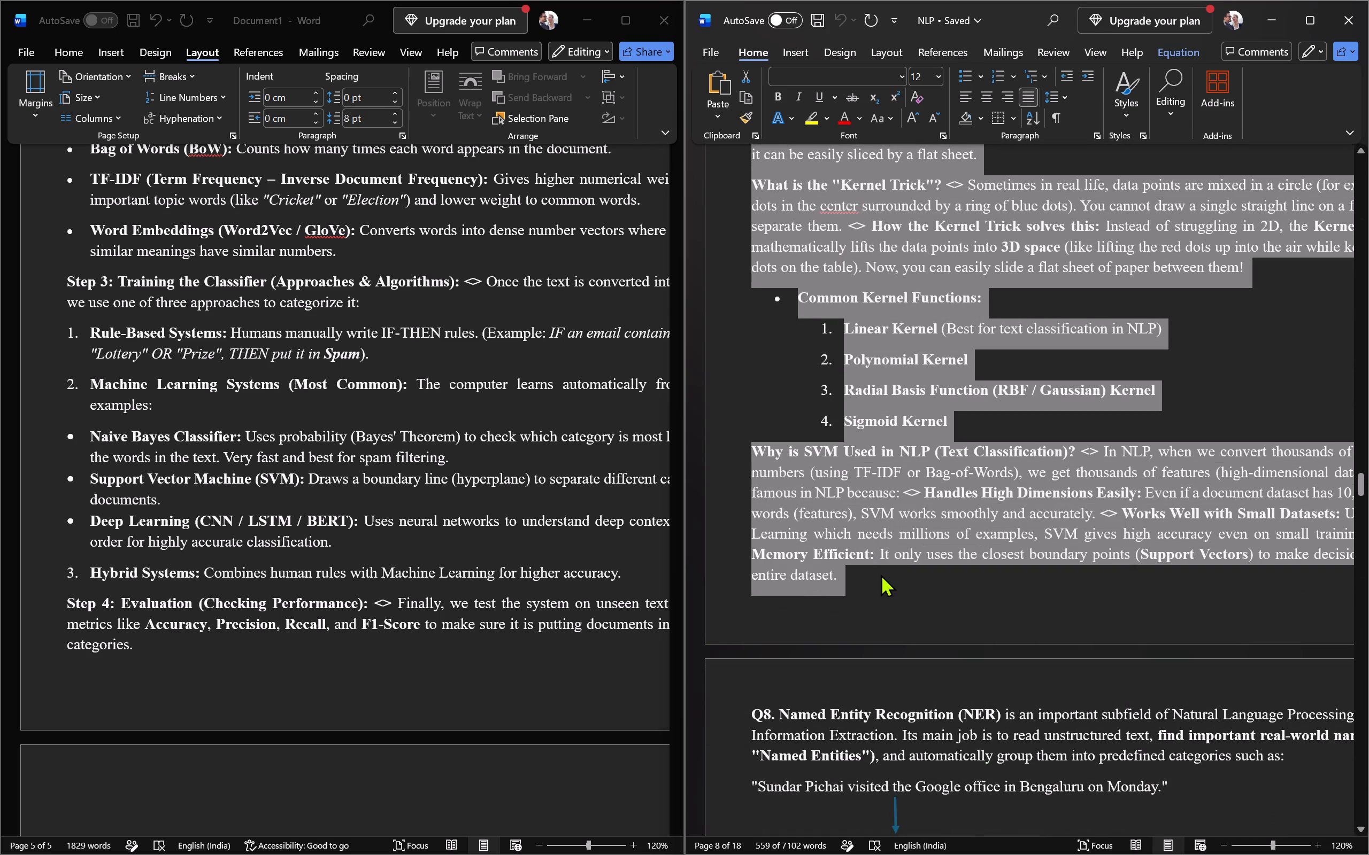
key("ctrl+c")
scroll(196, 643, "down", 2)
left_click(166, 648)
key("ctrl+v")
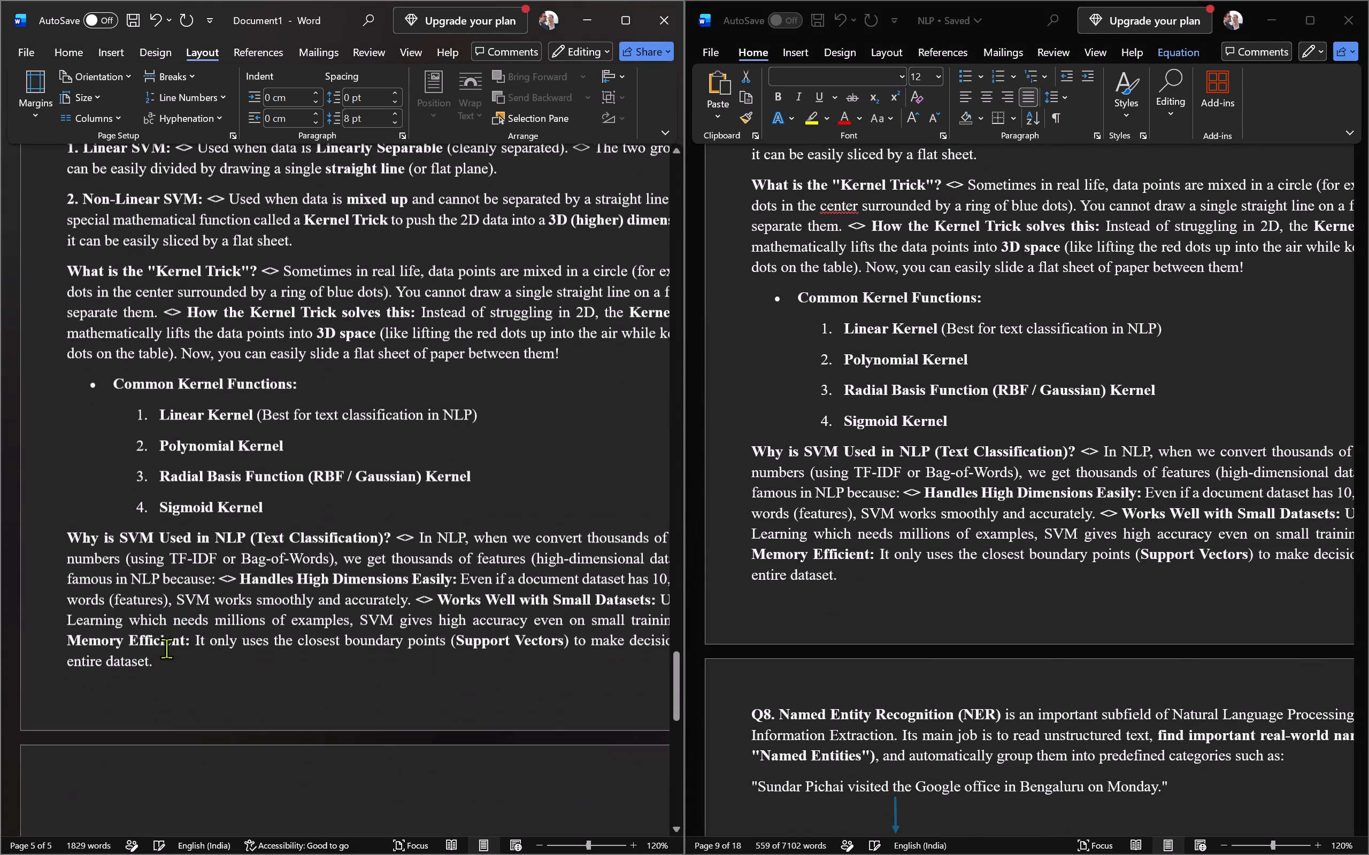
Skip Q8 in the NLP notes and copy the Q9 query expansion section through the Rocchio Algorithm bullet.
scroll(771, 494, "down", 5)
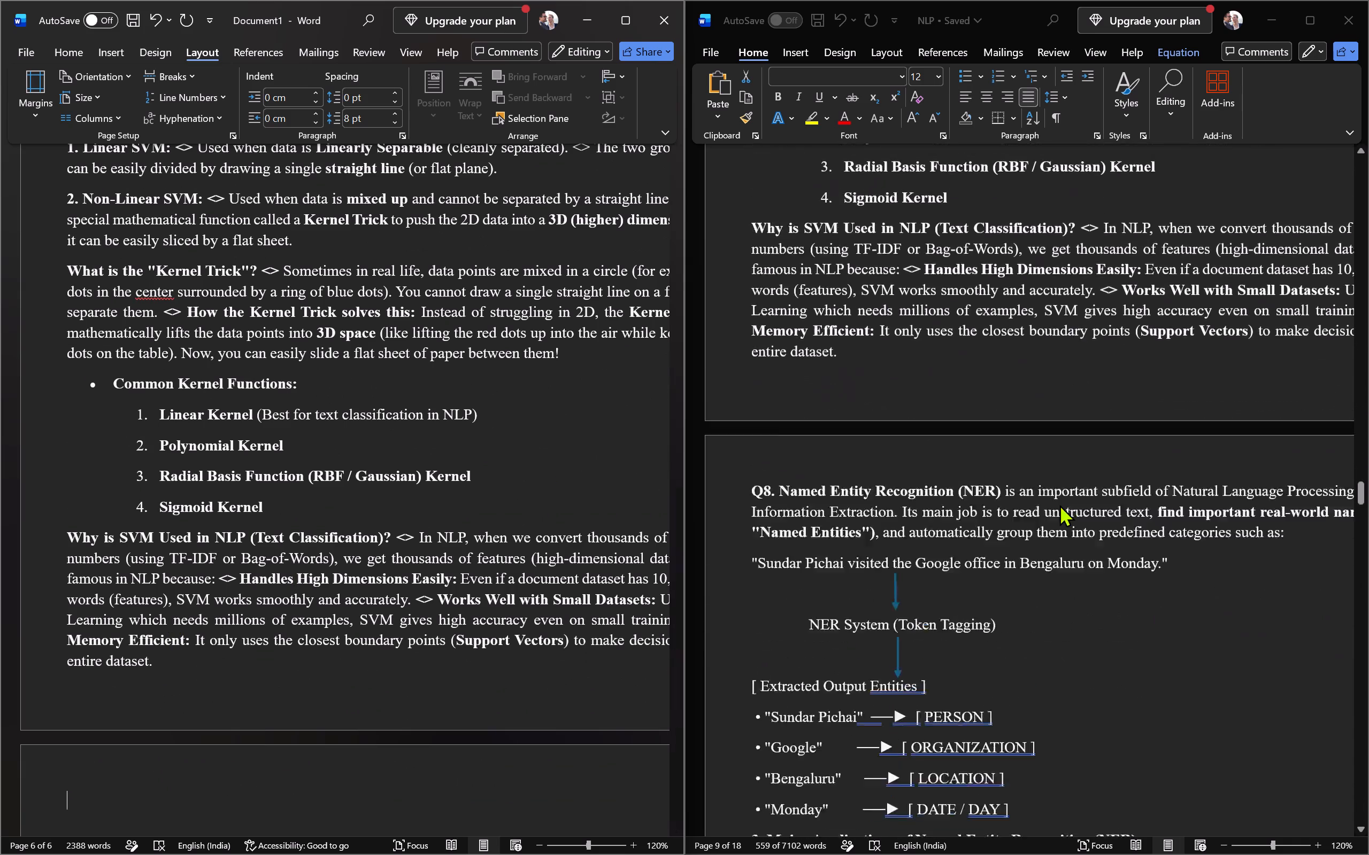
scroll(1059, 504, "down", 12)
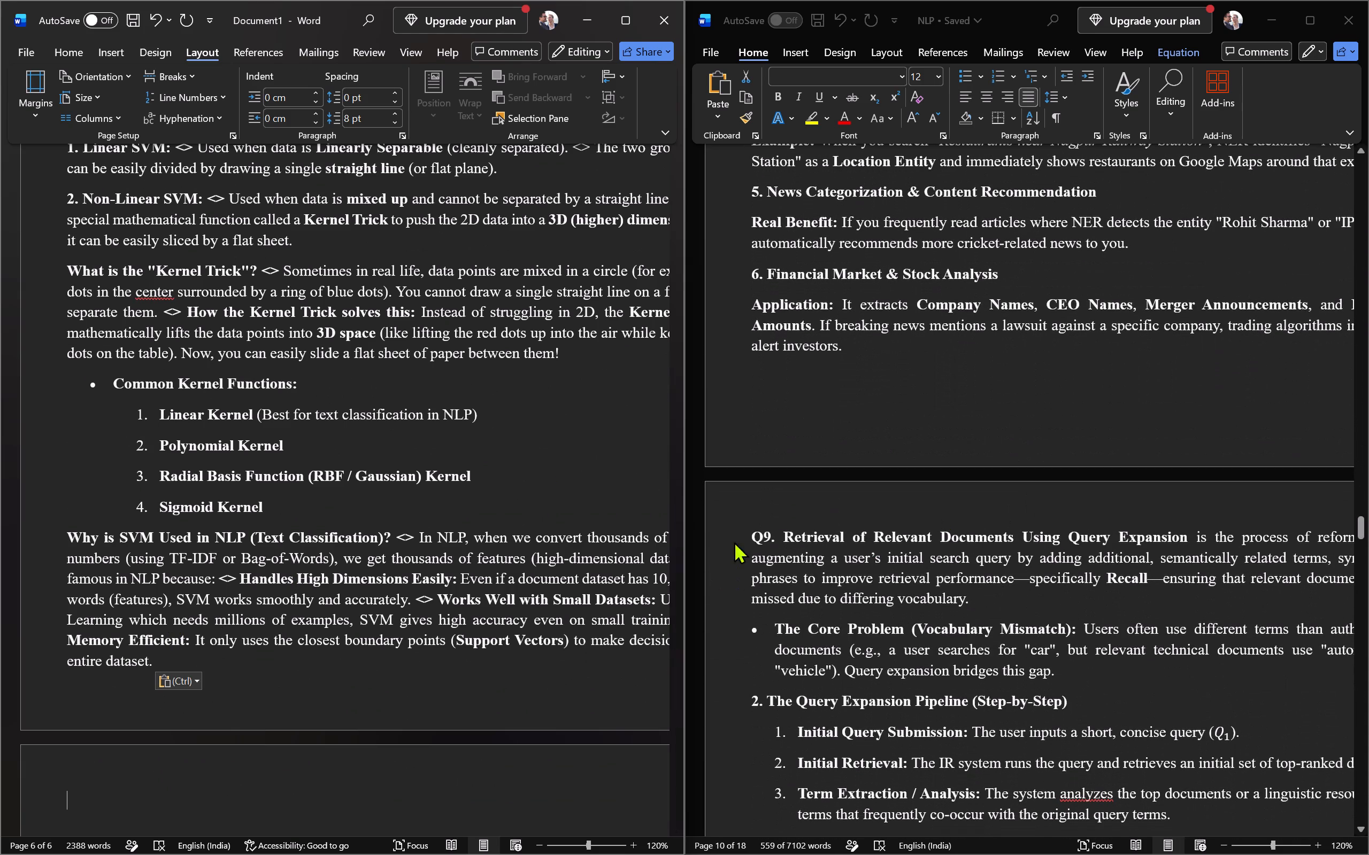
left_click(744, 531)
left_click_drag(745, 534, 827, 580)
scroll(827, 580, "down", 4)
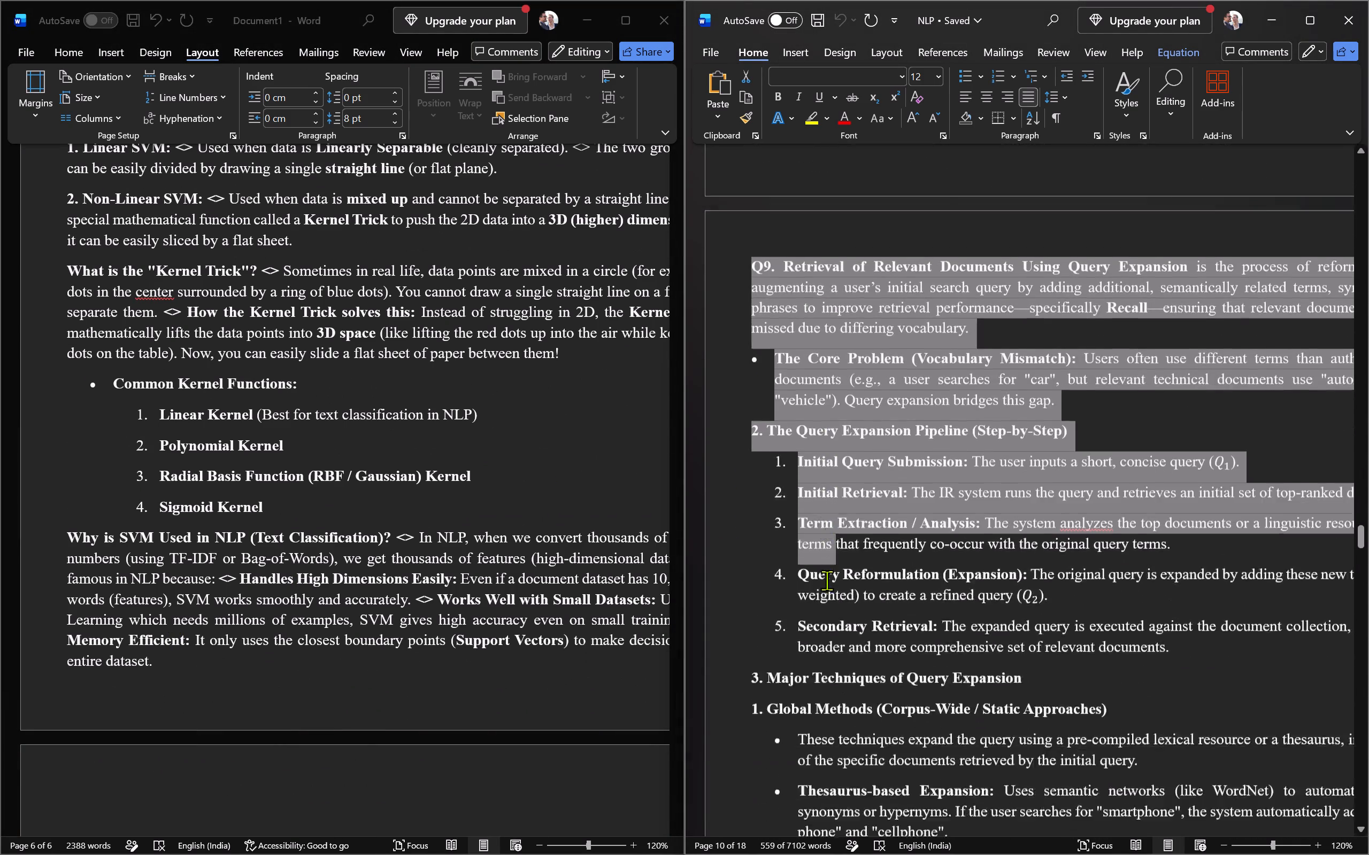
scroll(827, 580, "down", 1)
left_click_drag(827, 580, 898, 501)
scroll(833, 570, "down", 8)
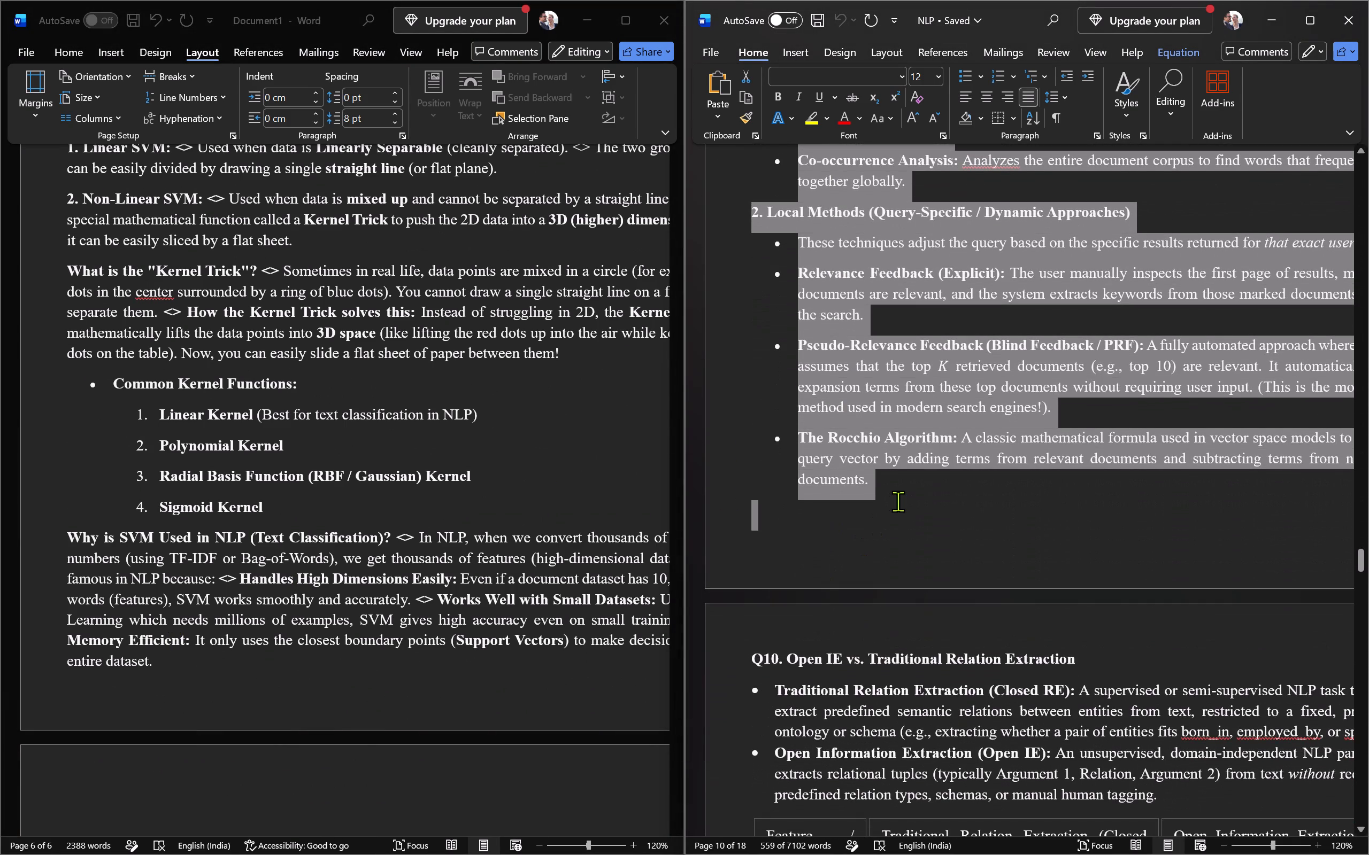
left_click_drag(898, 501, 880, 489)
key("ctrl+c")
Paste the Q9 section onto the new document's sixth page and continue onto a seventh page.
scroll(0, 511, "down", 2)
left_click(135, 794)
key("ctrl+v")
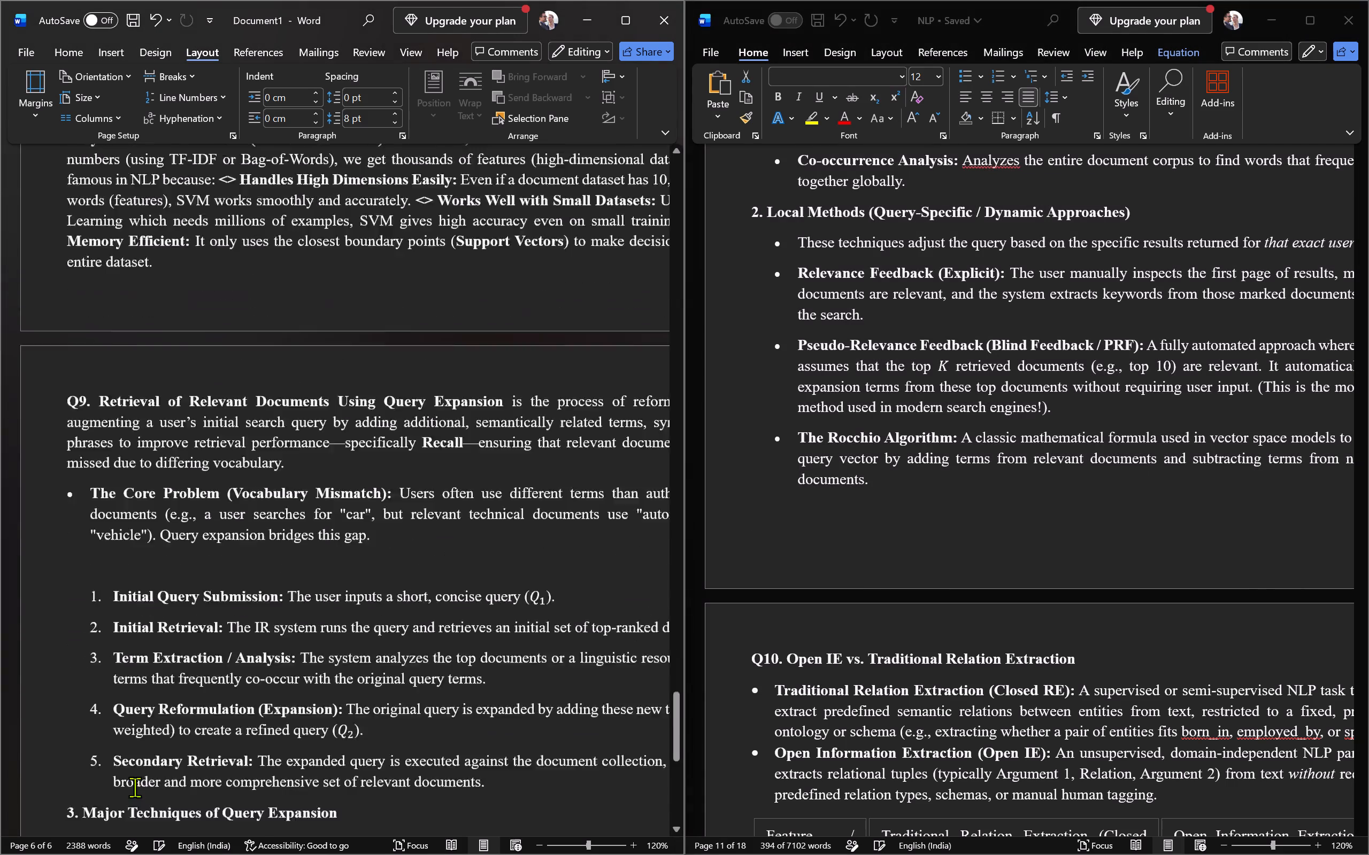
scroll(206, 639, "down", 2)
key("Return")
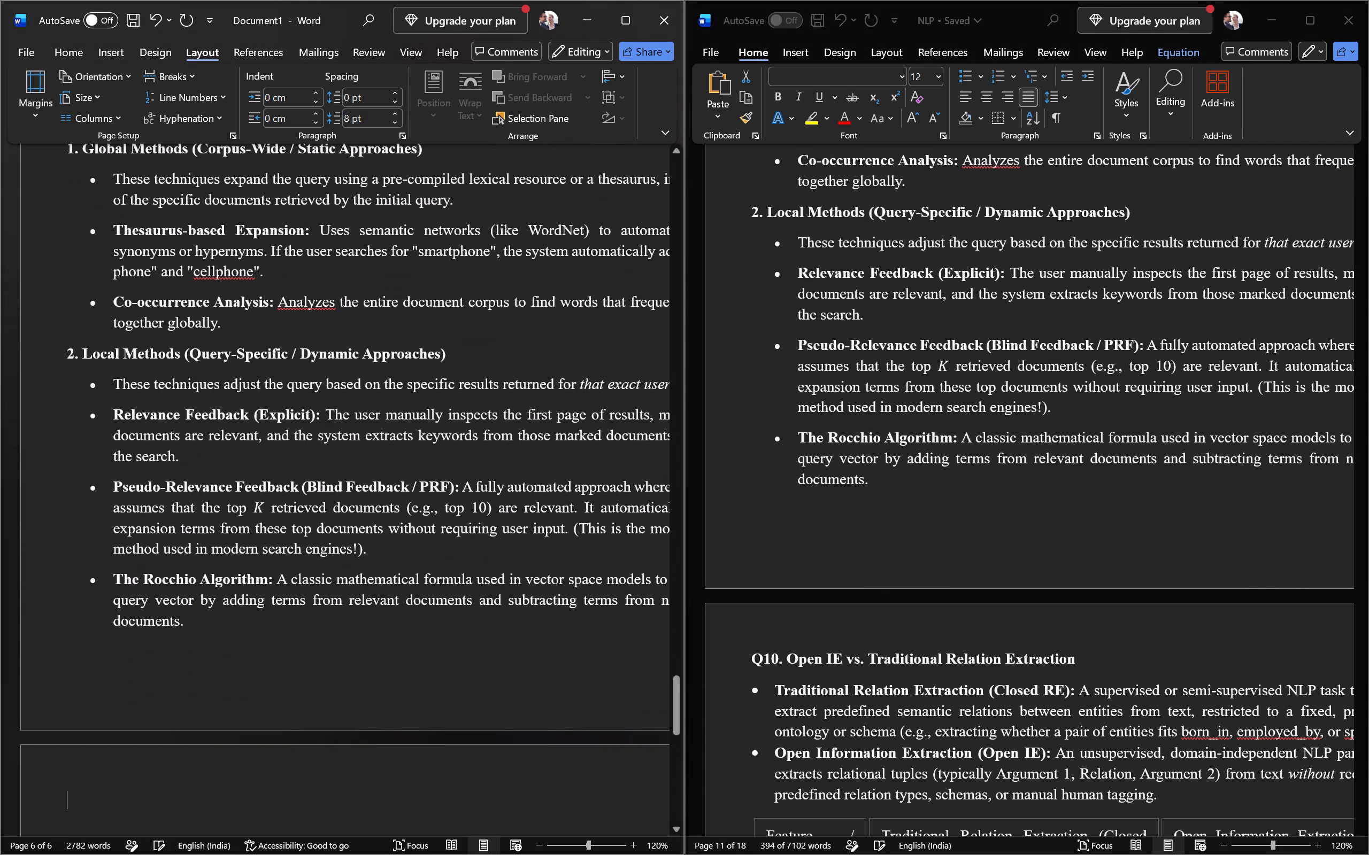
Skip Q10 in the NLP notes and copy the Q11 Parsing and Its Types section through the Dependency Parsing paragraph.
left_click(1024, 347)
scroll(1018, 352, "down", 1, "ctrl")
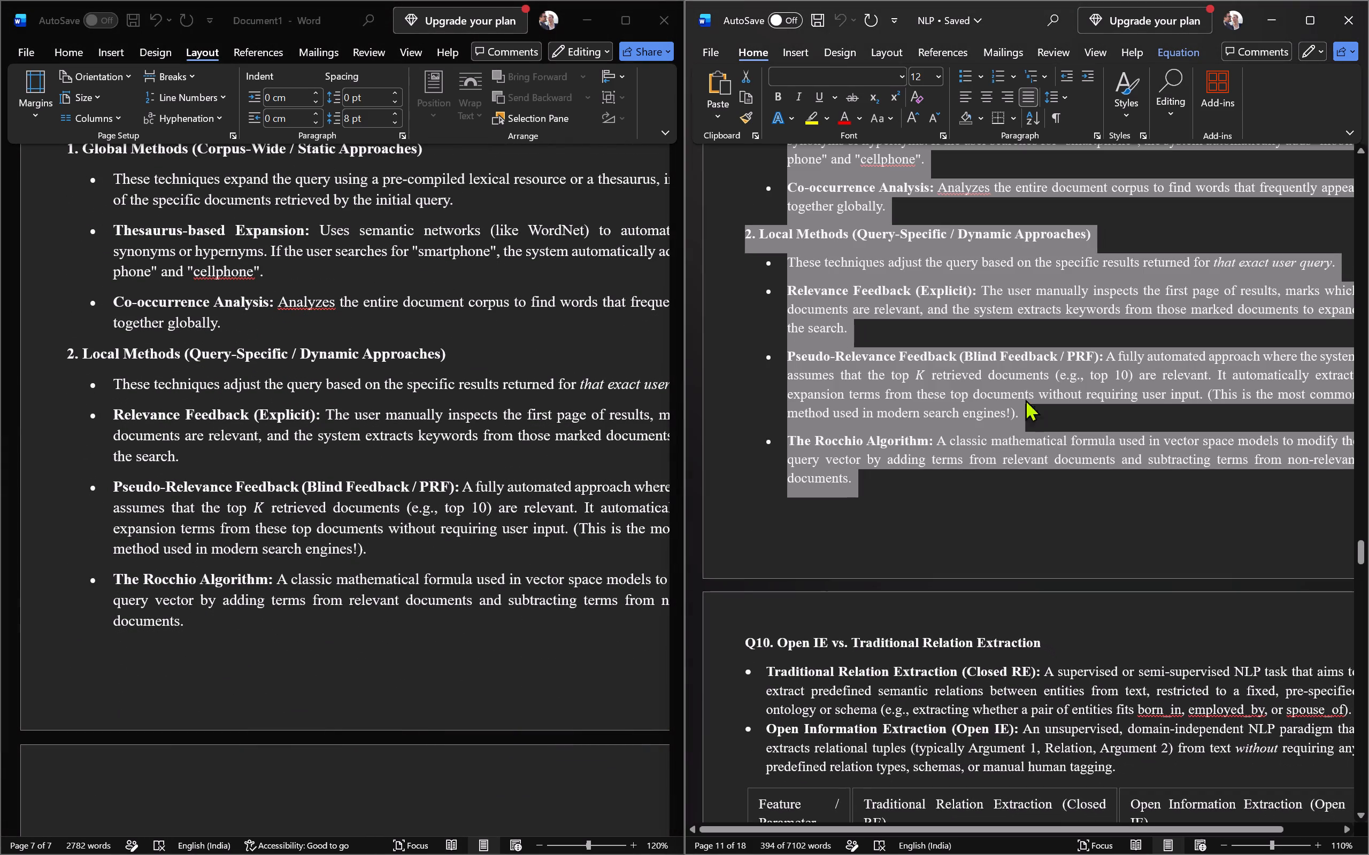
left_click(1040, 557)
scroll(1037, 558, "down", 1, "ctrl")
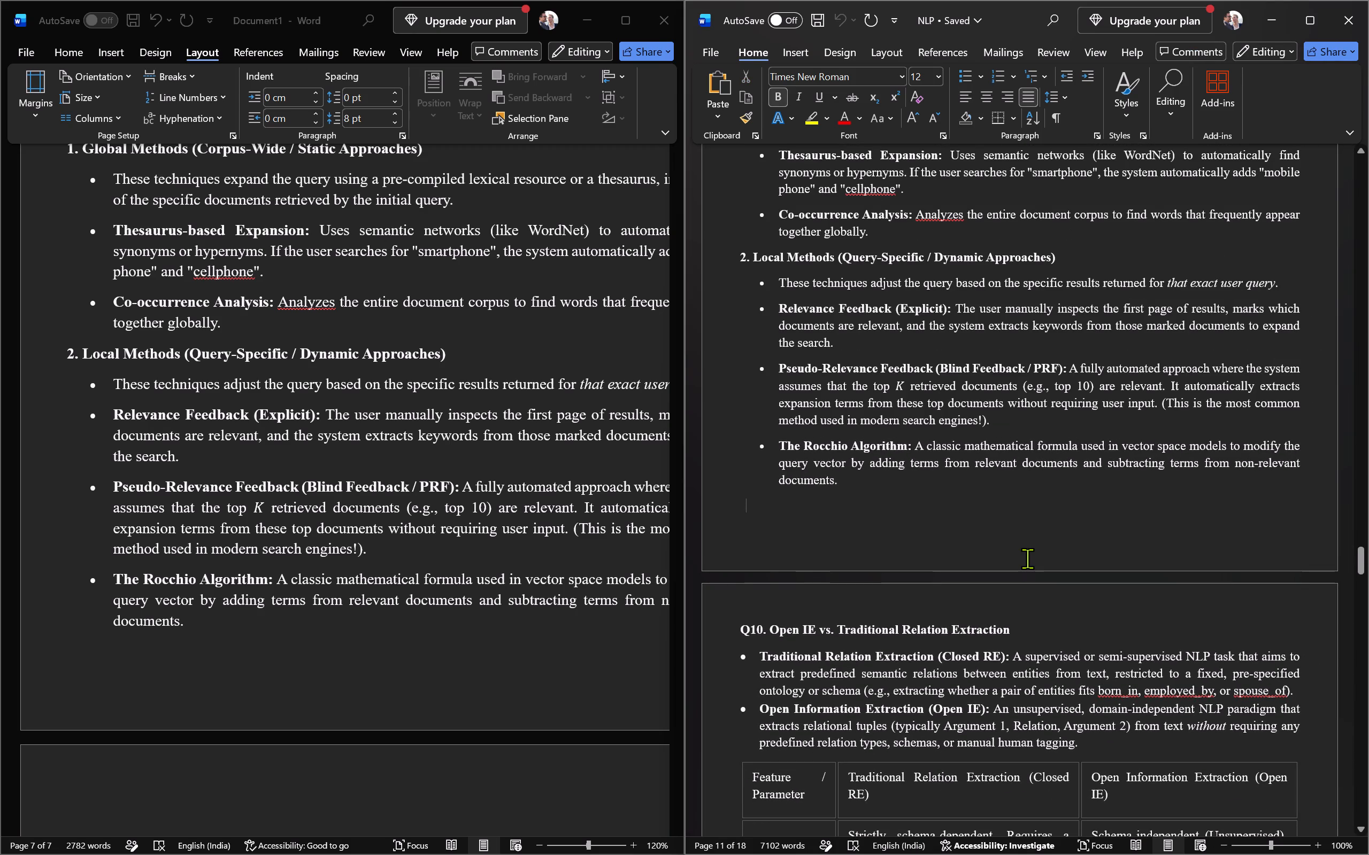
scroll(1027, 558, "down", 11)
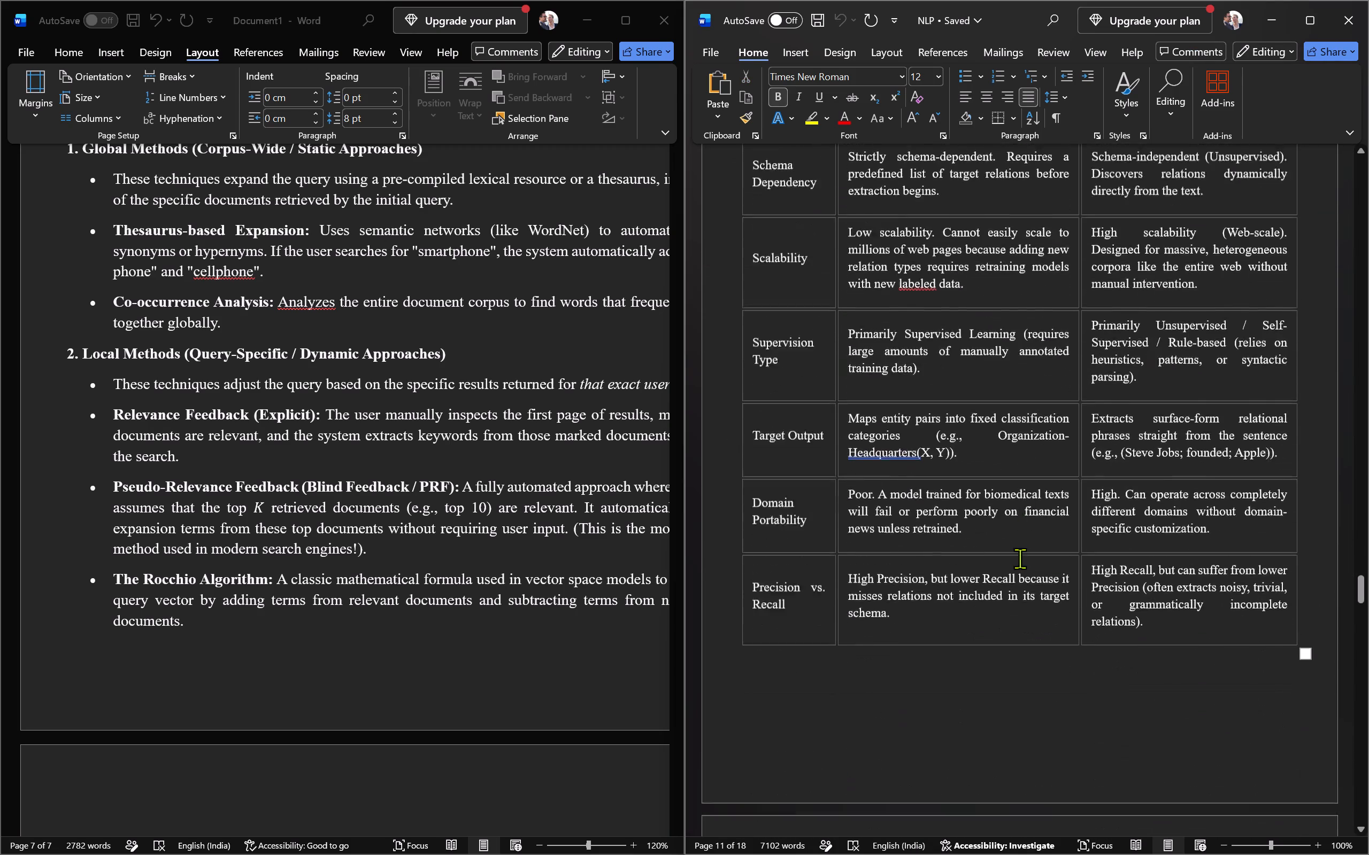
scroll(1020, 558, "down", 6)
left_click_drag(741, 447, 853, 541)
scroll(853, 541, "down", 1)
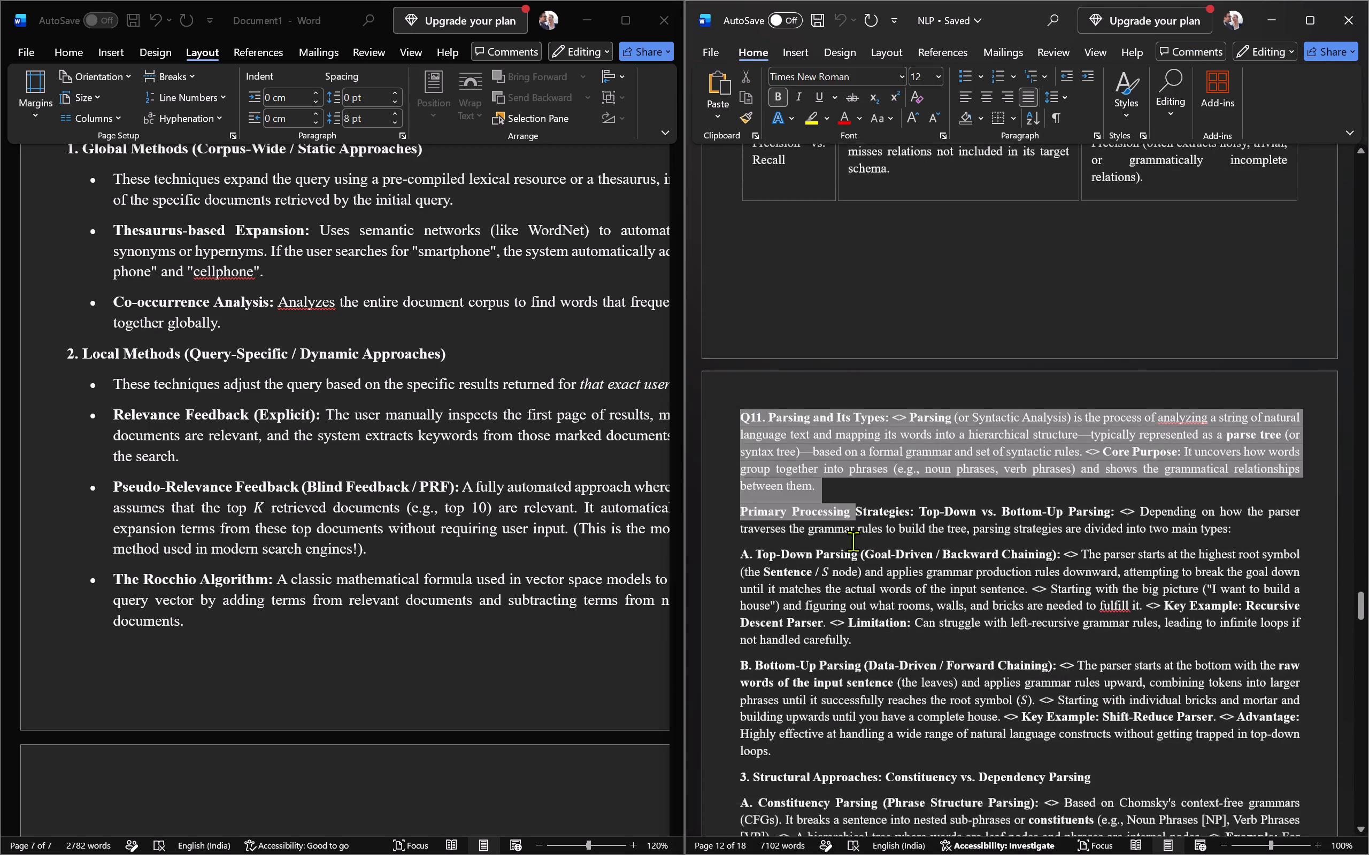
scroll(853, 541, "down", 5)
left_click_drag(853, 541, 1279, 644)
key("ctrl+c")
left_click(941, 723)
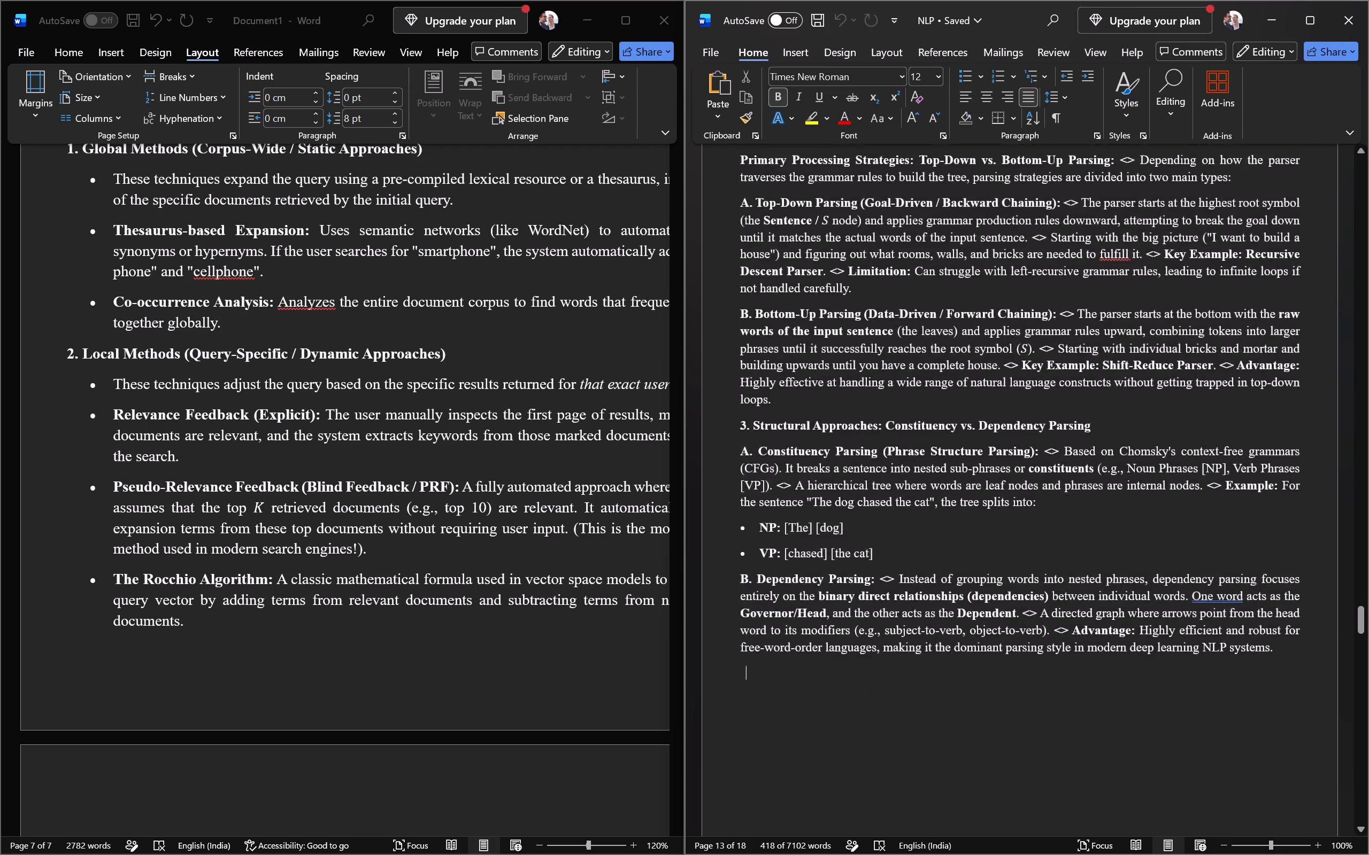
Paste the Q11 section onto the new document's seventh page.
scroll(941, 723, "up", 4)
scroll(941, 723, "down", 10)
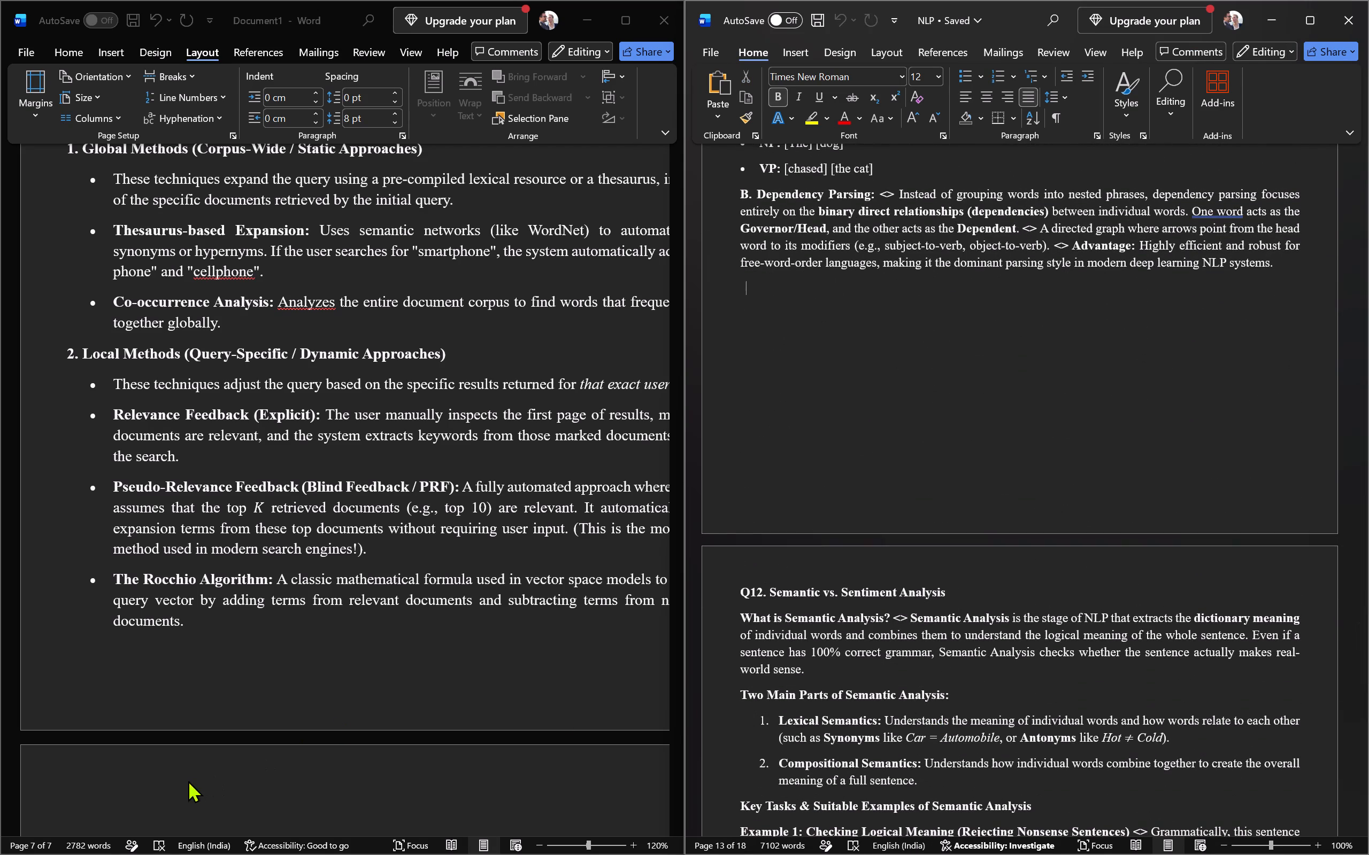
left_click(187, 781)
left_click(187, 782)
key("ctrl+v")
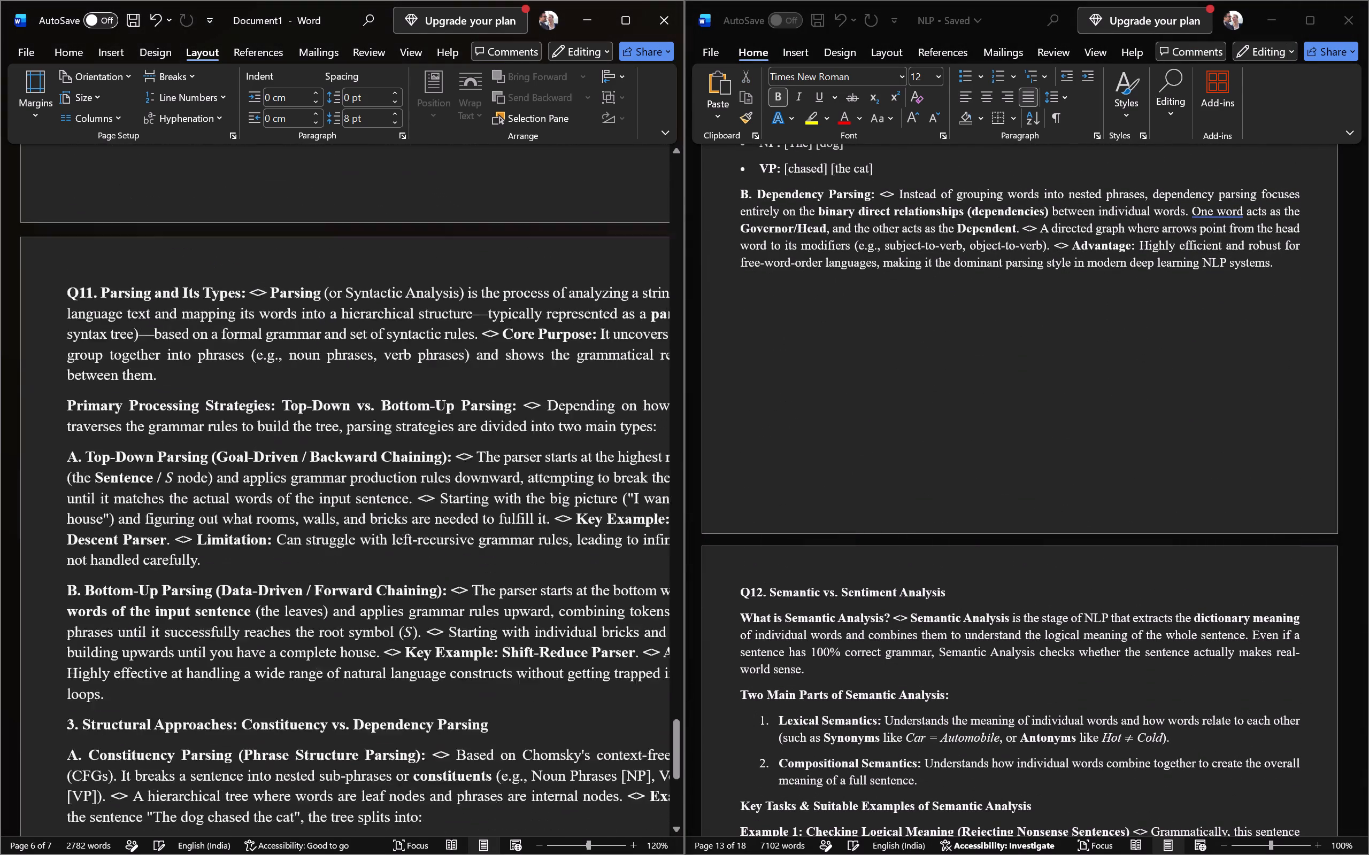
scroll(269, 718, "down", 5)
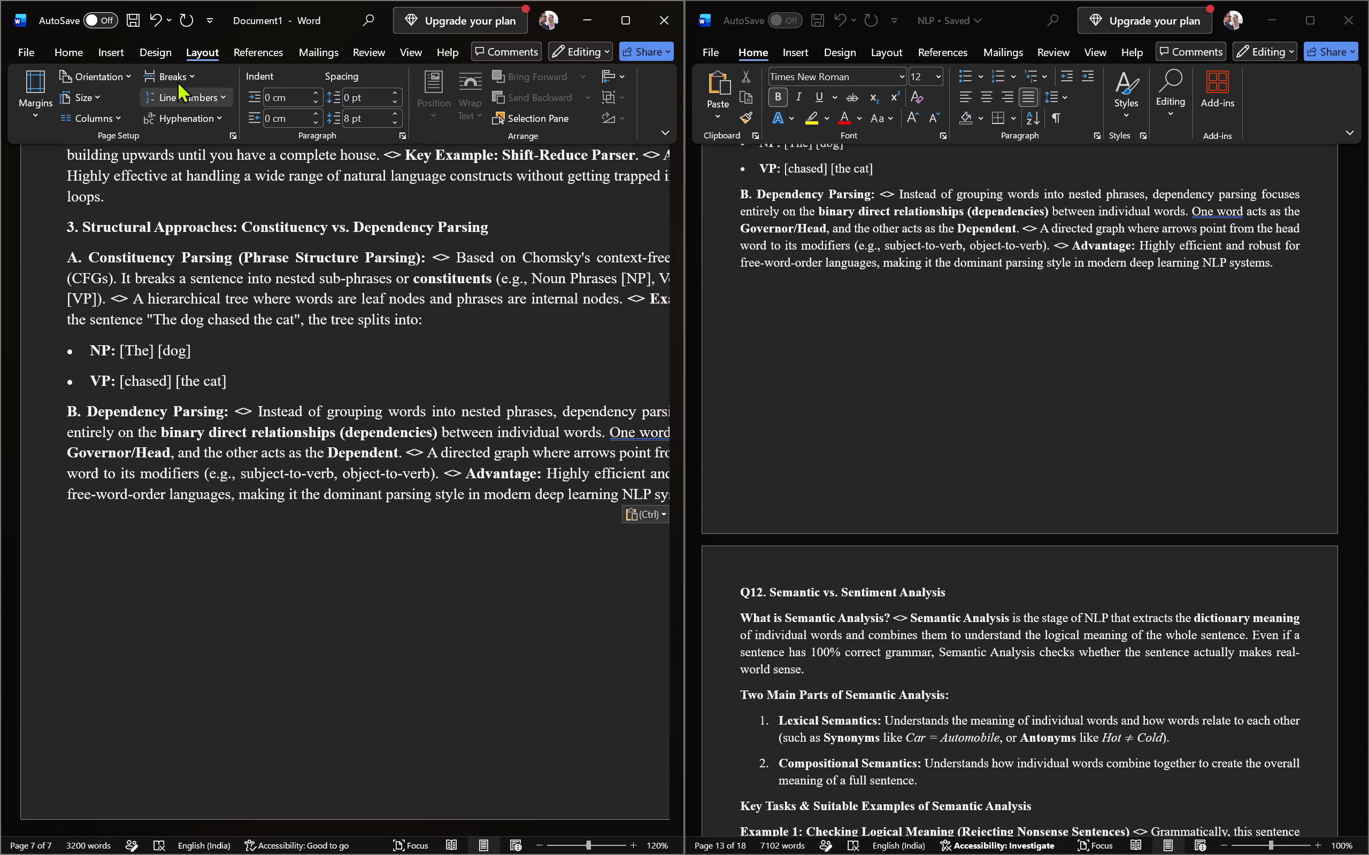
Insert a page break after the Q11 text to start an eighth page in the new document.
left_click(111, 56)
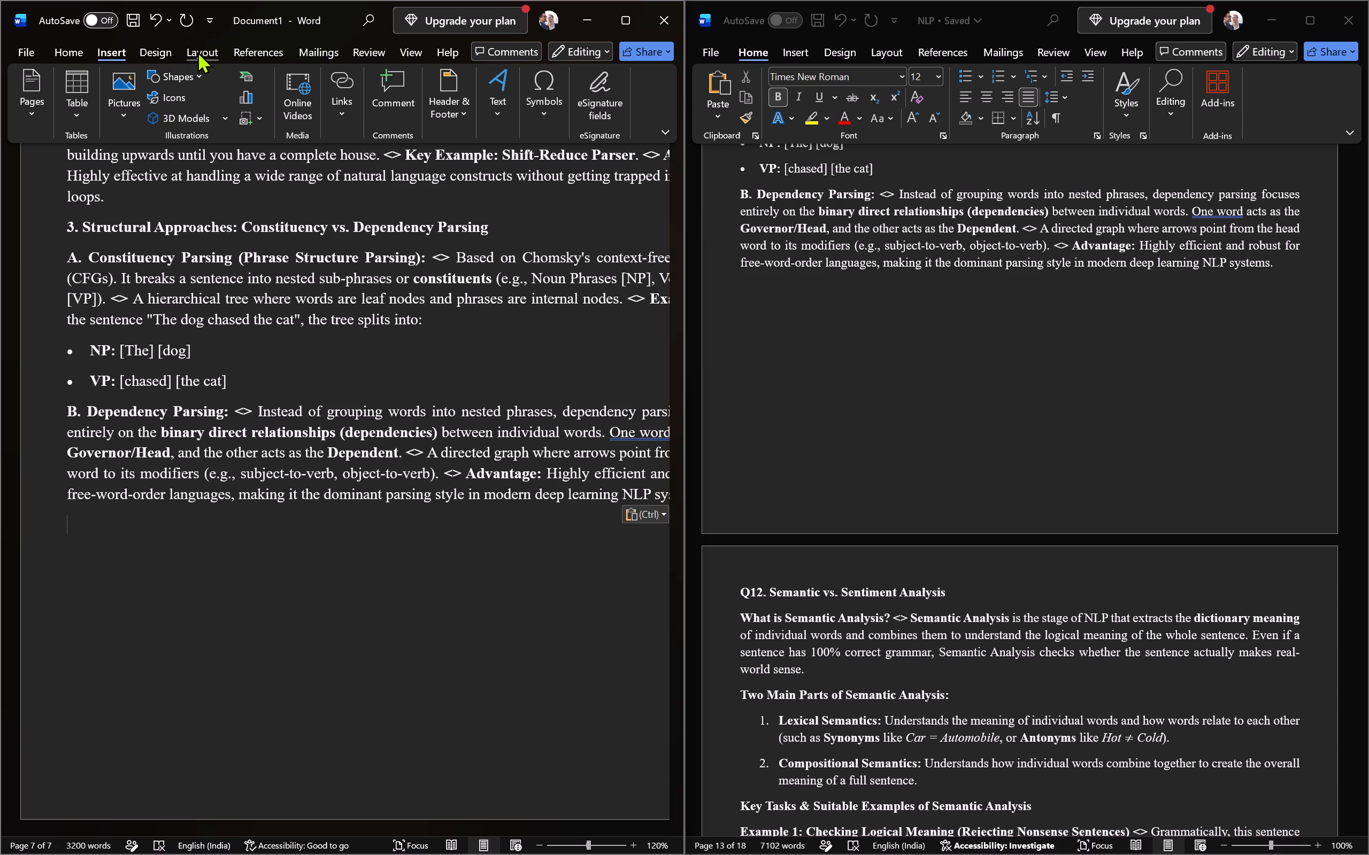
left_click_drag(197, 51, 193, 57)
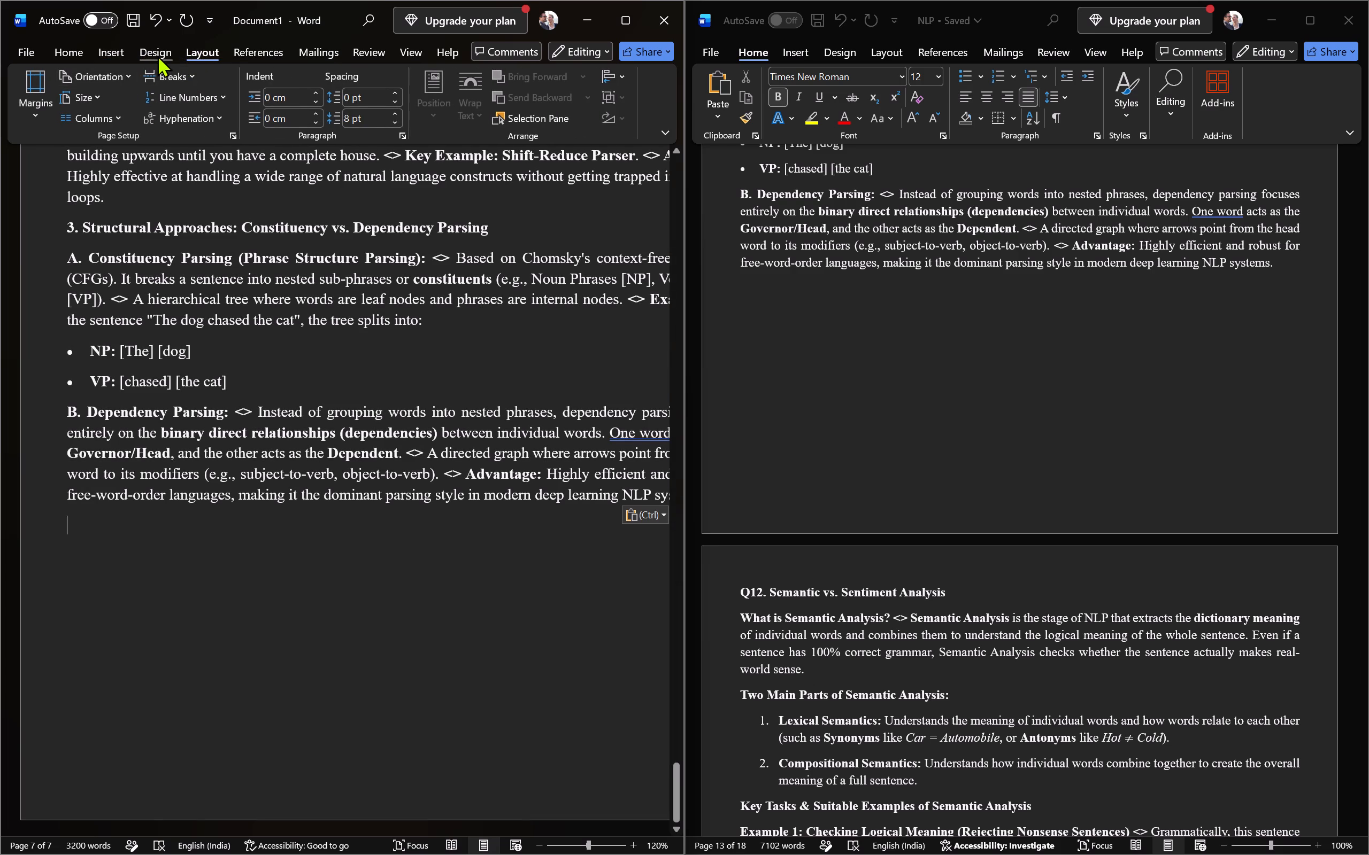
left_click(157, 55)
left_click(98, 45)
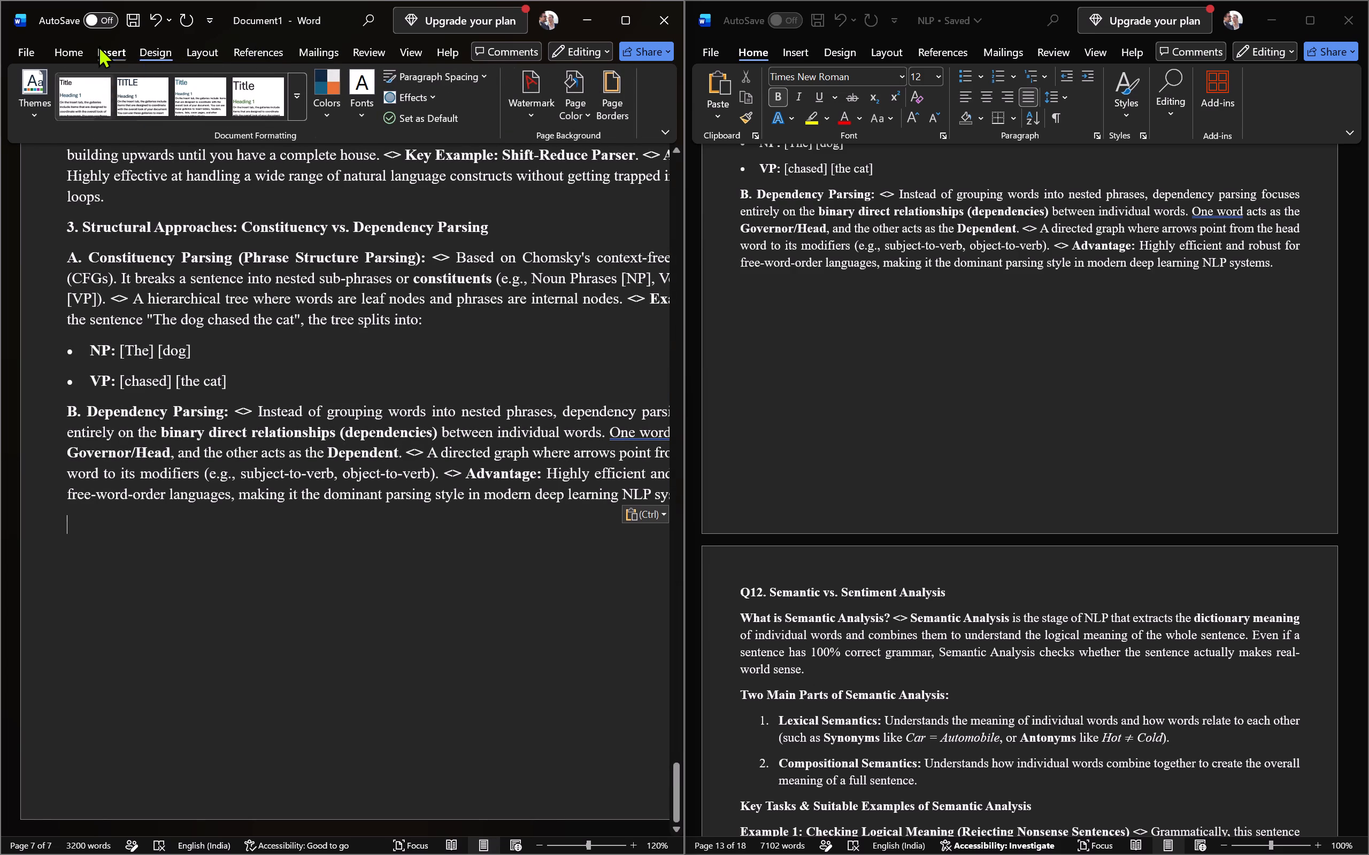
left_click(34, 89)
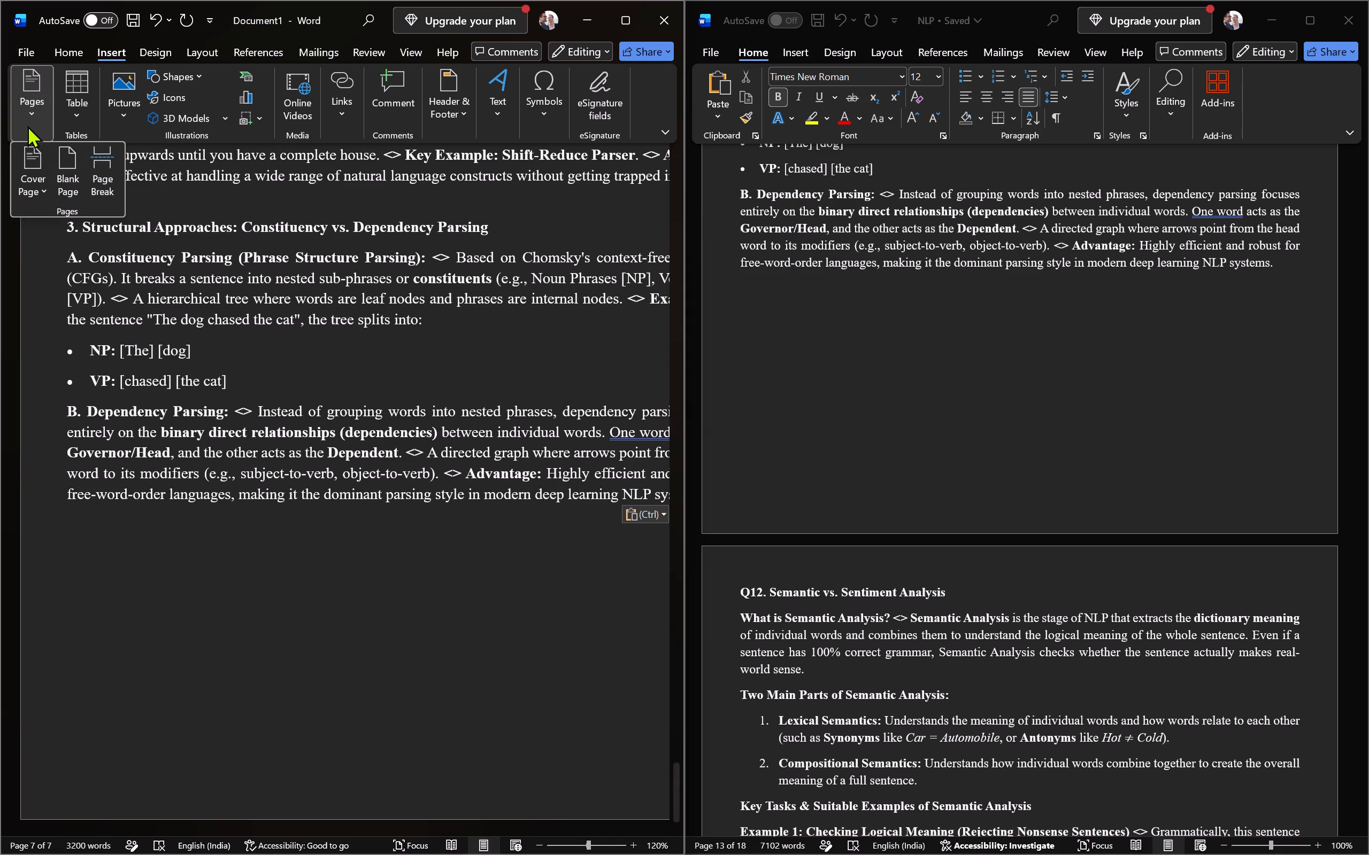
left_click(98, 165)
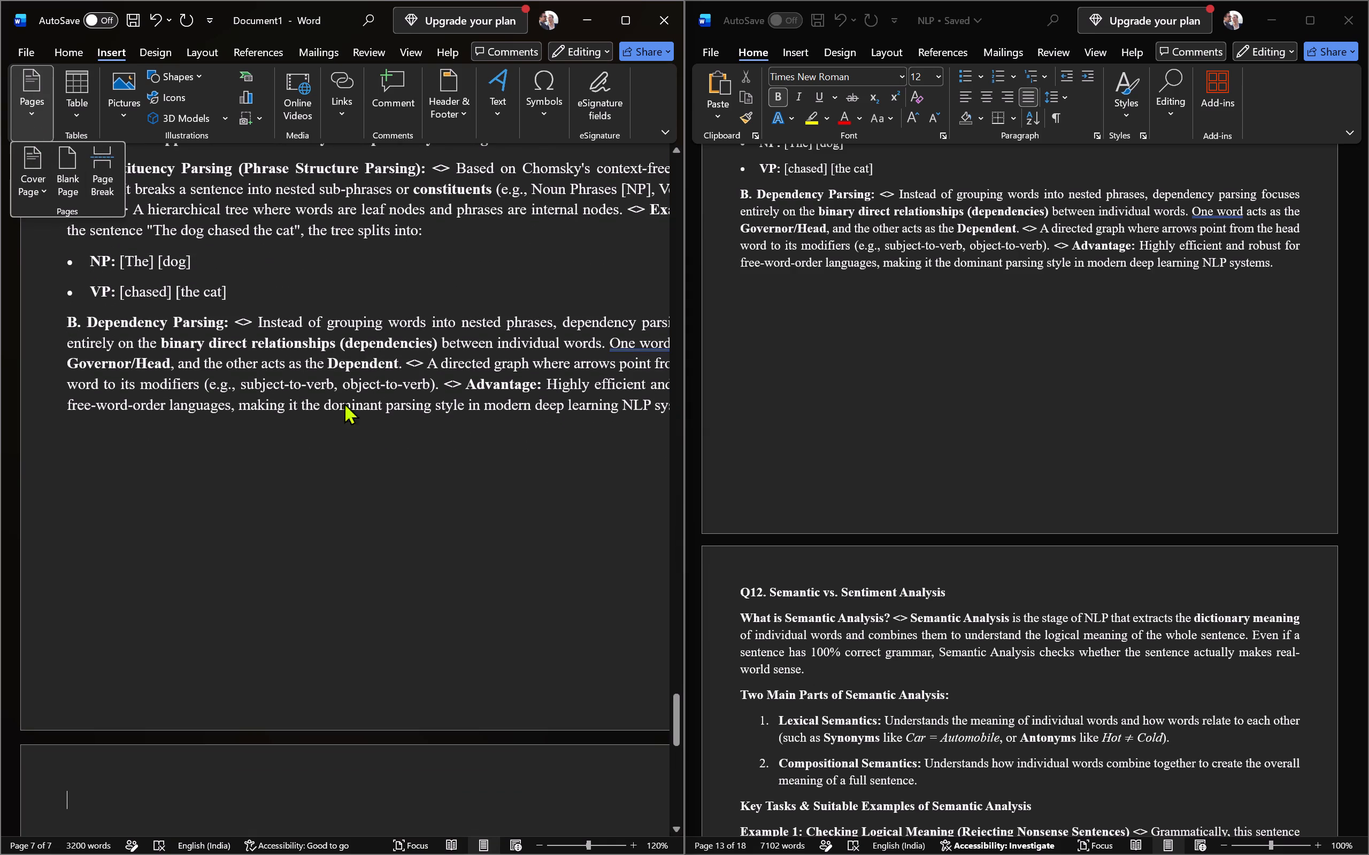
scroll(300, 461, "up", 11)
scroll(307, 446, "down", 11)
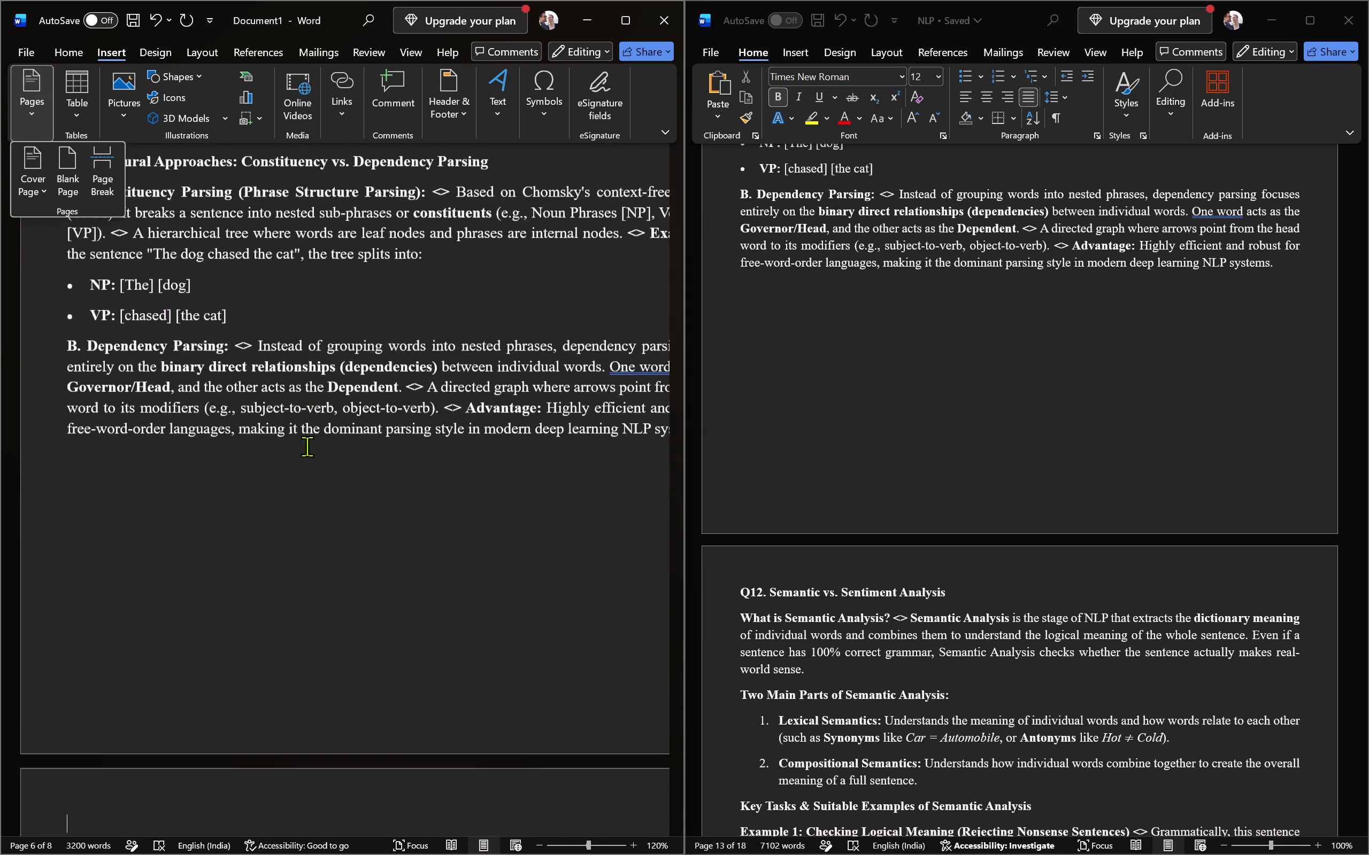
scroll(307, 446, "down", 4)
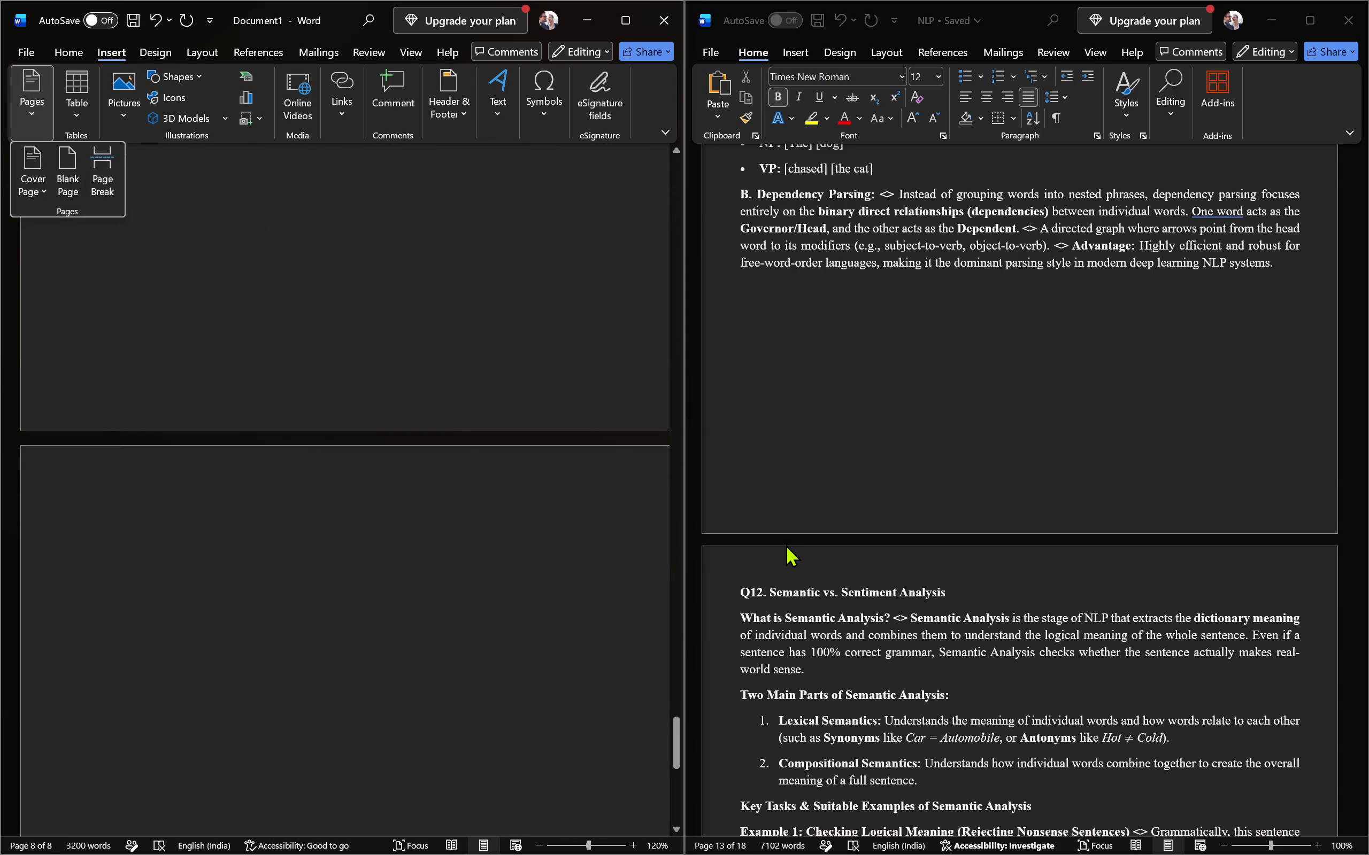
Skip Q12 in the NLP notes and copy the Q13 Word Embedding section through the Contextual Embeddings bullet.
scroll(817, 502, "down", 11)
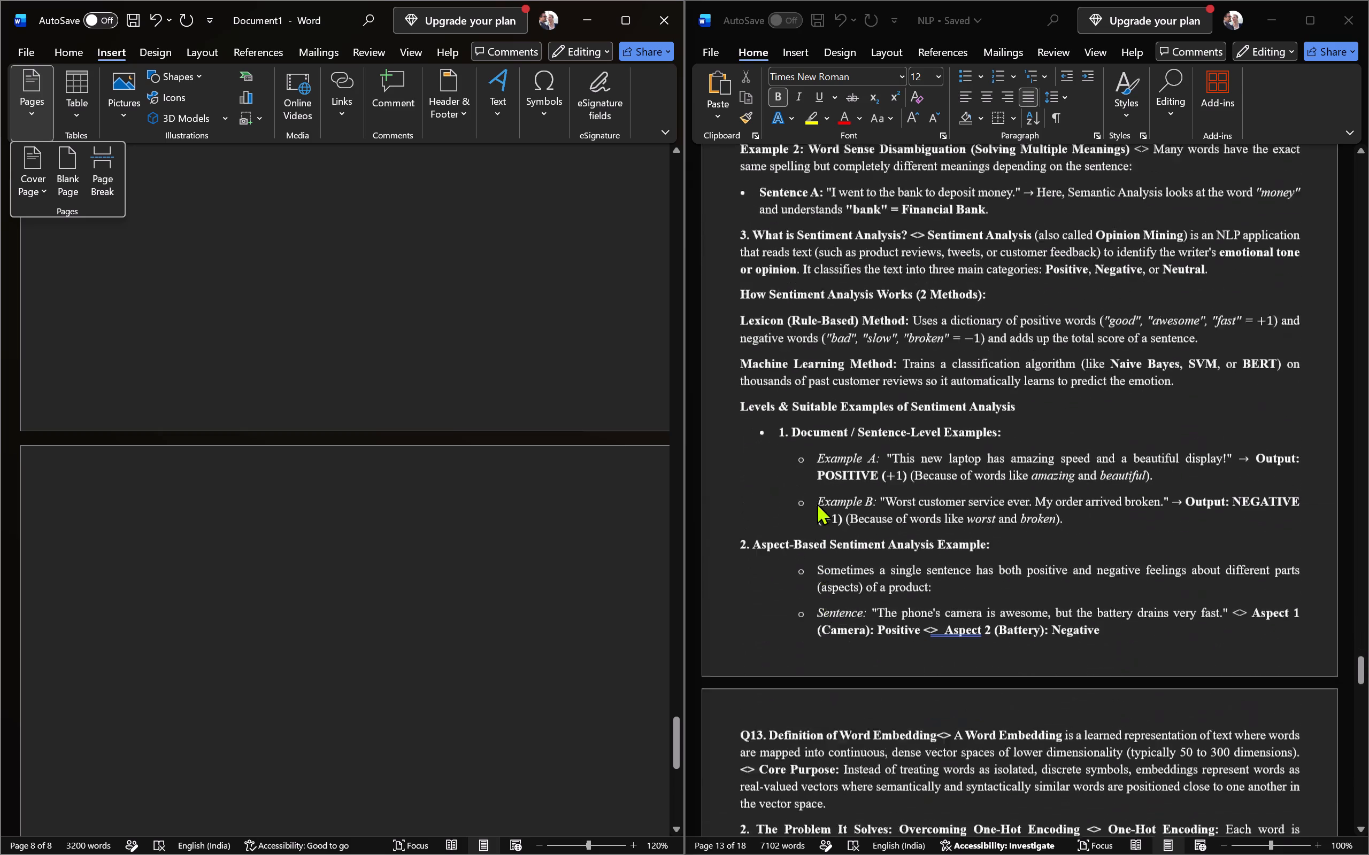
scroll(817, 503, "down", 5)
left_click(734, 477)
left_click_drag(734, 477, 809, 540)
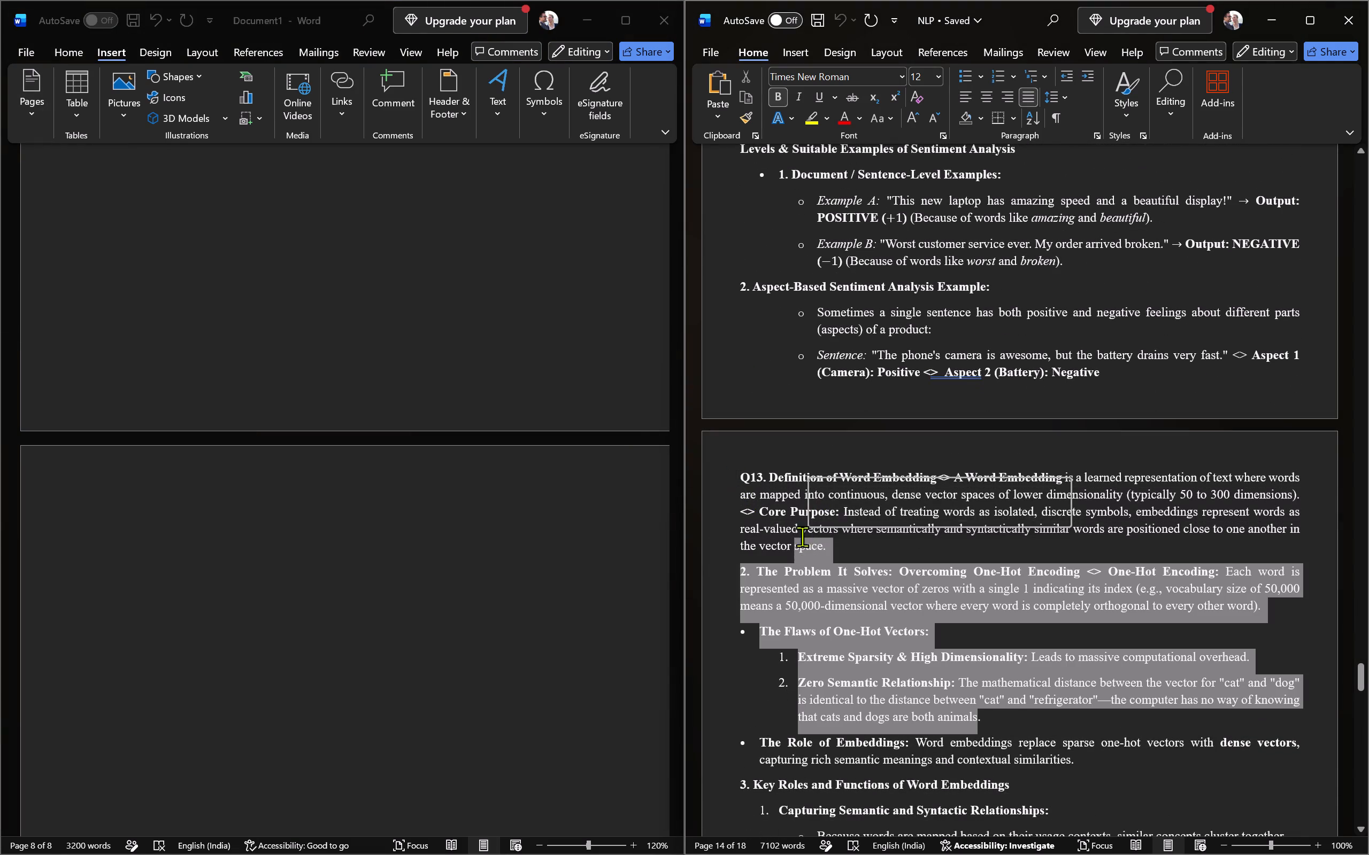
left_click(738, 484)
left_click_drag(738, 473, 832, 572)
scroll(821, 558, "down", 5)
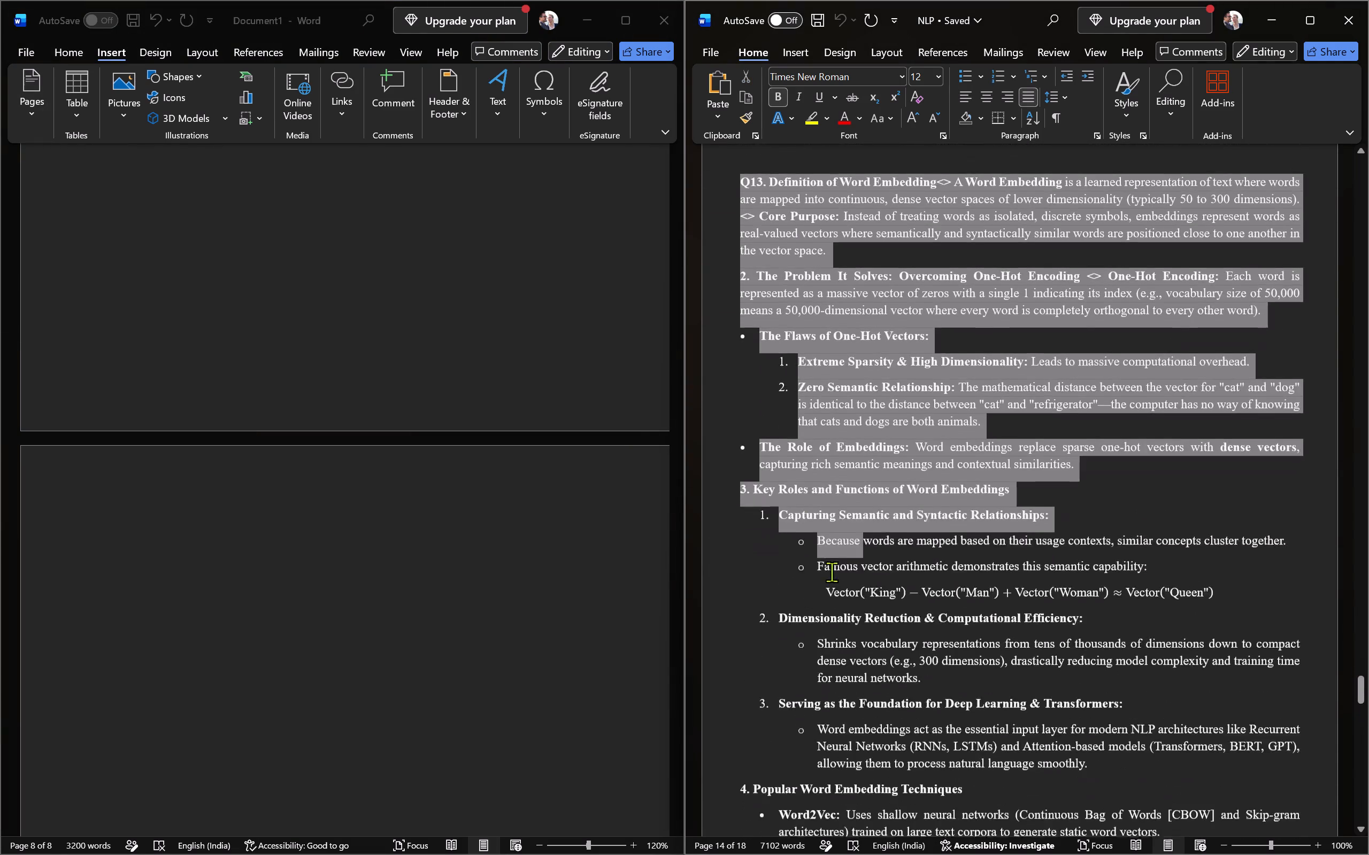
left_click_drag(832, 572, 965, 645)
scroll(835, 573, "down", 4)
key("ctrl+c")
Paste the Q13 section onto the new document's eighth page.
left_click(134, 569)
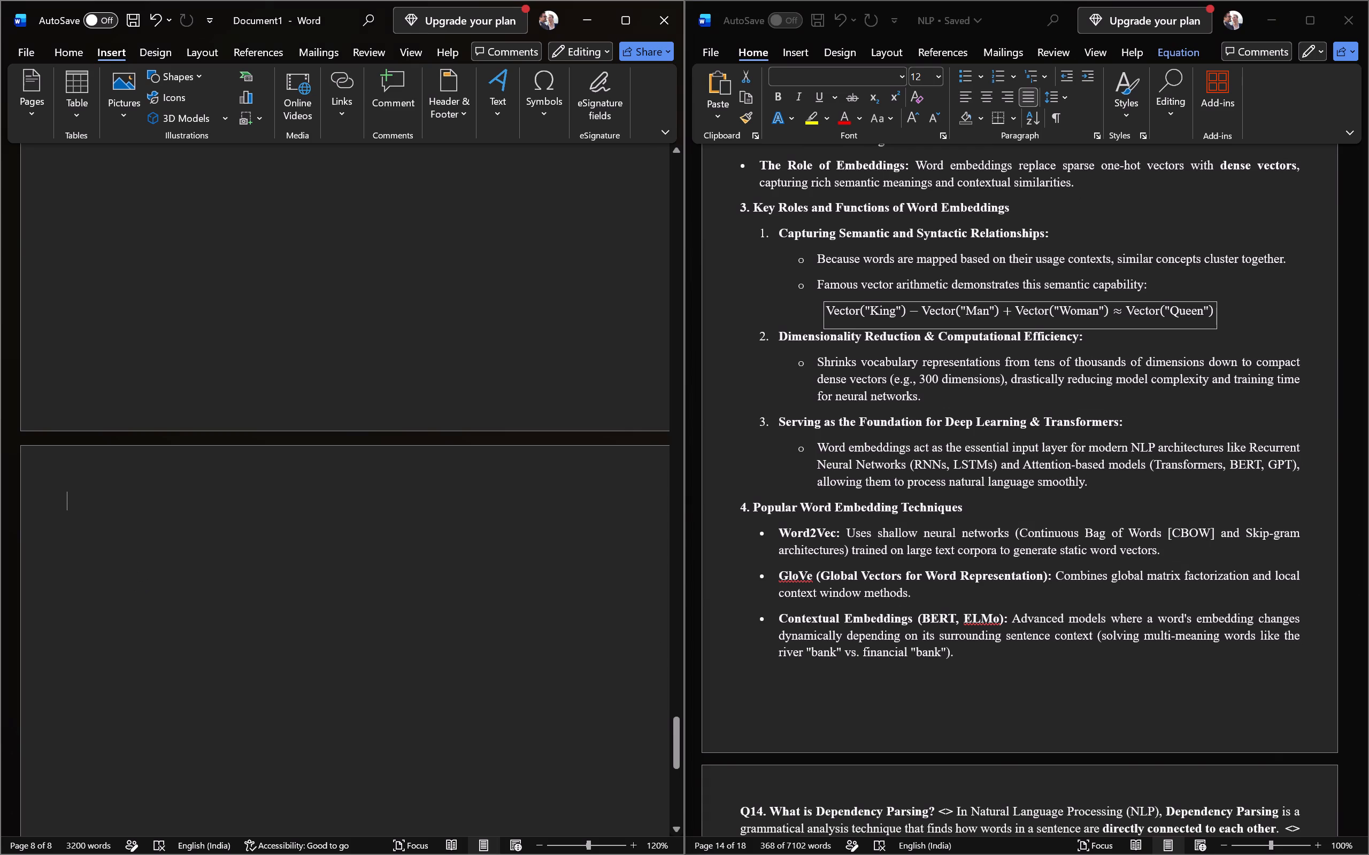
key("ctrl+v")
scroll(246, 556, "up", 7)
scroll(247, 556, "down", 6)
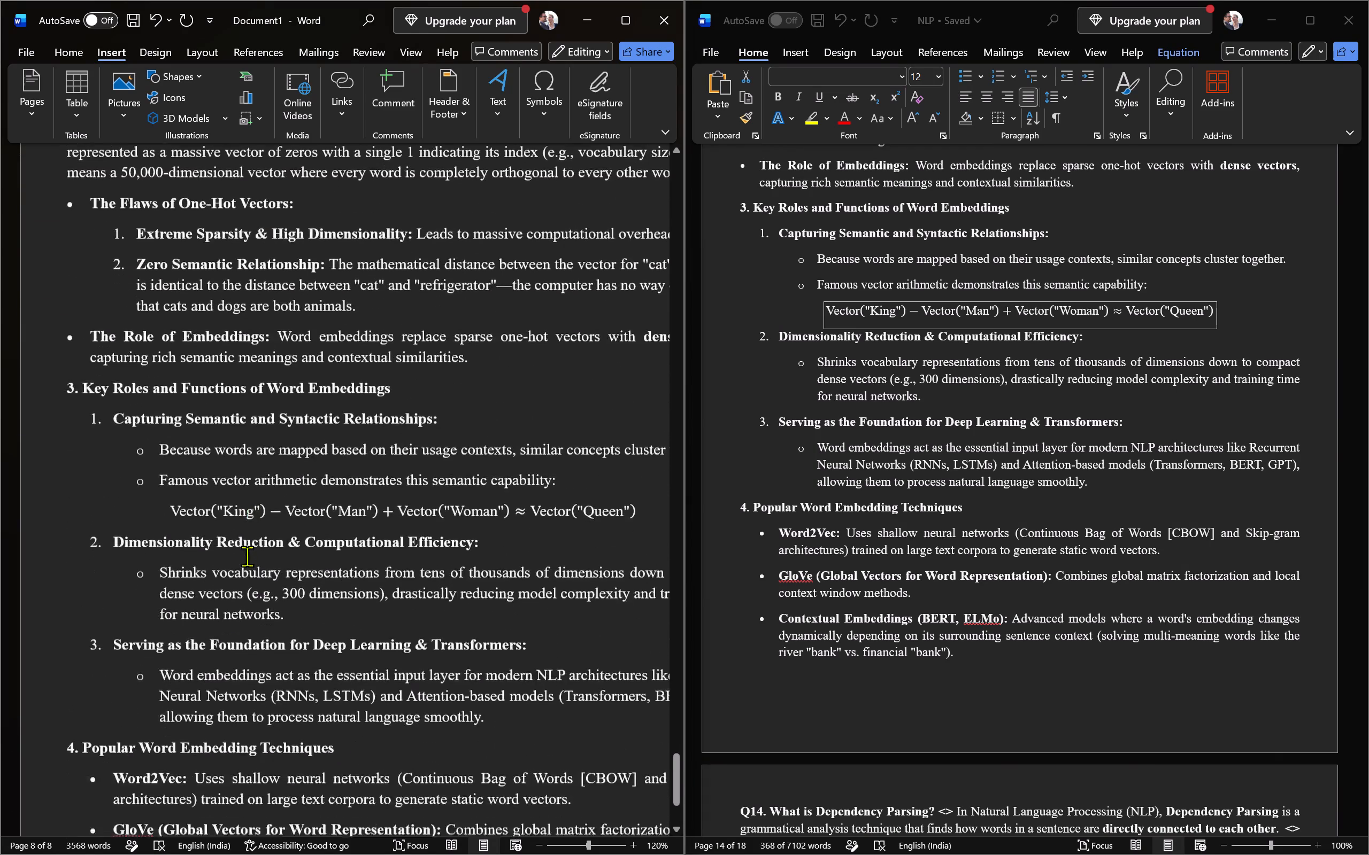
scroll(247, 556, "down", 7)
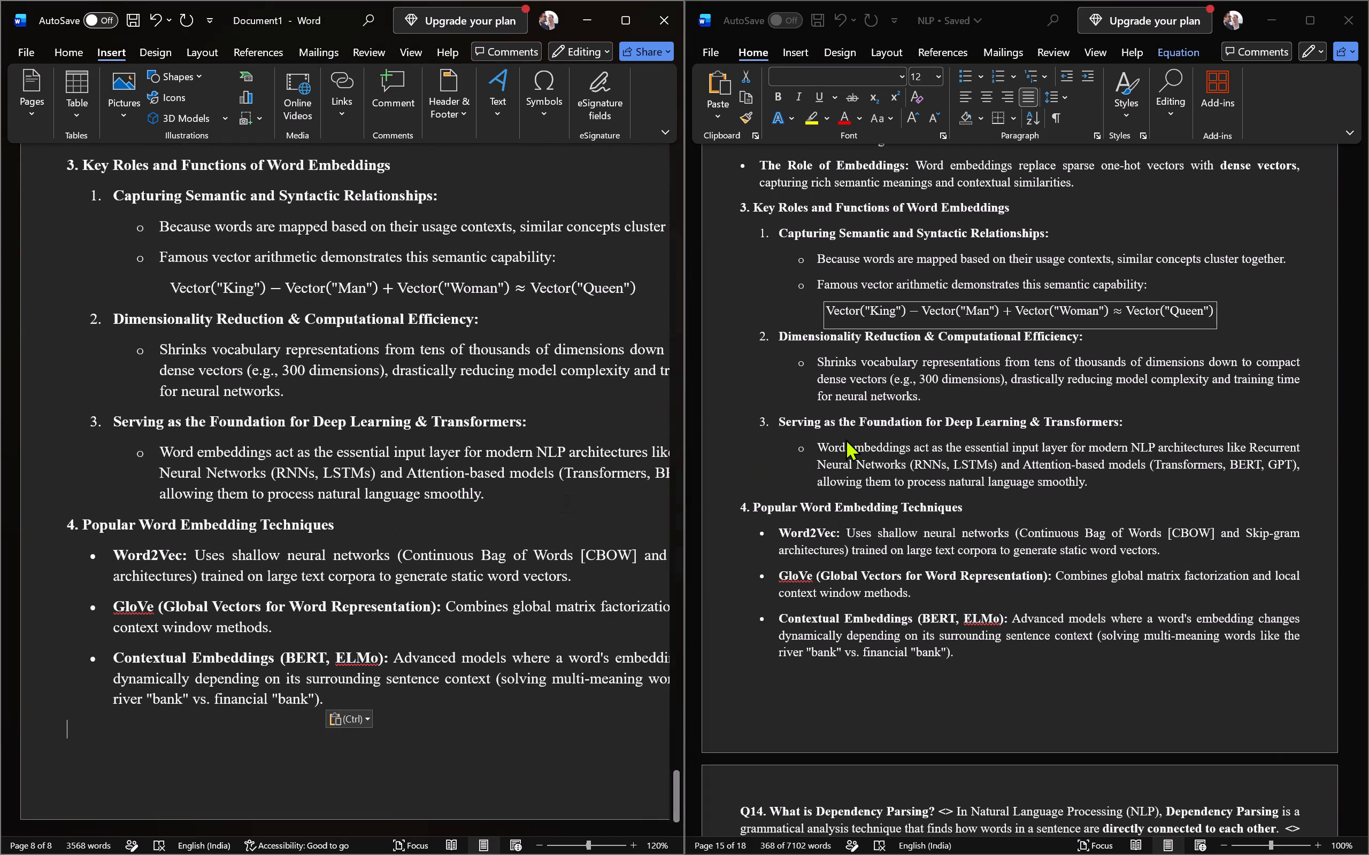
Skip Q14 in the NLP notes and copy the Q15 Deep Learning section through the Step 5 paragraph.
scroll(845, 451, "down", 19)
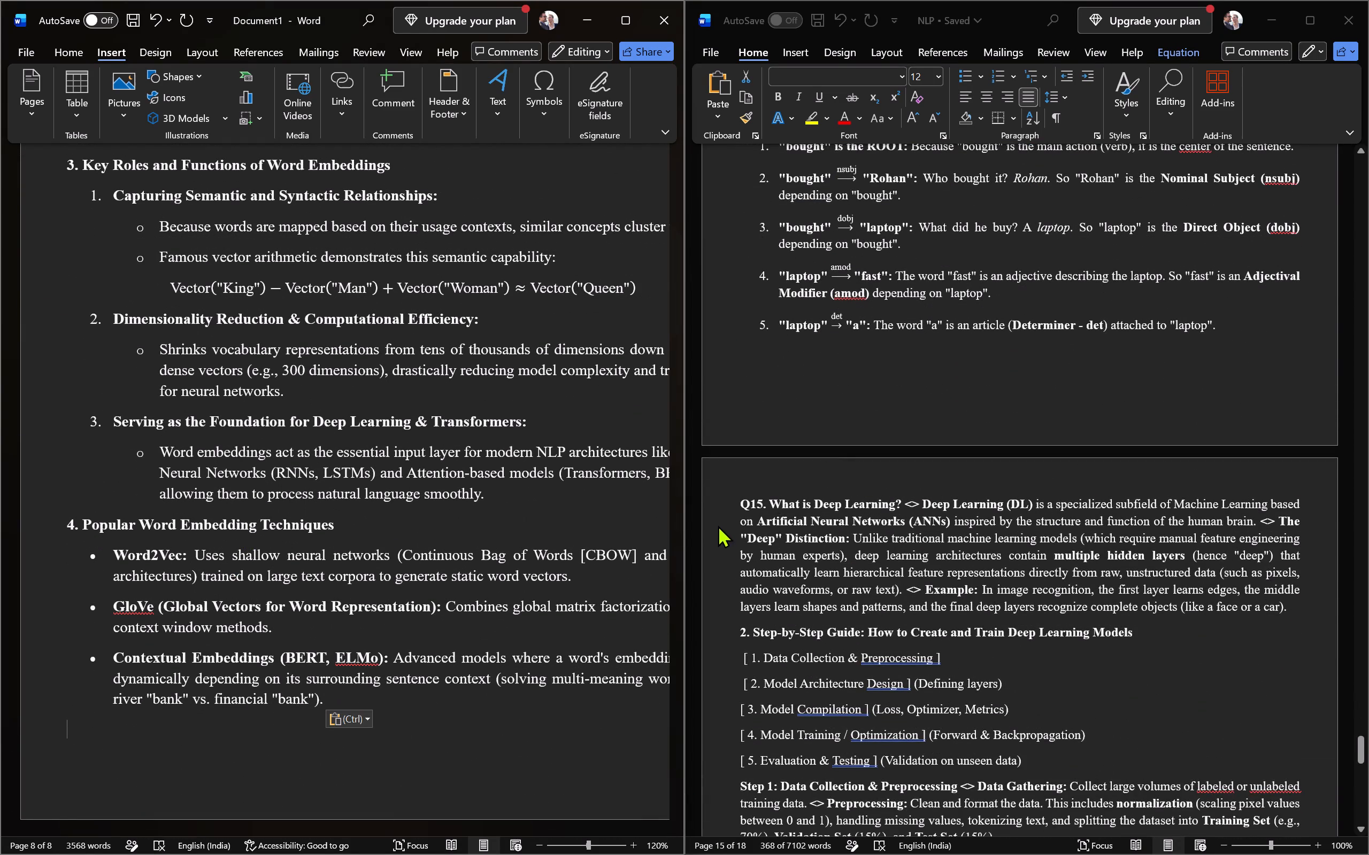
left_click(744, 500)
left_click_drag(742, 500, 846, 594)
scroll(841, 592, "down", 4)
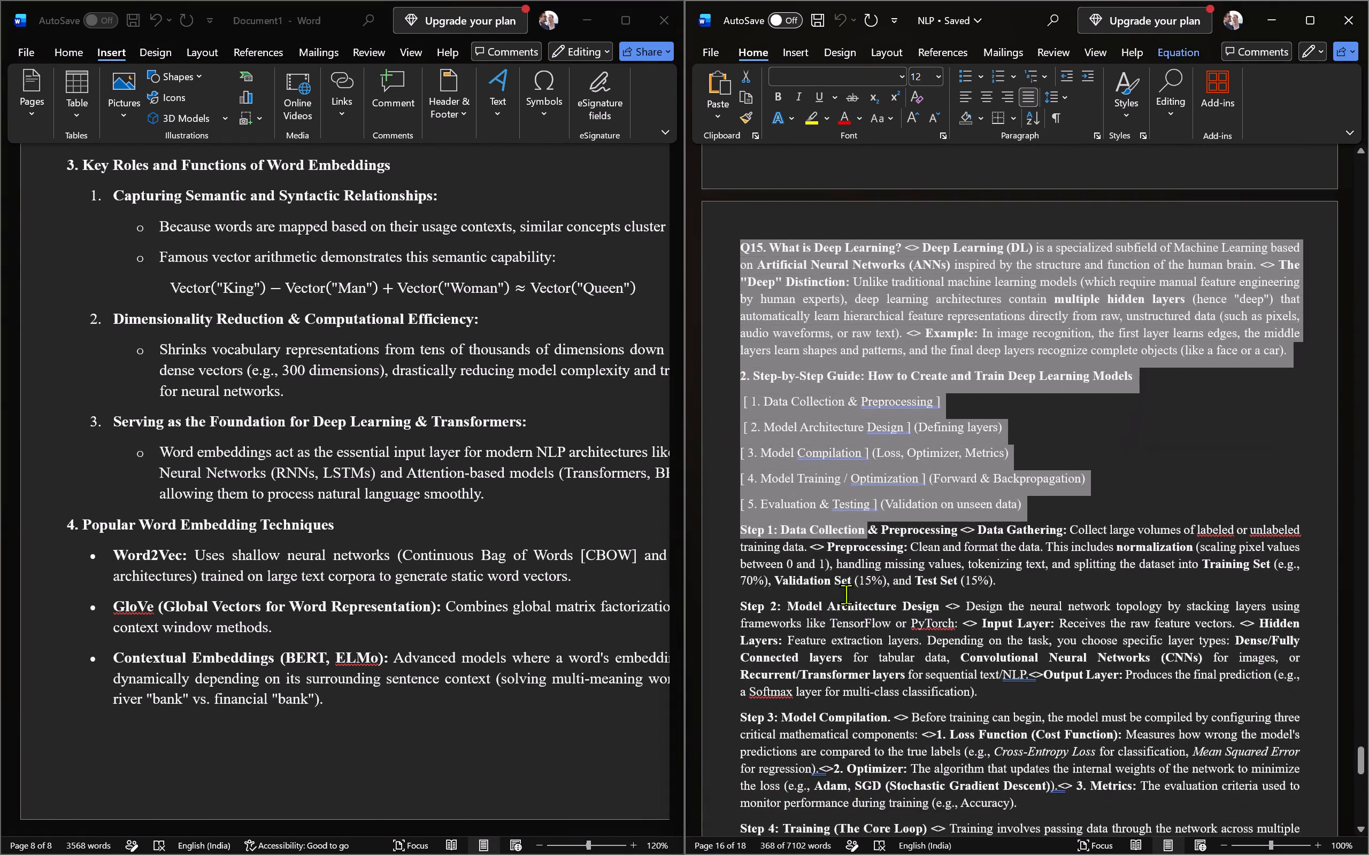
left_click_drag(846, 594, 1298, 677)
scroll(846, 594, "down", 5)
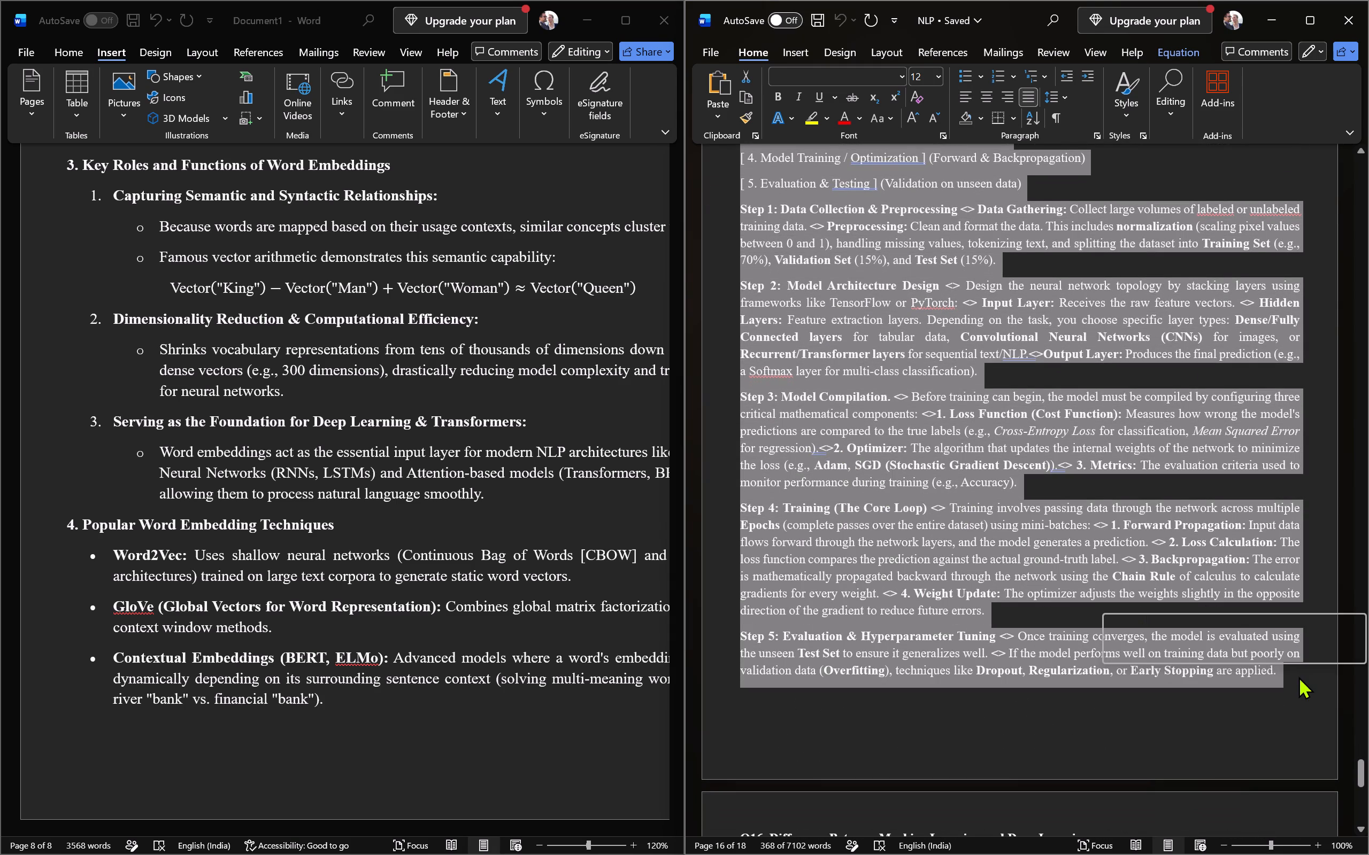
key("ctrl+c")
Insert a page break after the Q13 text to start a ninth page in the new document.
scroll(201, 626, "down", 10)
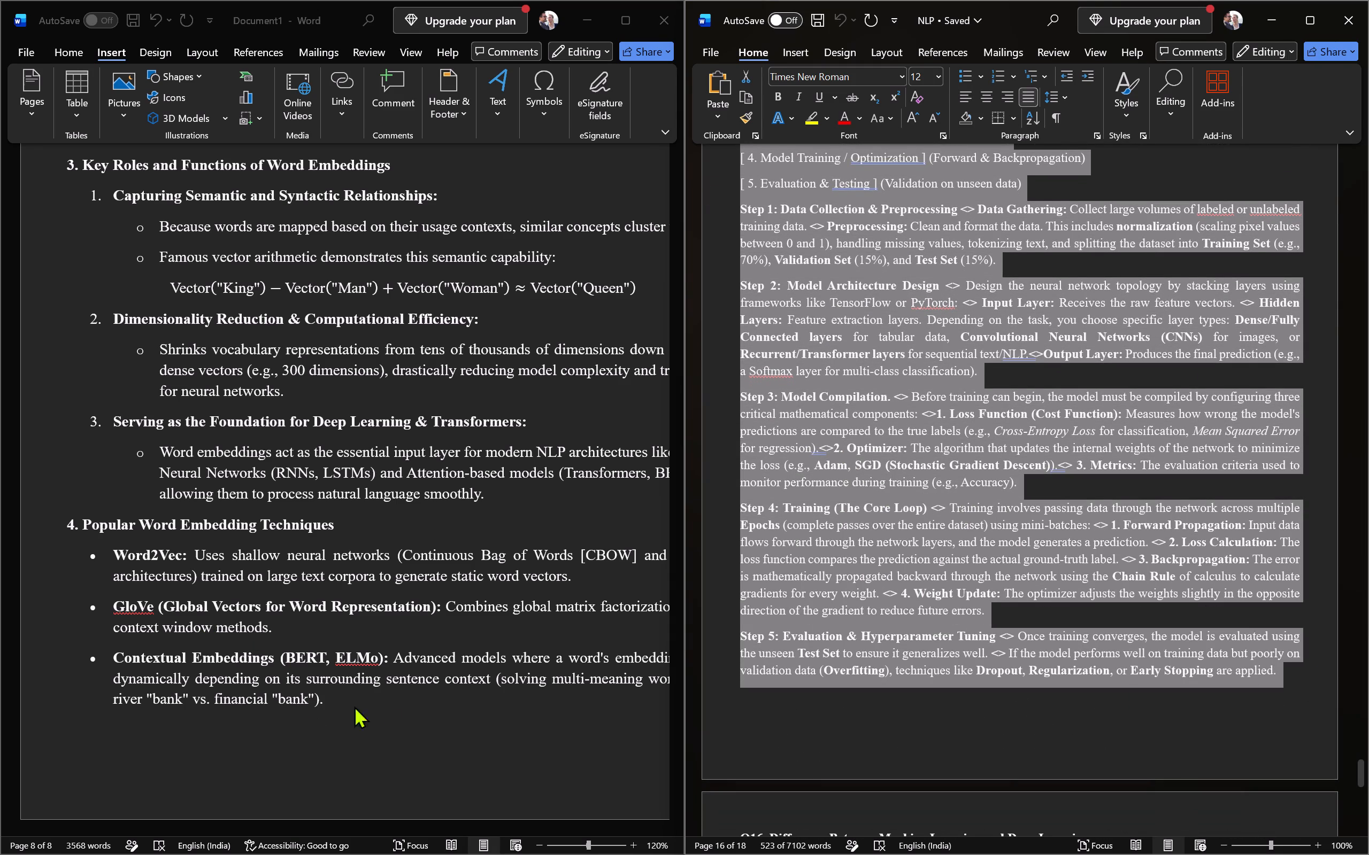
left_click(388, 706)
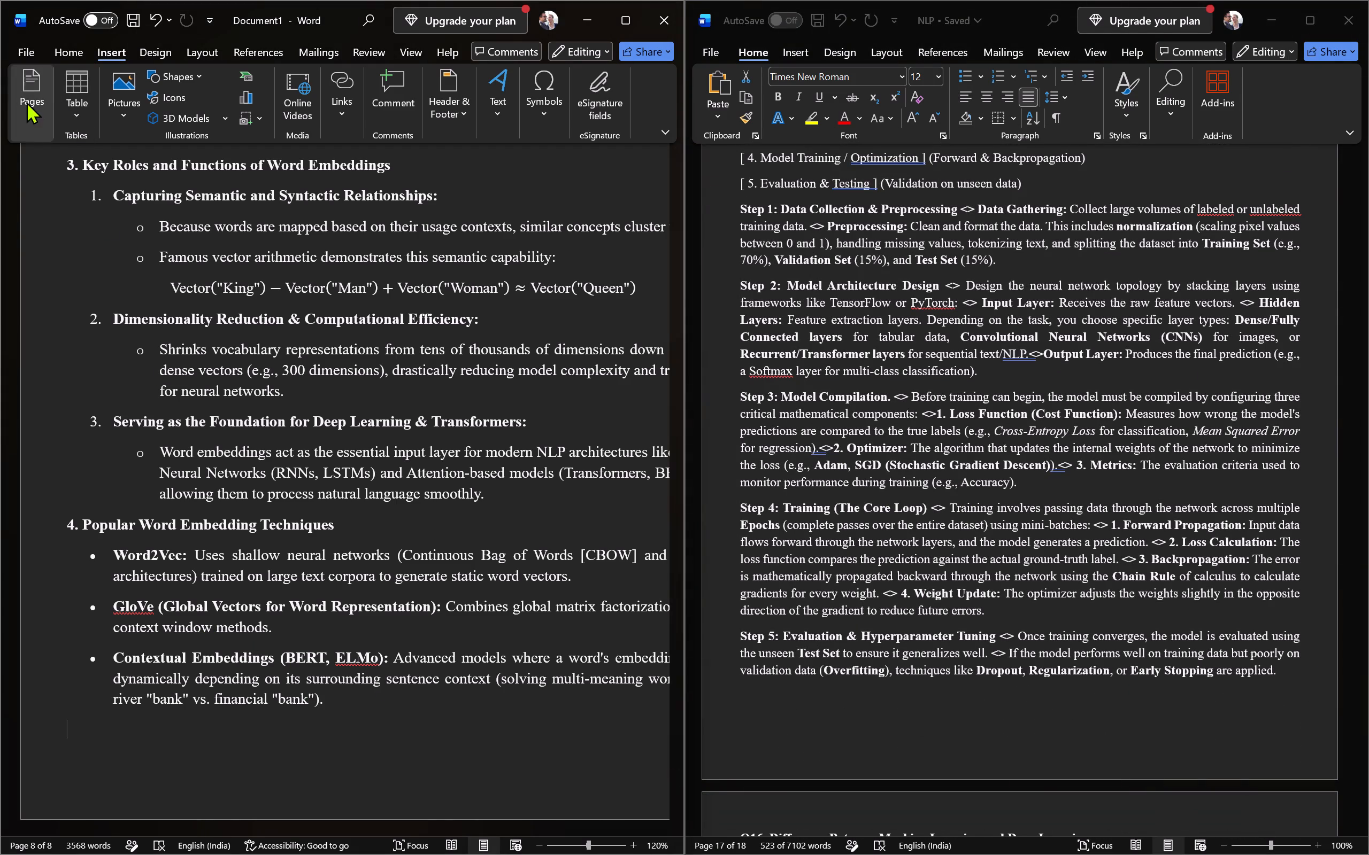
left_click(26, 103)
left_click(110, 167)
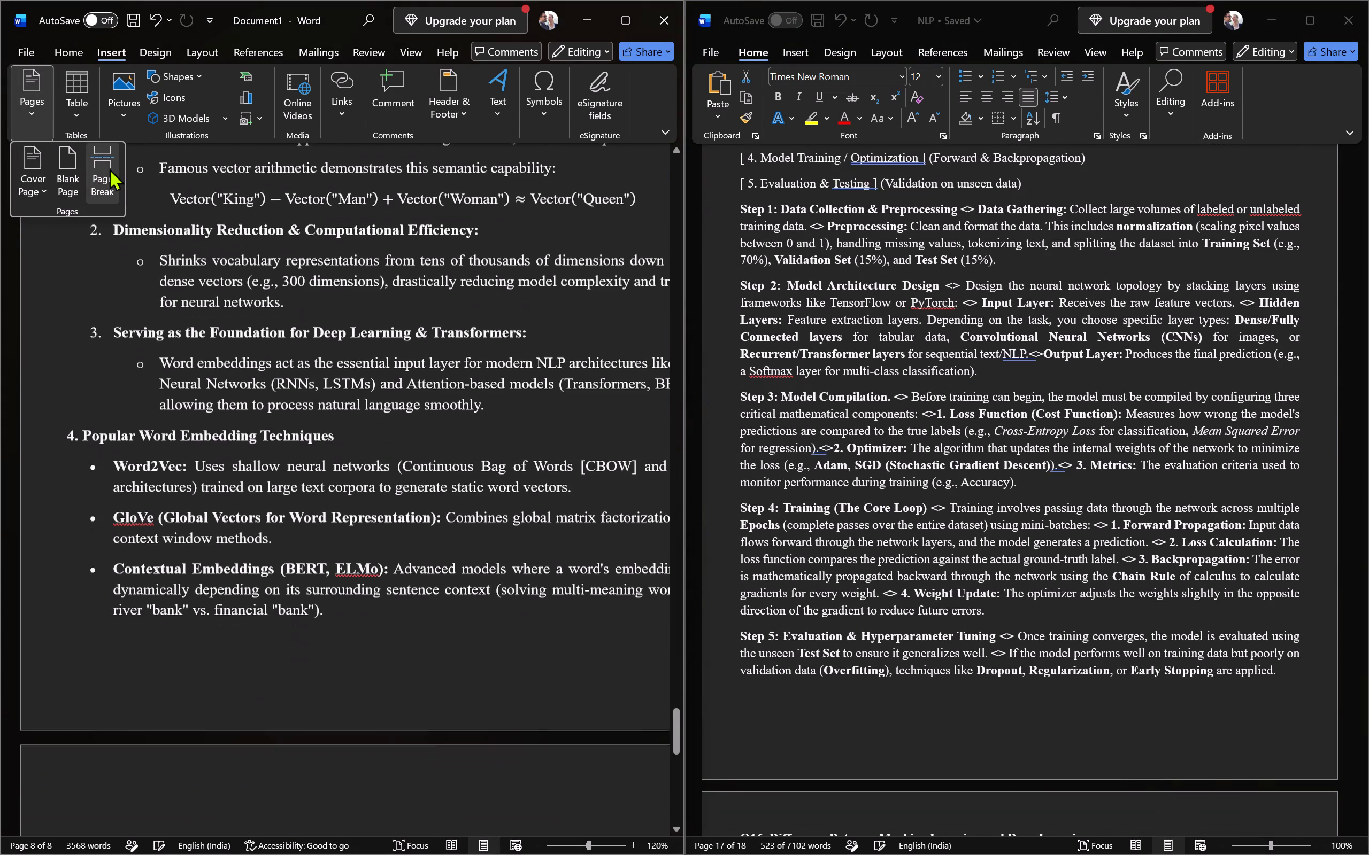
Paste the Q15 section onto the new document's ninth page.
key("ctrl+v")
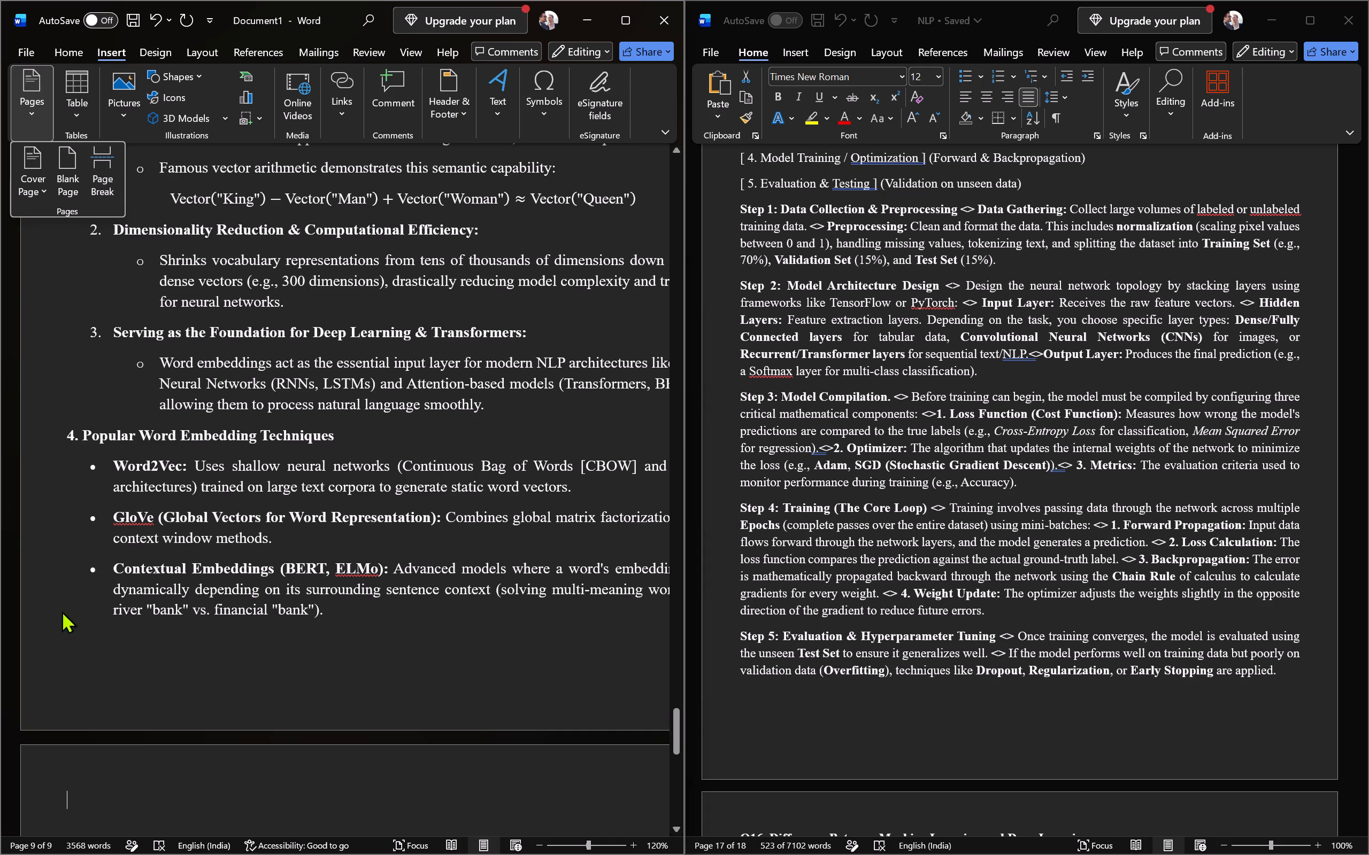
left_click(138, 770)
left_click(119, 784)
key("ctrl+v")
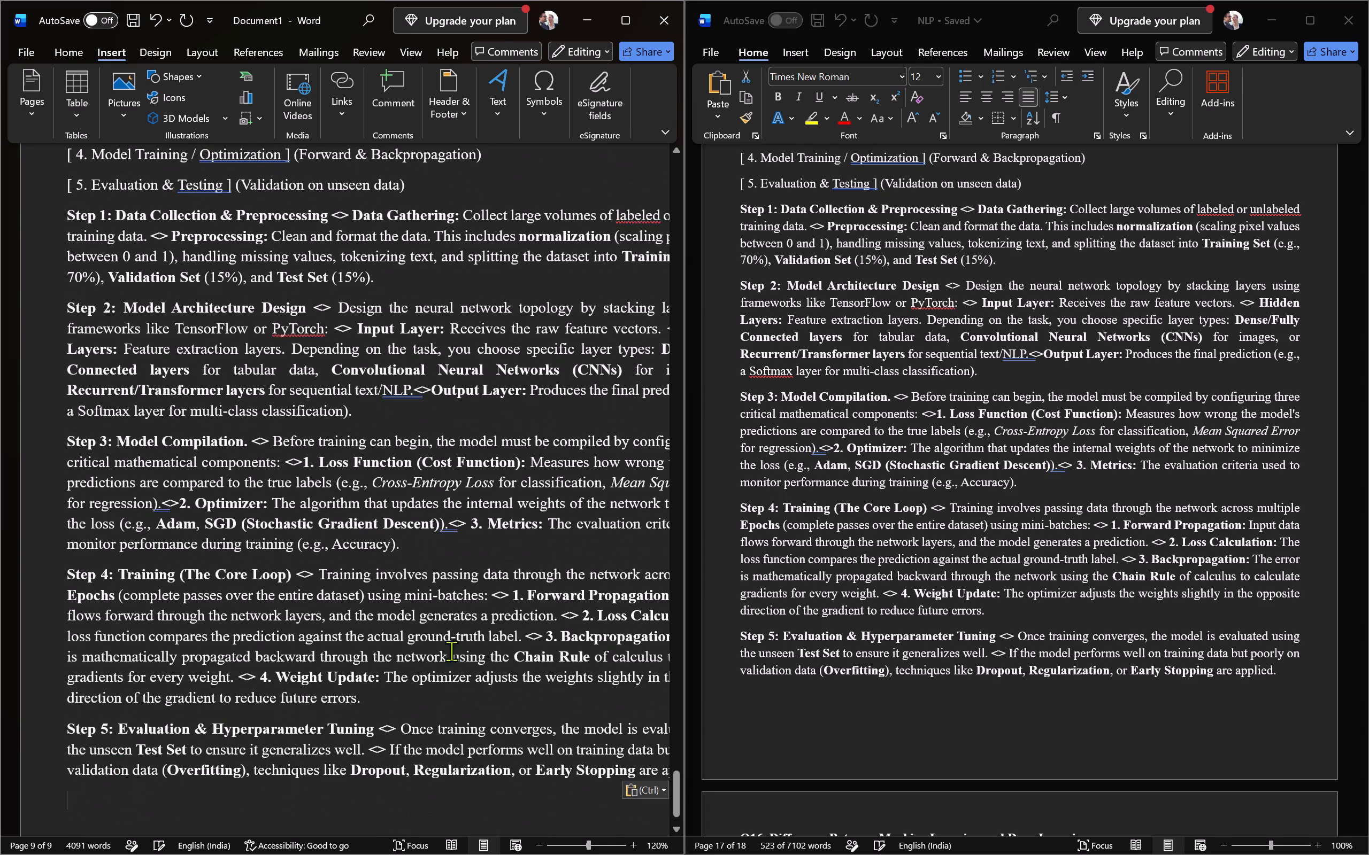
Review the assembled document from Q1 through Q15 to check the pasted sections and their page layout.
scroll(451, 651, "up", 8)
scroll(443, 650, "up", 14)
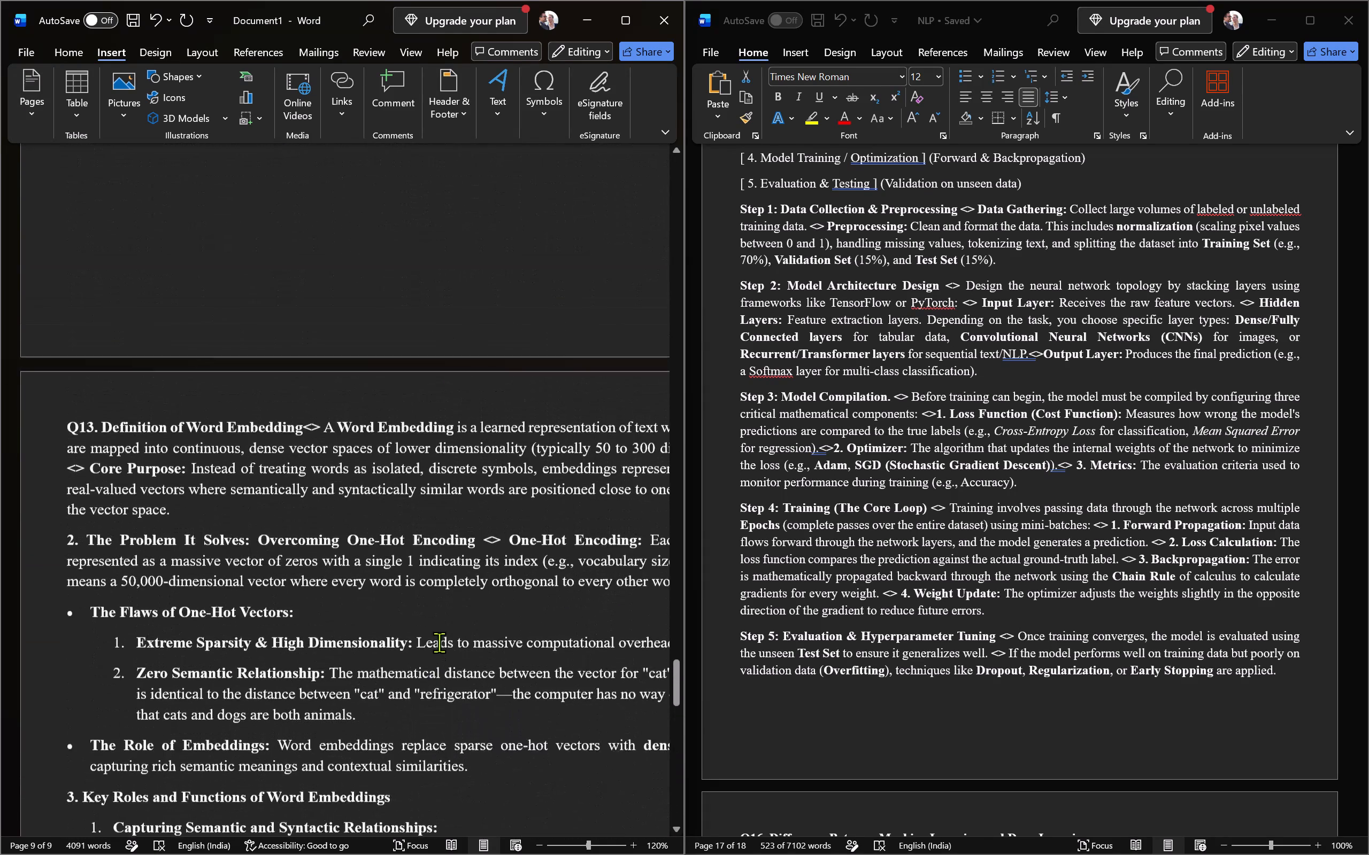
scroll(439, 642, "down", 17)
scroll(439, 642, "down", 15)
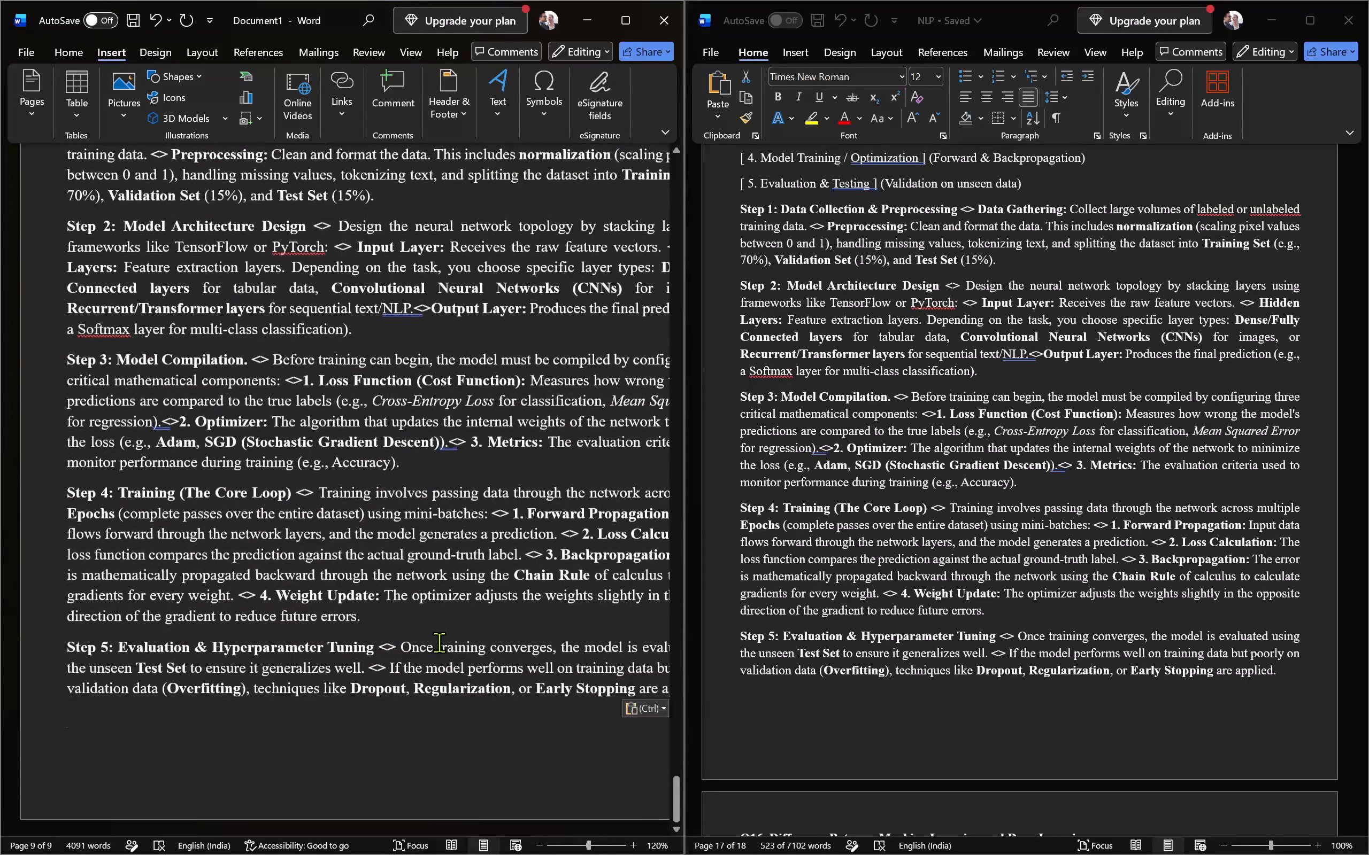
scroll(439, 642, "down", 2)
scroll(439, 642, "up", 20)
scroll(439, 642, "up", 6)
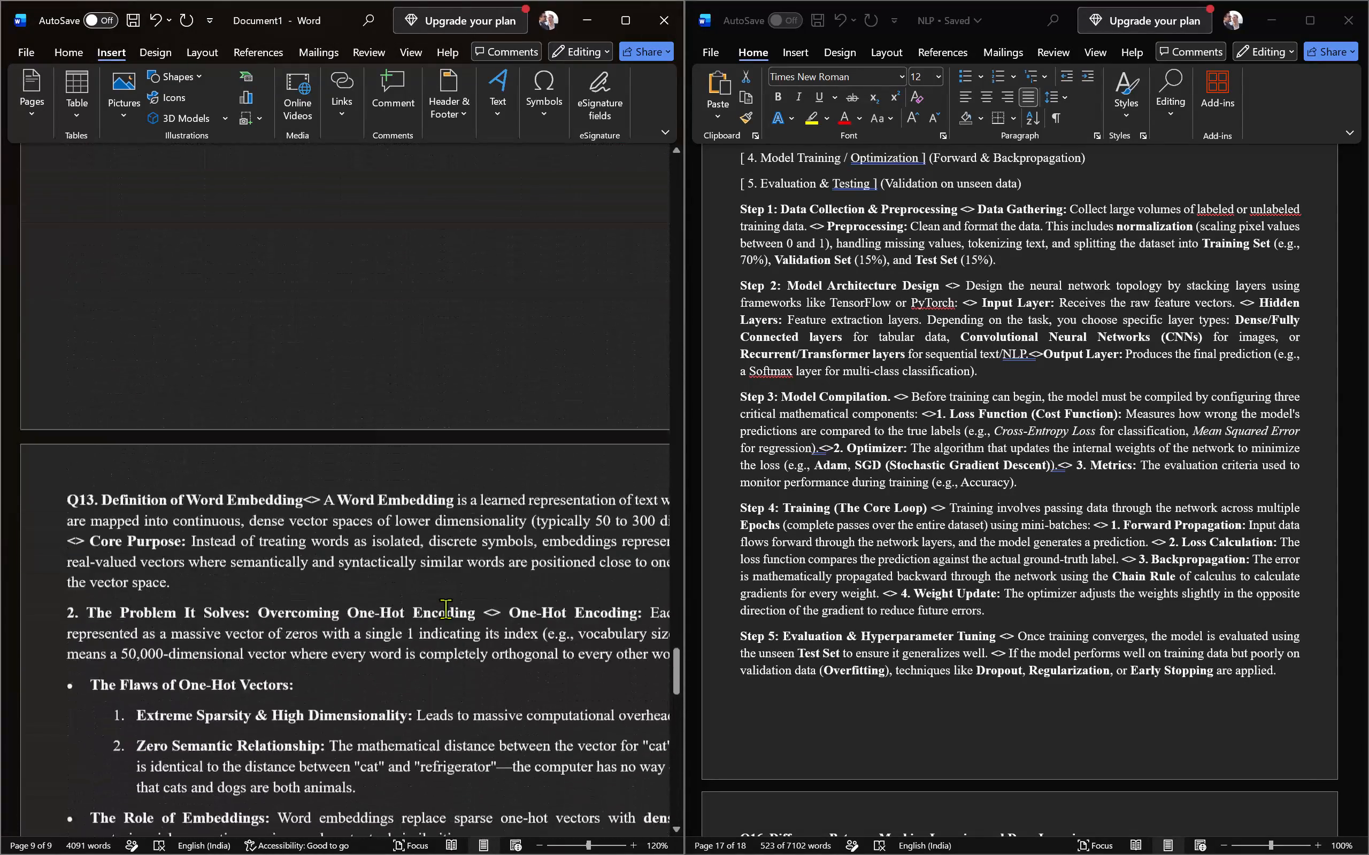
scroll(445, 609, "up", 1)
middle_click(445, 609)
middle_click(447, 400)
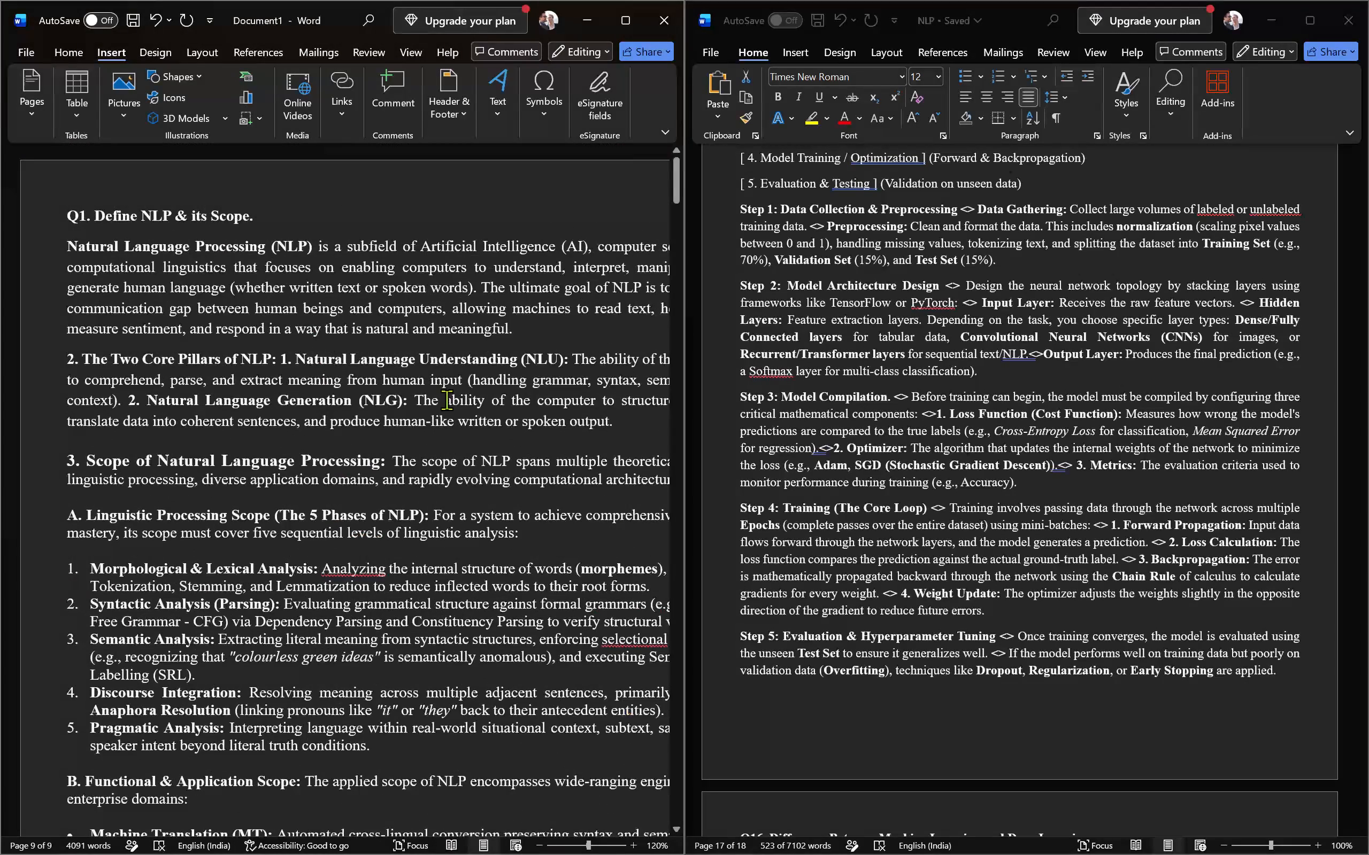
middle_click(455, 348)
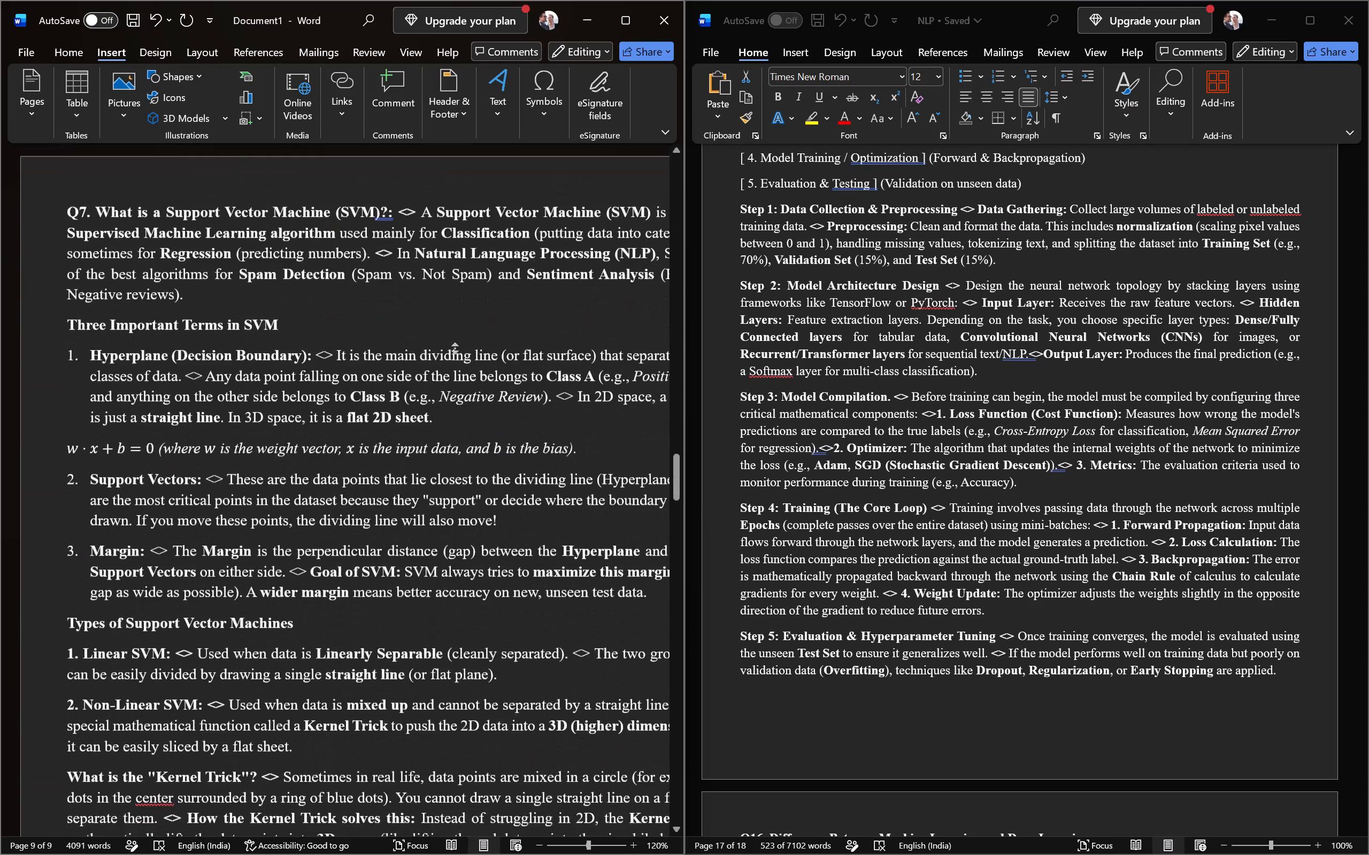
middle_click(451, 333)
scroll(449, 494, "up", 19)
scroll(448, 493, "up", 2)
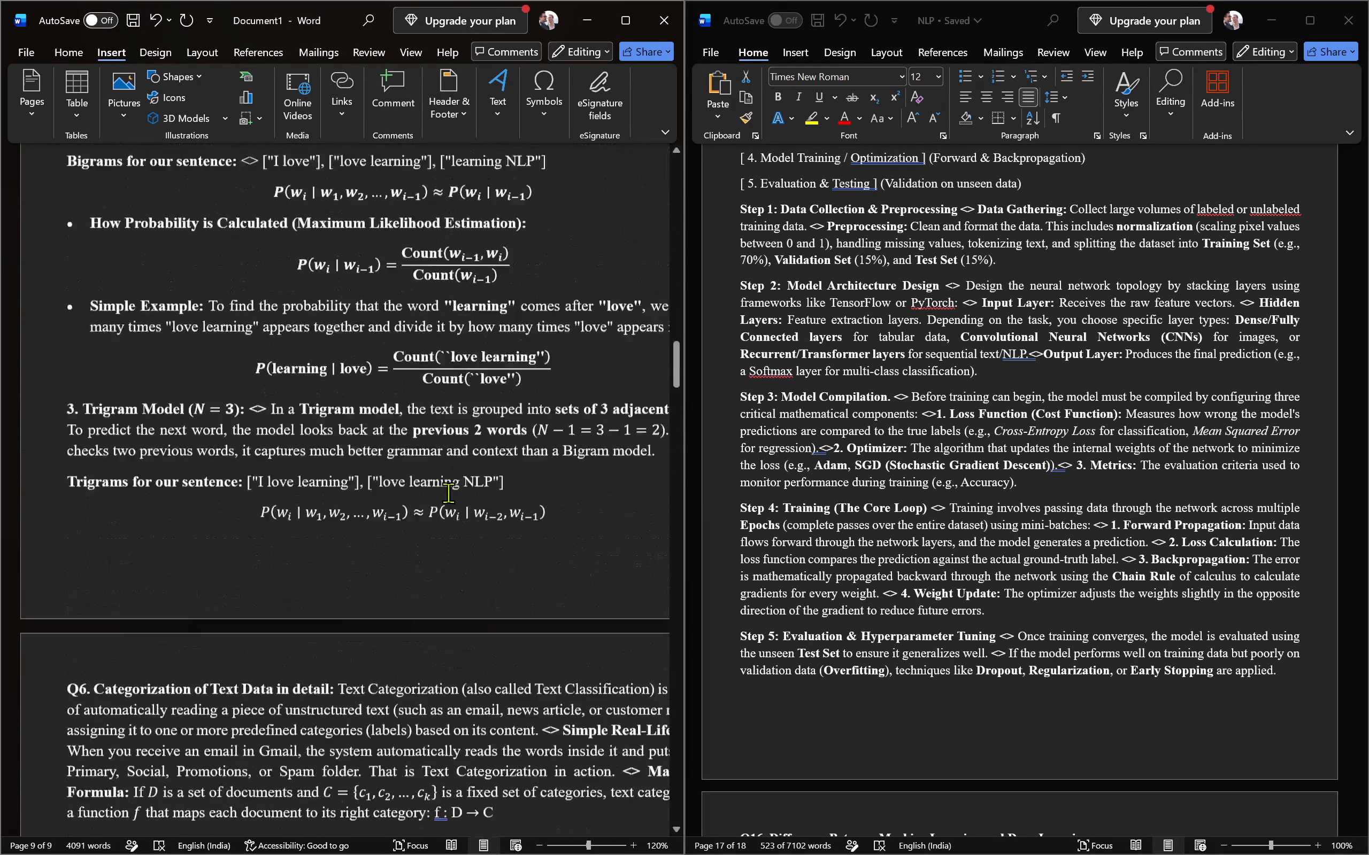
scroll(448, 493, "up", 12)
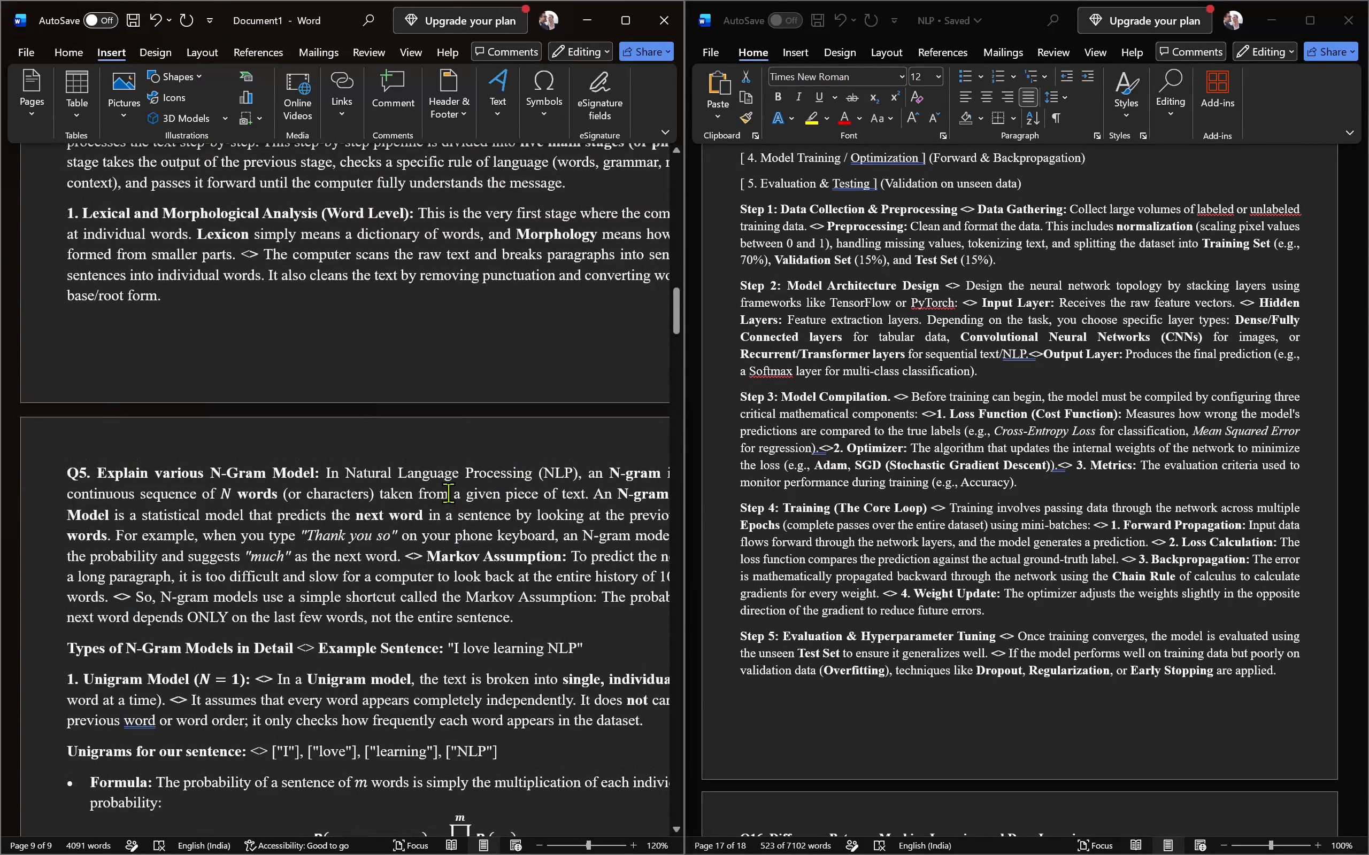
scroll(448, 493, "down", 19)
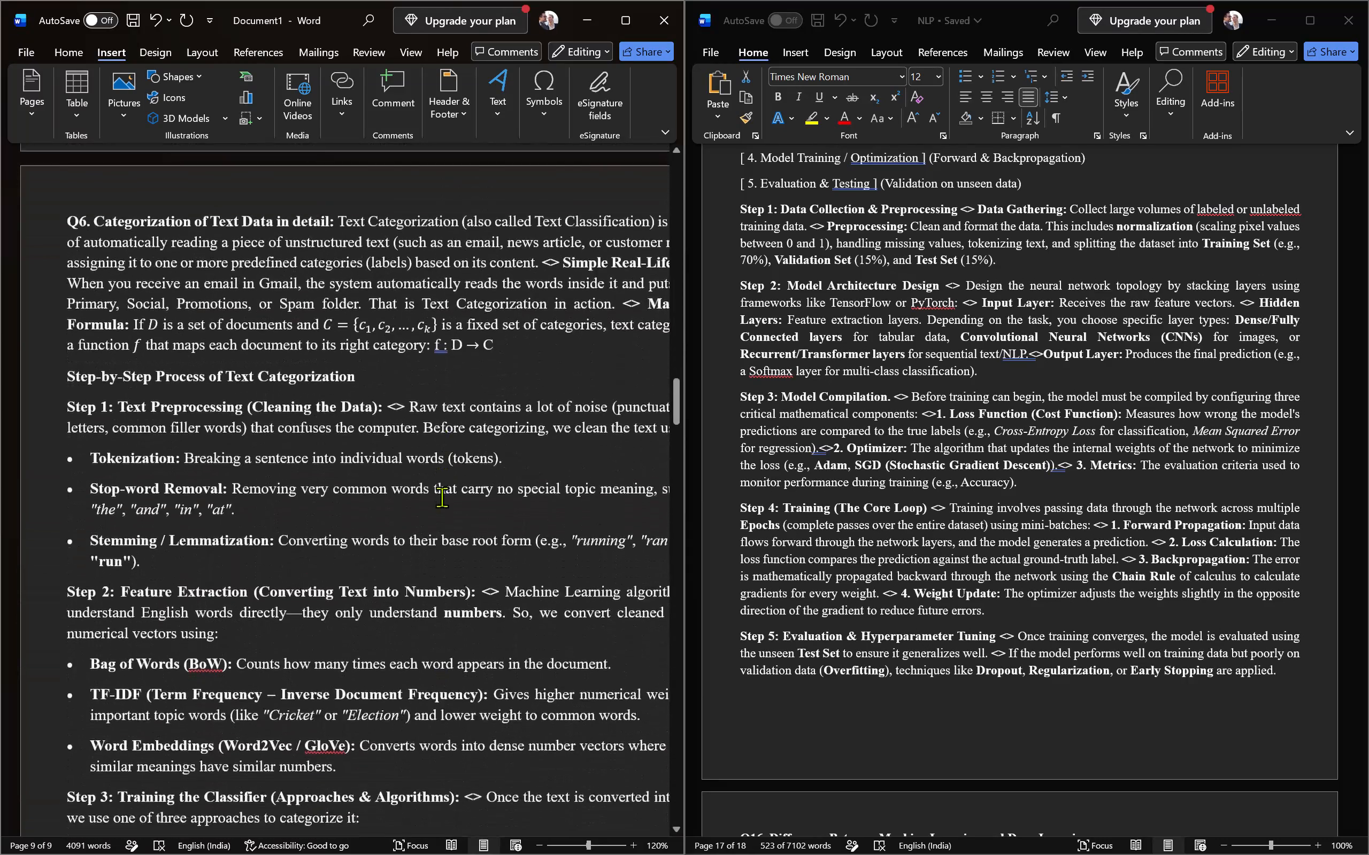
scroll(442, 497, "down", 20)
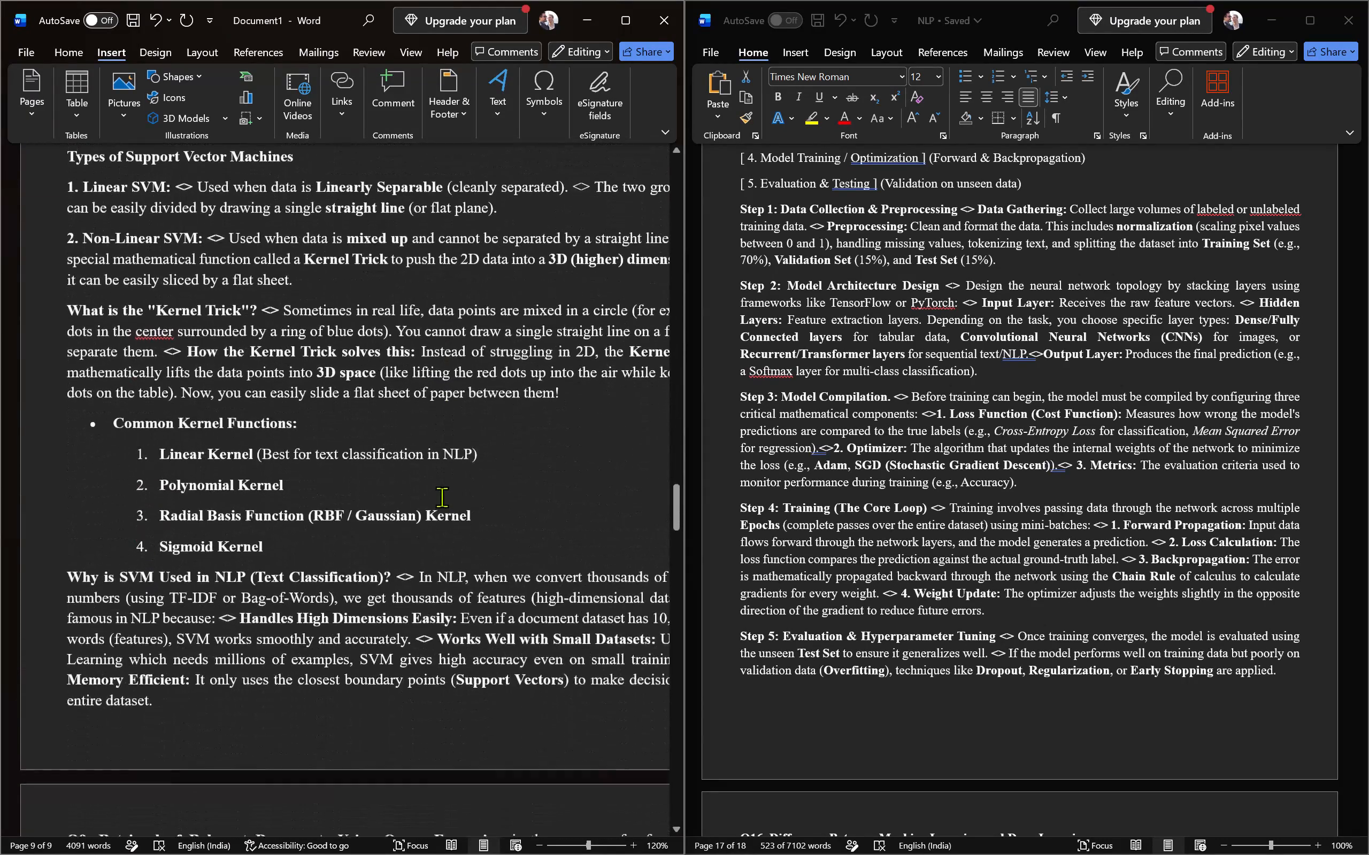
scroll(442, 497, "down", 4)
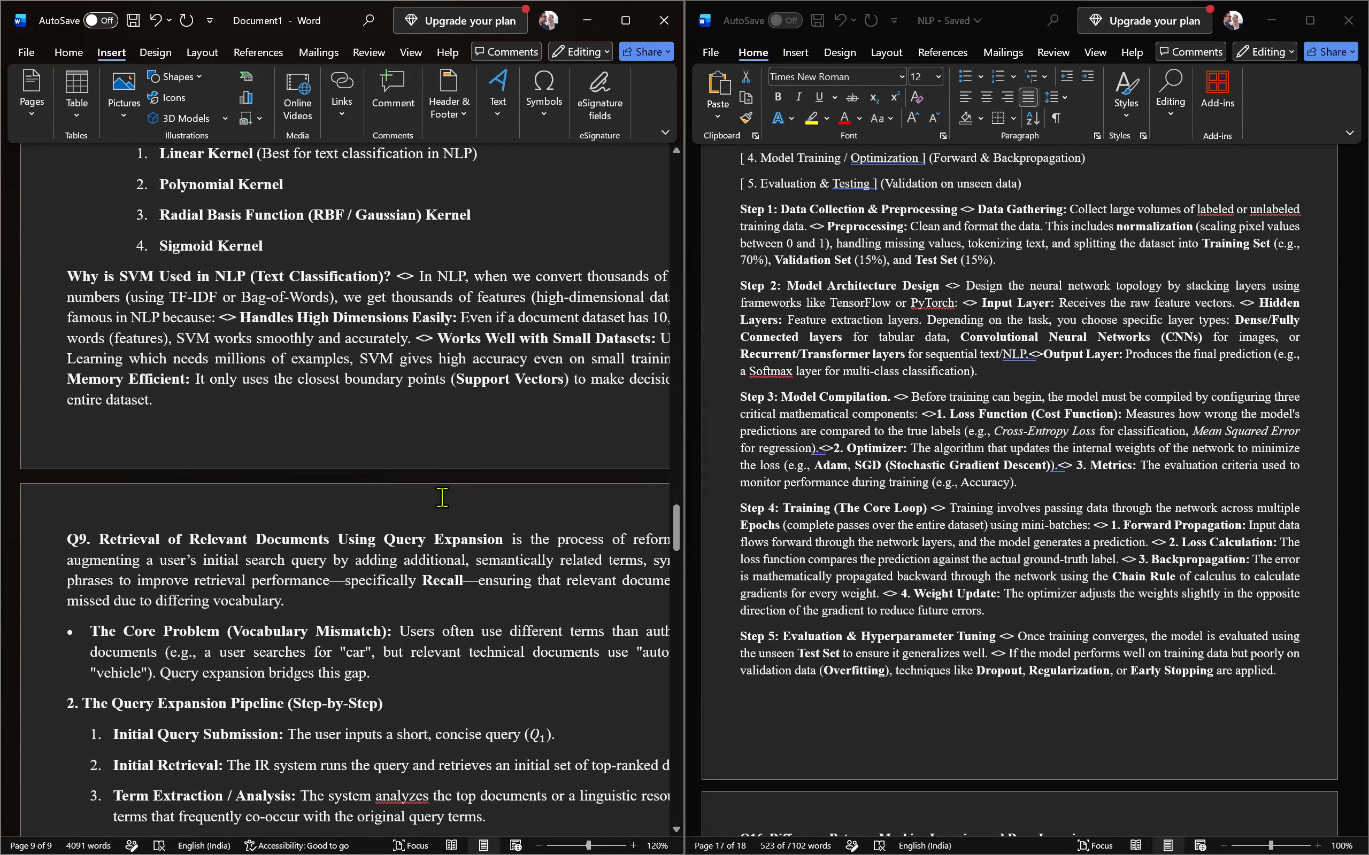
scroll(442, 497, "down", 18)
scroll(442, 497, "down", 14)
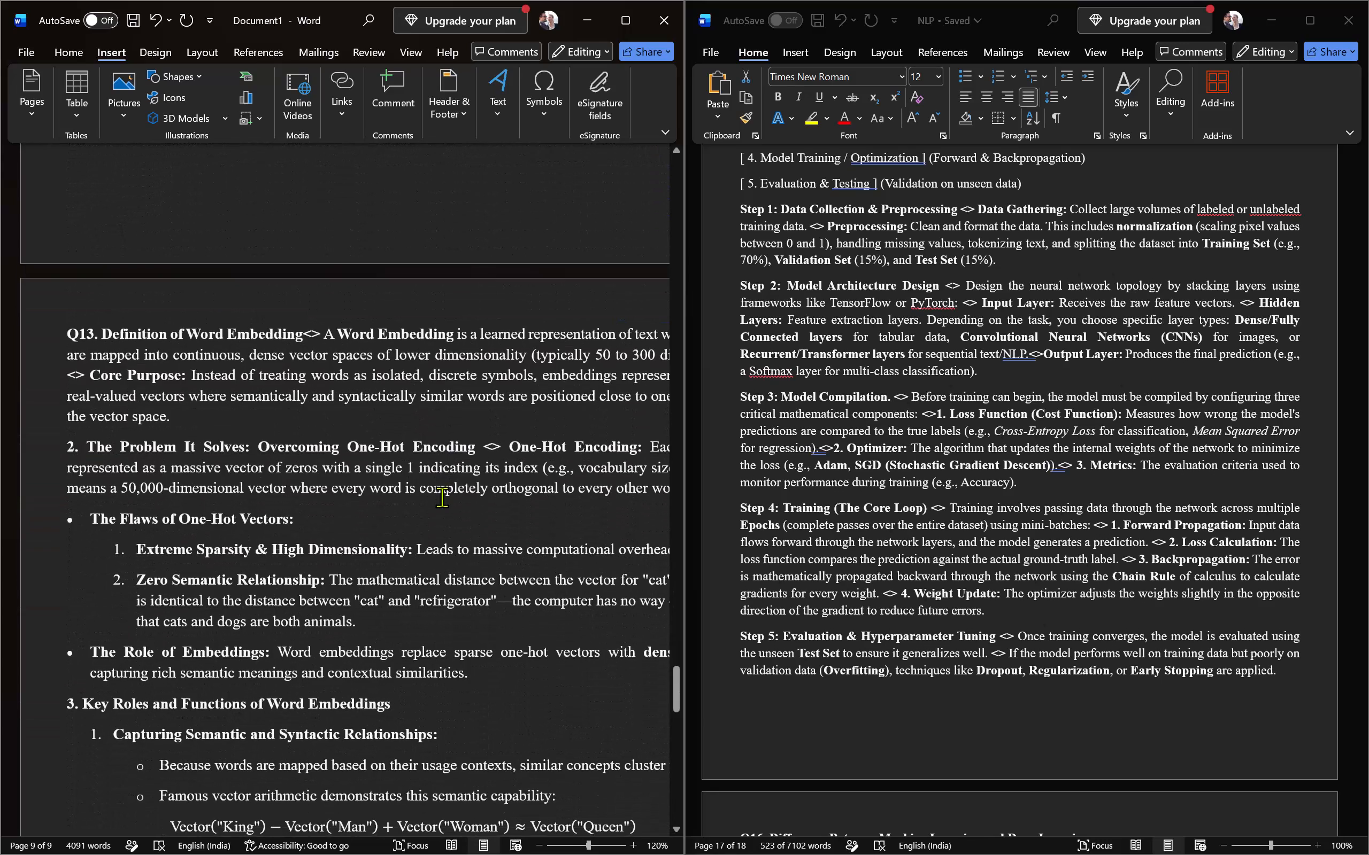
scroll(442, 497, "down", 10)
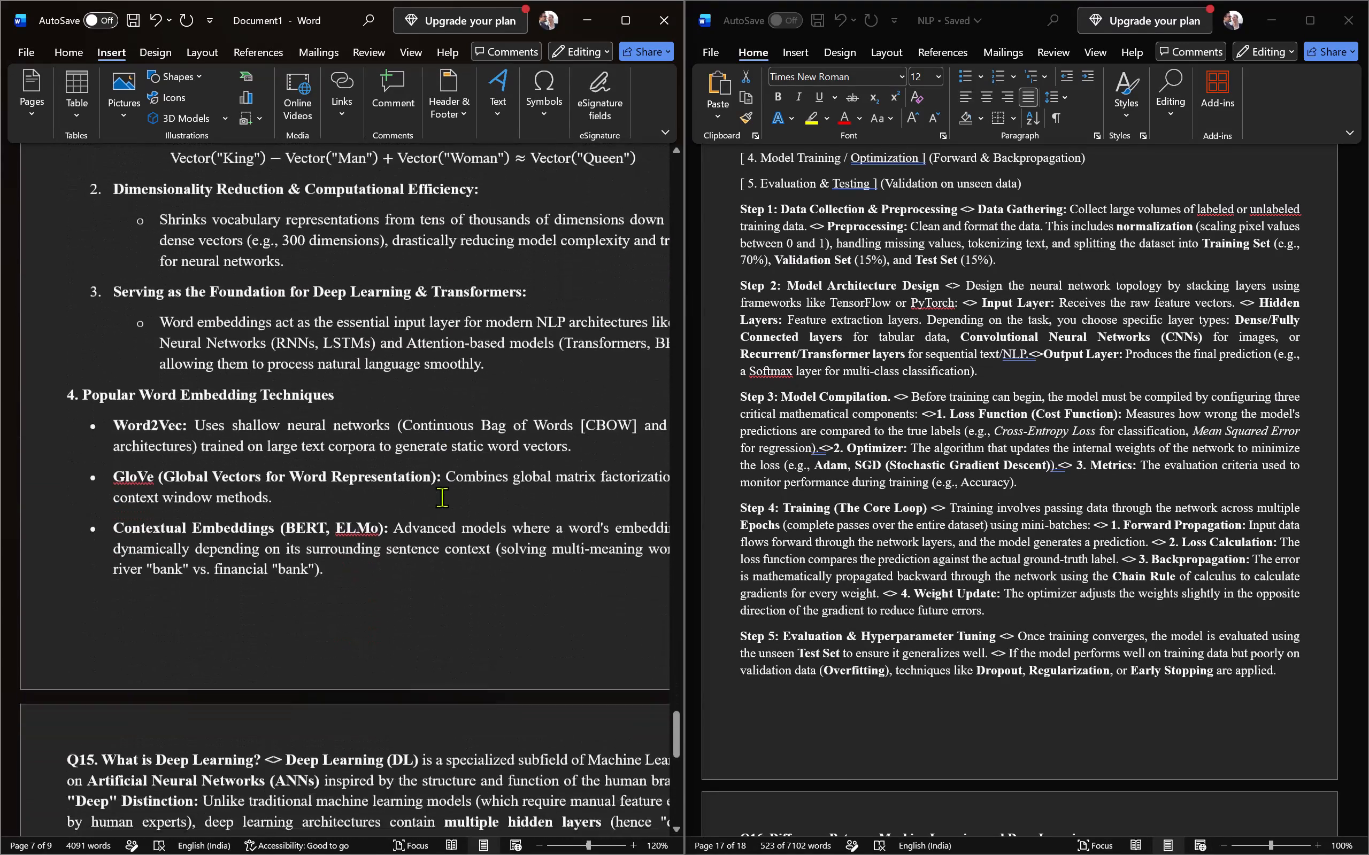
scroll(442, 497, "down", 20)
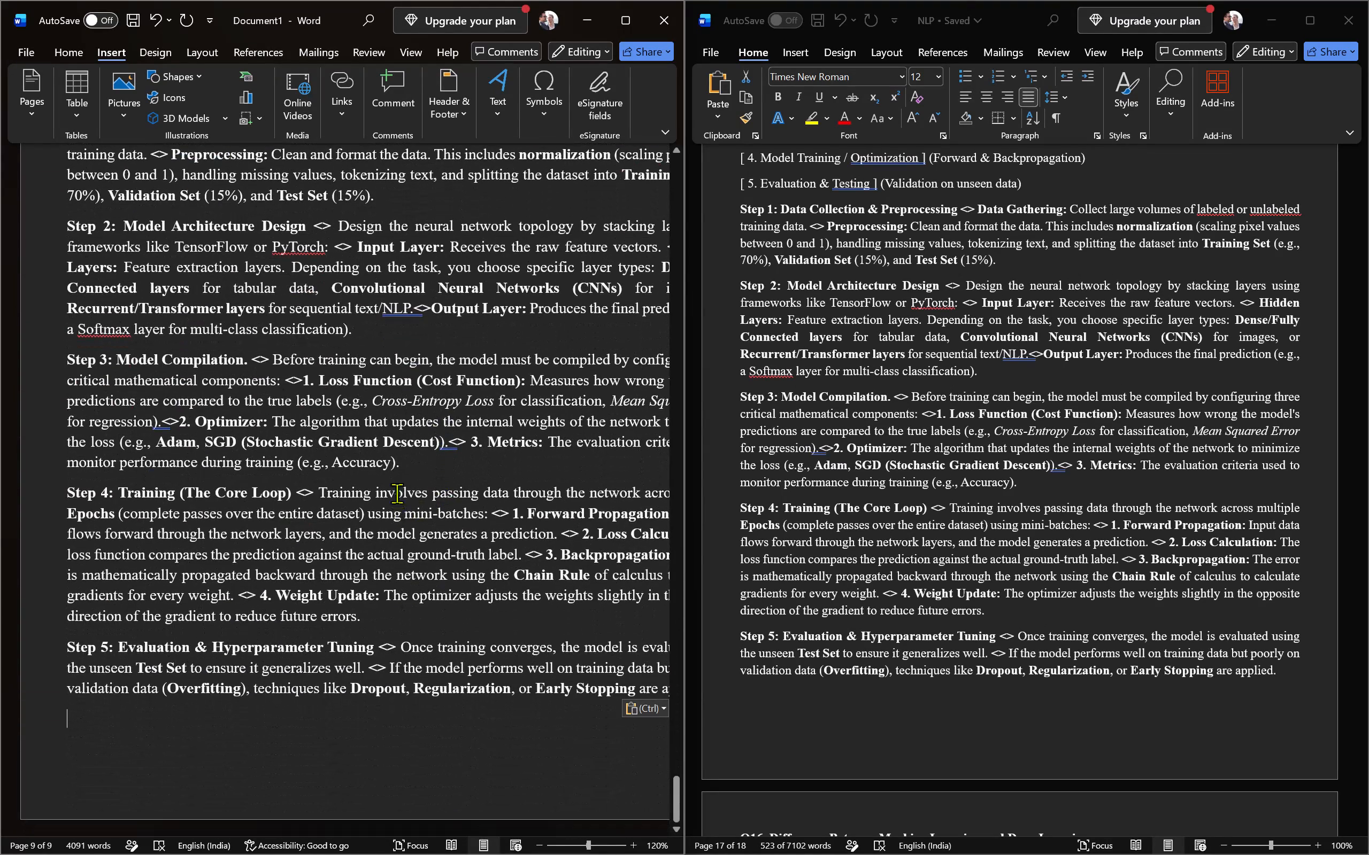
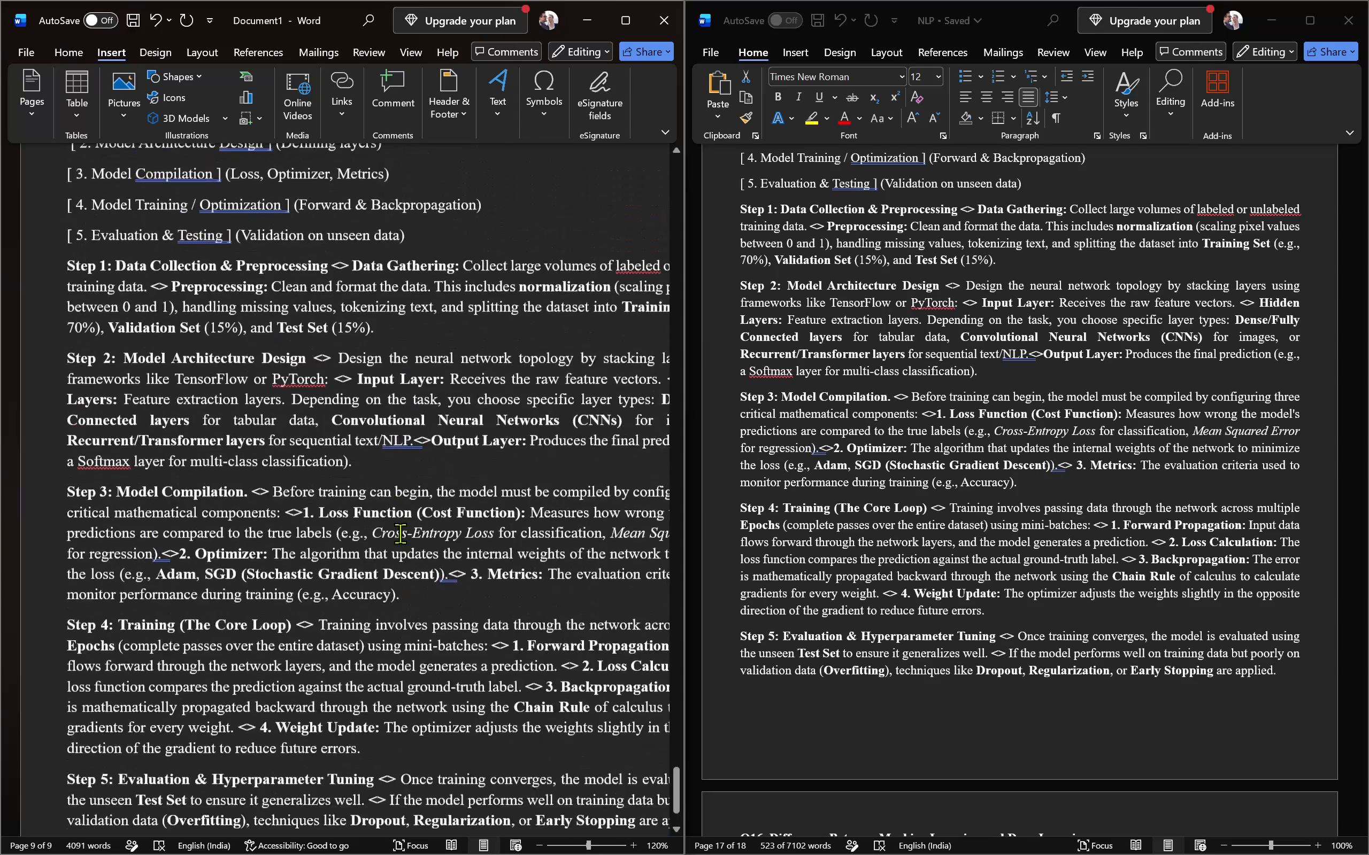
Review the new document backwards from the Q15 section to the page boundary before Q9, checking the pasted sections and page layout.
scroll(391, 520, "up", 2)
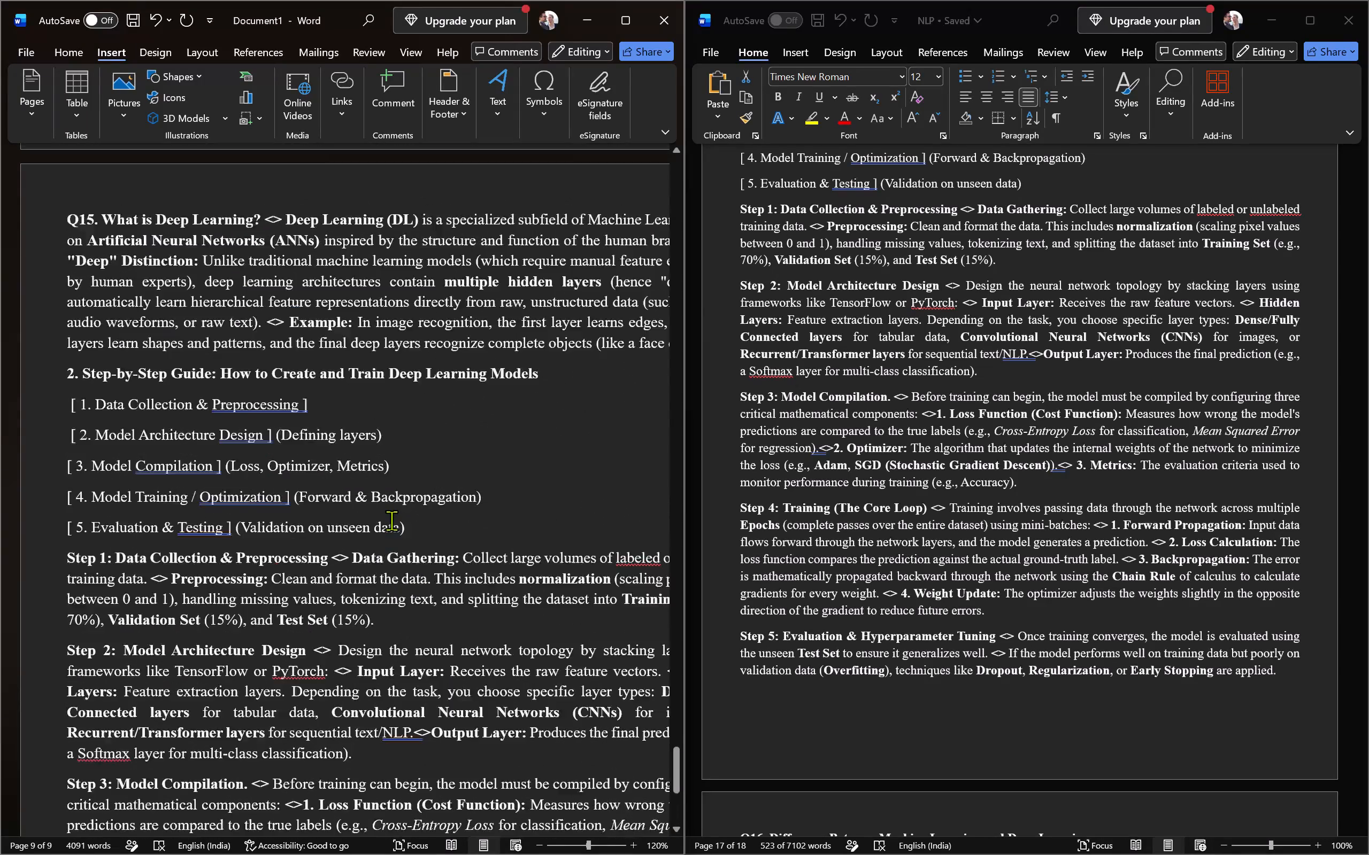
scroll(391, 520, "up", 12)
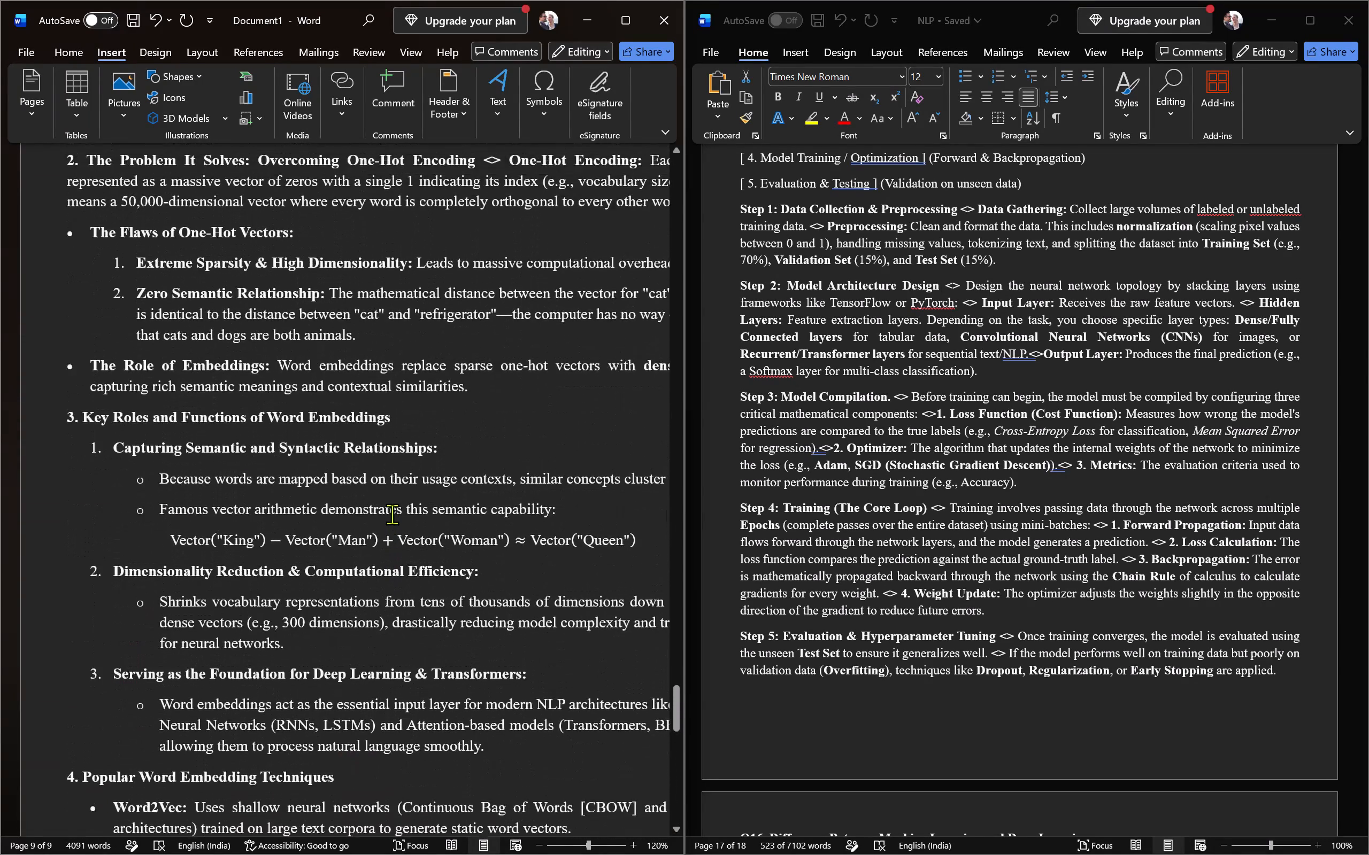
scroll(392, 514, "up", 15)
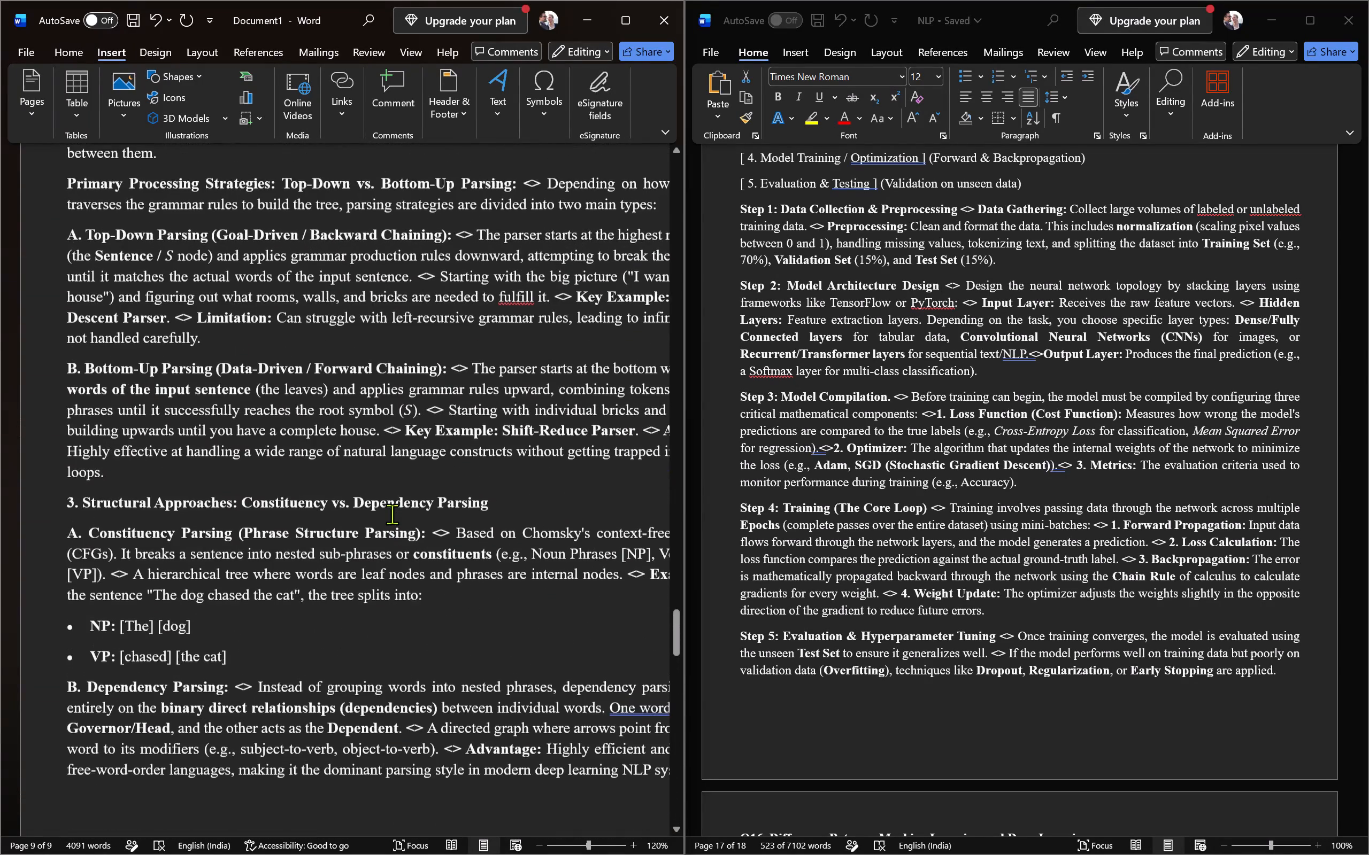
scroll(392, 514, "up", 13)
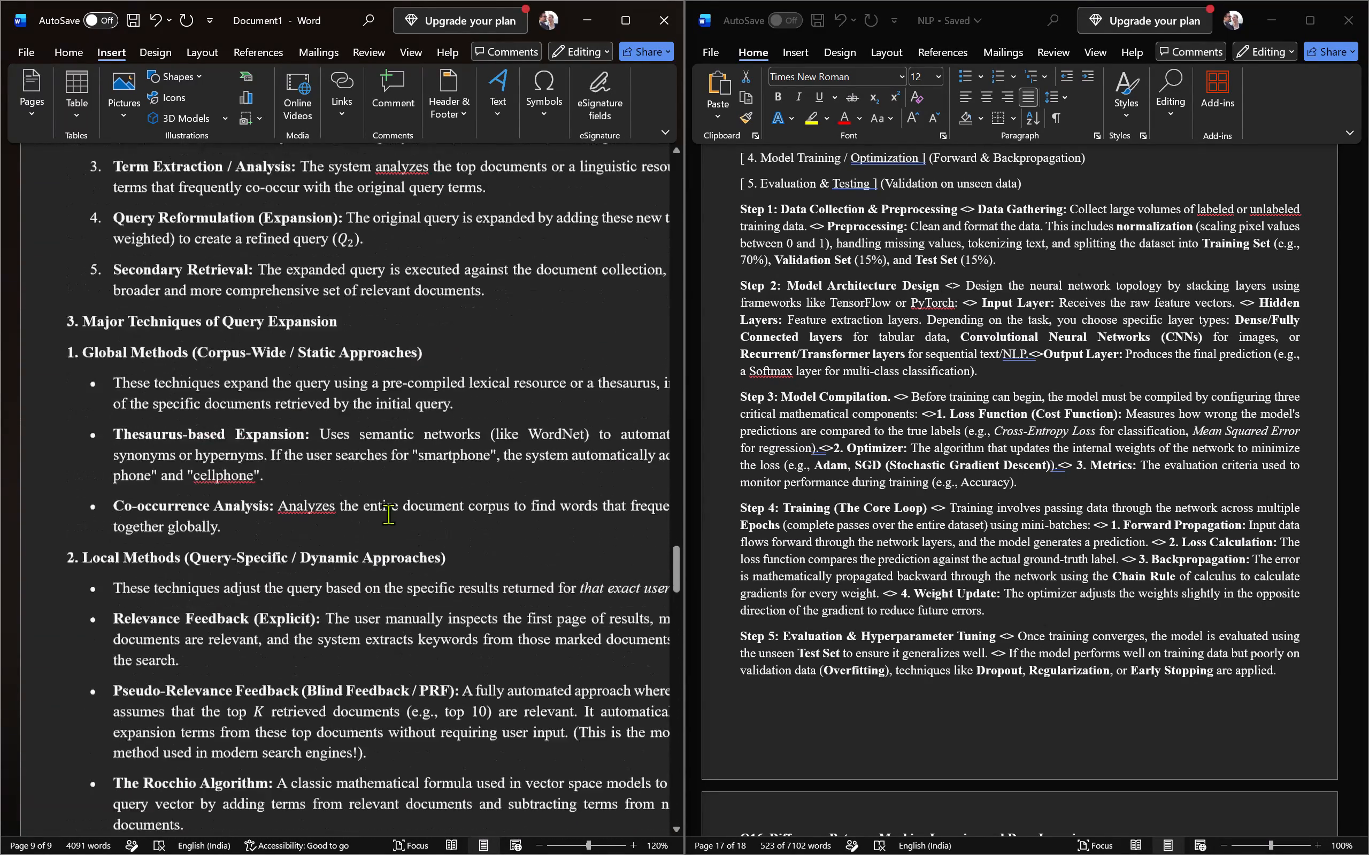
scroll(388, 514, "up", 2)
scroll(623, 352, "up", 6)
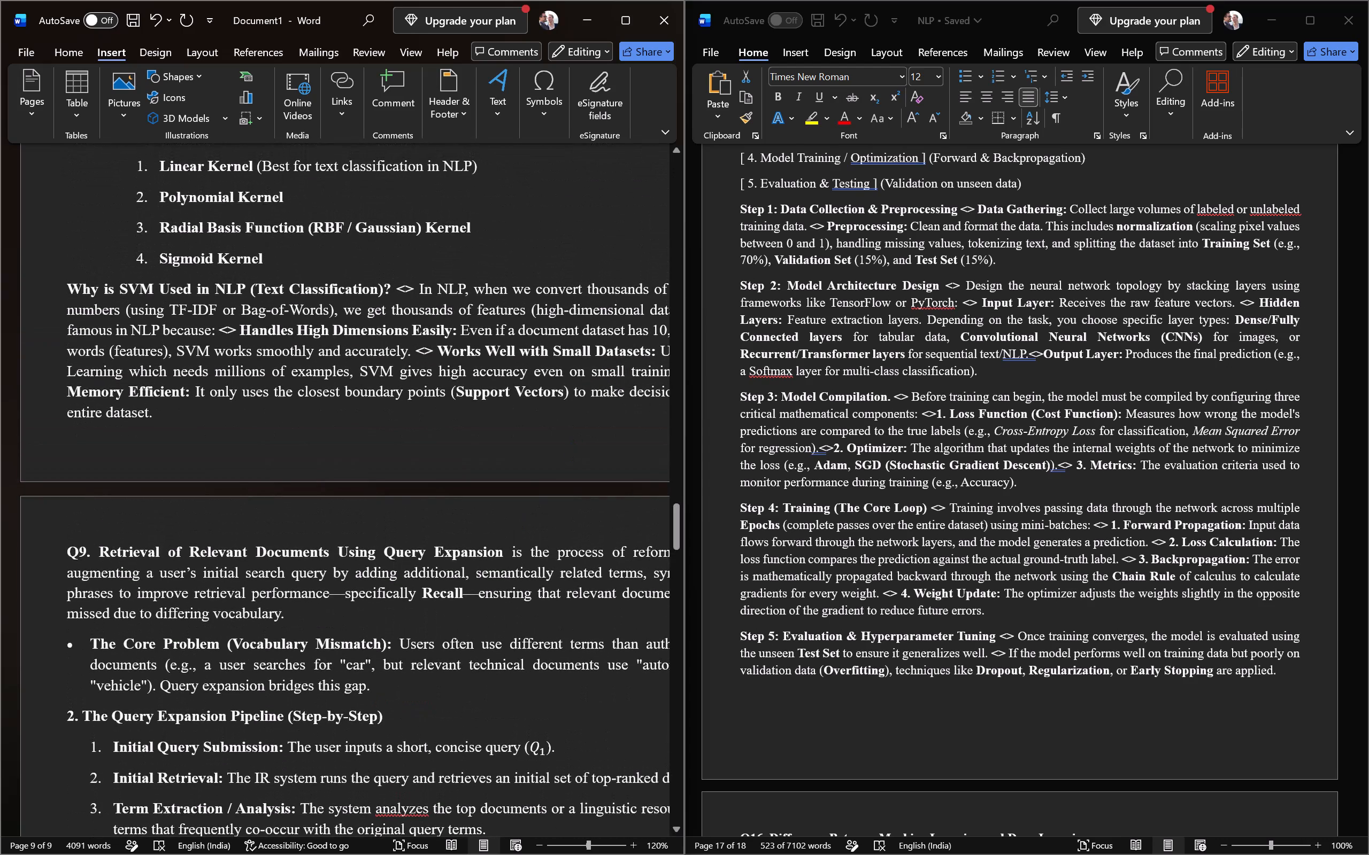
left_click(543, 492)
left_click(590, 485)
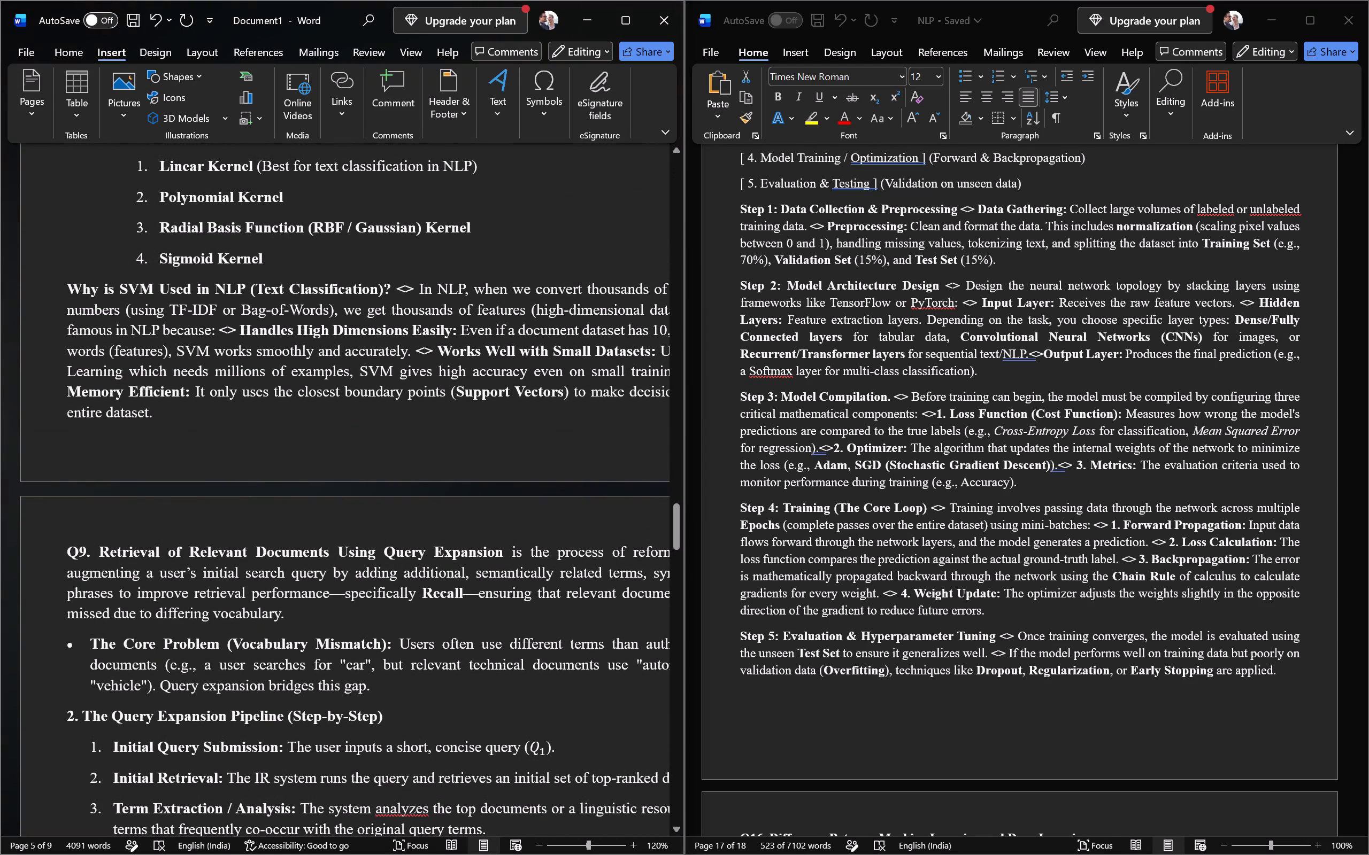
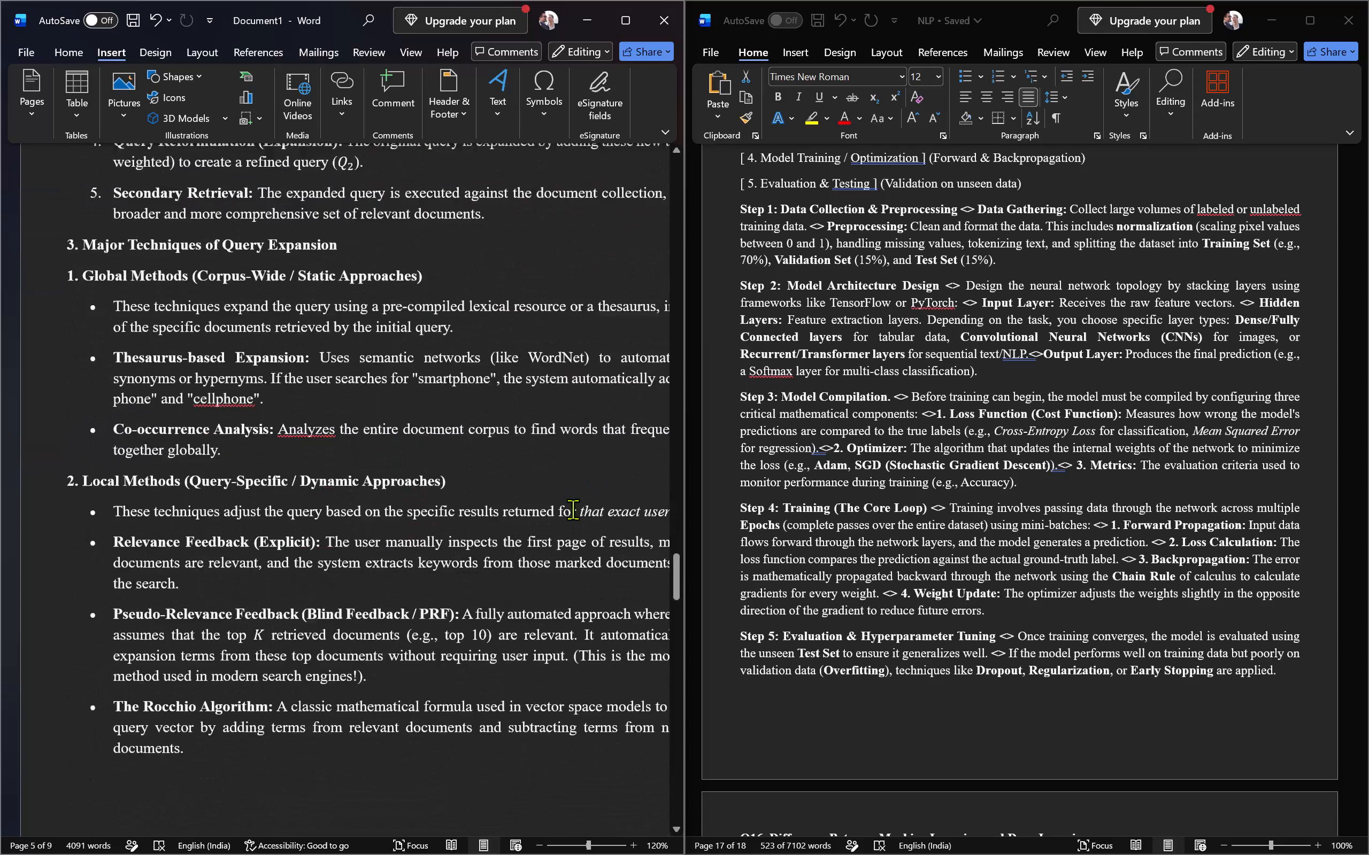
Insert a new page after the Q15 section at the end of the new document.
scroll(573, 507, "down", 18)
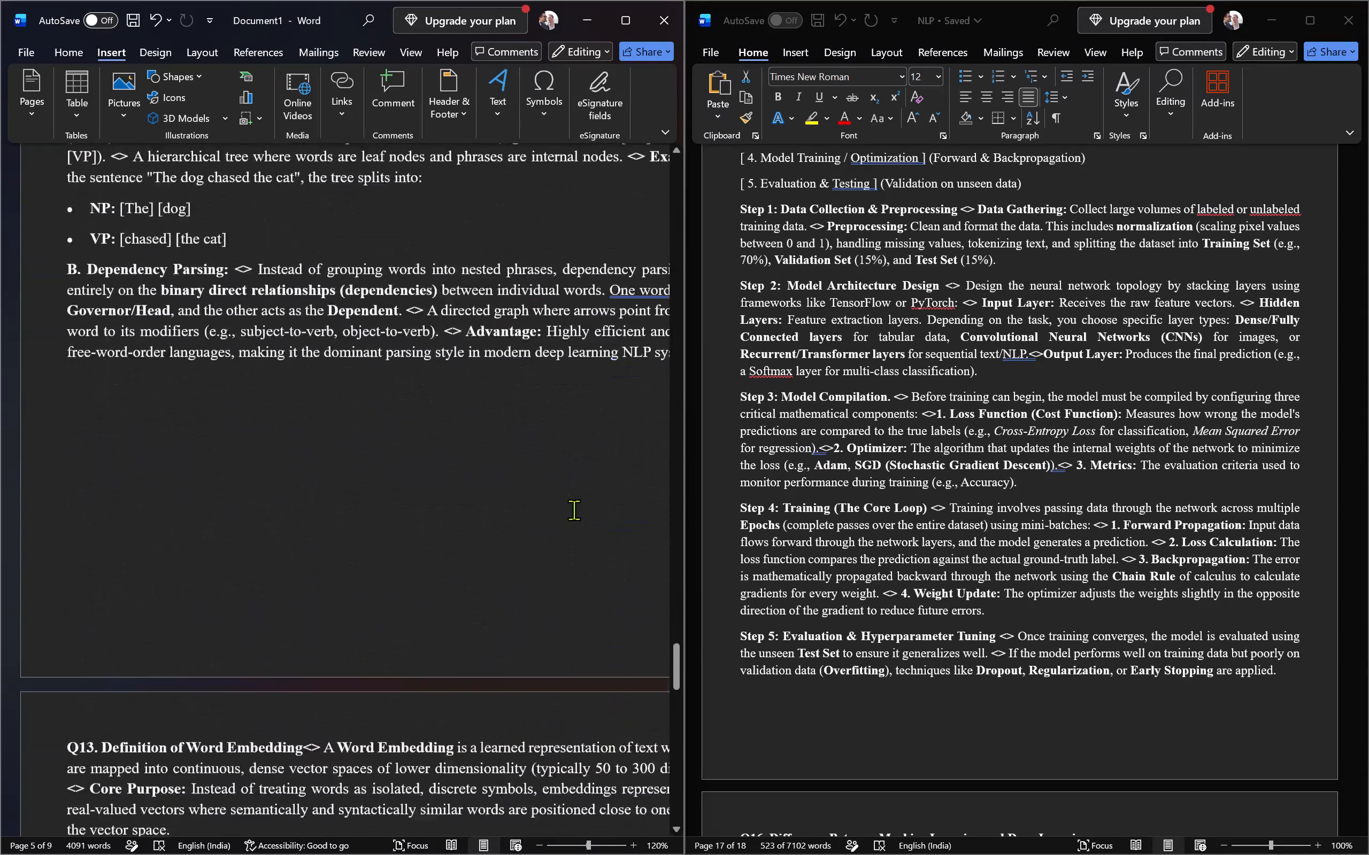
scroll(574, 510, "down", 20)
scroll(574, 510, "down", 19)
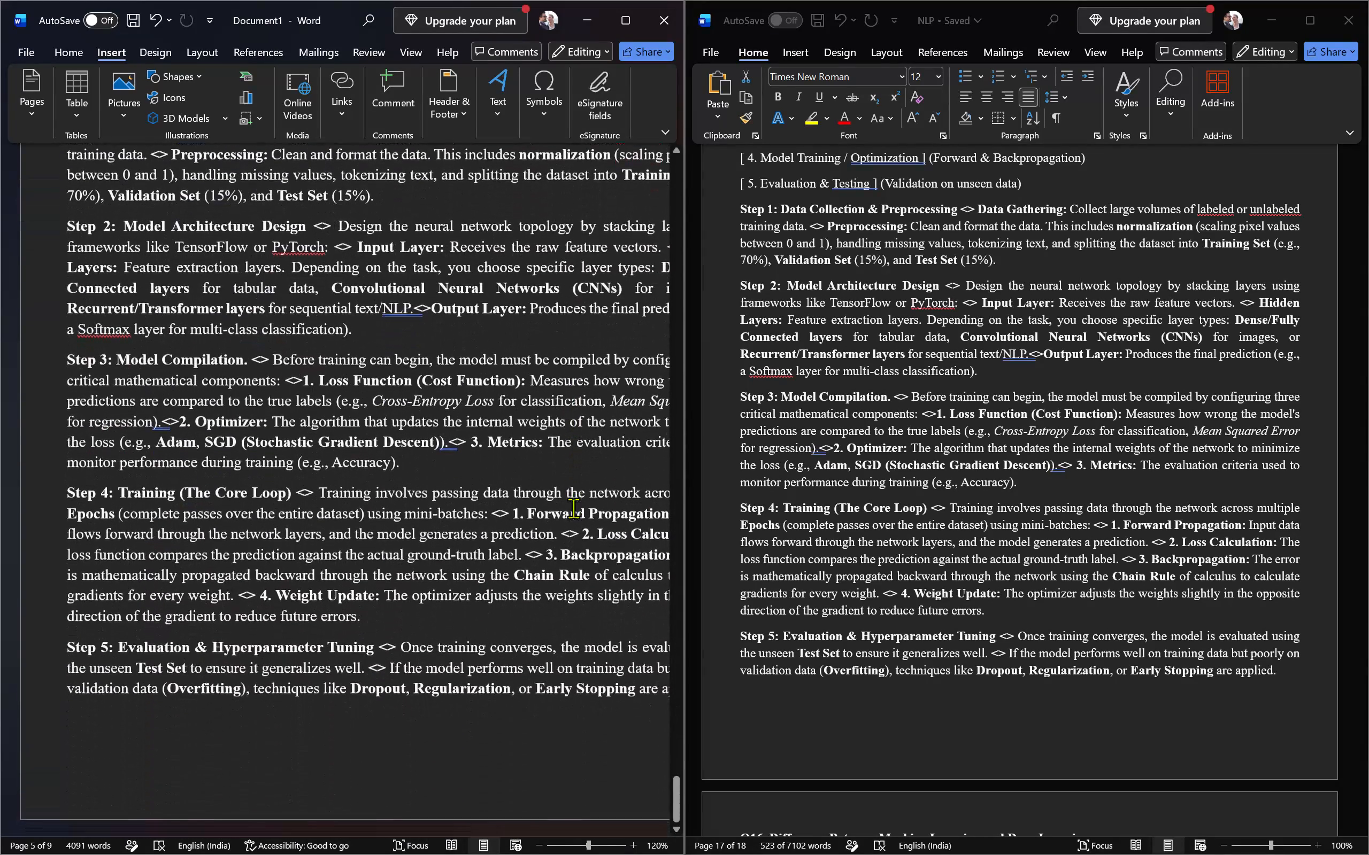
scroll(504, 599, "down", 4)
left_click(449, 764)
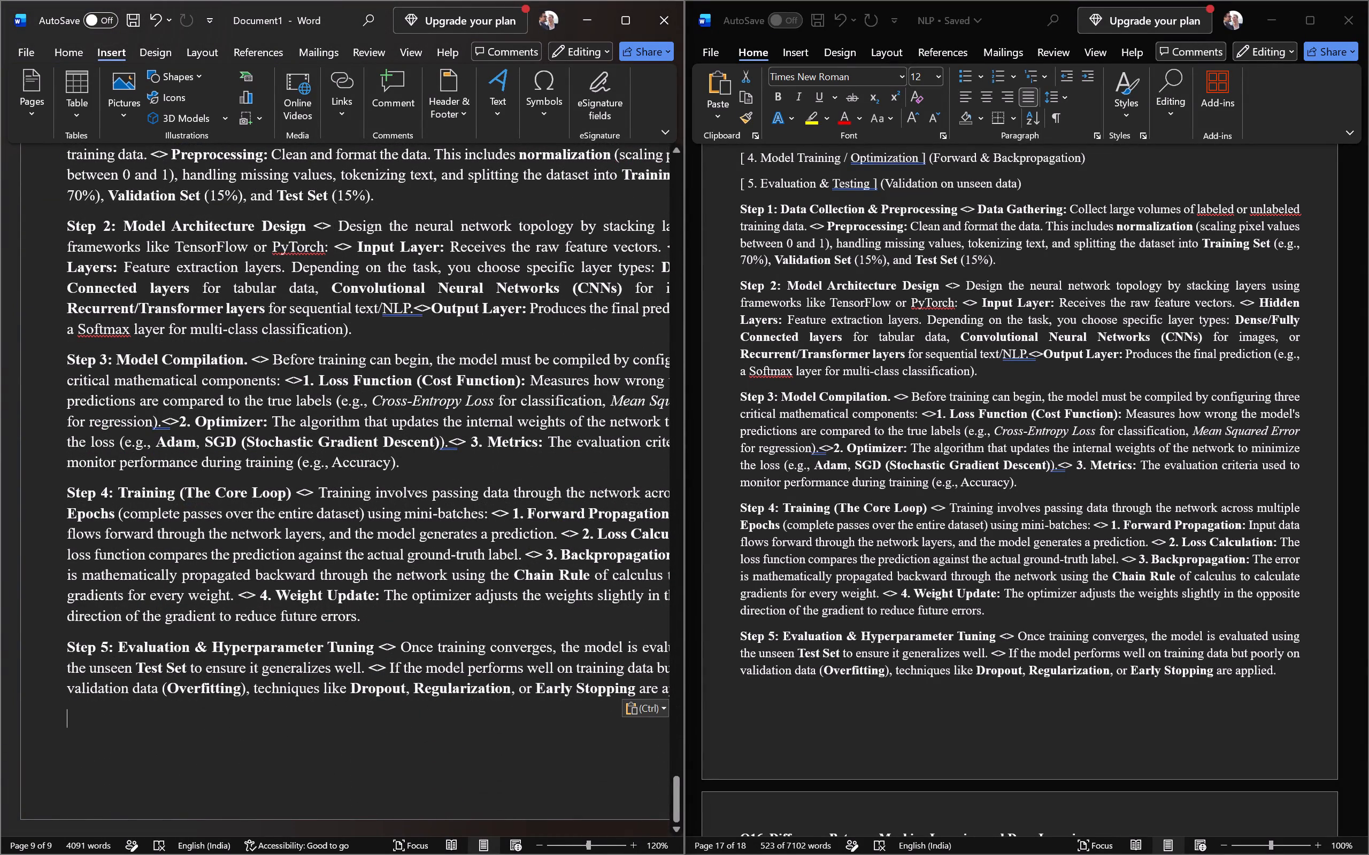
scroll(440, 768, "down", 2, "ctrl")
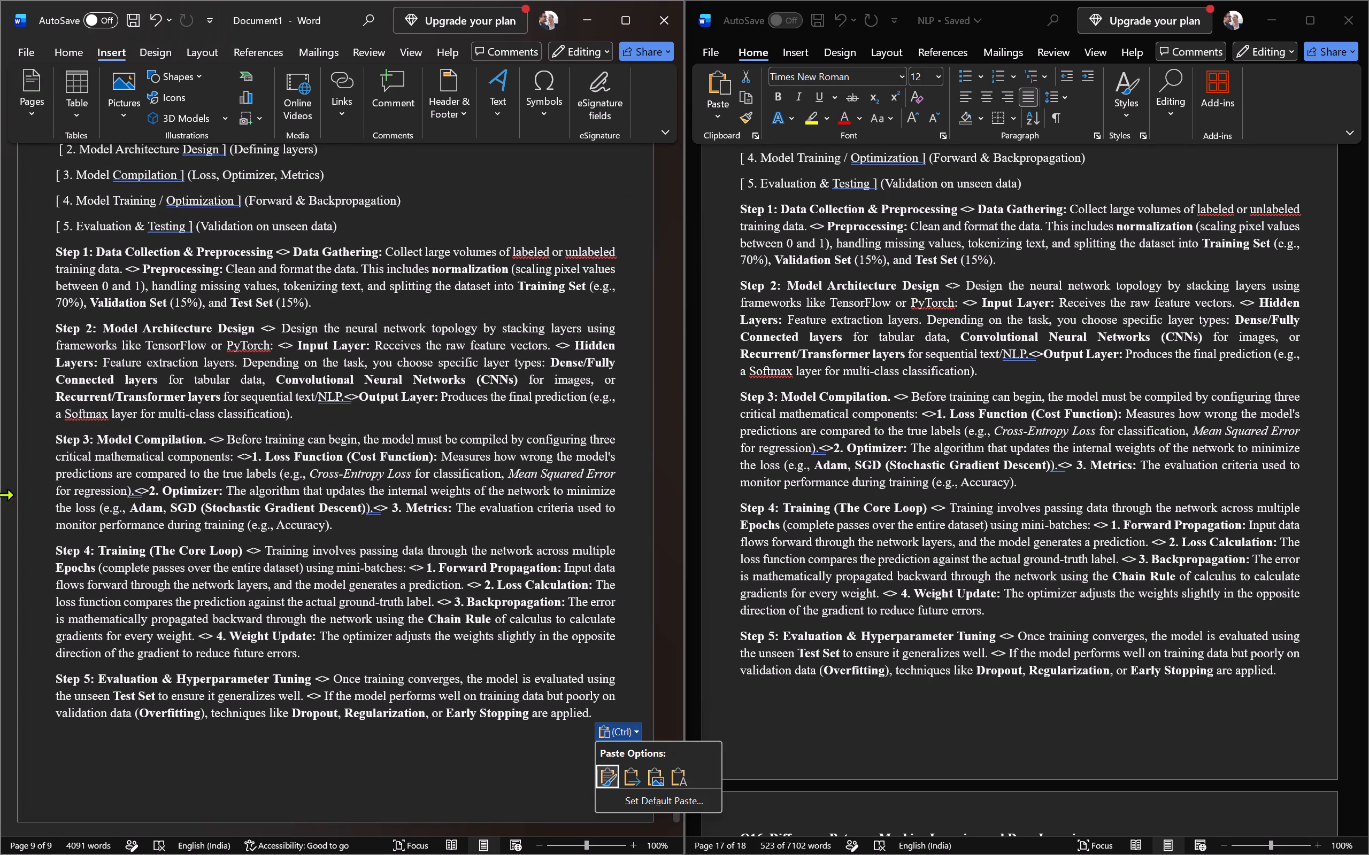
left_click(93, 738)
left_click(36, 104)
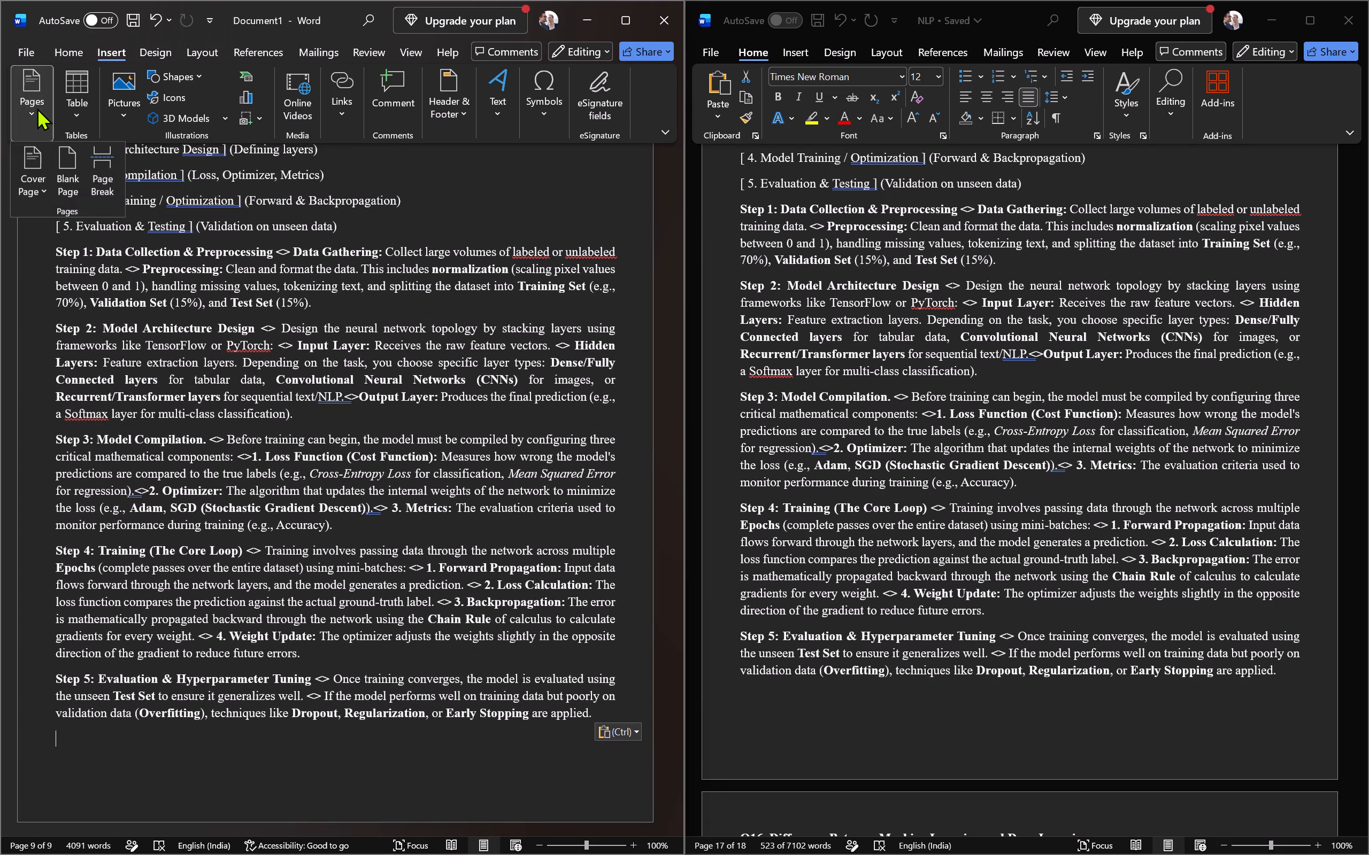
left_click(89, 172)
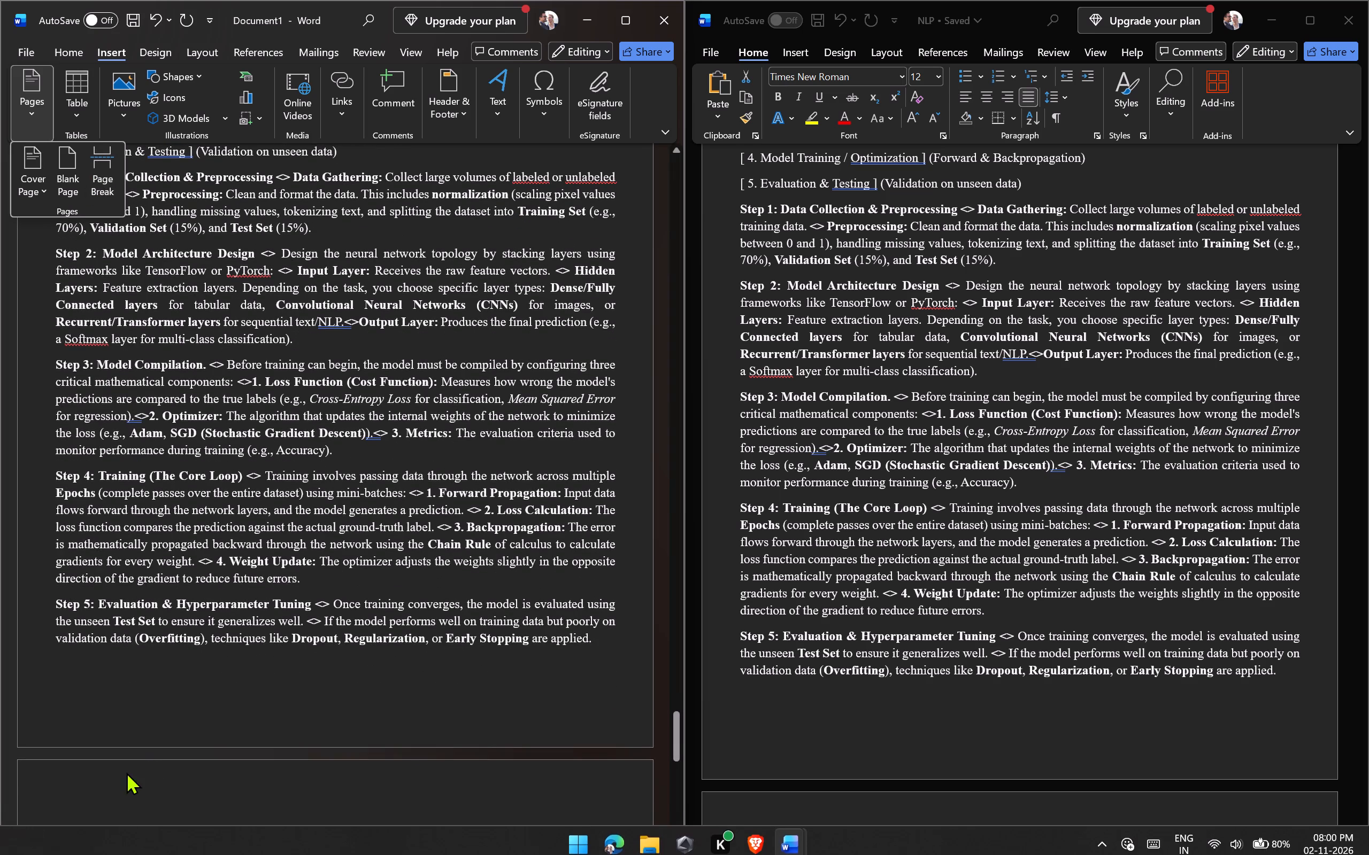
left_click(126, 772)
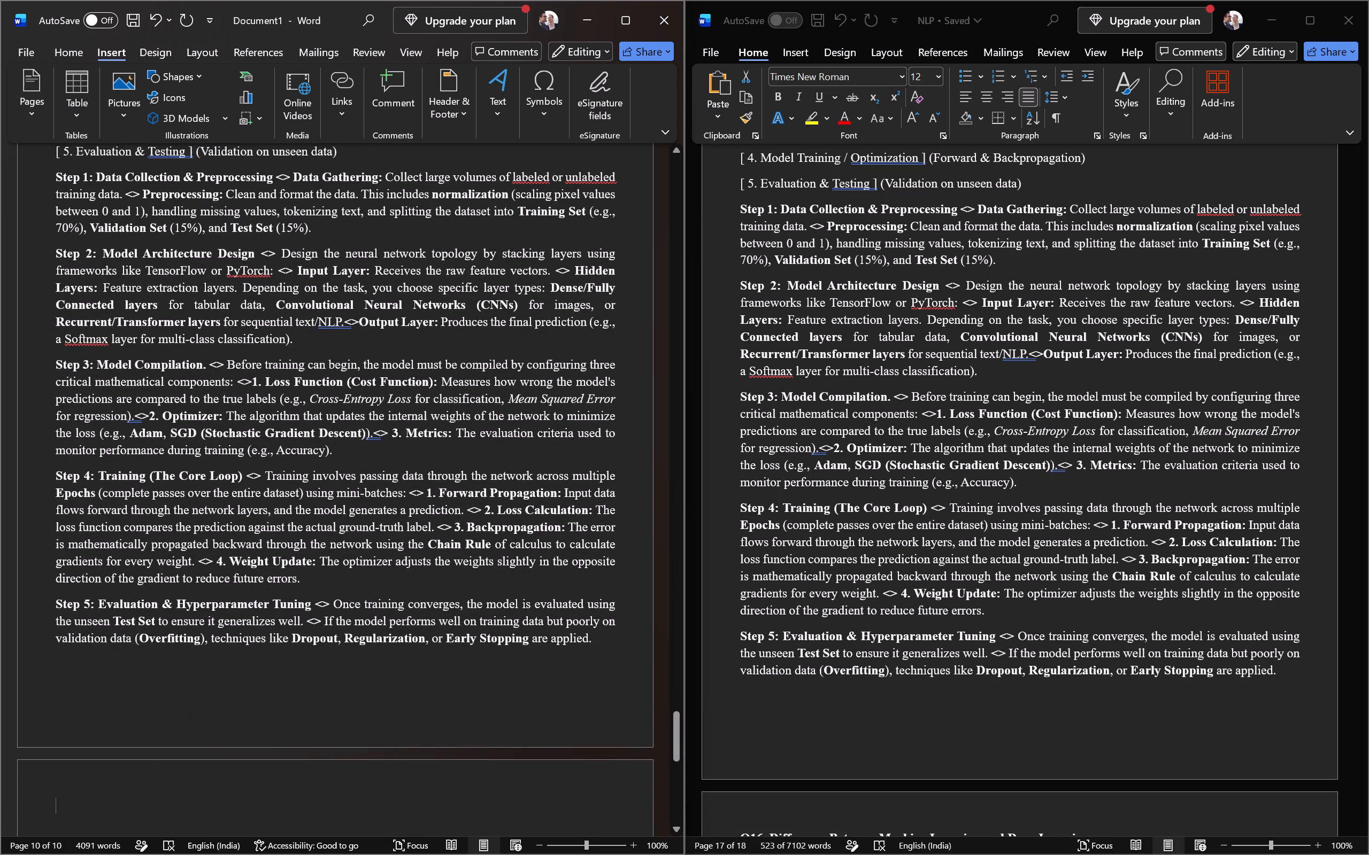
scroll(236, 686, "up", 6)
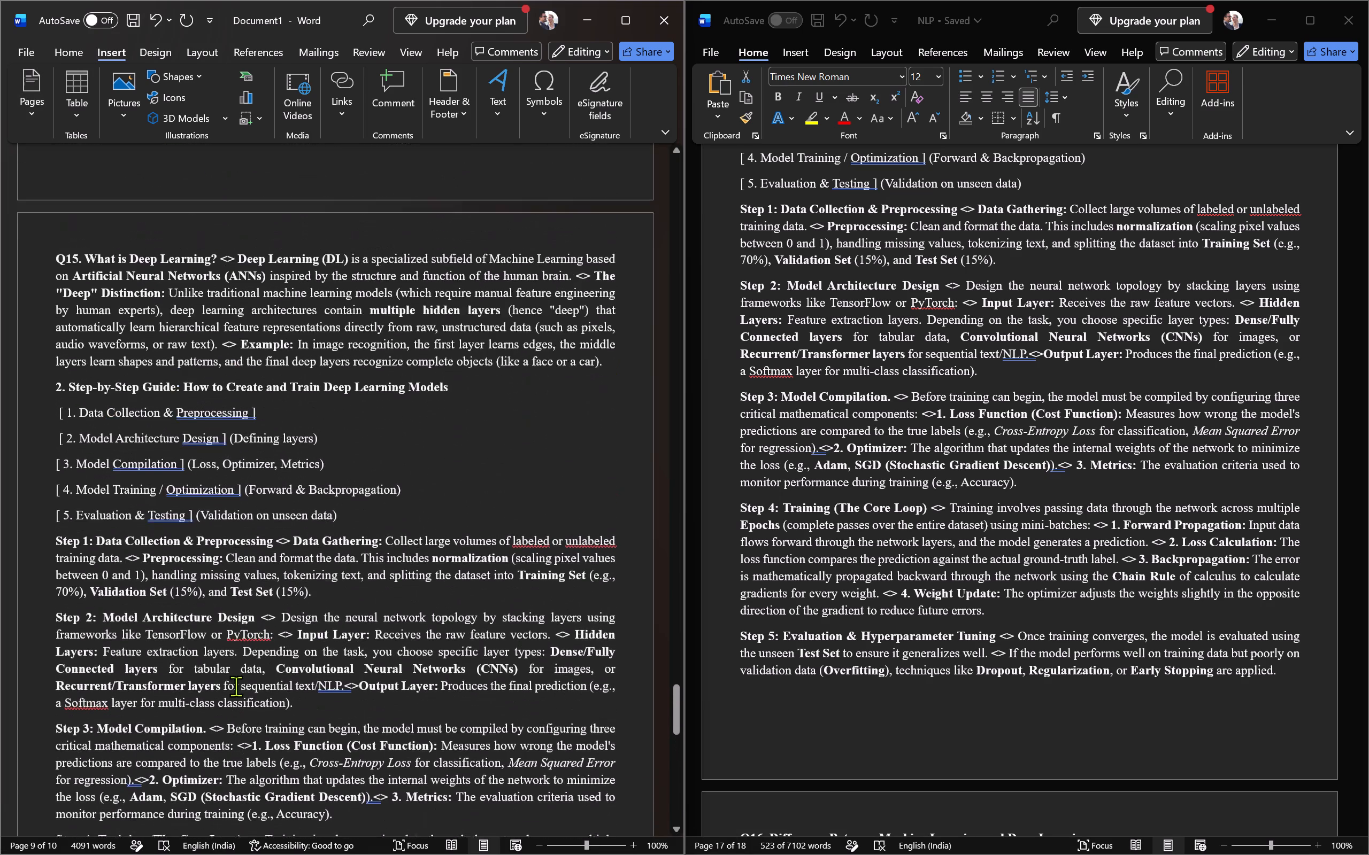
scroll(236, 686, "down", 11)
Copy the complete Q5 N-Gram Model section from the NLP document onto the new last page, and start another page after it.
scroll(904, 664, "up", 3)
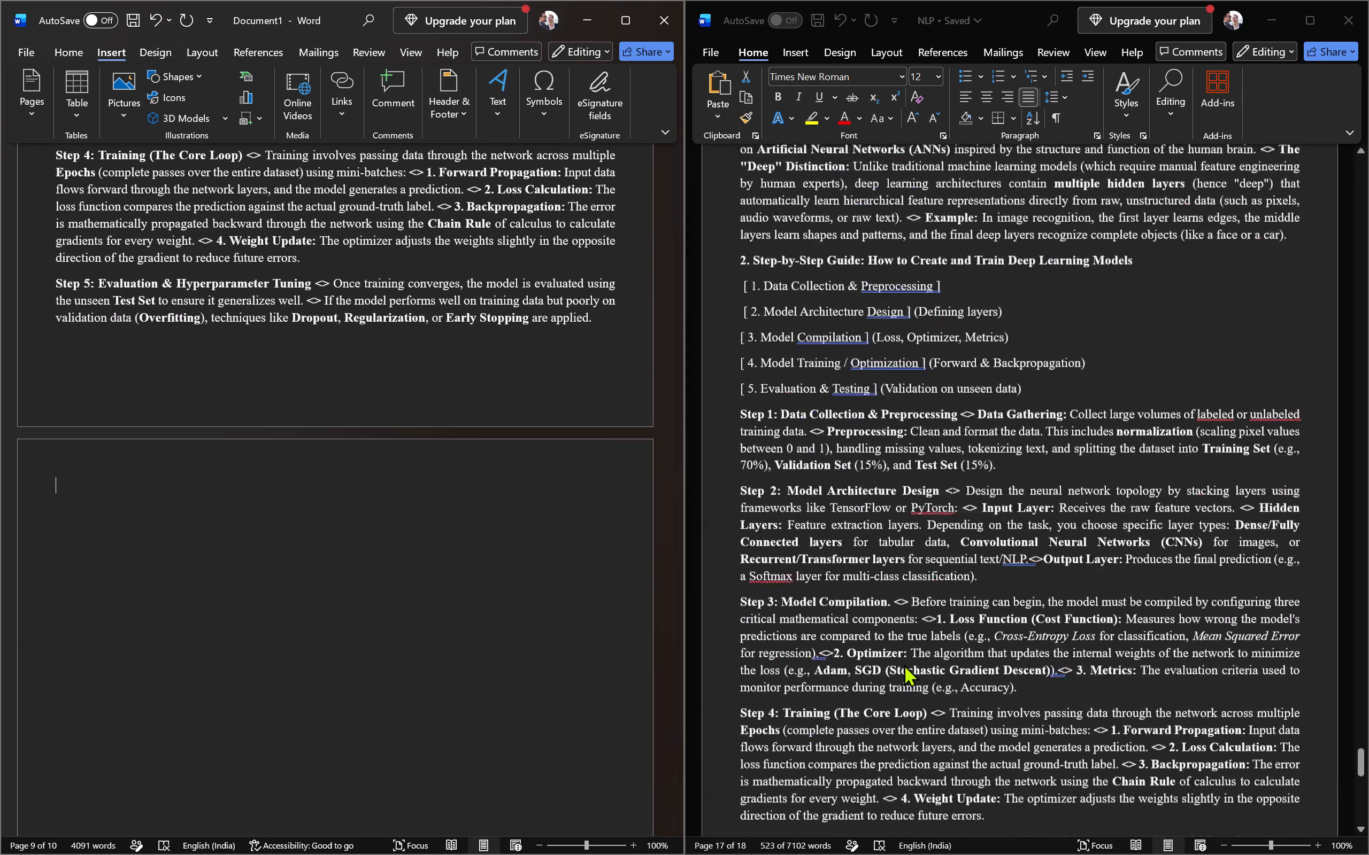
scroll(904, 664, "up", 18)
middle_click(1201, 699)
scroll(1201, 699, "up", 1)
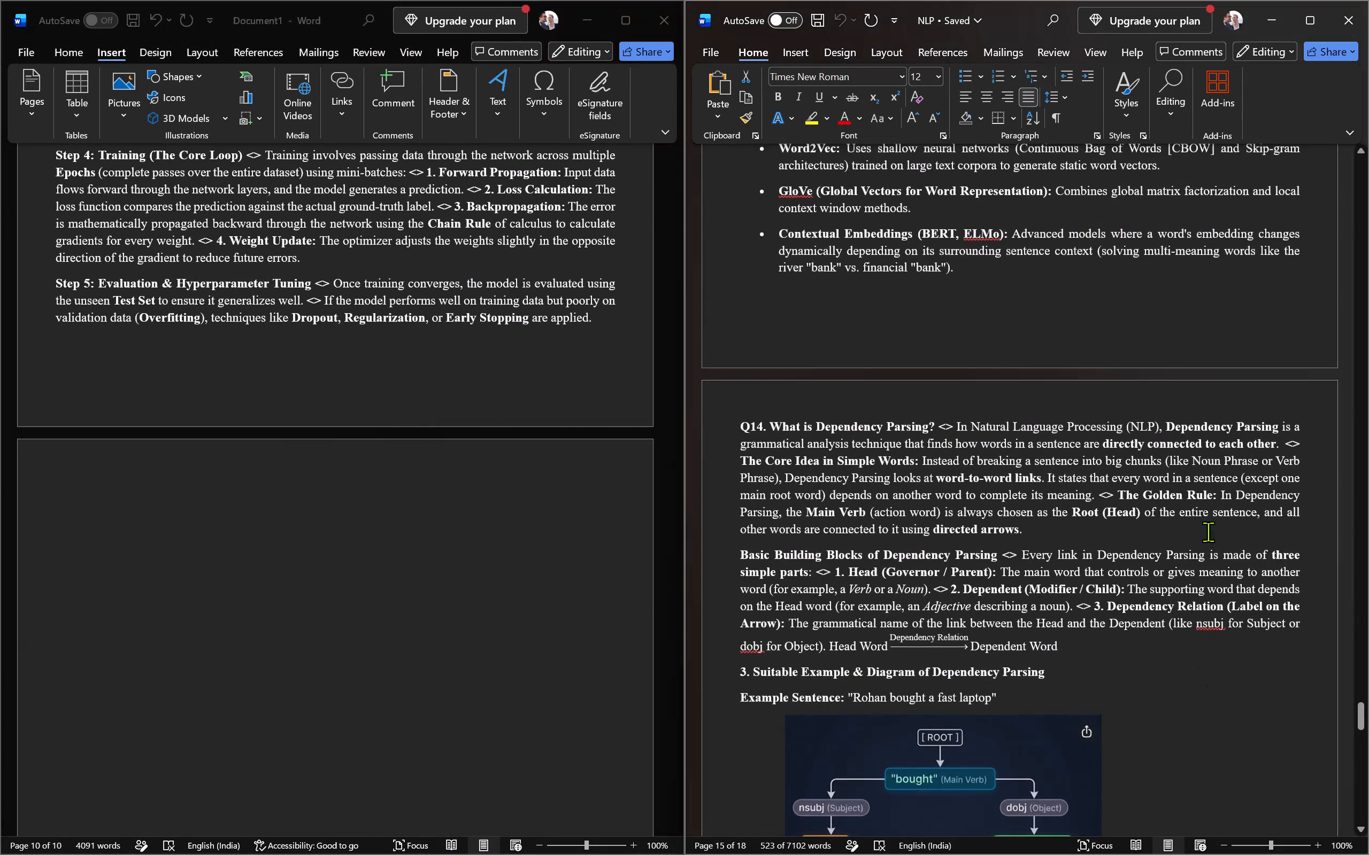
middle_click(1249, 830)
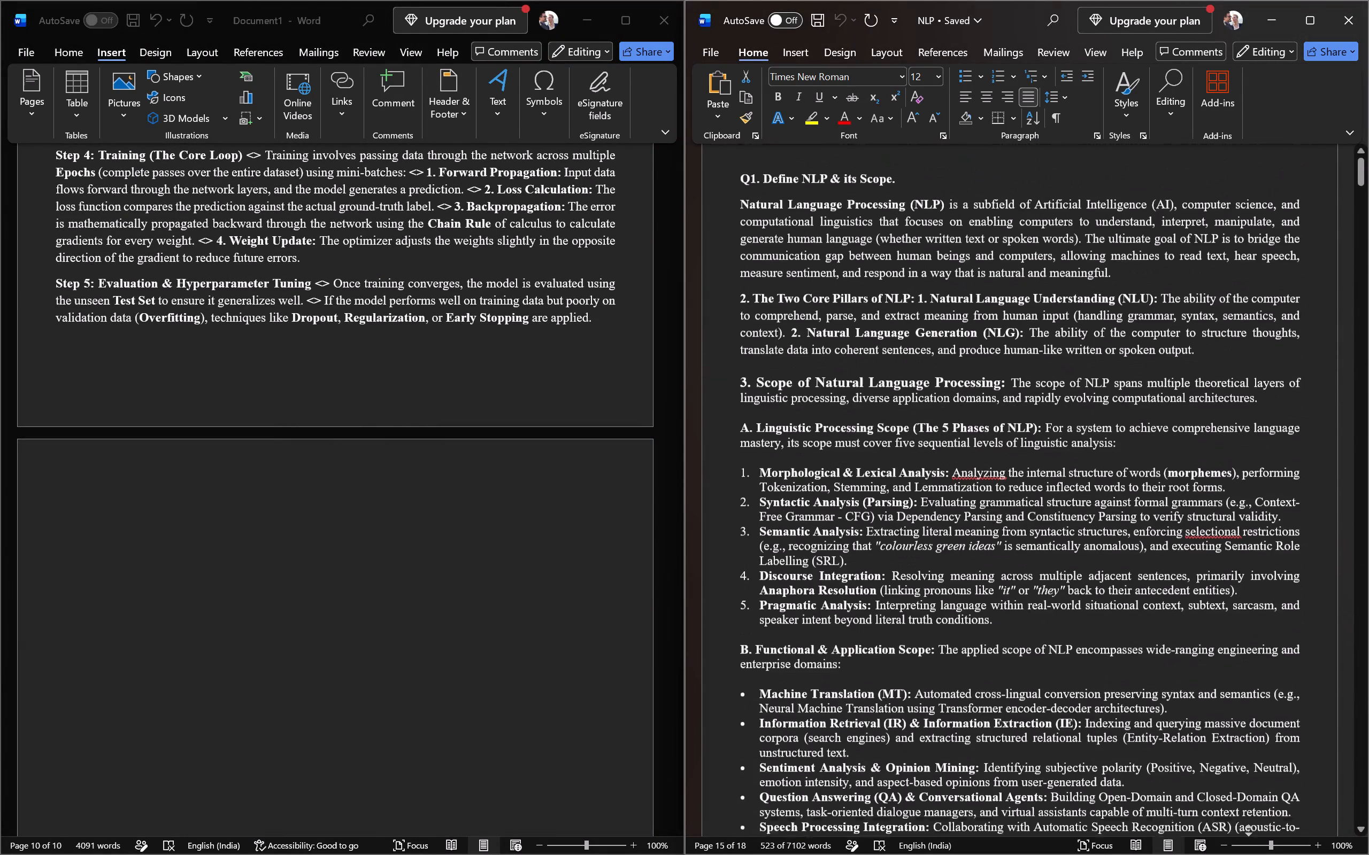
middle_click(1195, 585)
scroll(1195, 585, "down", 11)
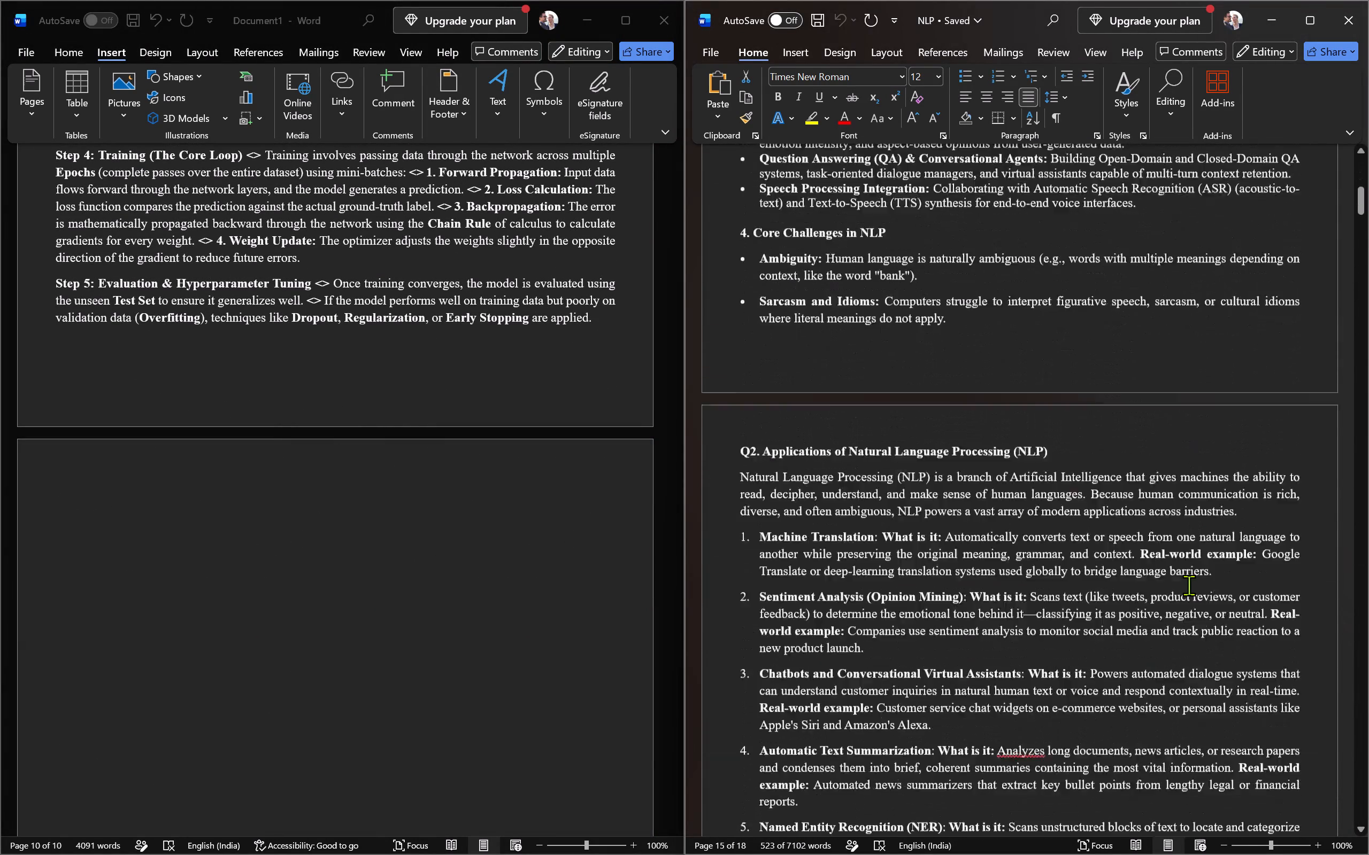
scroll(1189, 585, "down", 14)
scroll(1193, 585, "down", 10)
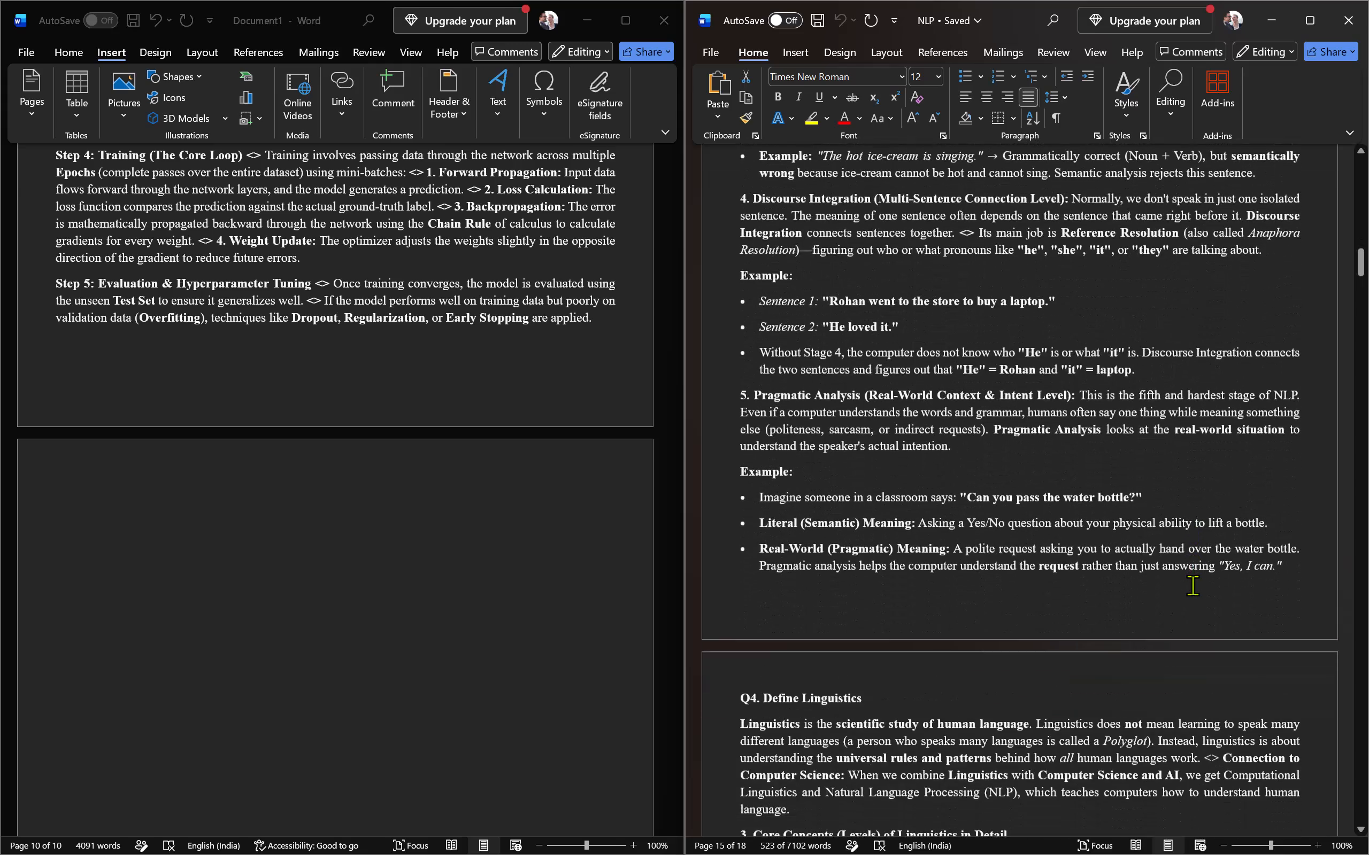
scroll(1193, 585, "down", 17)
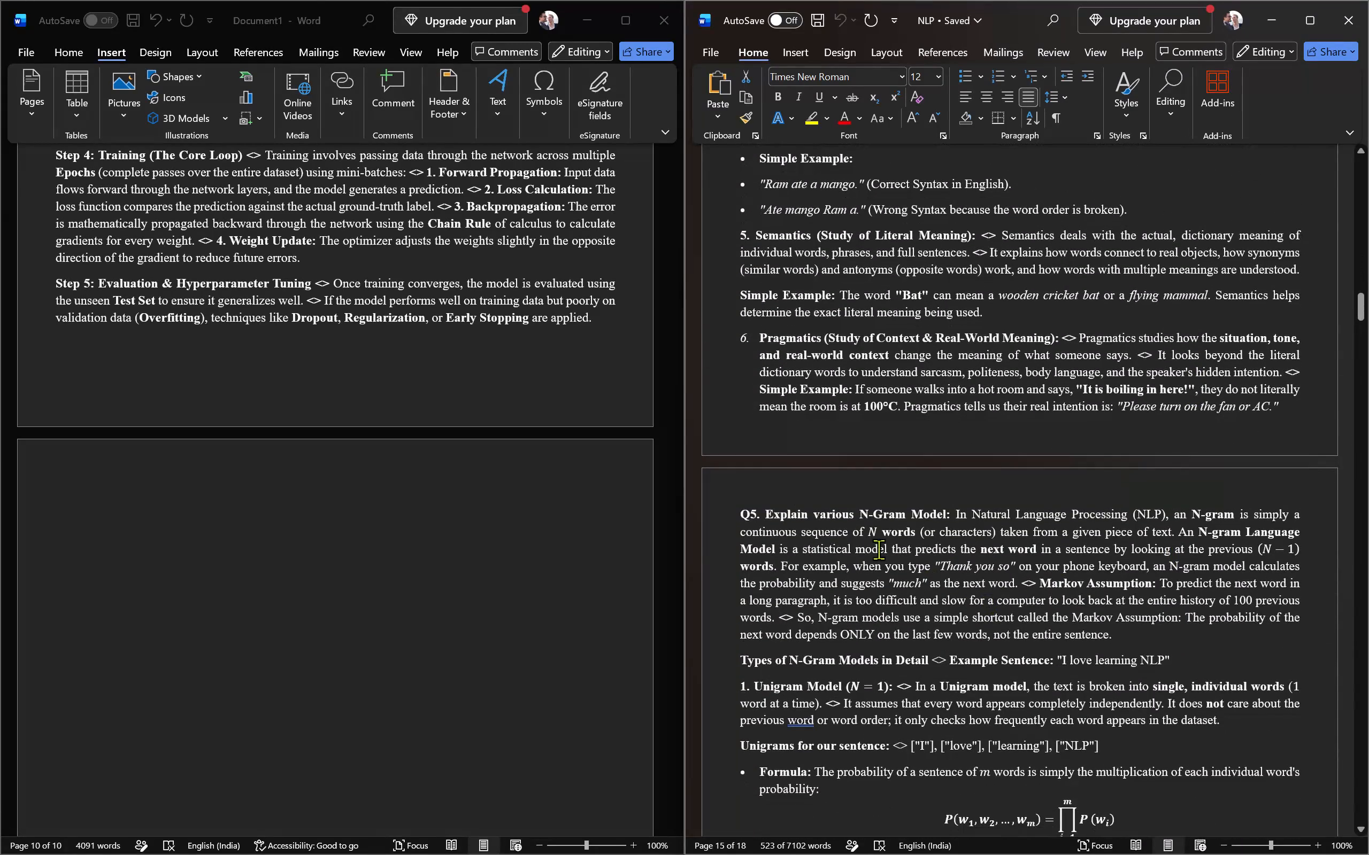
left_click_drag(741, 508, 854, 594)
scroll(854, 594, "down", 2)
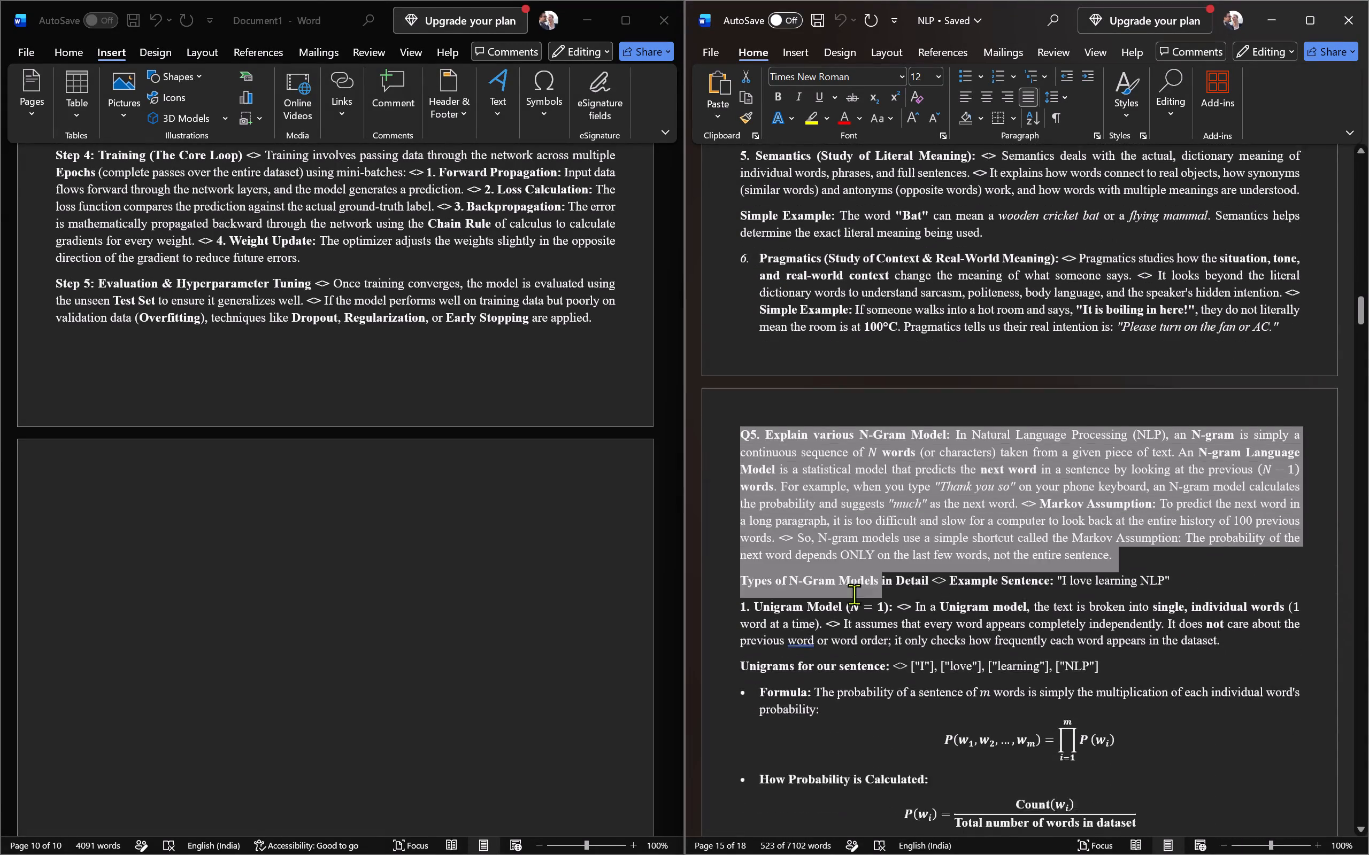
scroll(854, 594, "down", 3)
left_click_drag(854, 594, 1179, 725)
scroll(871, 589, "down", 4)
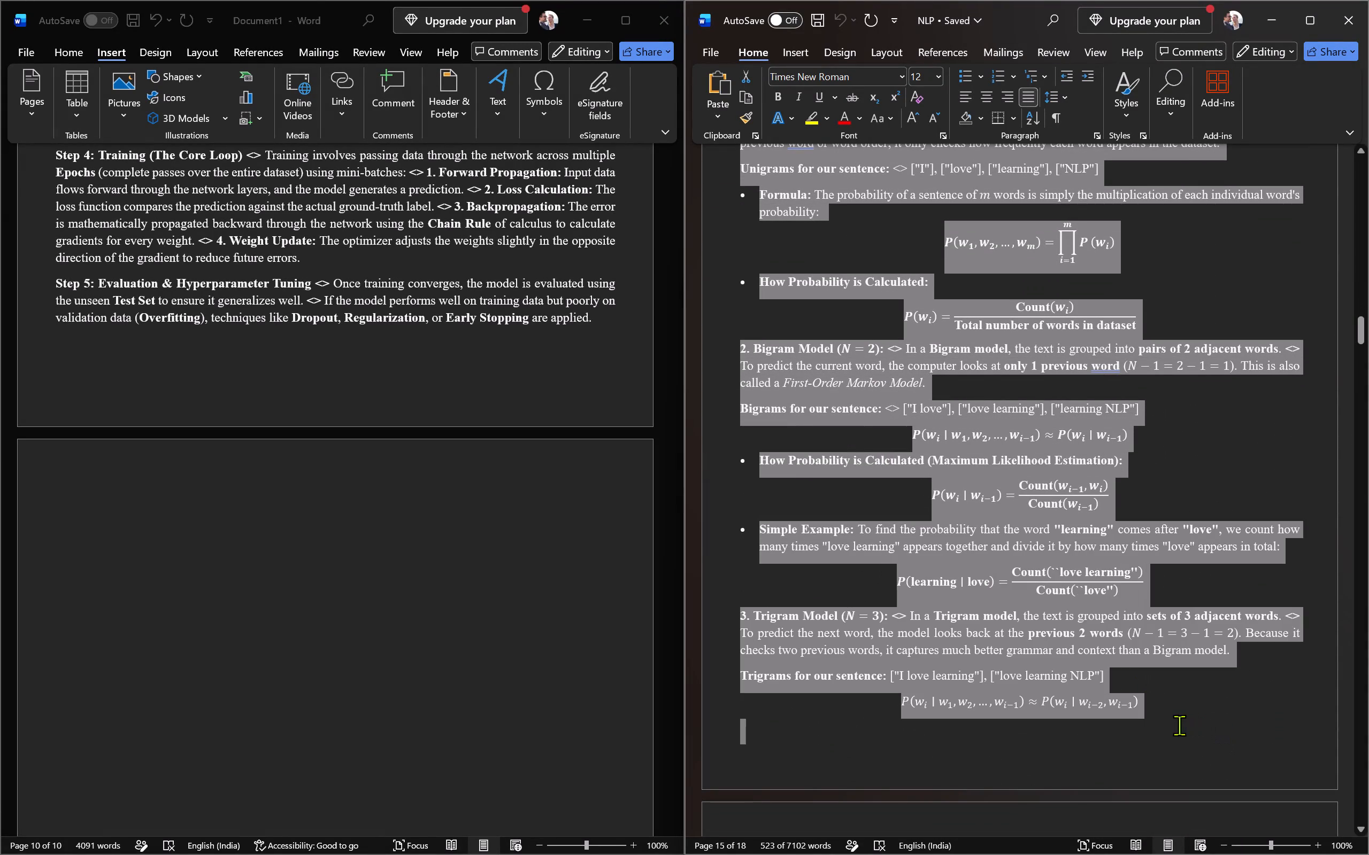
left_click_drag(1179, 725, 1148, 698)
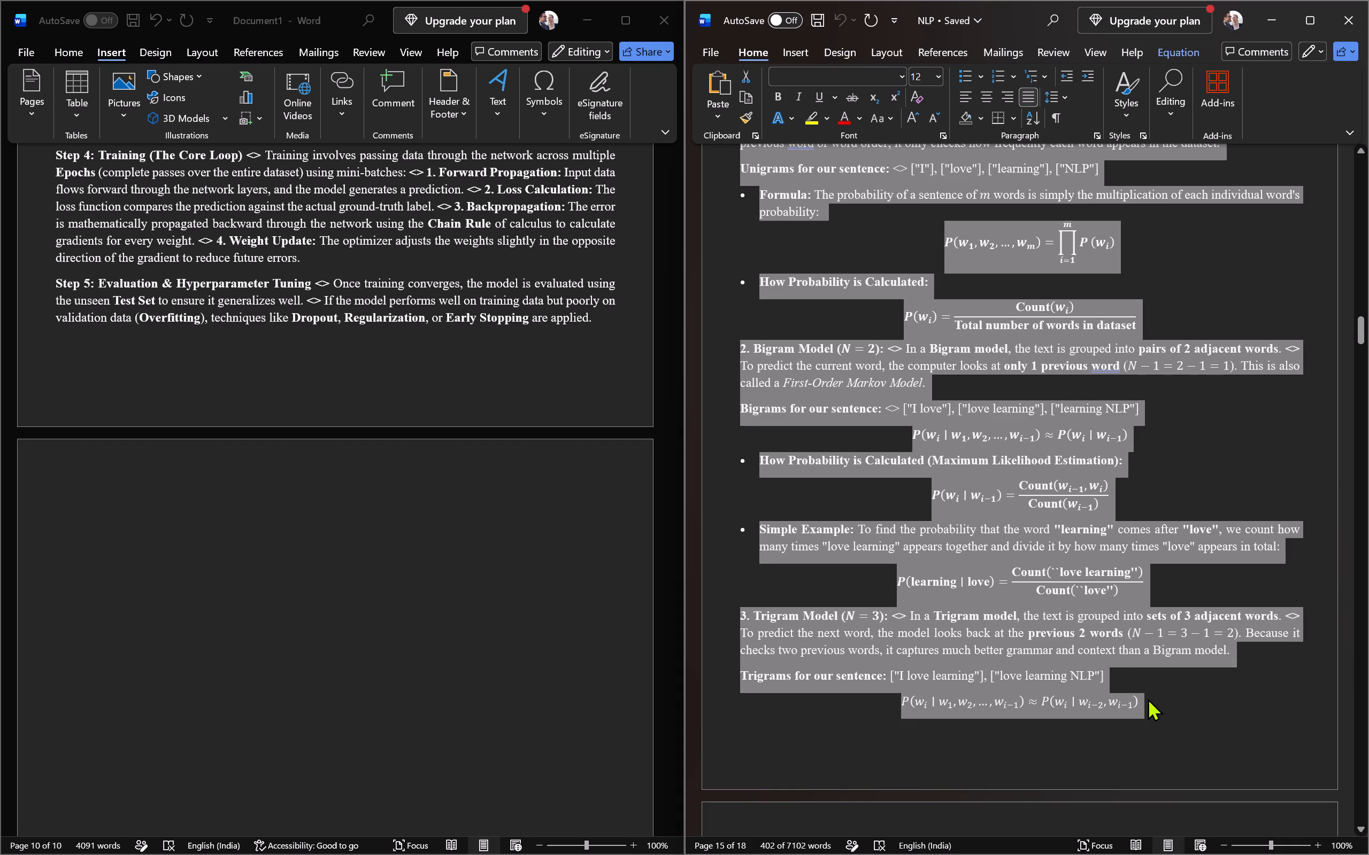
key("ctrl+c")
left_click(135, 528)
key("ctrl+v")
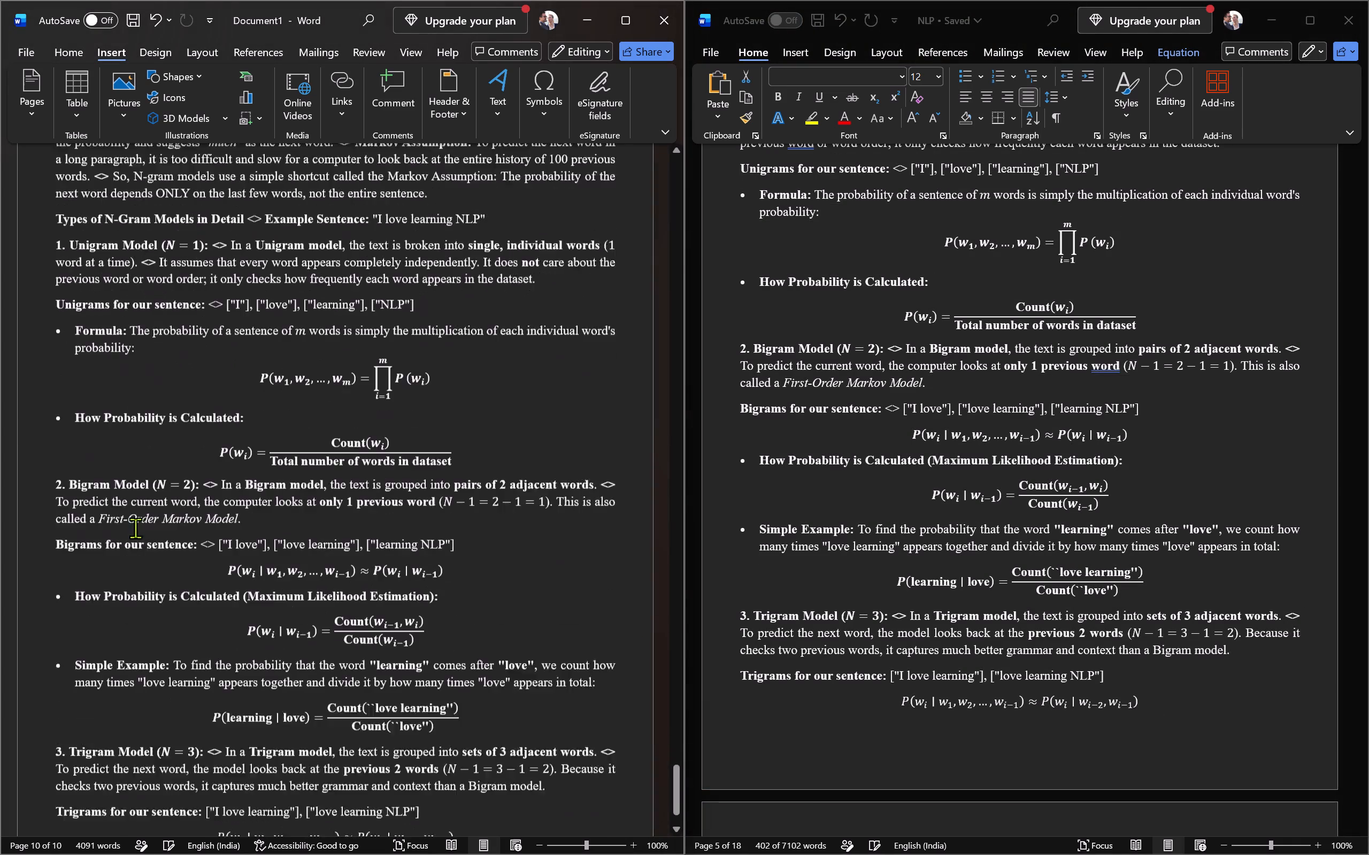
scroll(305, 547, "down", 4)
key("Return")
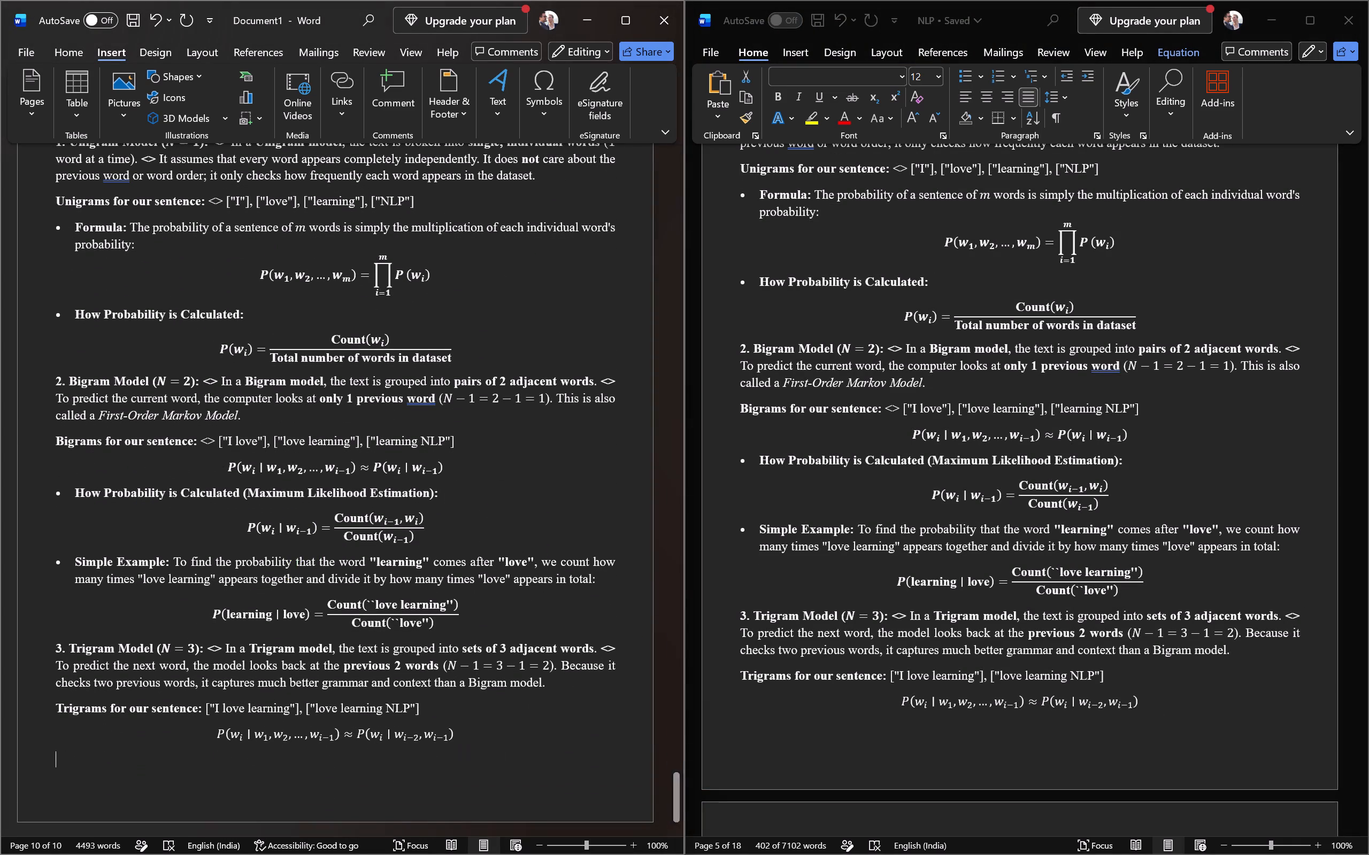
Copy the Q3 page from "Key Tasks:" through the Pragmatic Analysis example onto the new document's last page, and start another page after it.
scroll(1013, 506, "up", 2)
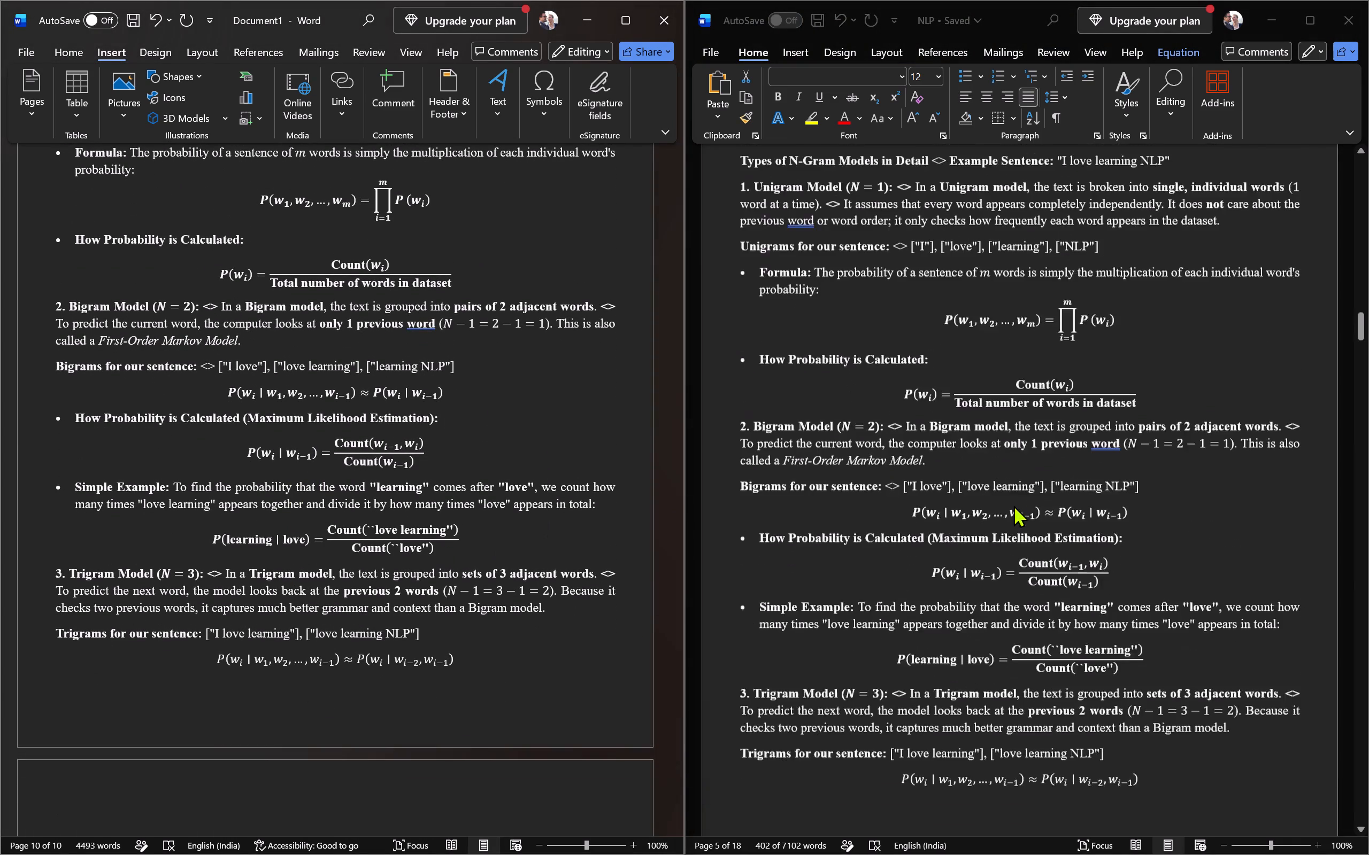
scroll(1013, 505, "up", 17)
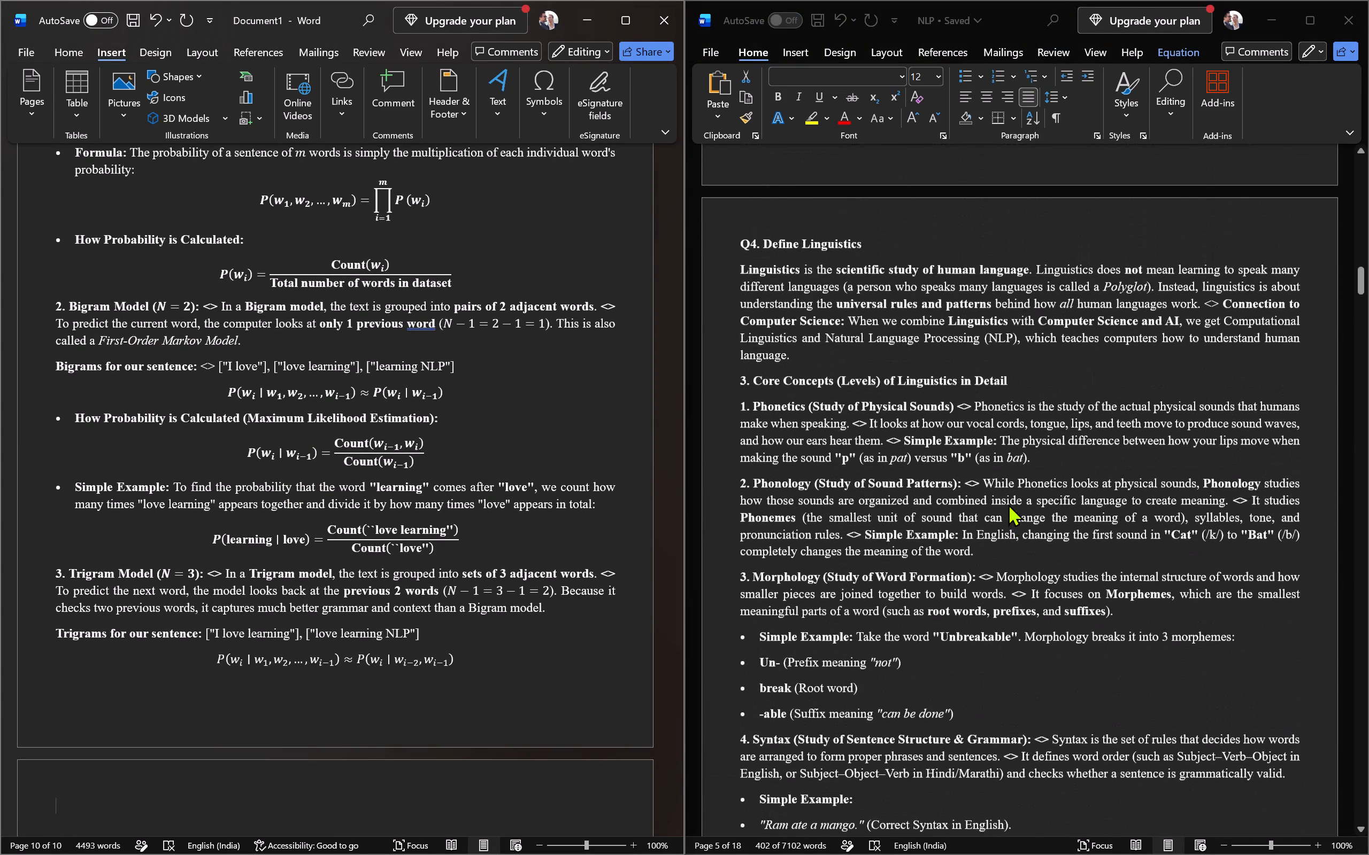
scroll(1008, 504, "up", 14)
scroll(997, 504, "up", 11)
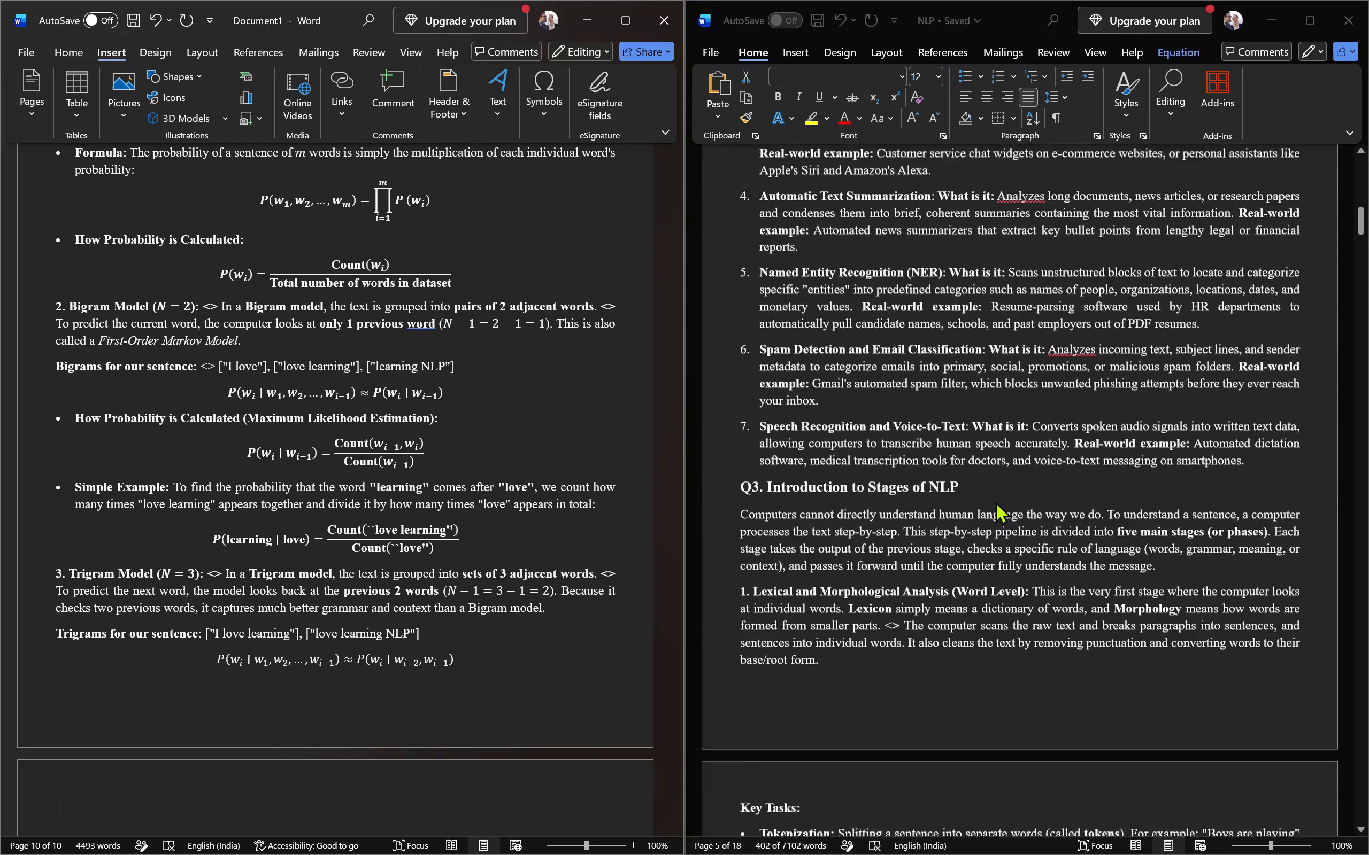
scroll(995, 501, "up", 5)
scroll(995, 501, "down", 6)
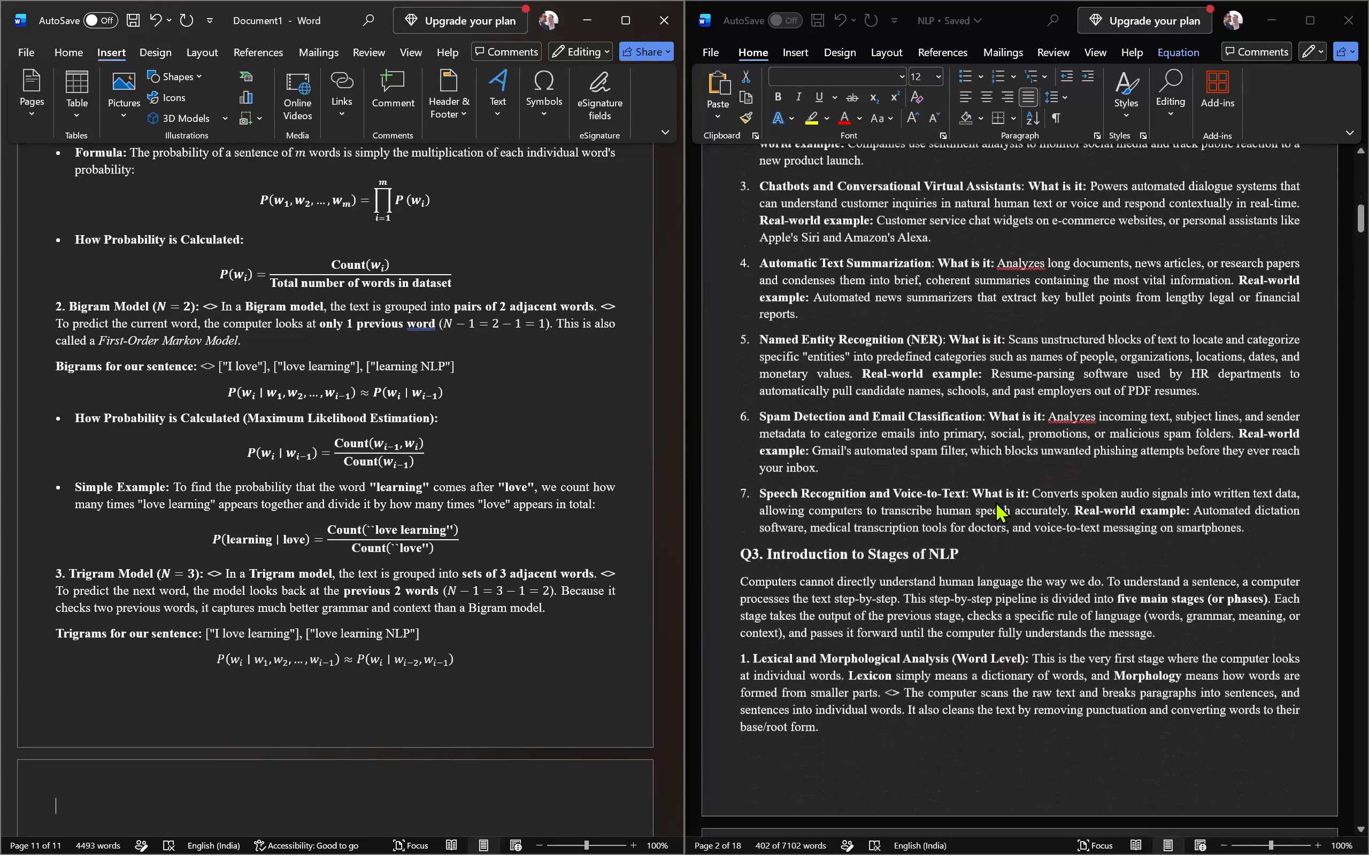
scroll(995, 501, "down", 15)
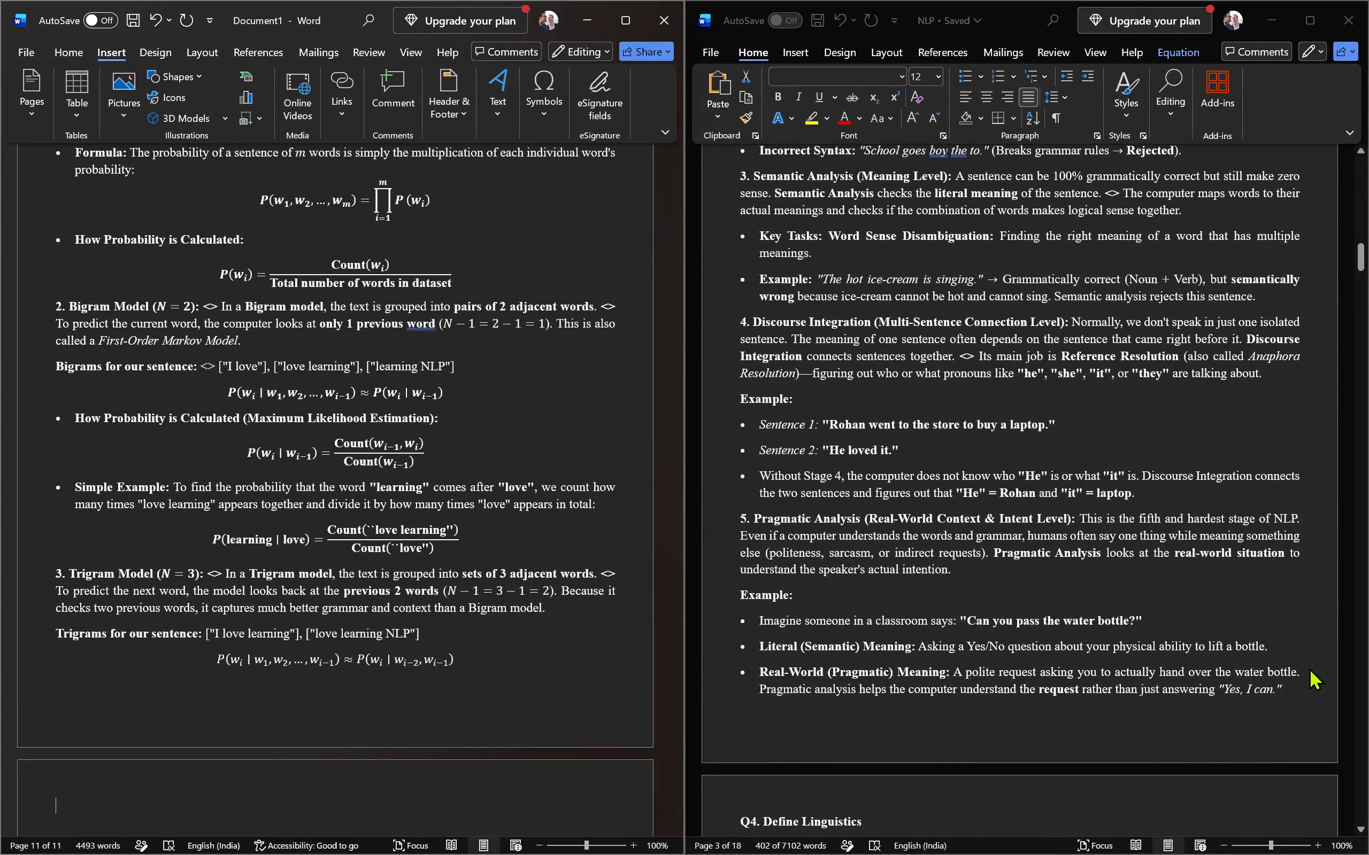
left_click_drag(1286, 691, 1060, 639)
left_click_drag(1296, 698, 944, 628)
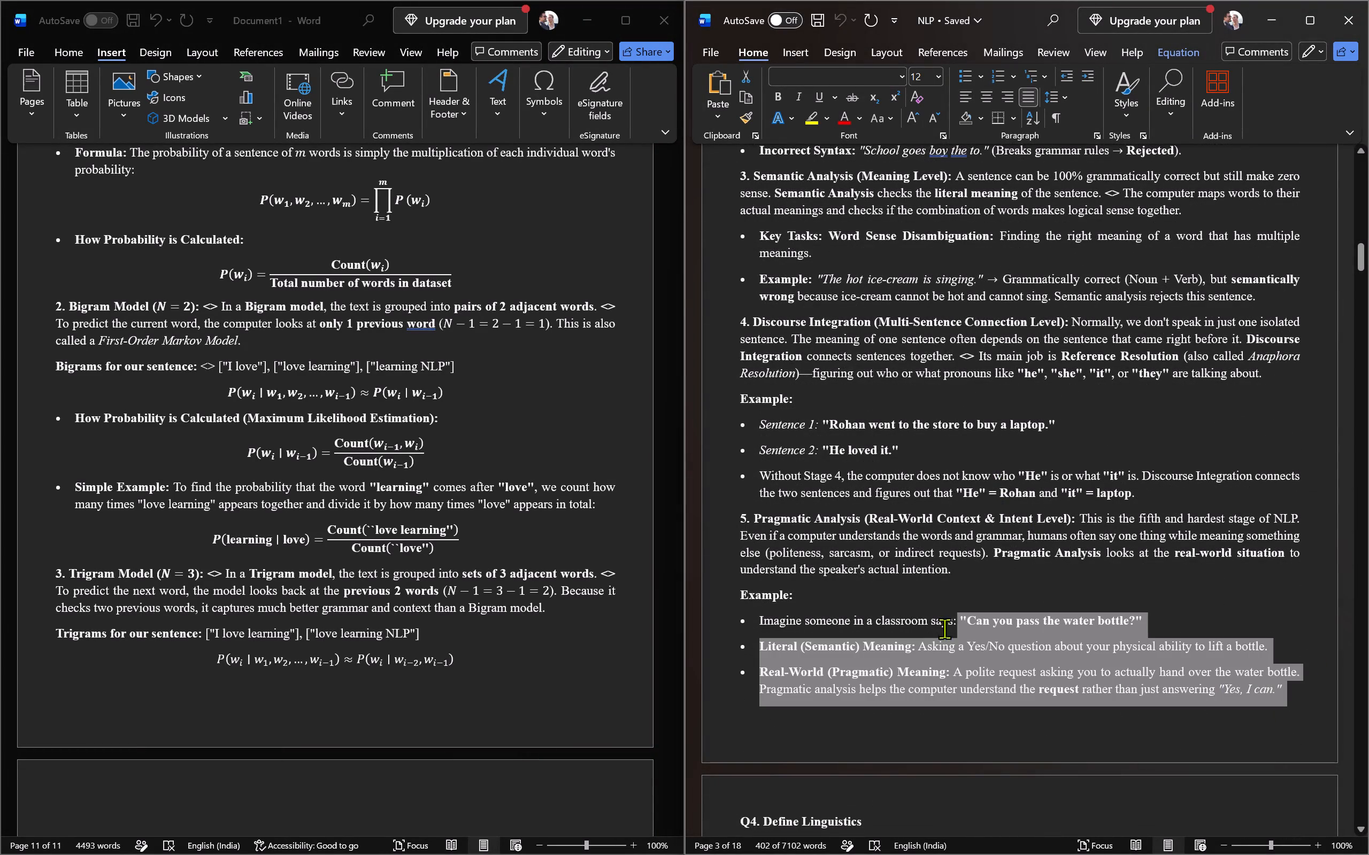
left_click_drag(944, 628, 776, 139)
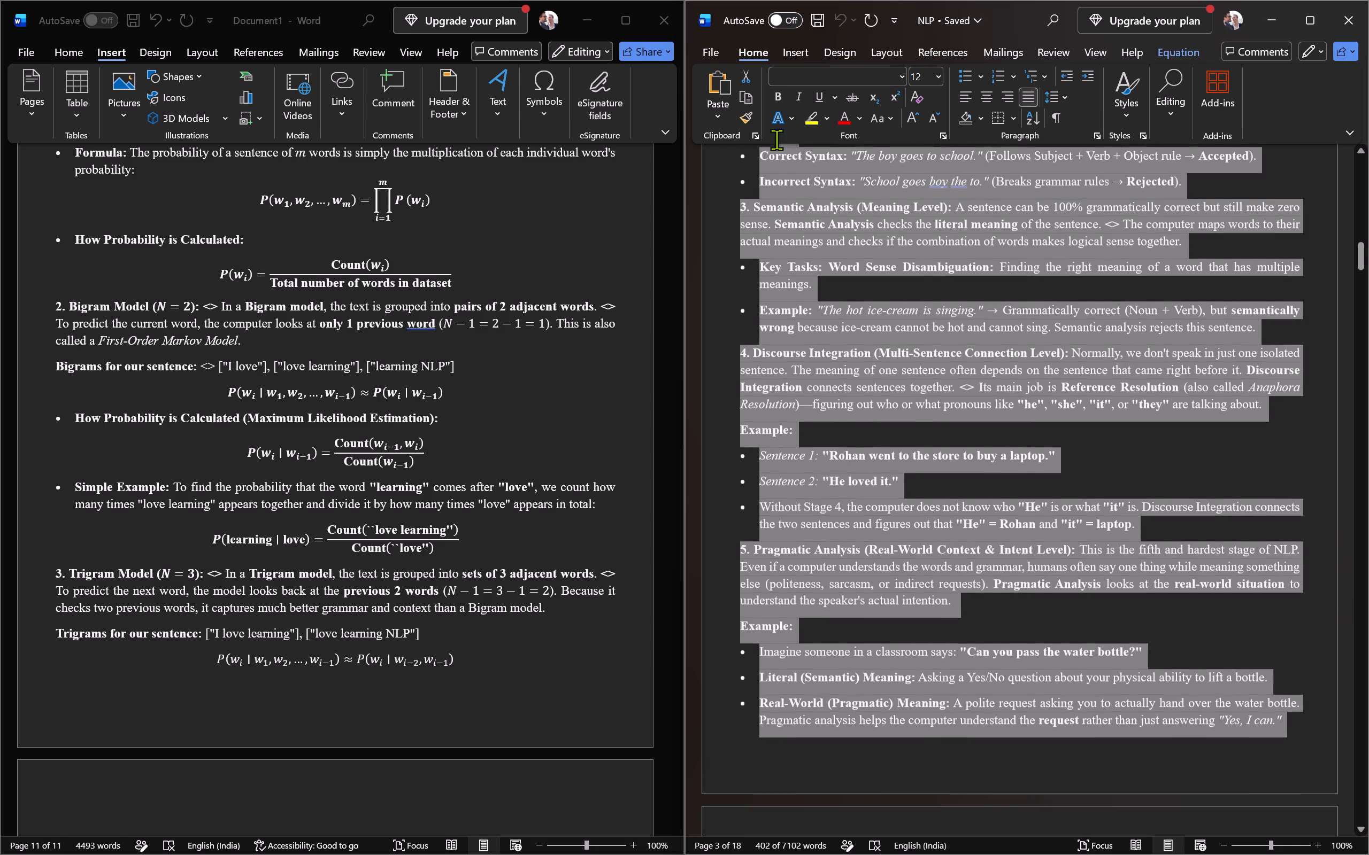
left_click_drag(776, 139, 733, 247)
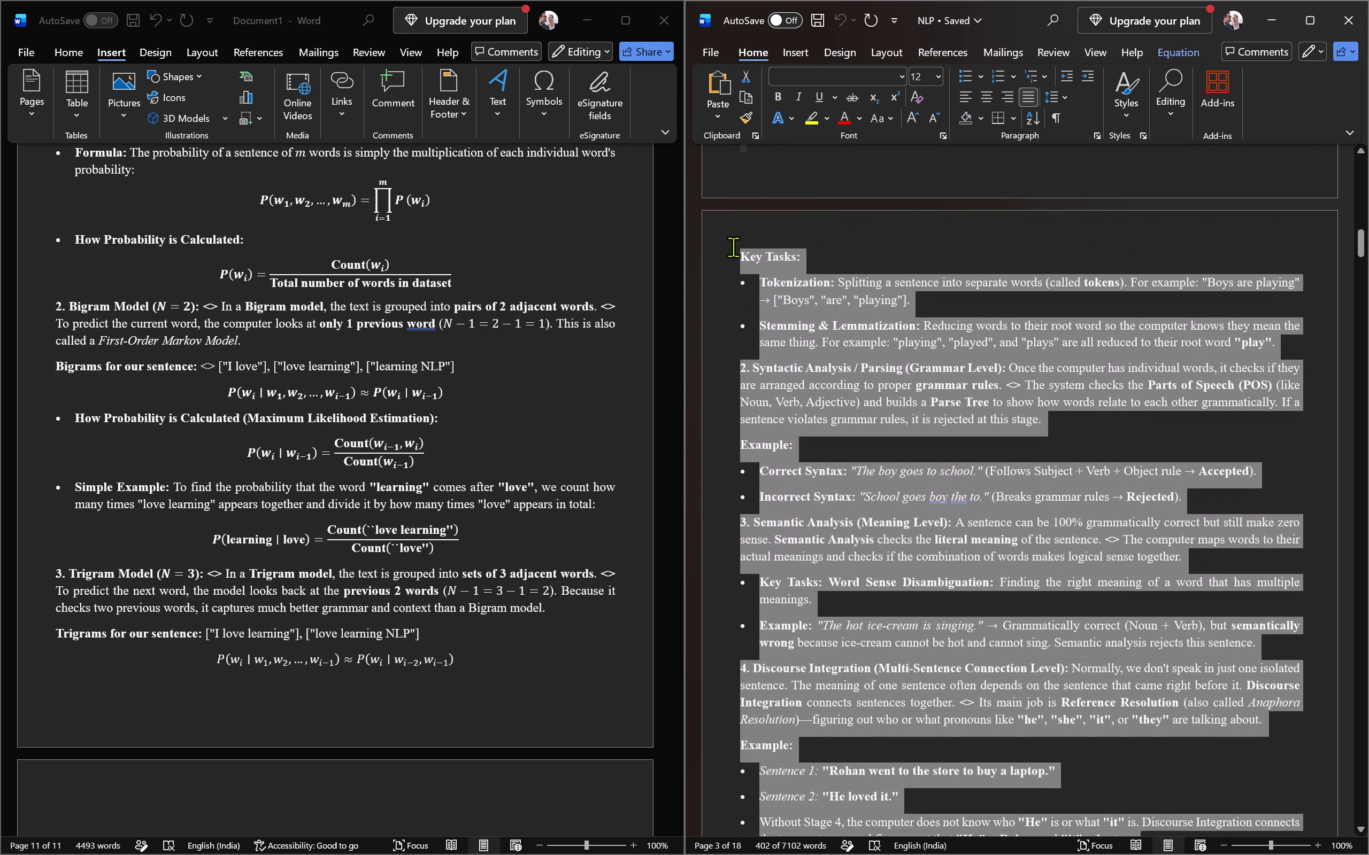
left_click_drag(733, 247, 733, 250)
key("ctrl+c")
left_click(995, 349)
scroll(991, 351, "up", 4)
scroll(465, 492, "down", 3)
left_click(255, 611)
key("ctrl+v")
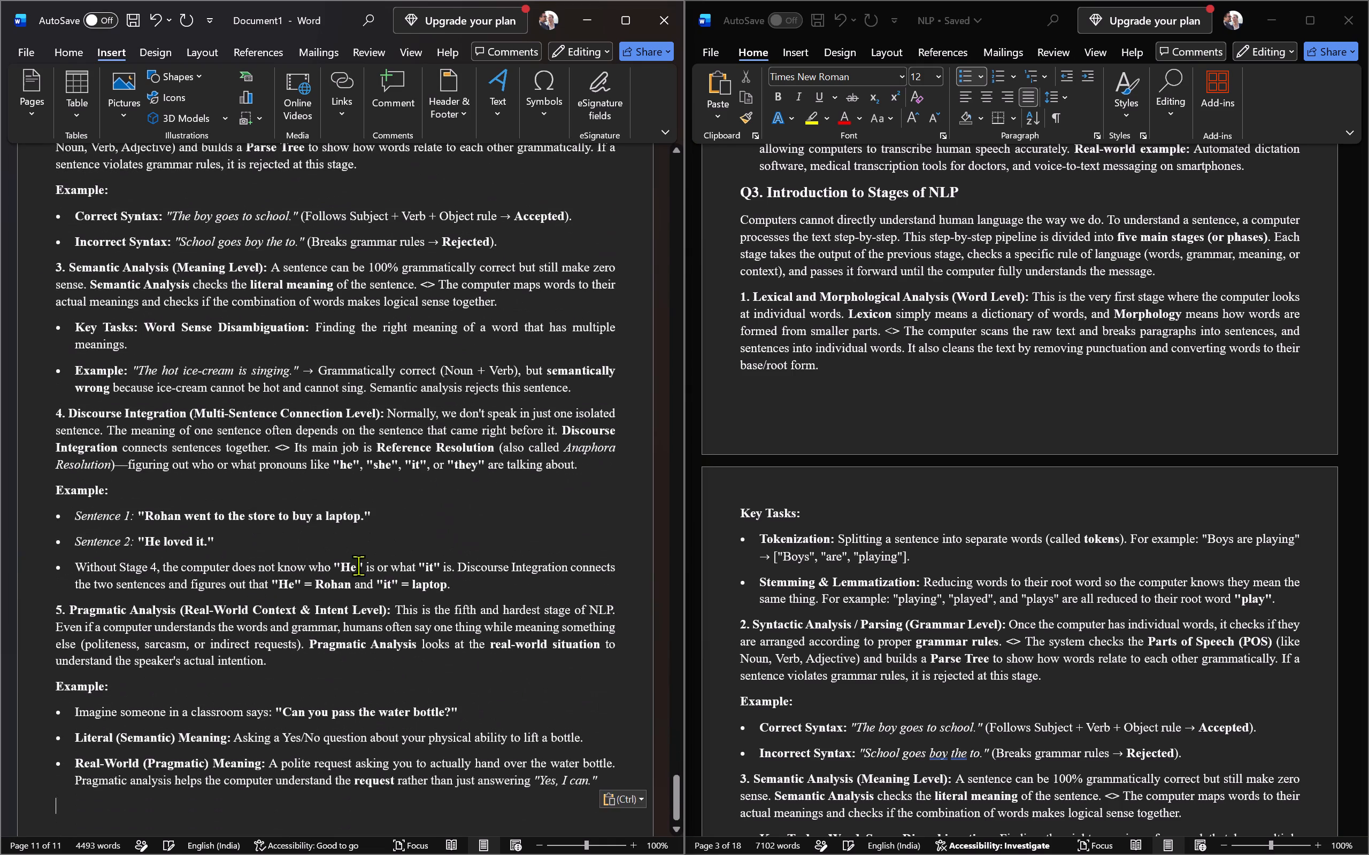
scroll(373, 562, "down", 4)
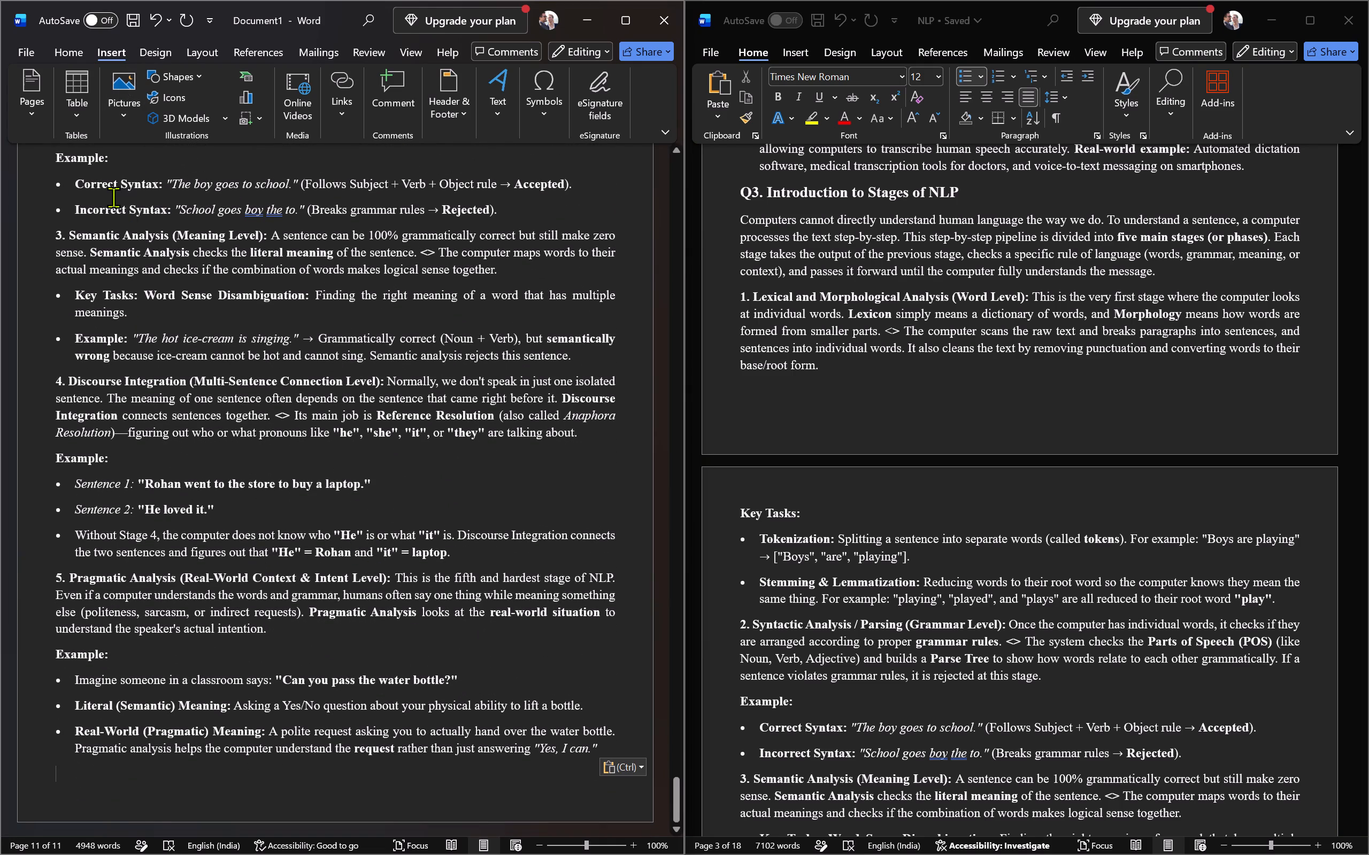
key("Return")
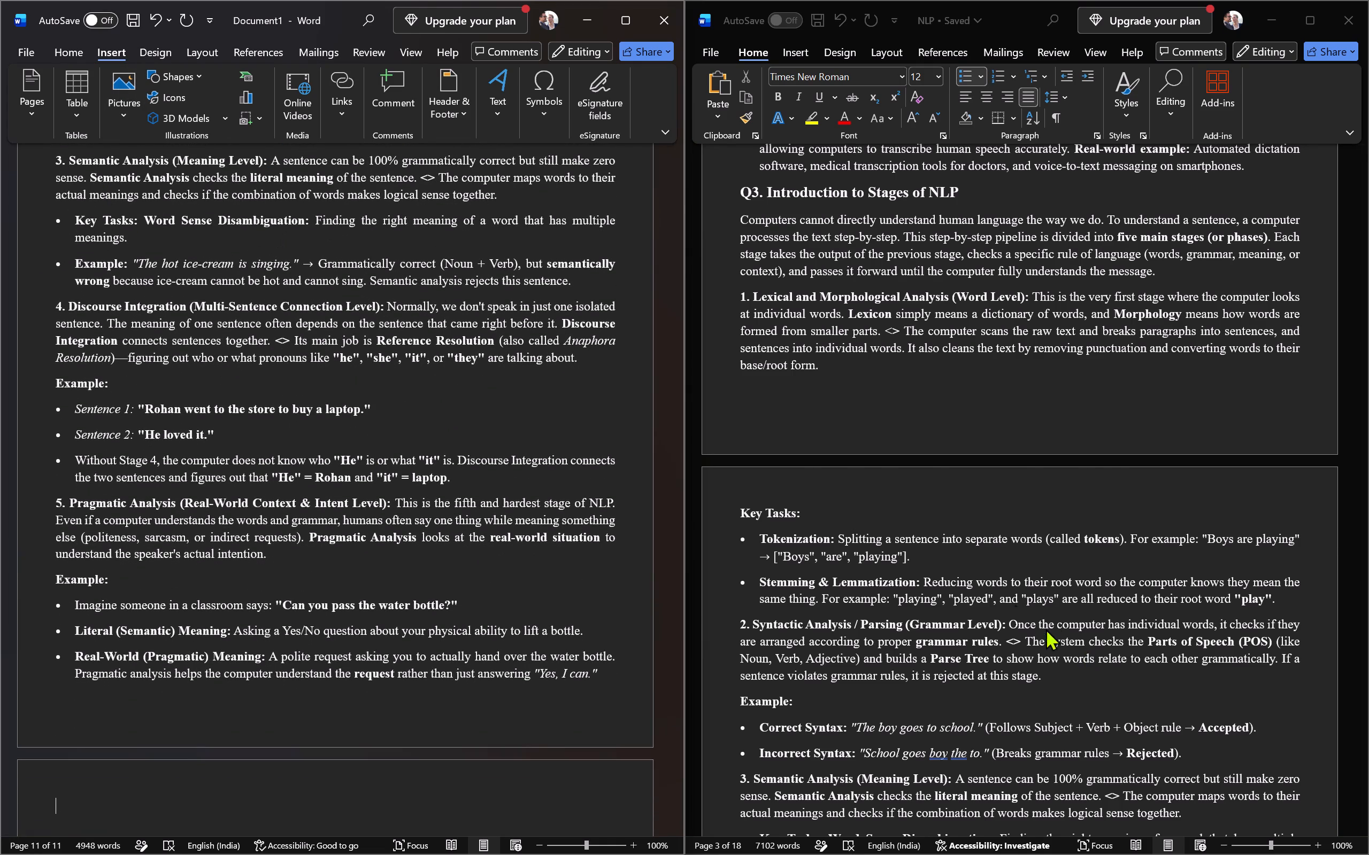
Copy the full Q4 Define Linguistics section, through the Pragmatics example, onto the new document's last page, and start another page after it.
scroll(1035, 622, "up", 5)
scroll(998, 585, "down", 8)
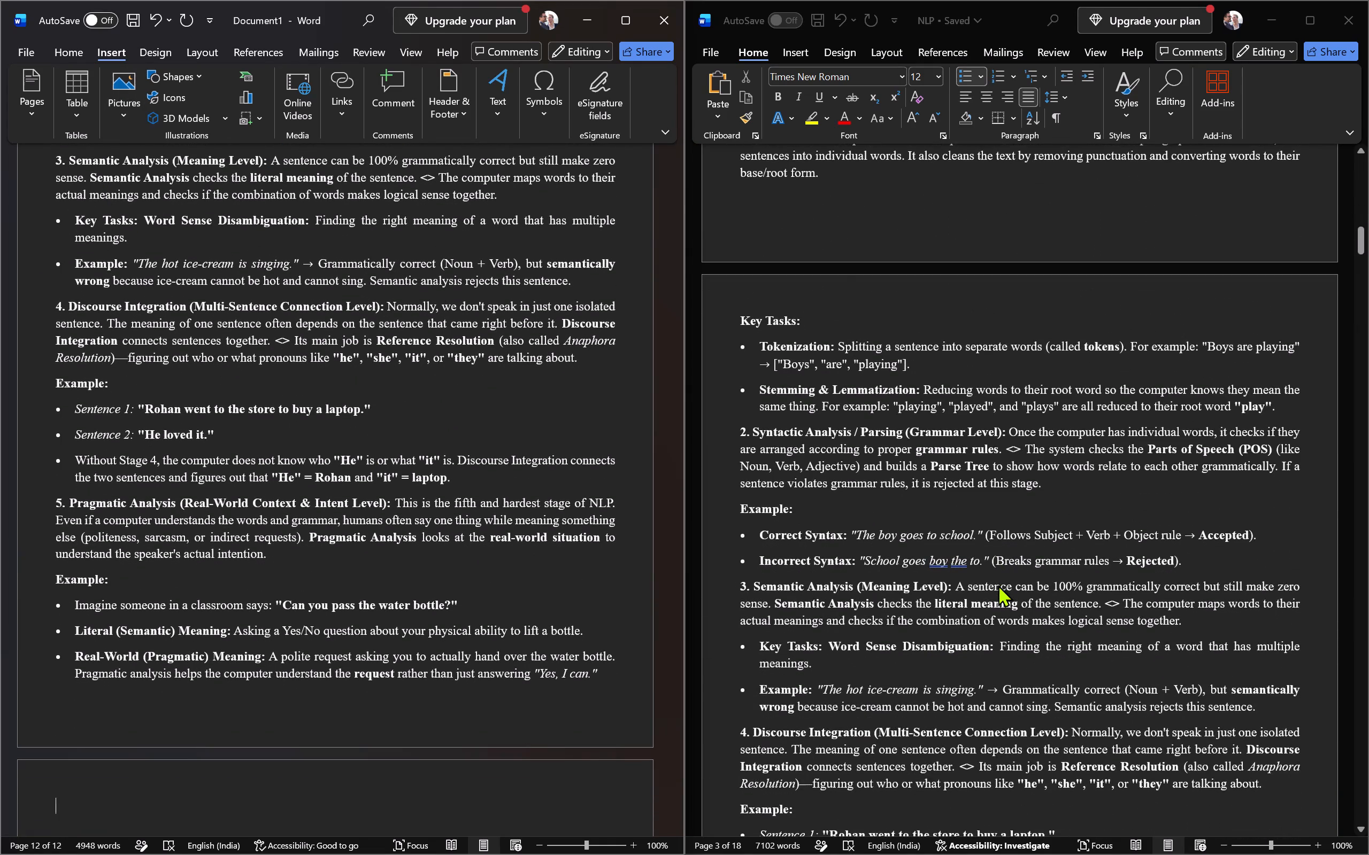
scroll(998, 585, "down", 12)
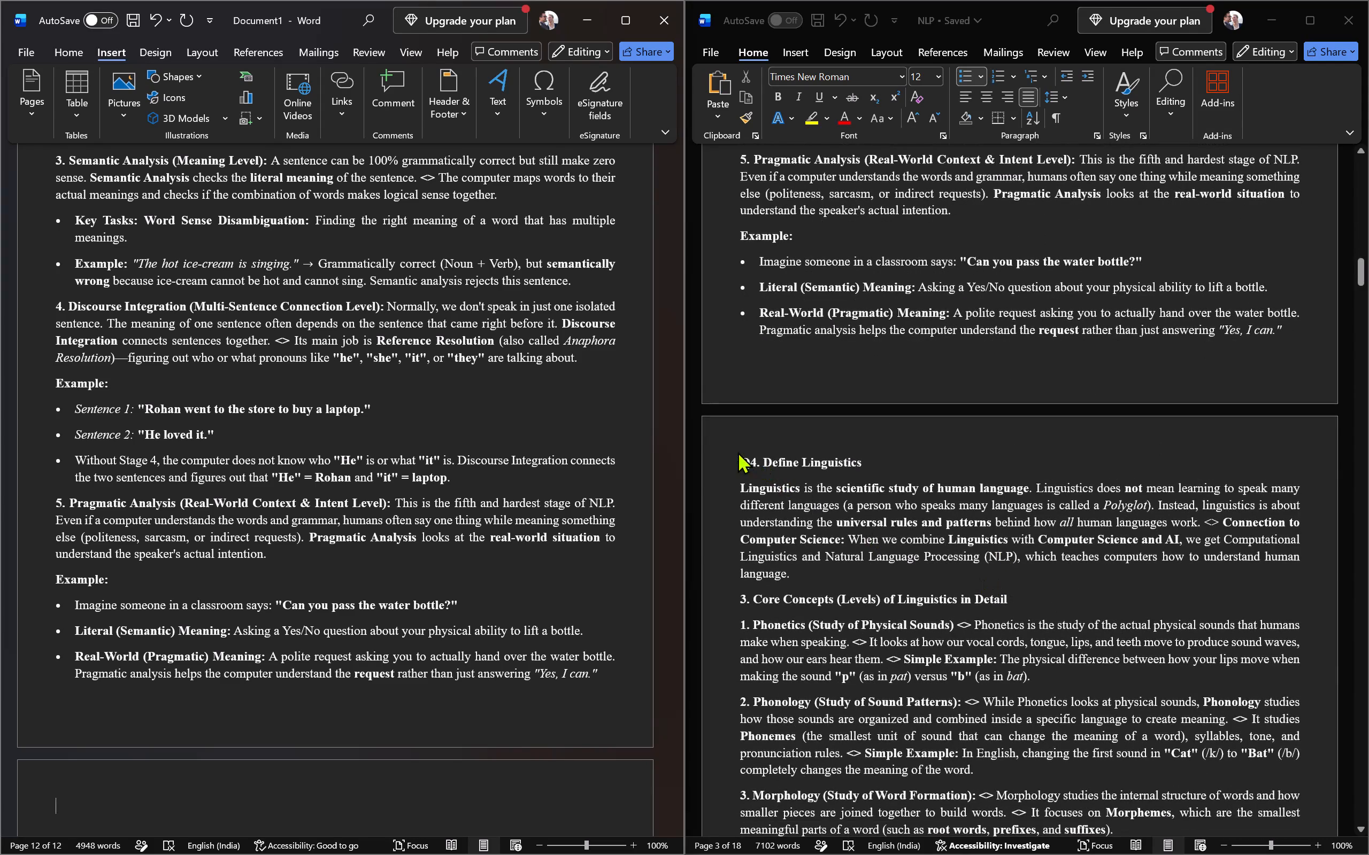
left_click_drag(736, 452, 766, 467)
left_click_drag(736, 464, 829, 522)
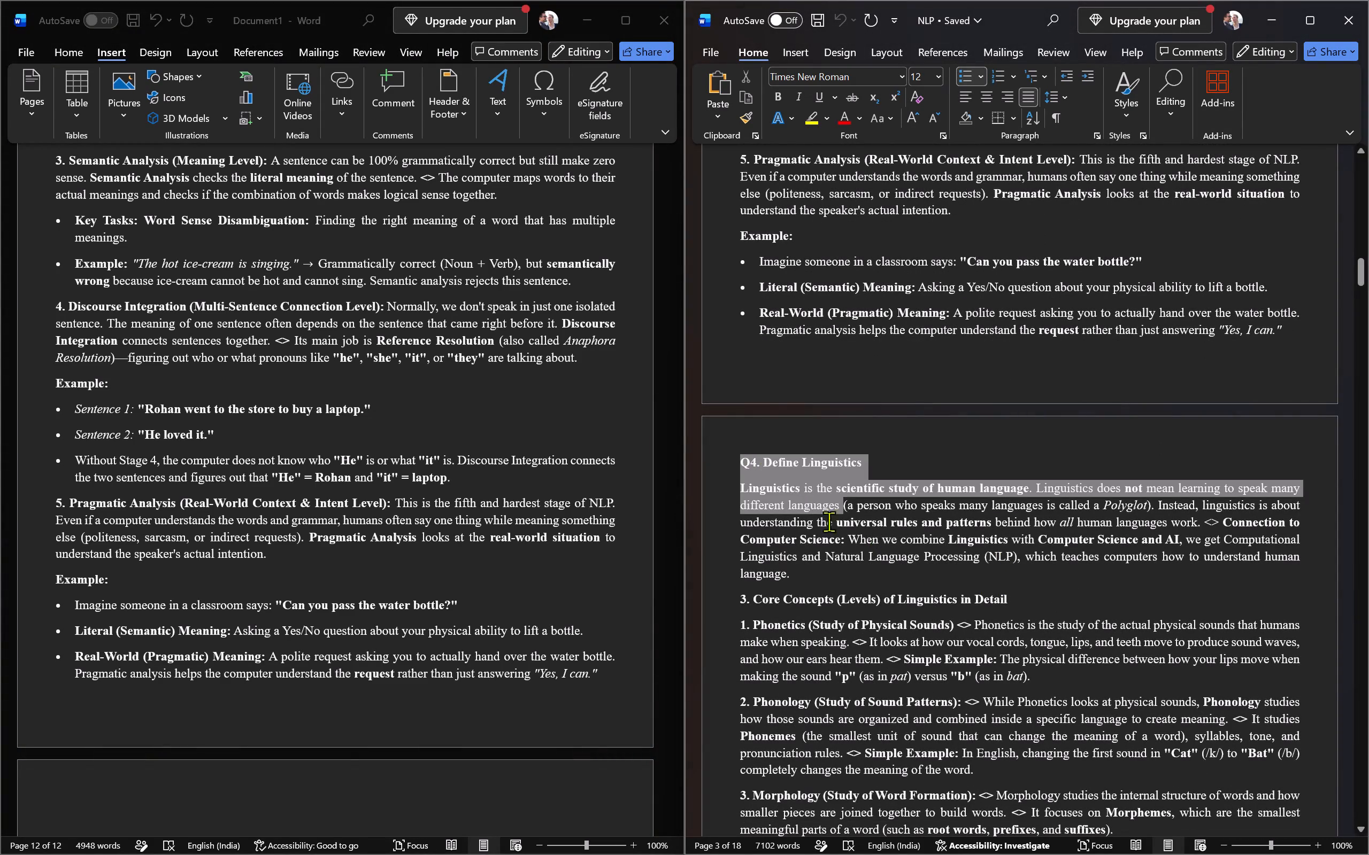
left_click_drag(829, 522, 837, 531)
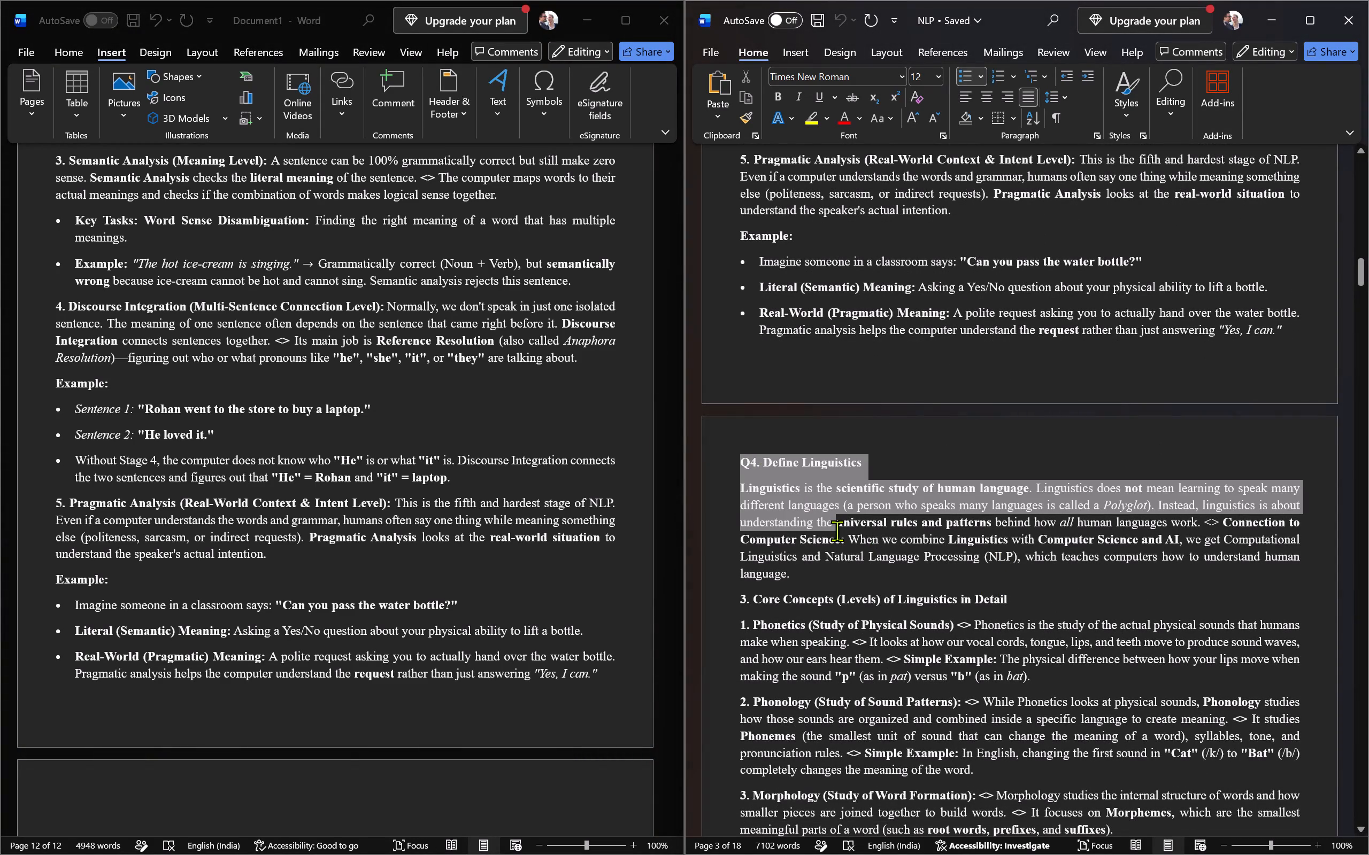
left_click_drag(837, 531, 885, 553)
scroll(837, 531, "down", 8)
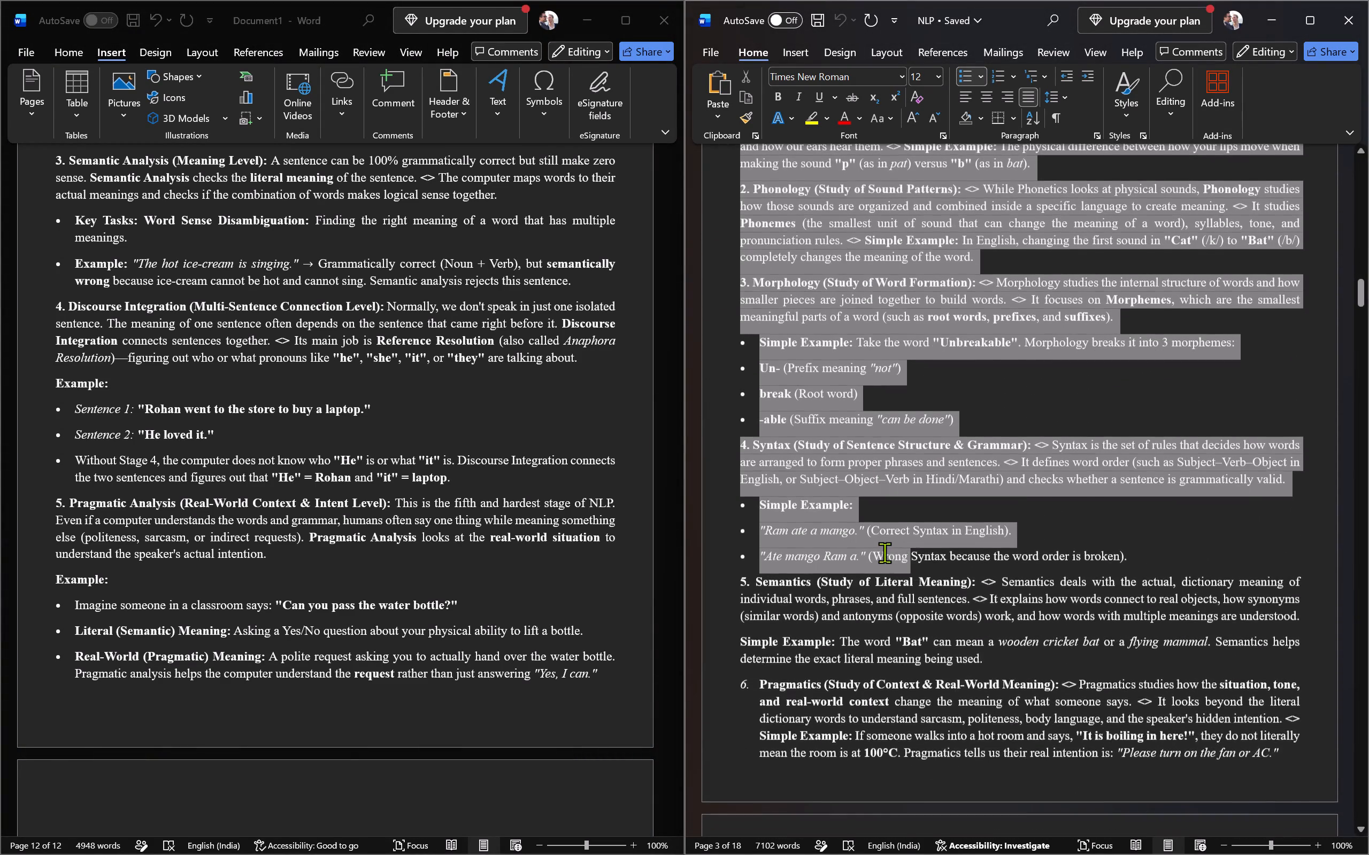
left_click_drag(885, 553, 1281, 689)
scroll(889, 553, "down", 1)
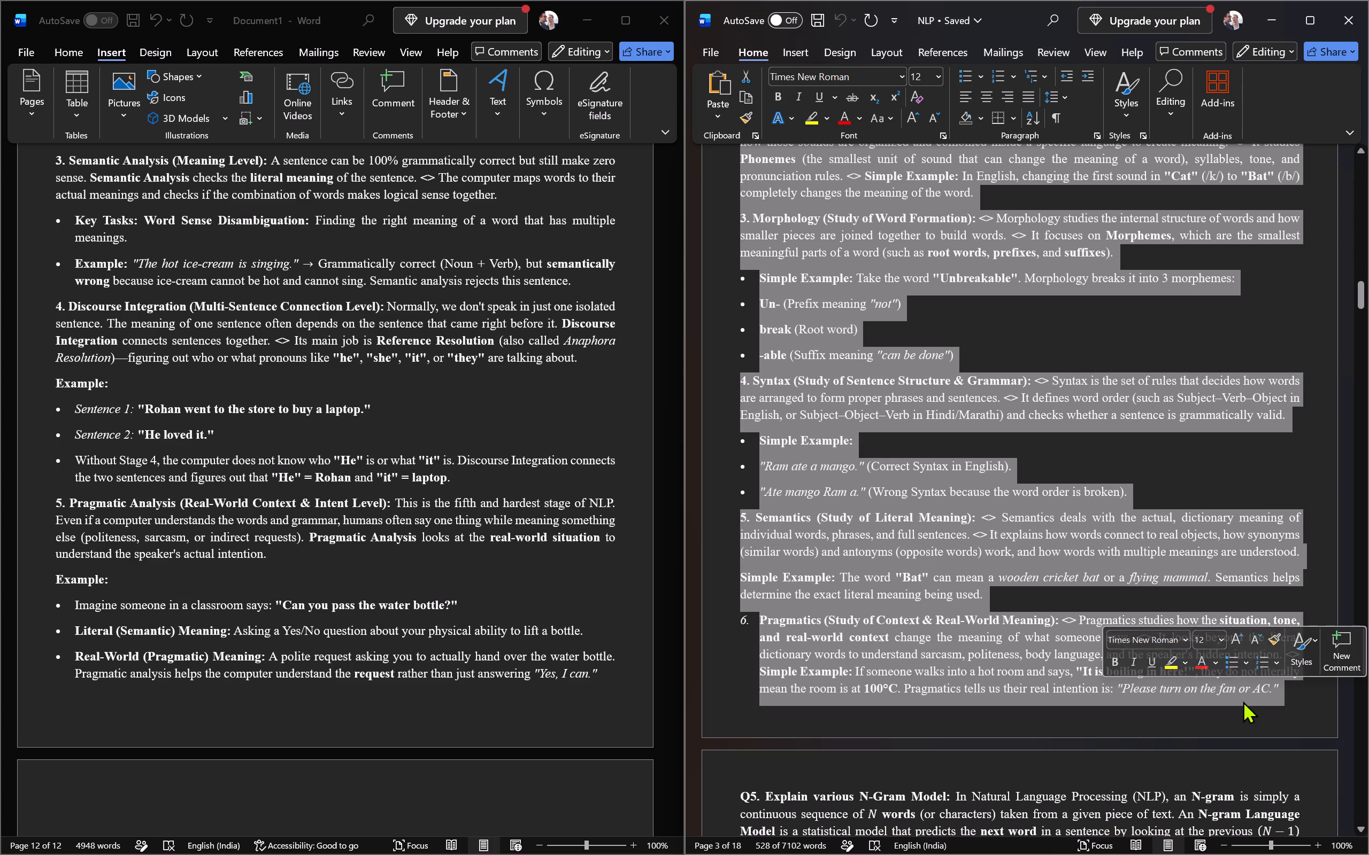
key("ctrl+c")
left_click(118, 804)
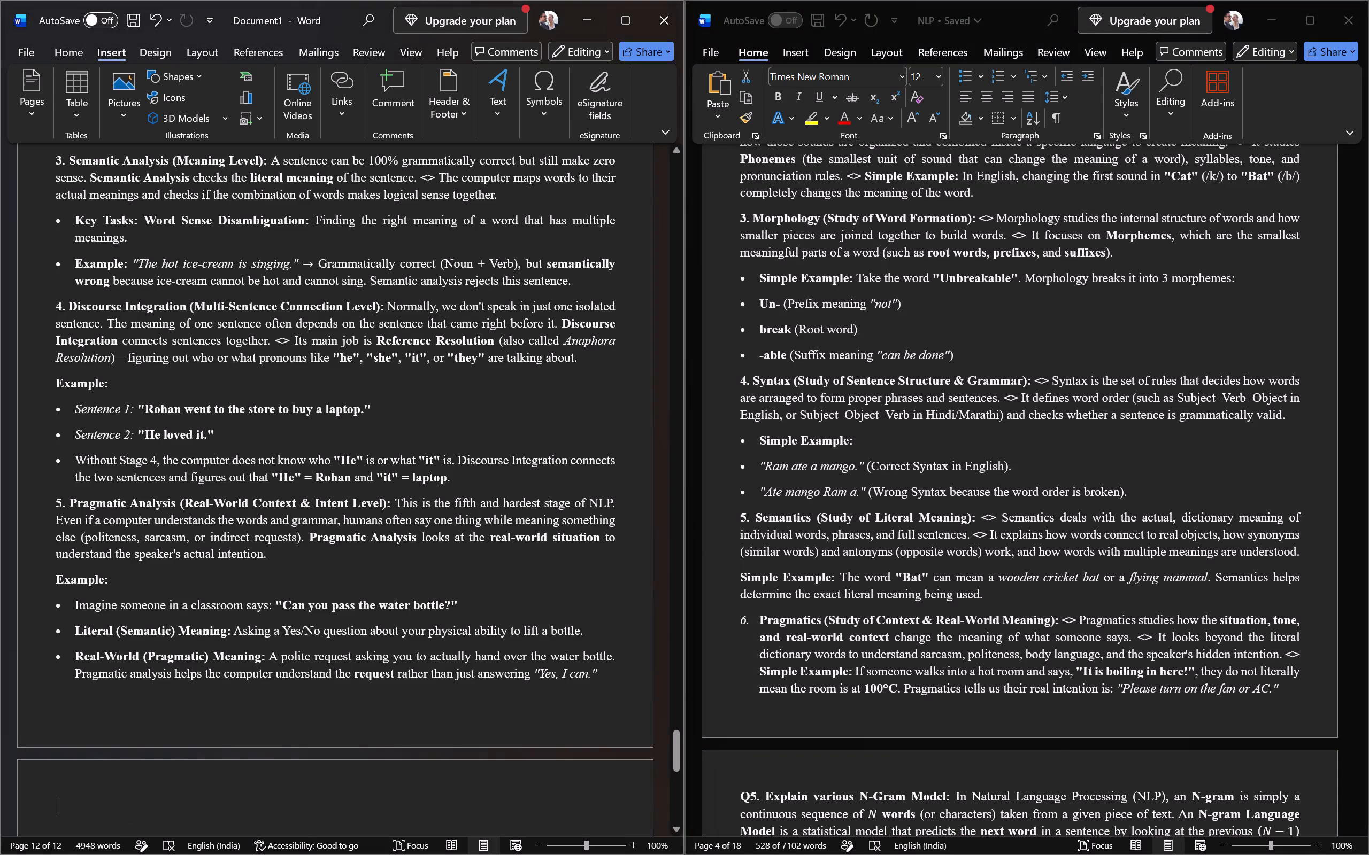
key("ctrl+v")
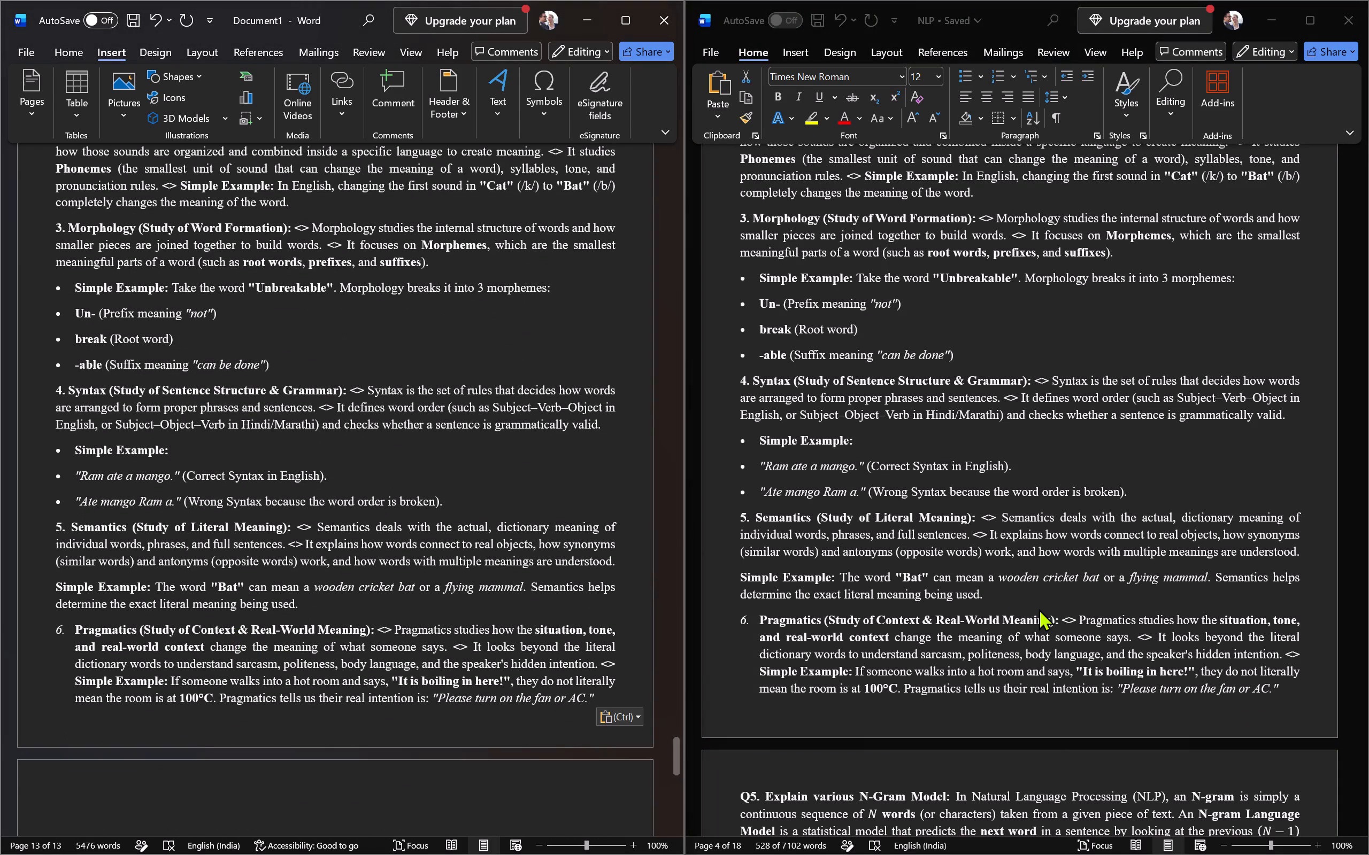
Examine the Q5 N-Gram Model pages in the NLP document, from the introduction to the total sentence probability.
scroll(1039, 610, "down", 4)
scroll(1005, 577, "down", 18)
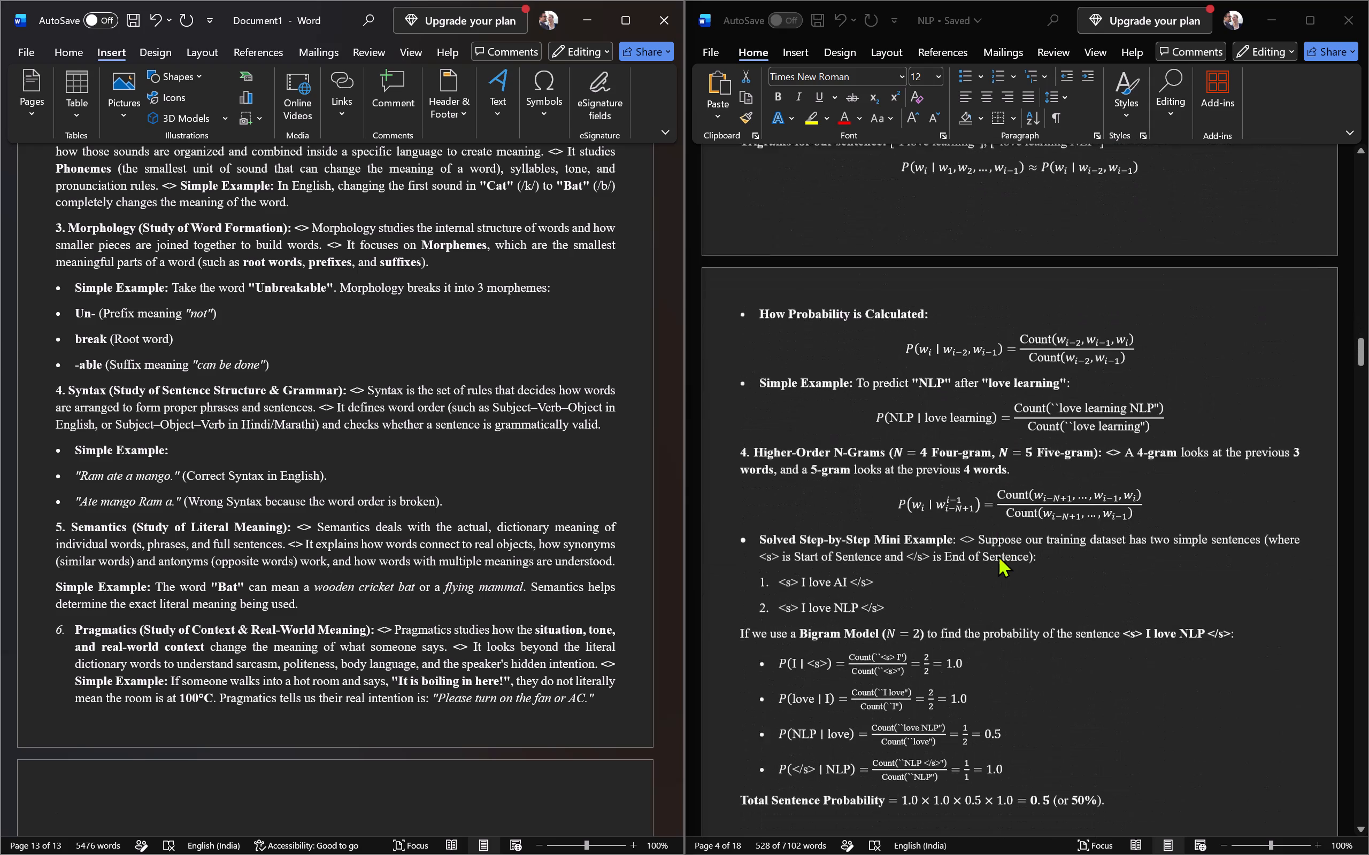
scroll(998, 554, "down", 5)
scroll(998, 554, "up", 16)
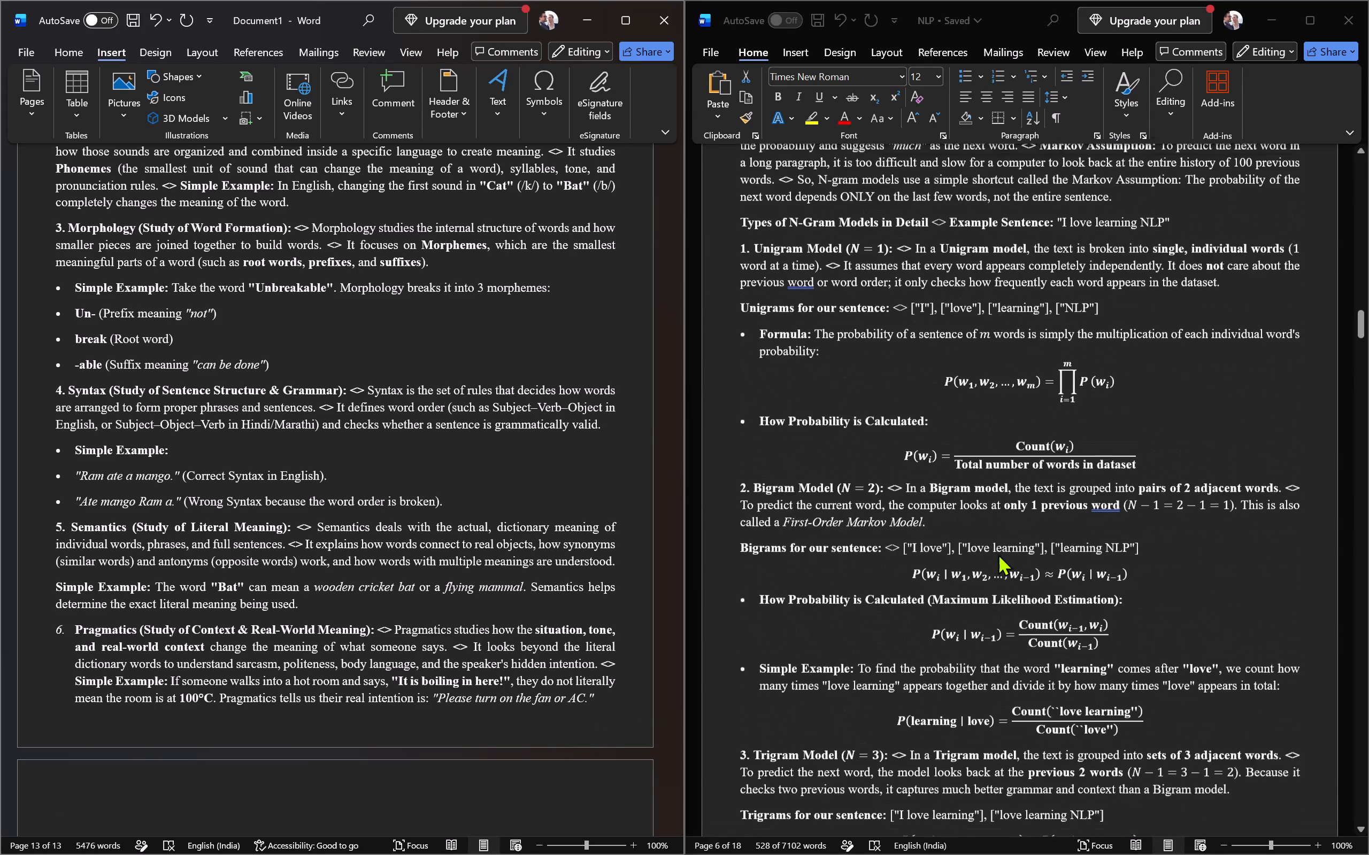
scroll(998, 554, "up", 2)
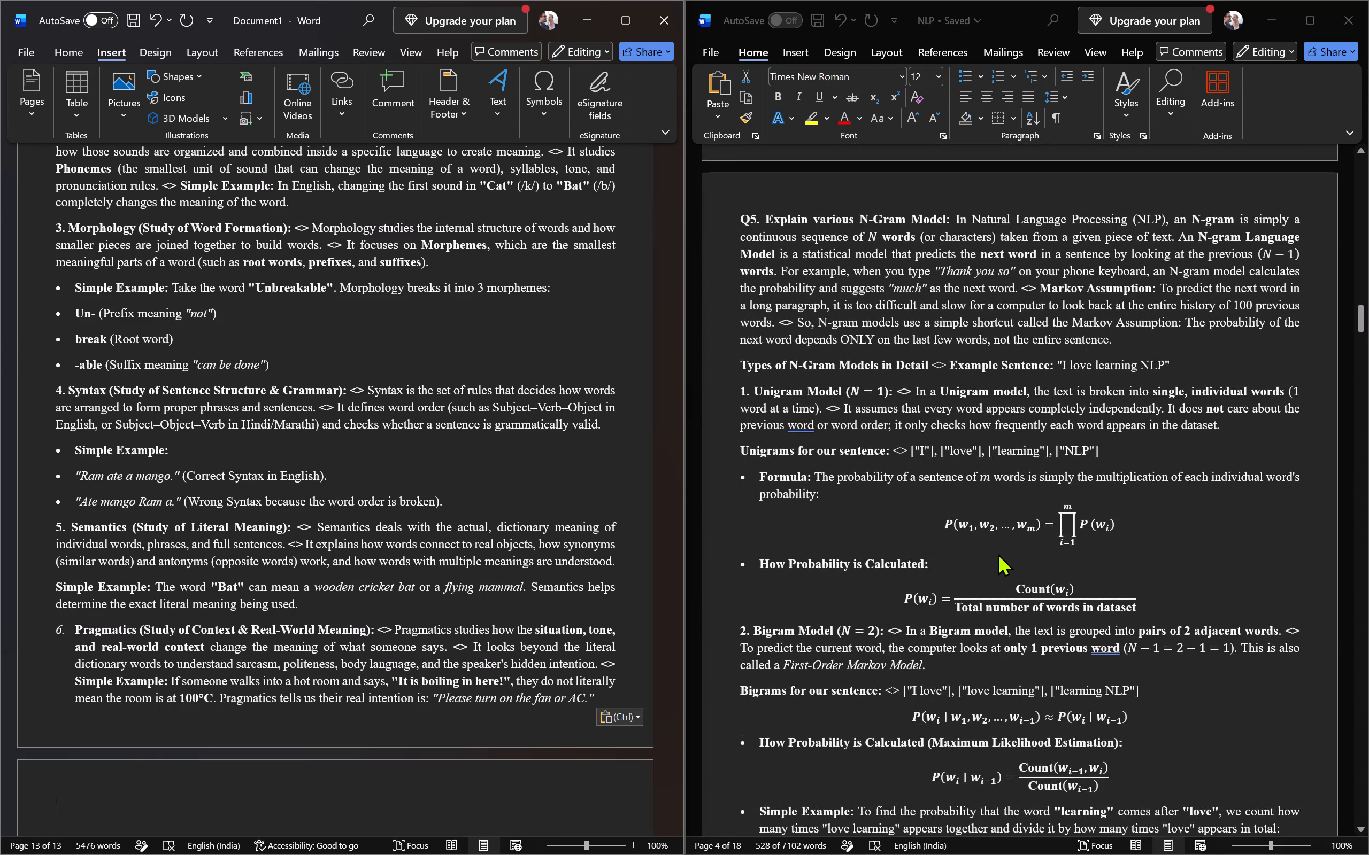
scroll(998, 554, "down", 14)
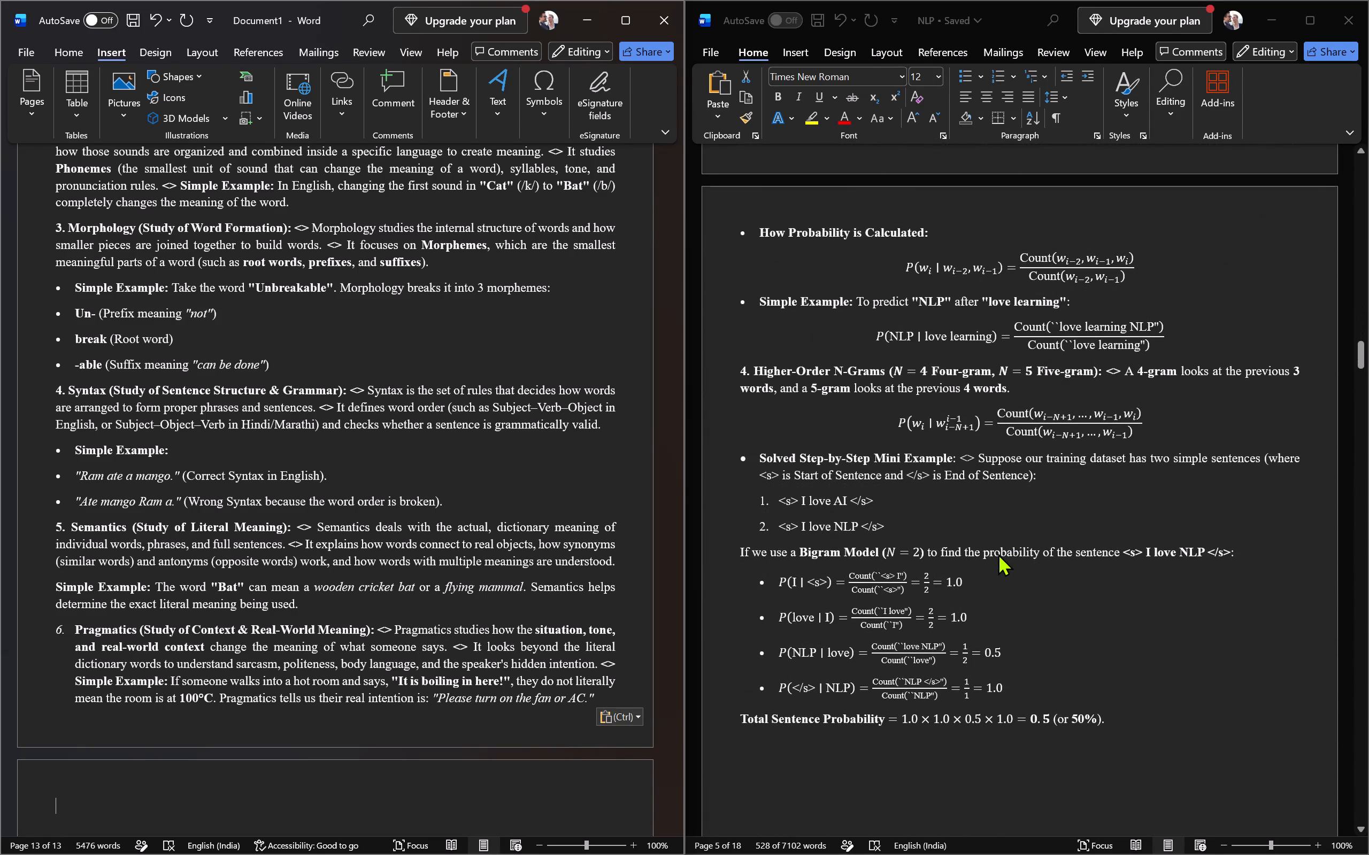
Review the new document backwards from the Q4 page to the opening NLP scope pages, checking the order of the pasted sections.
scroll(461, 639, "up", 5)
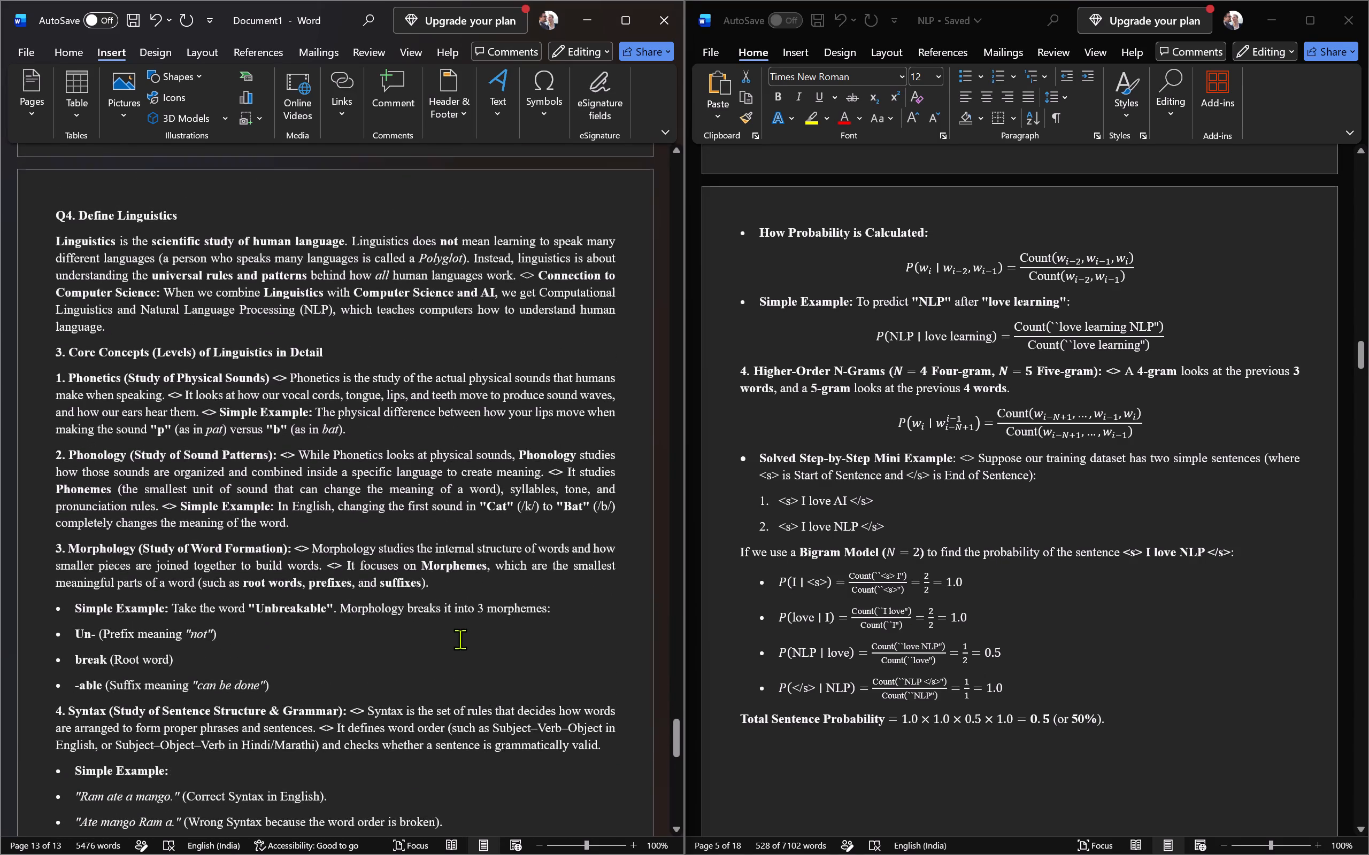
scroll(458, 639, "up", 18)
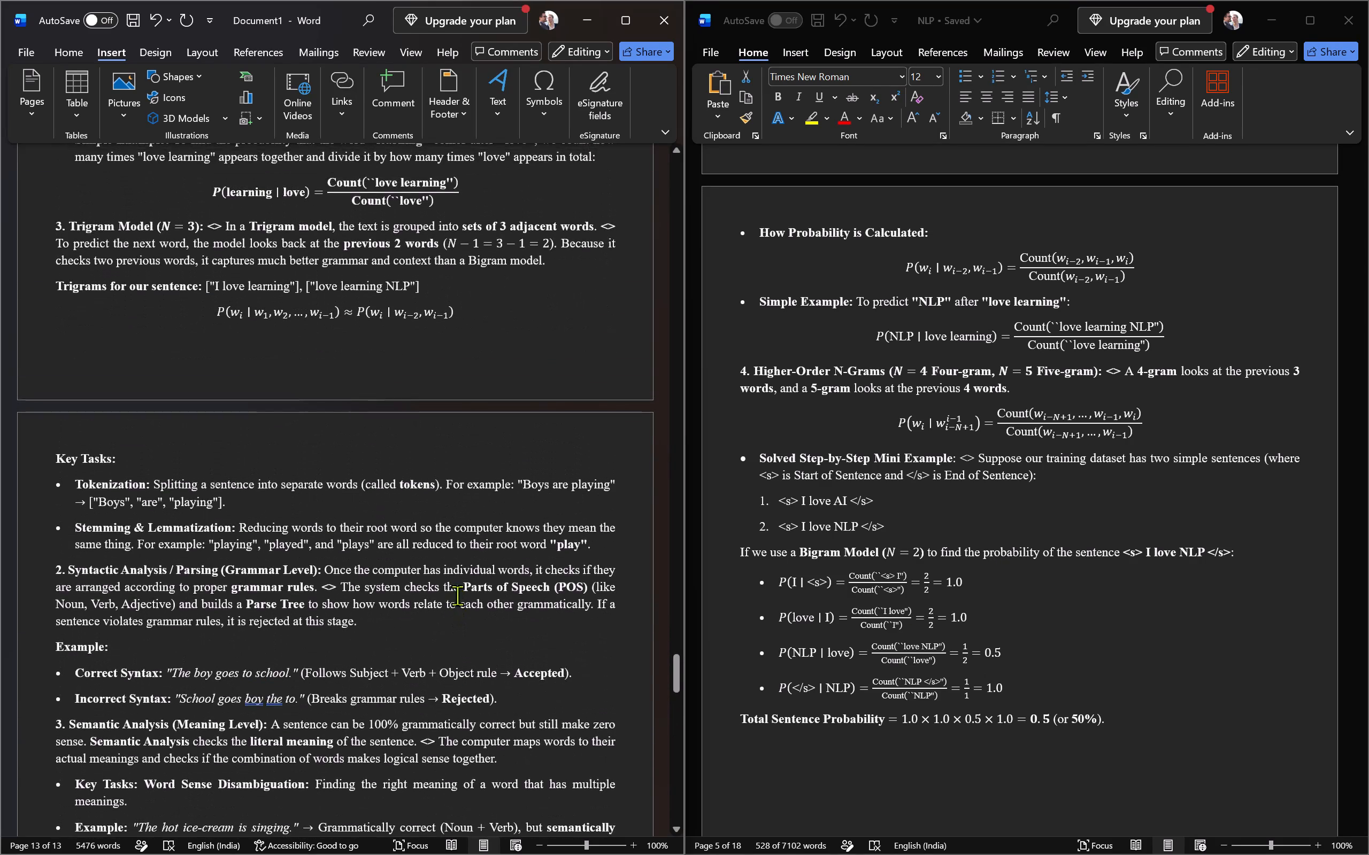
scroll(457, 586, "up", 12)
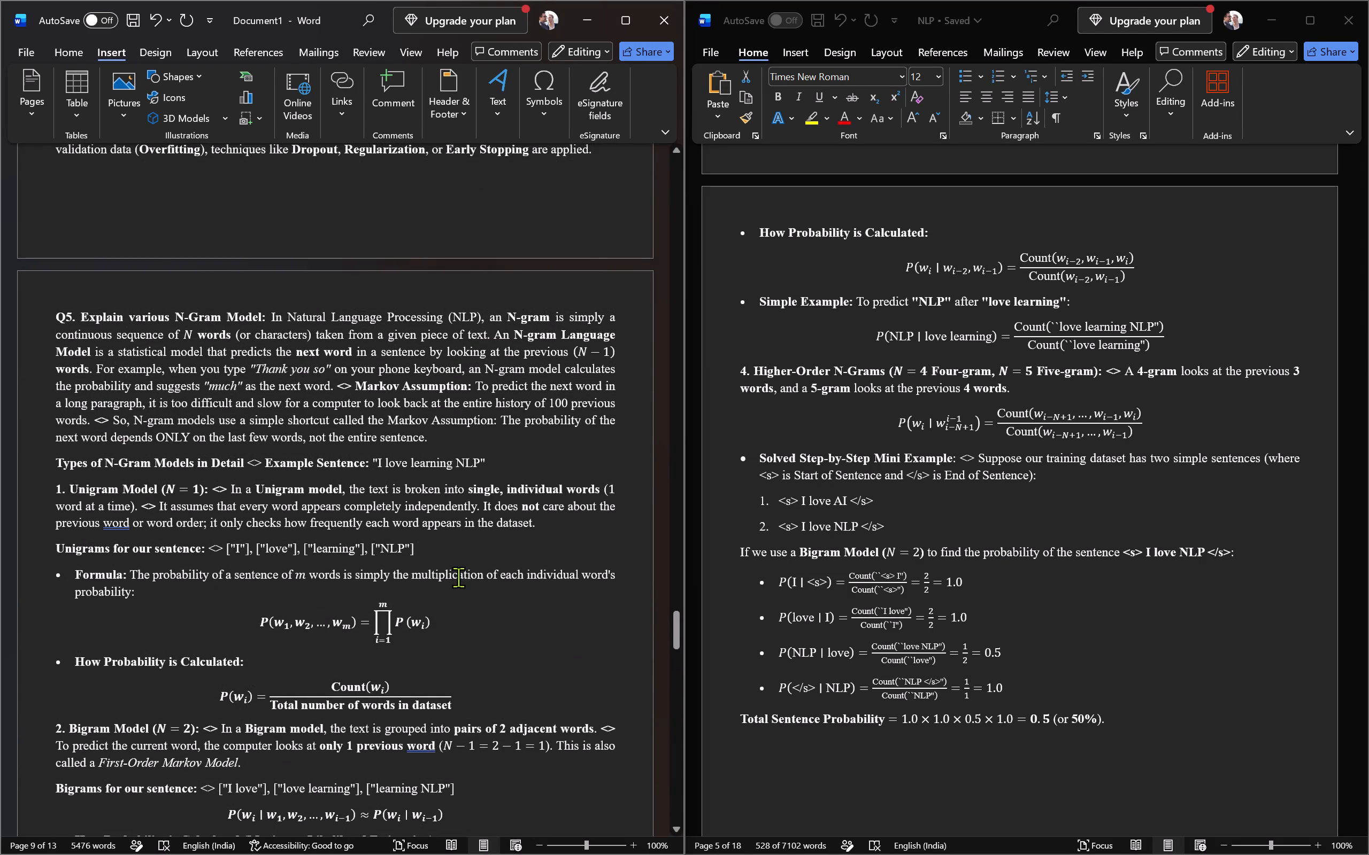
scroll(398, 601, "up", 17)
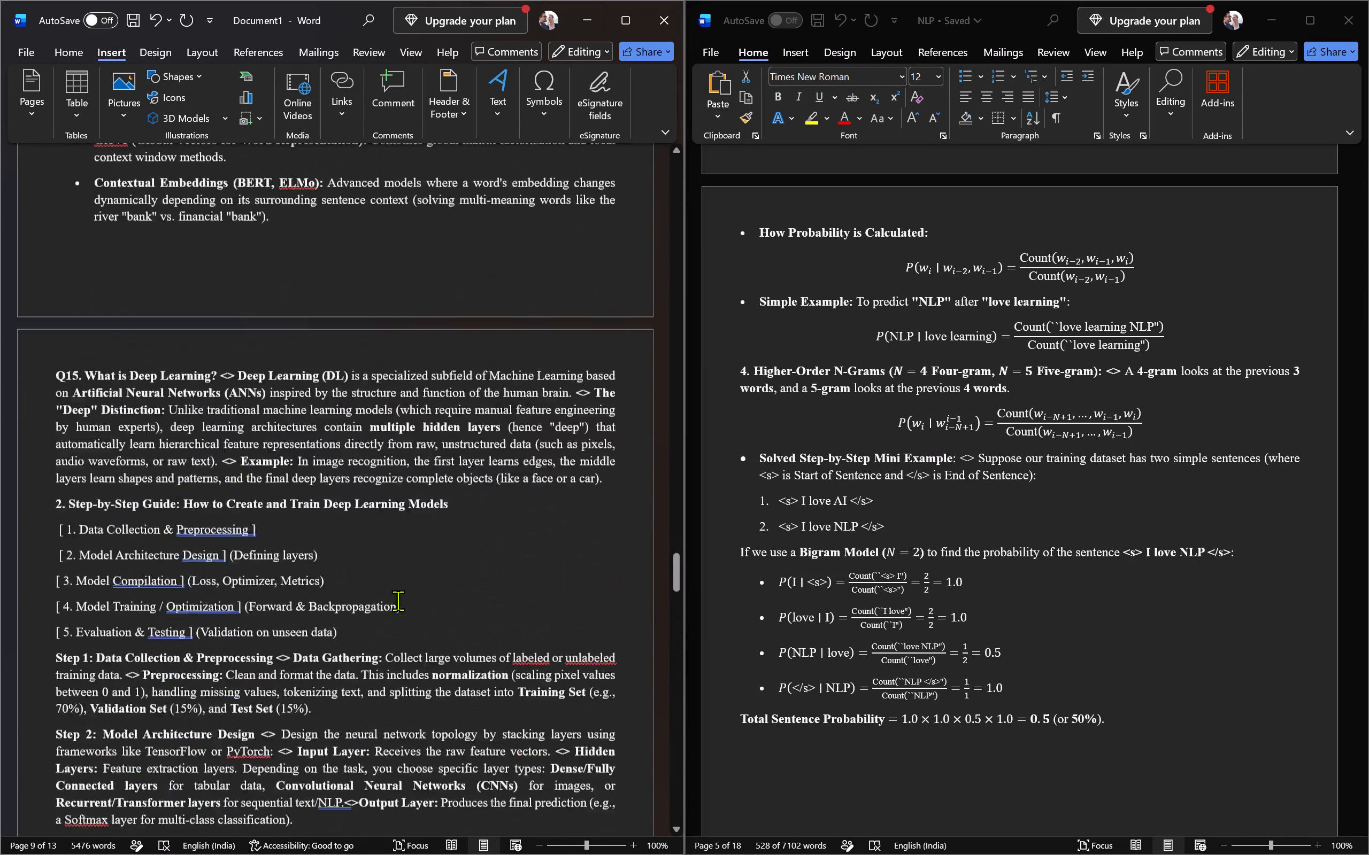
scroll(398, 601, "up", 2)
middle_click(454, 527)
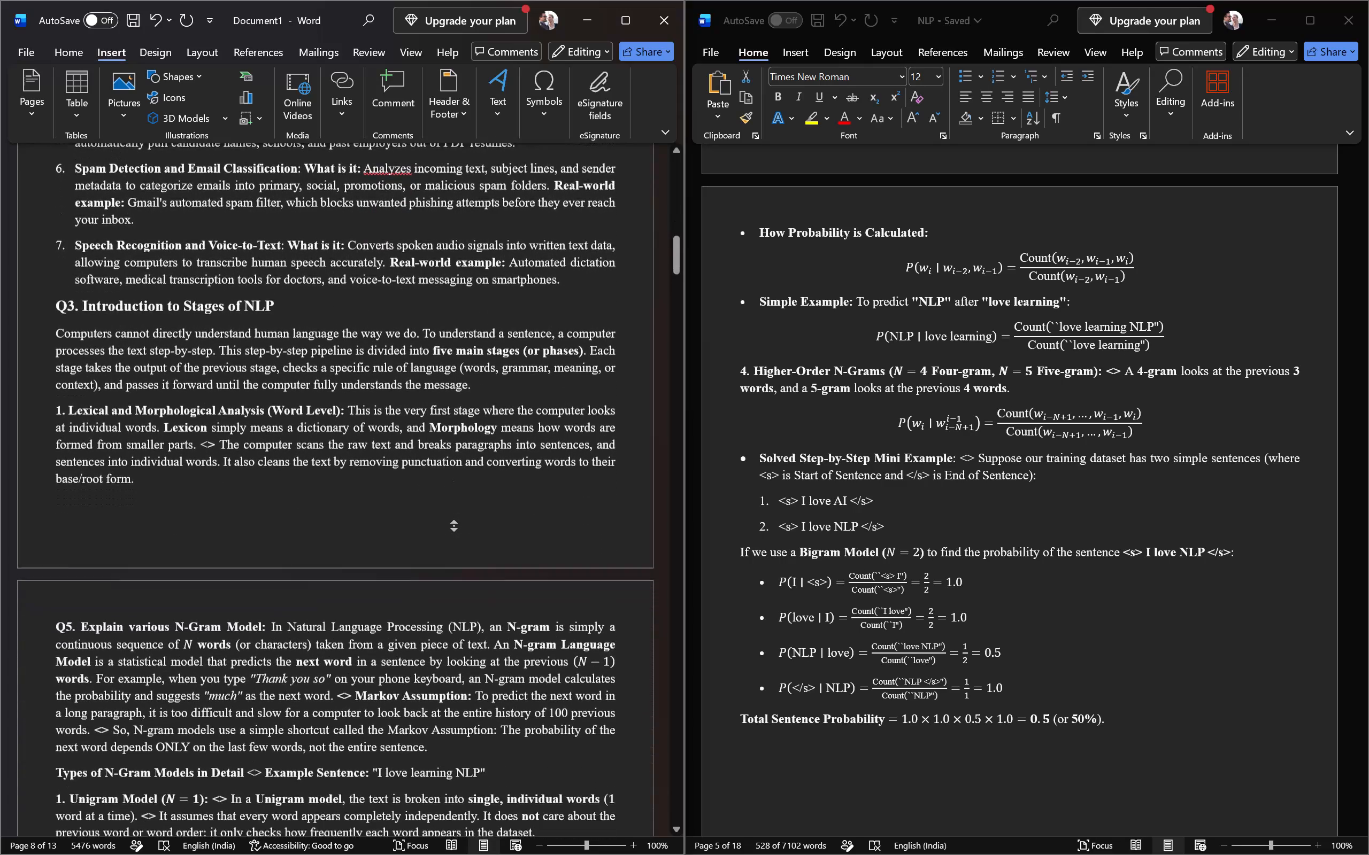
scroll(386, 613, "down", 6)
middle_click(383, 596)
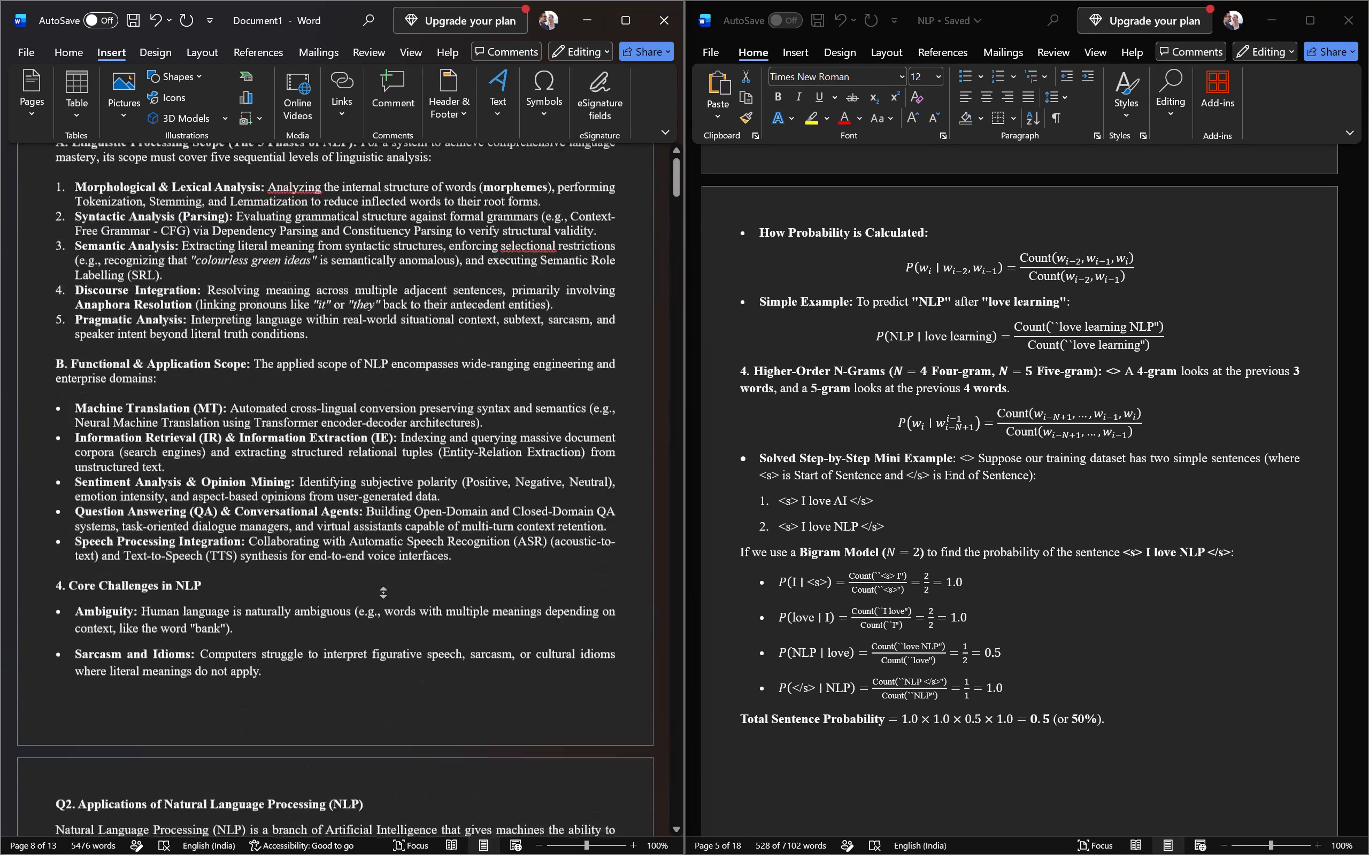
middle_click(460, 348)
middle_click(468, 244)
middle_click(487, 589)
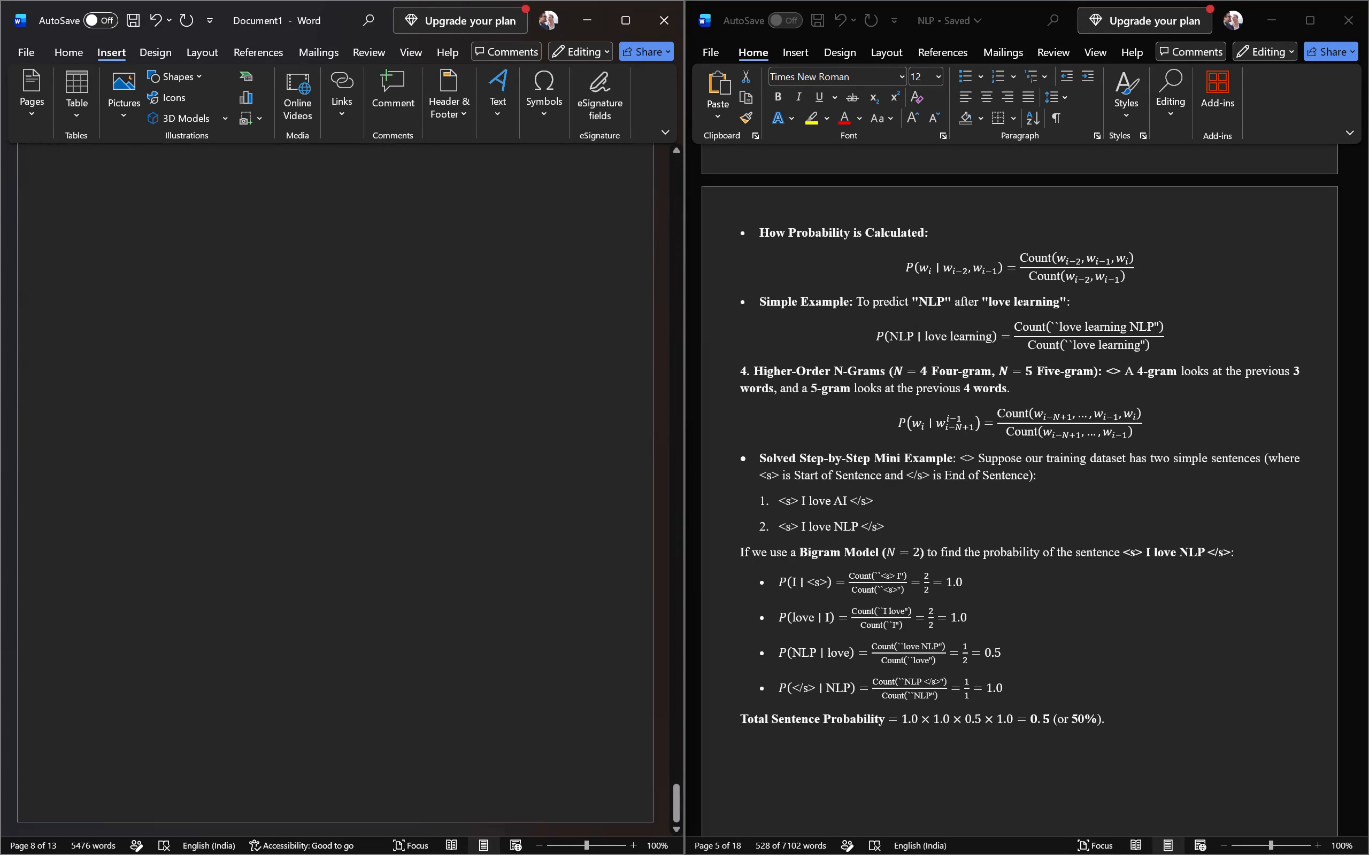
Check the Q4, Key Tasks and Q5 pages at the end of the new document for missing Q5 content.
scroll(419, 671, "up", 19)
scroll(416, 644, "up", 5)
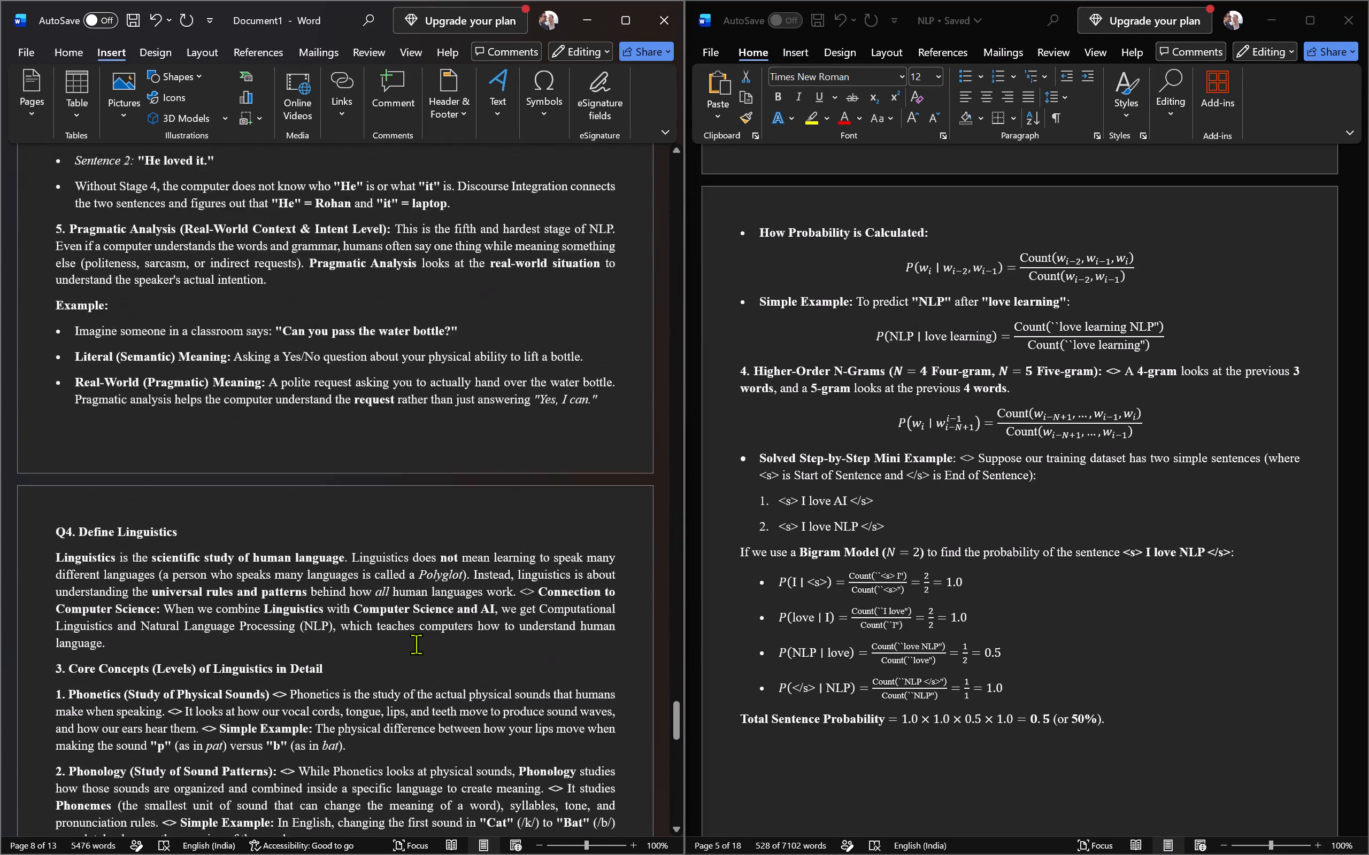
scroll(416, 644, "up", 10)
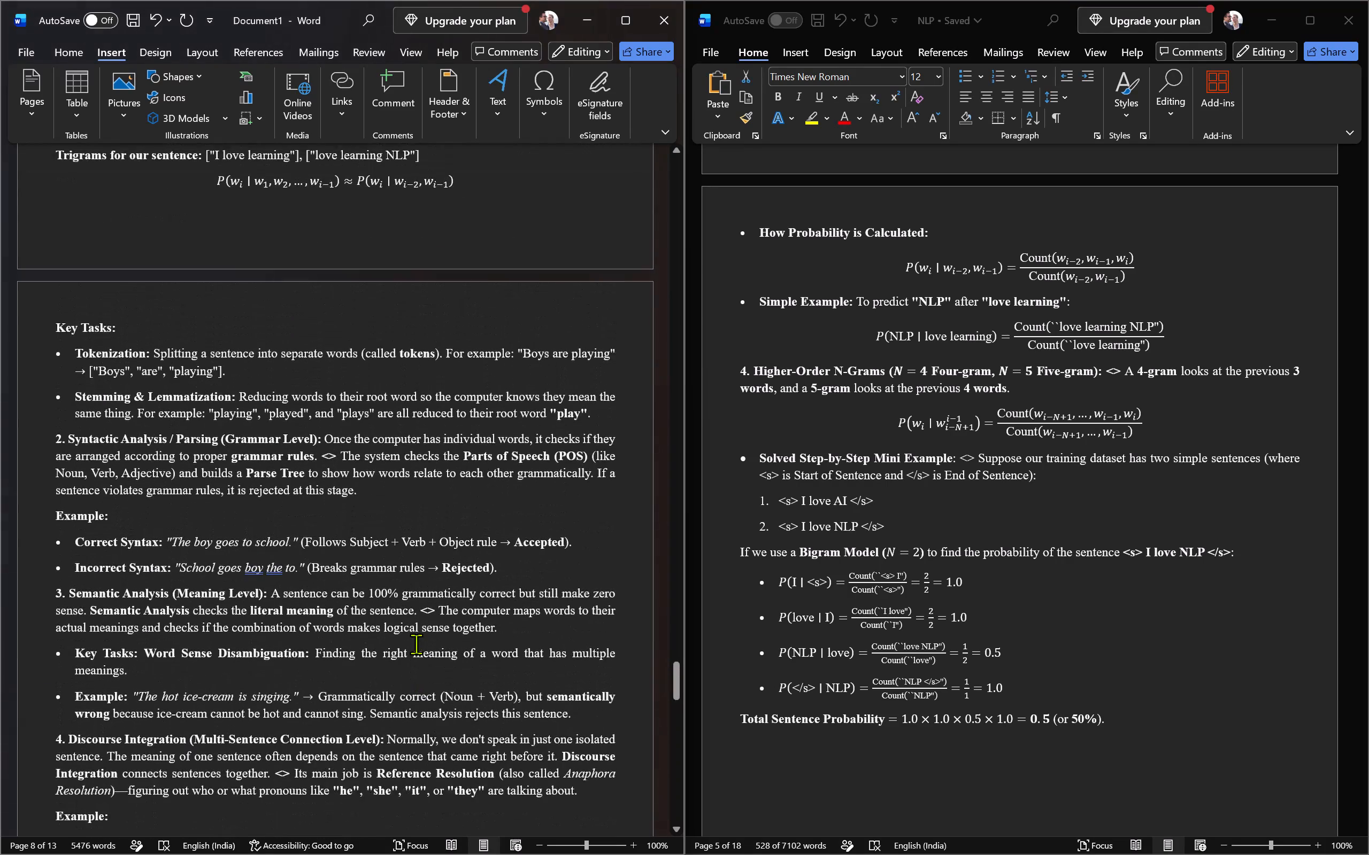
scroll(416, 644, "up", 12)
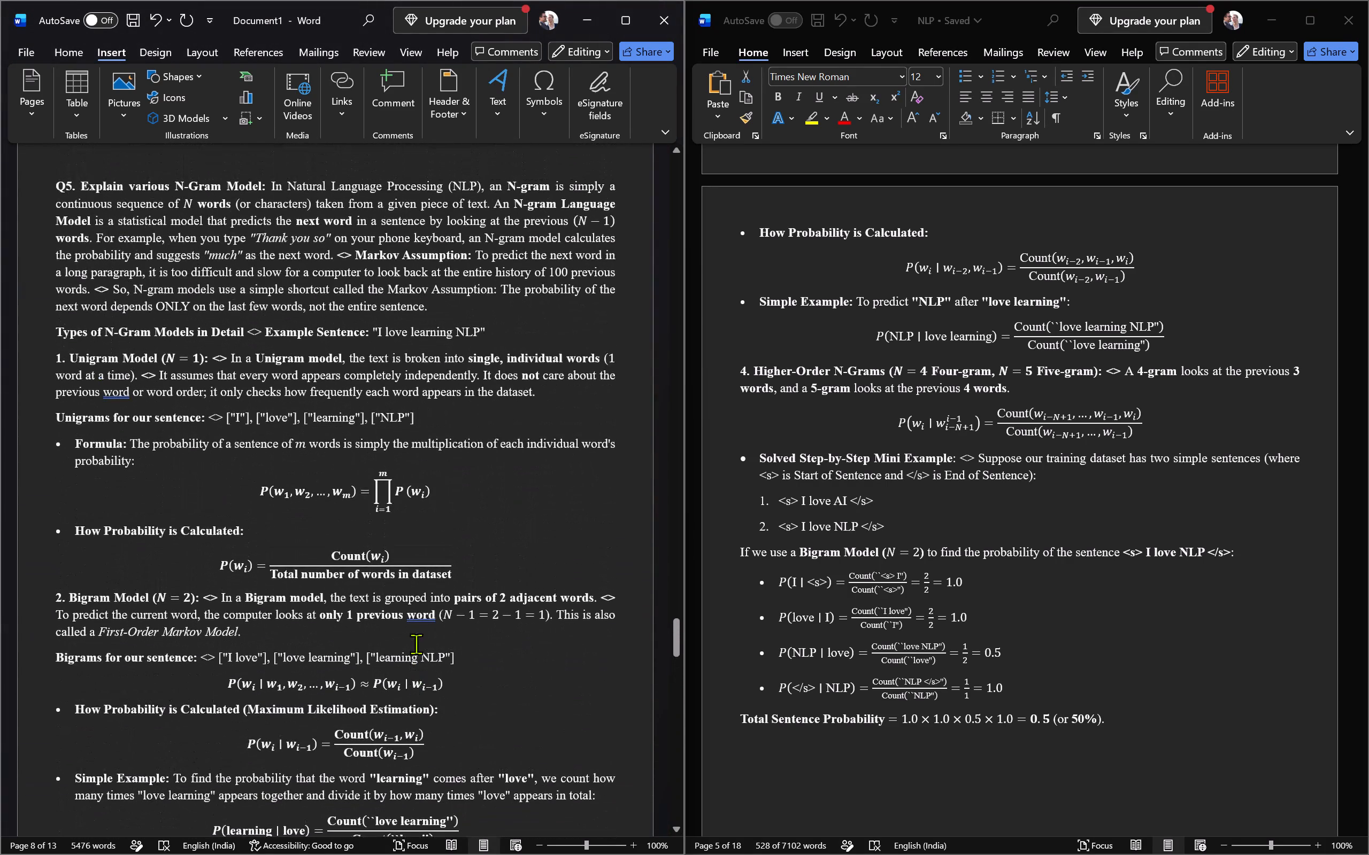
scroll(416, 638, "down", 8)
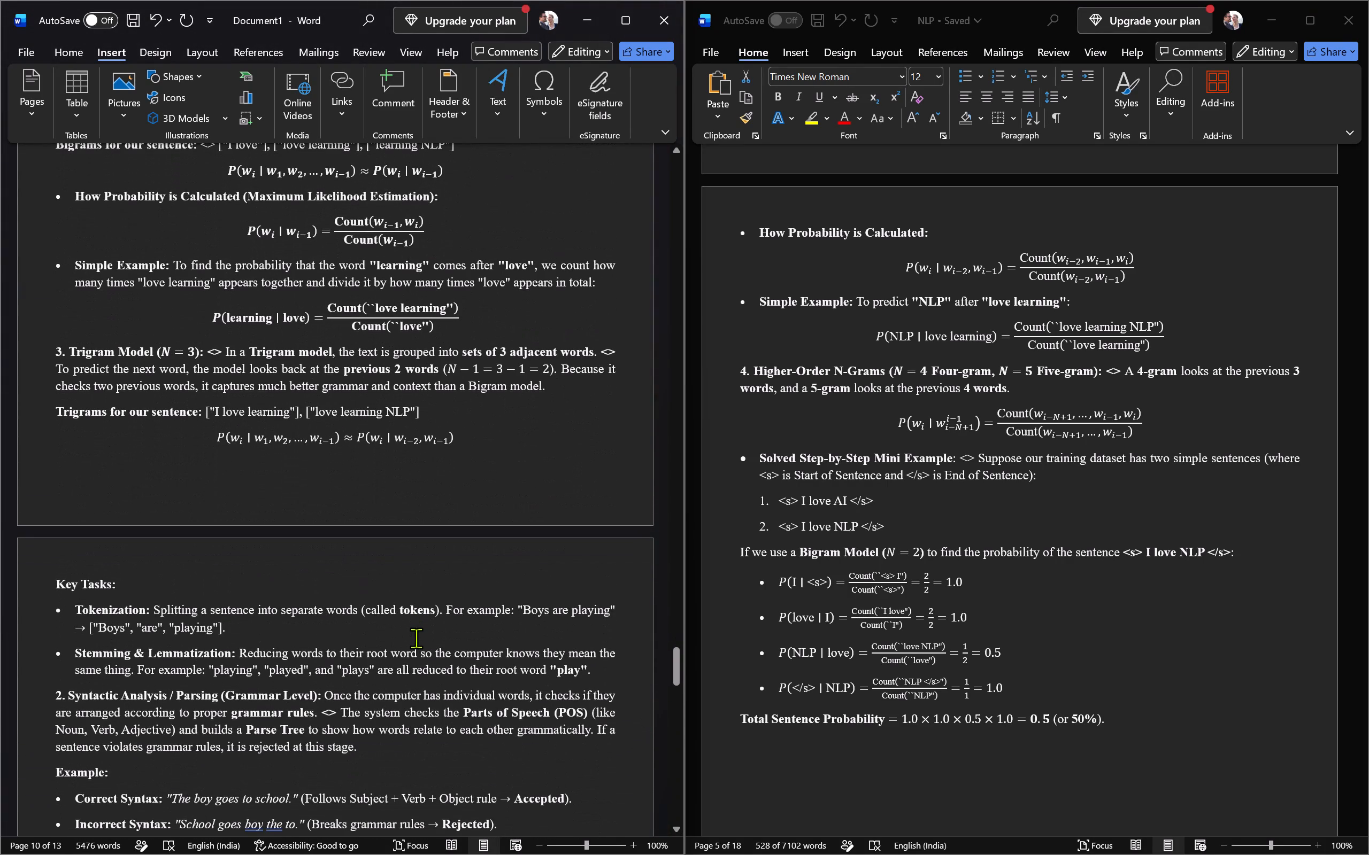
scroll(416, 627, "down", 6)
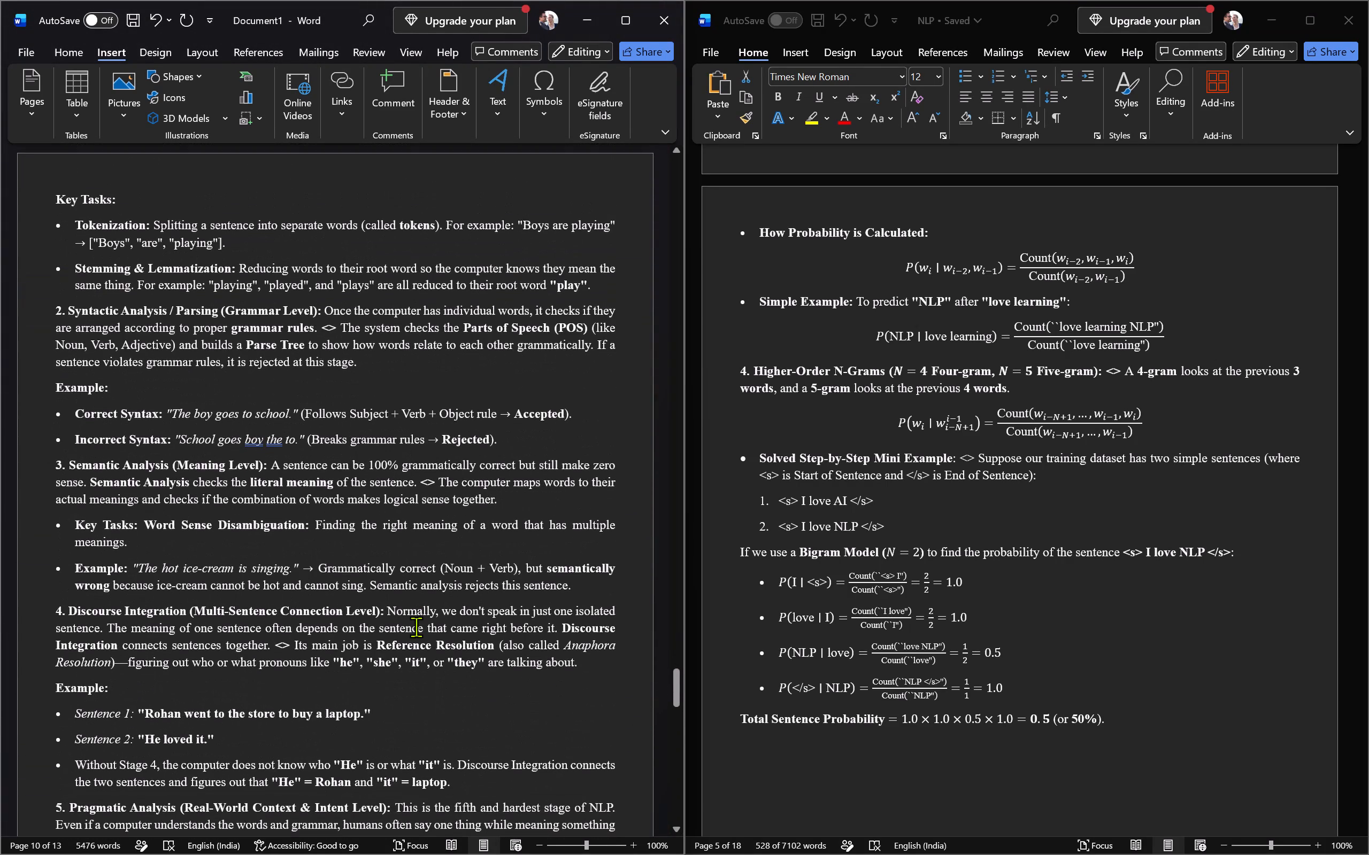
scroll(416, 627, "down", 2)
Copy the second Q5 page in the NLP document, from "How Probability is Calculated:" through the "Total Sentence Probability" line.
scroll(860, 533, "up", 4)
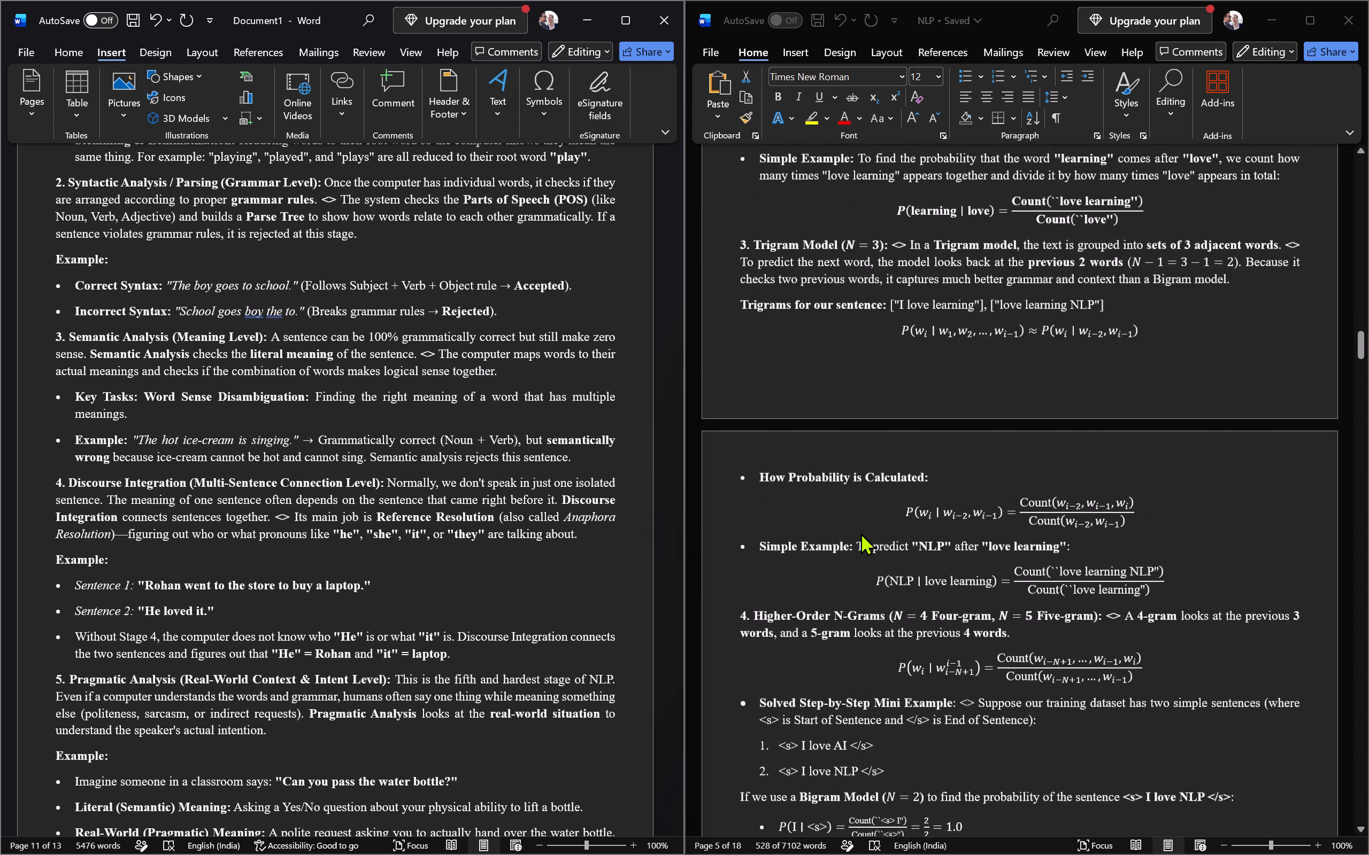
scroll(860, 533, "up", 10)
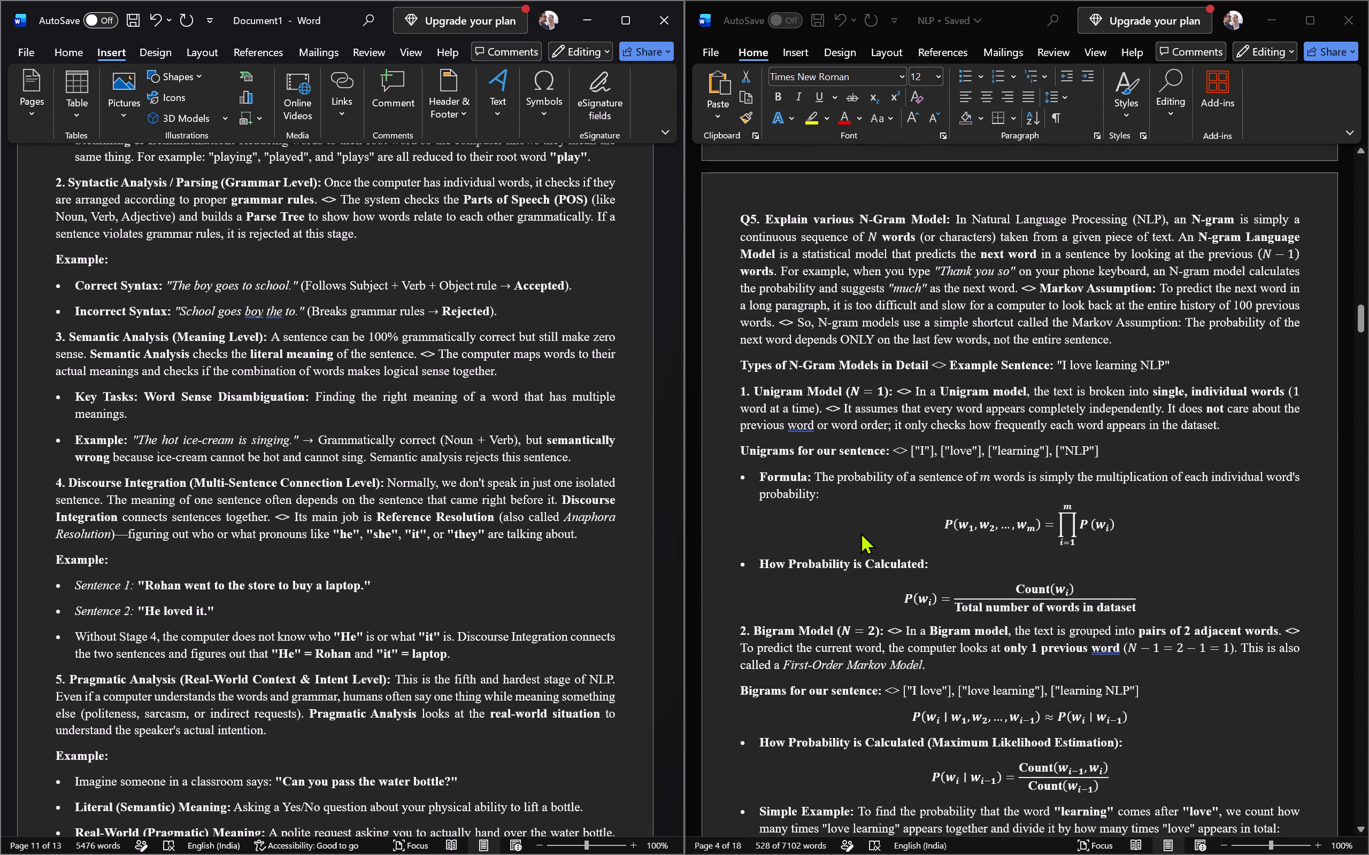
scroll(860, 532, "down", 15)
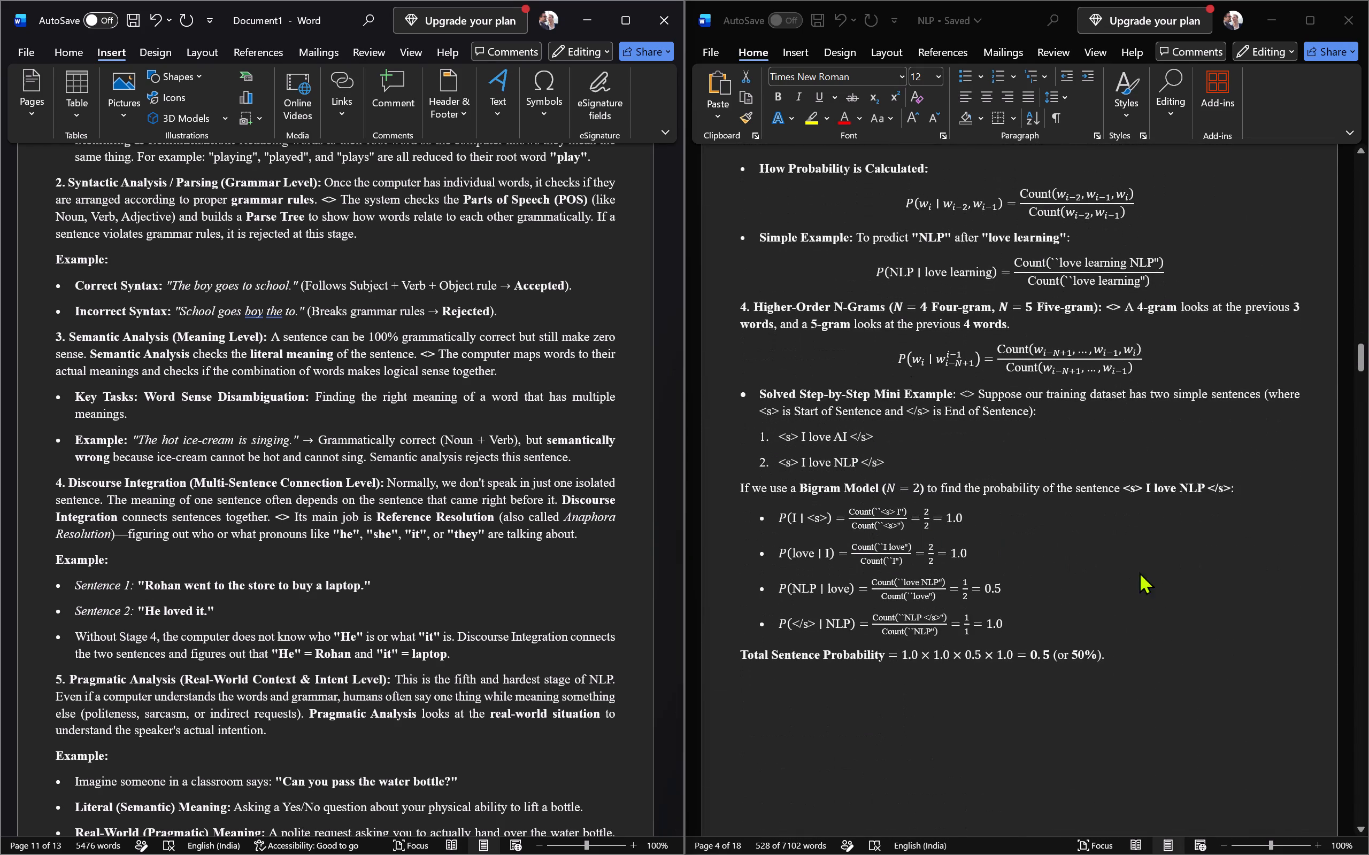
left_click_drag(1108, 650, 1016, 649)
left_click(1141, 648)
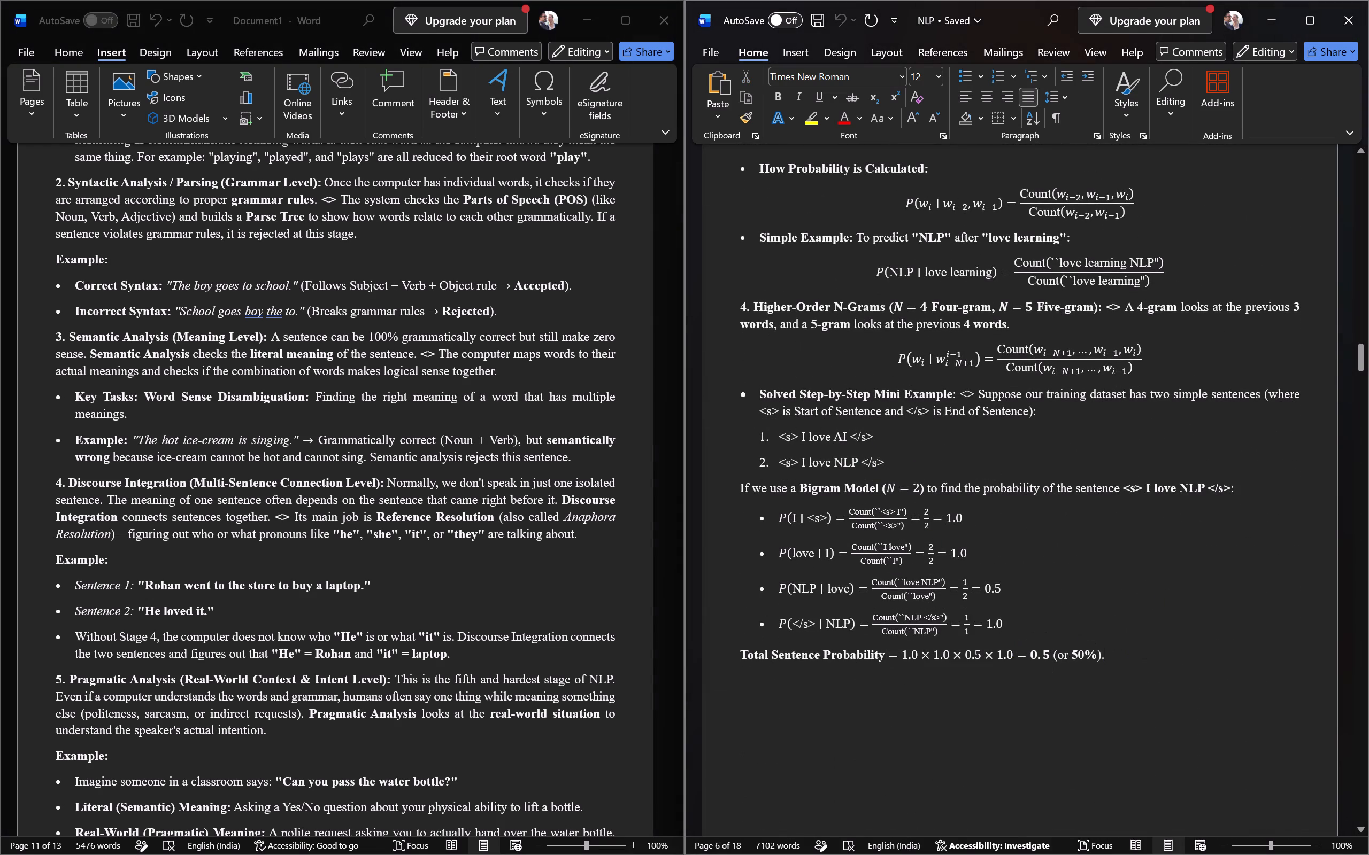
left_click_drag(1133, 648, 758, 146)
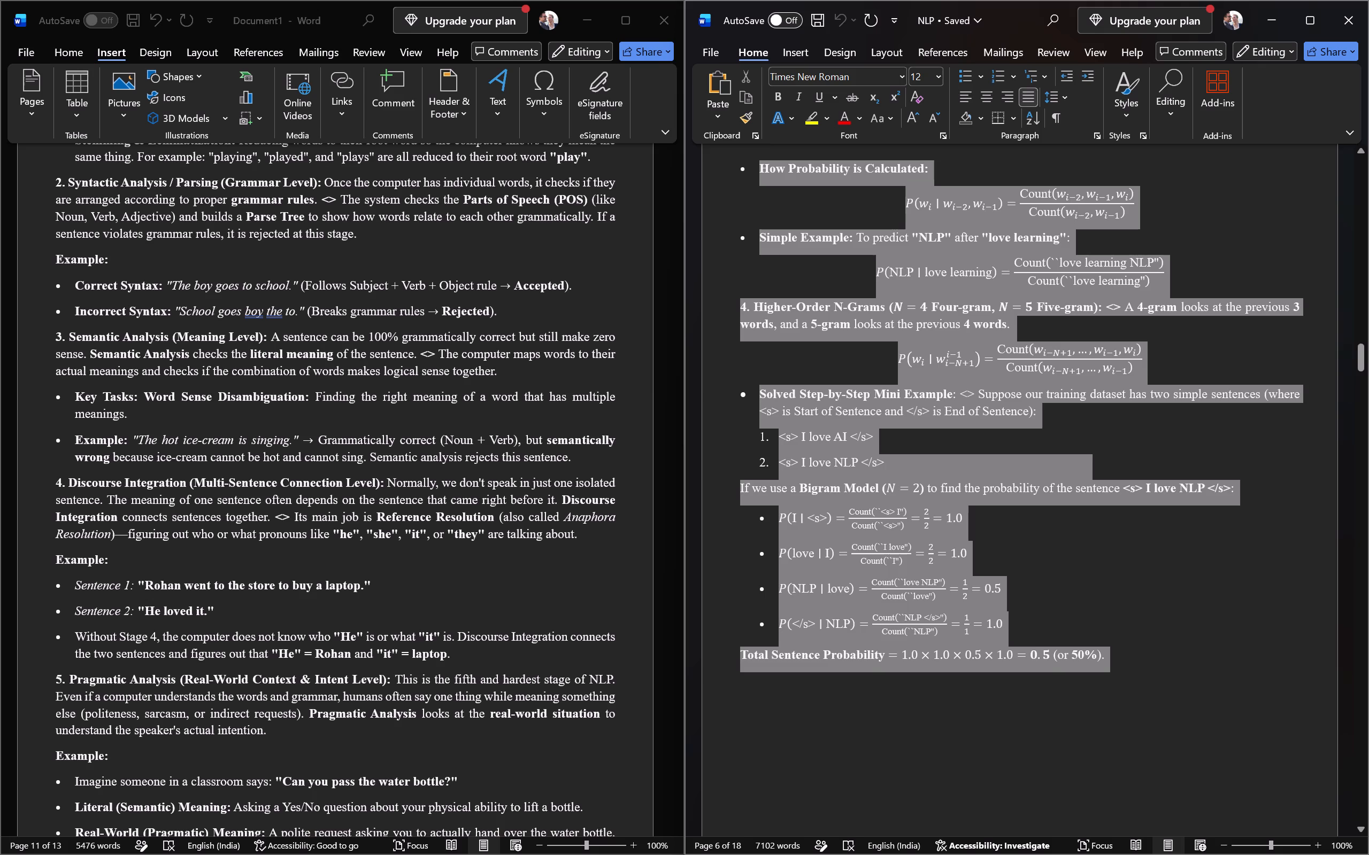
left_click_drag(758, 146, 740, 351)
key("ctrl+c")
Undo the Q4, Q3 and Q5 sections pasted after the Q15 section in the new document.
left_click(272, 470)
scroll(272, 470, "up", 2)
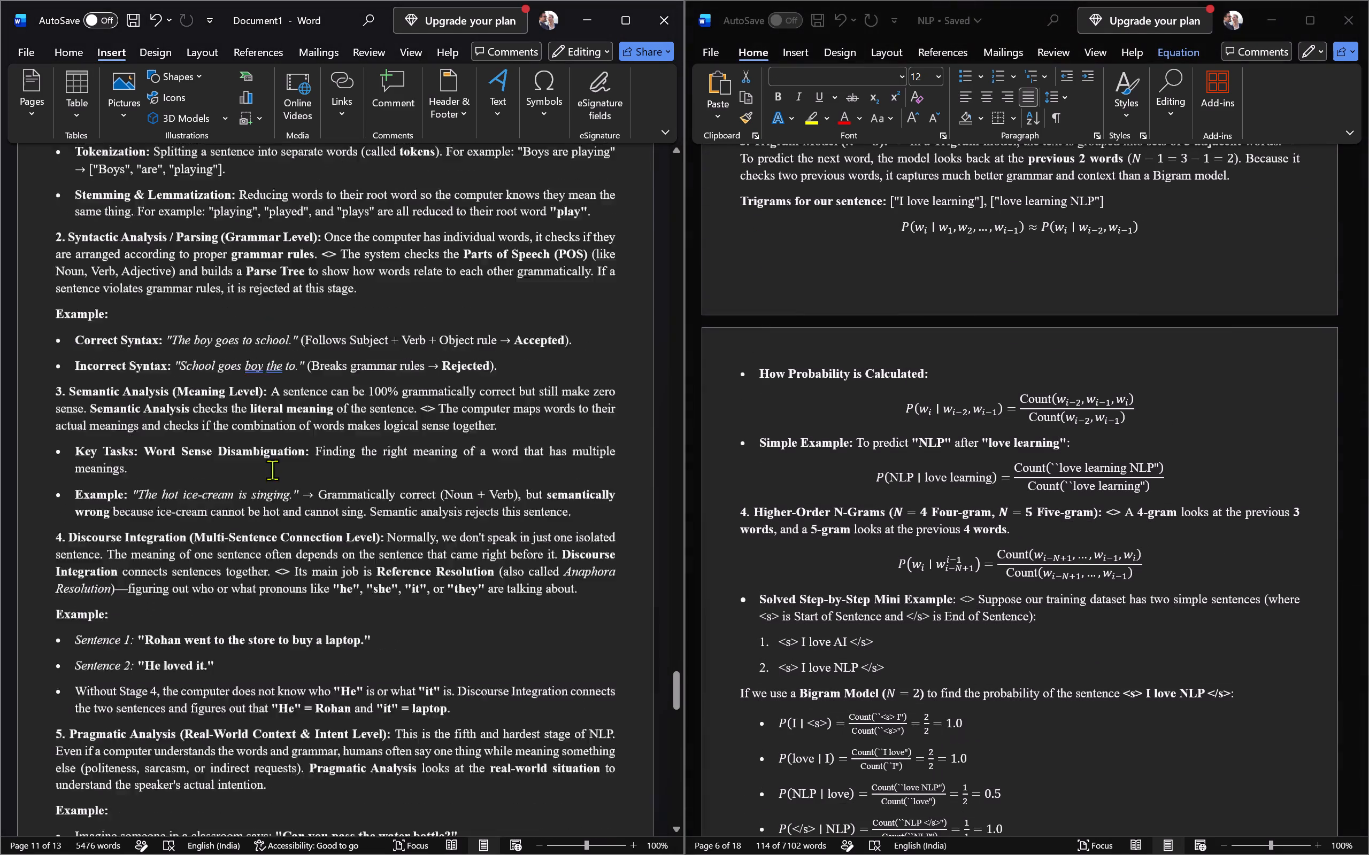
scroll(272, 470, "up", 10)
left_click(449, 685)
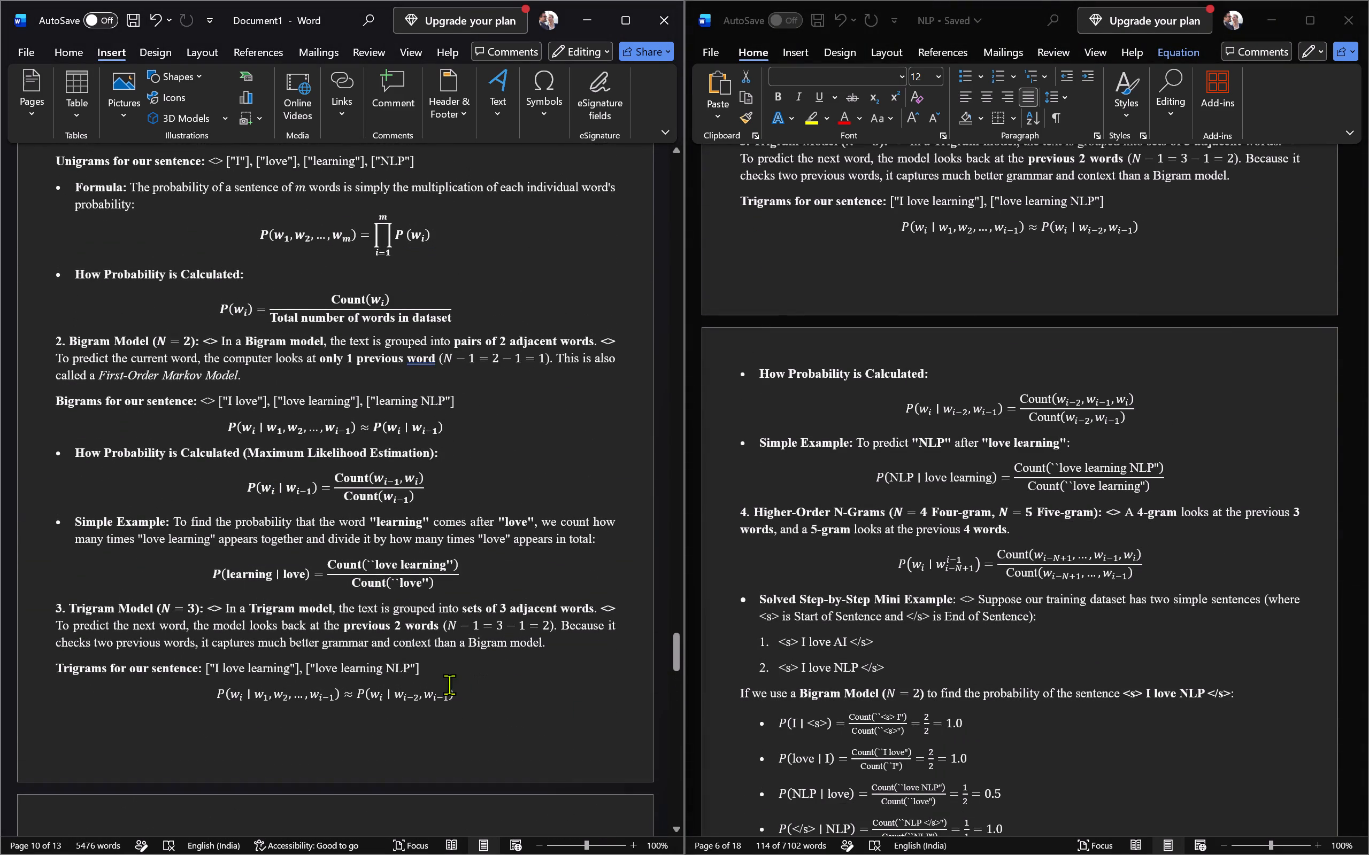
key("ctrl+z")
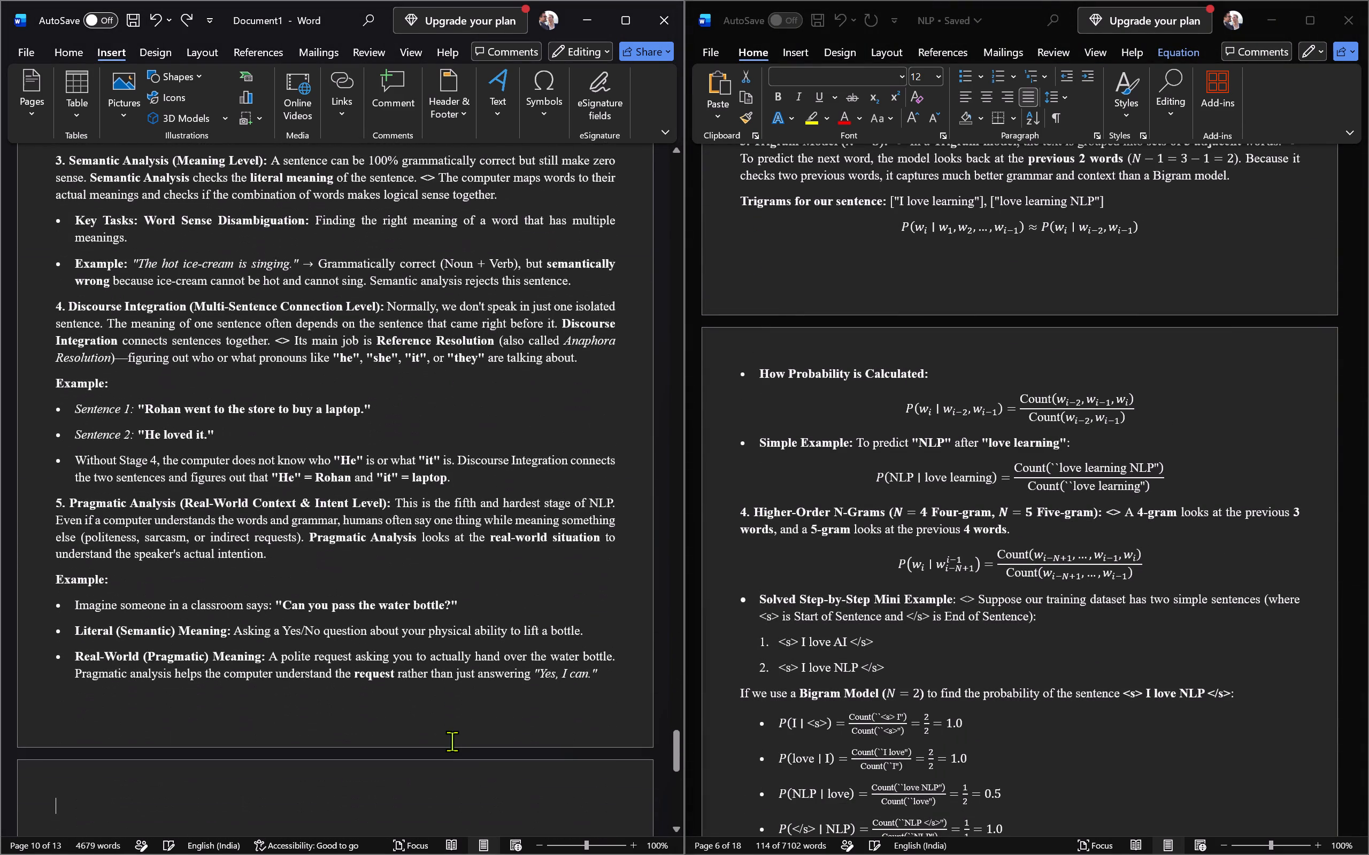
key("ctrl+z")
key("ctrl+z")
scroll(452, 741, "up", 9)
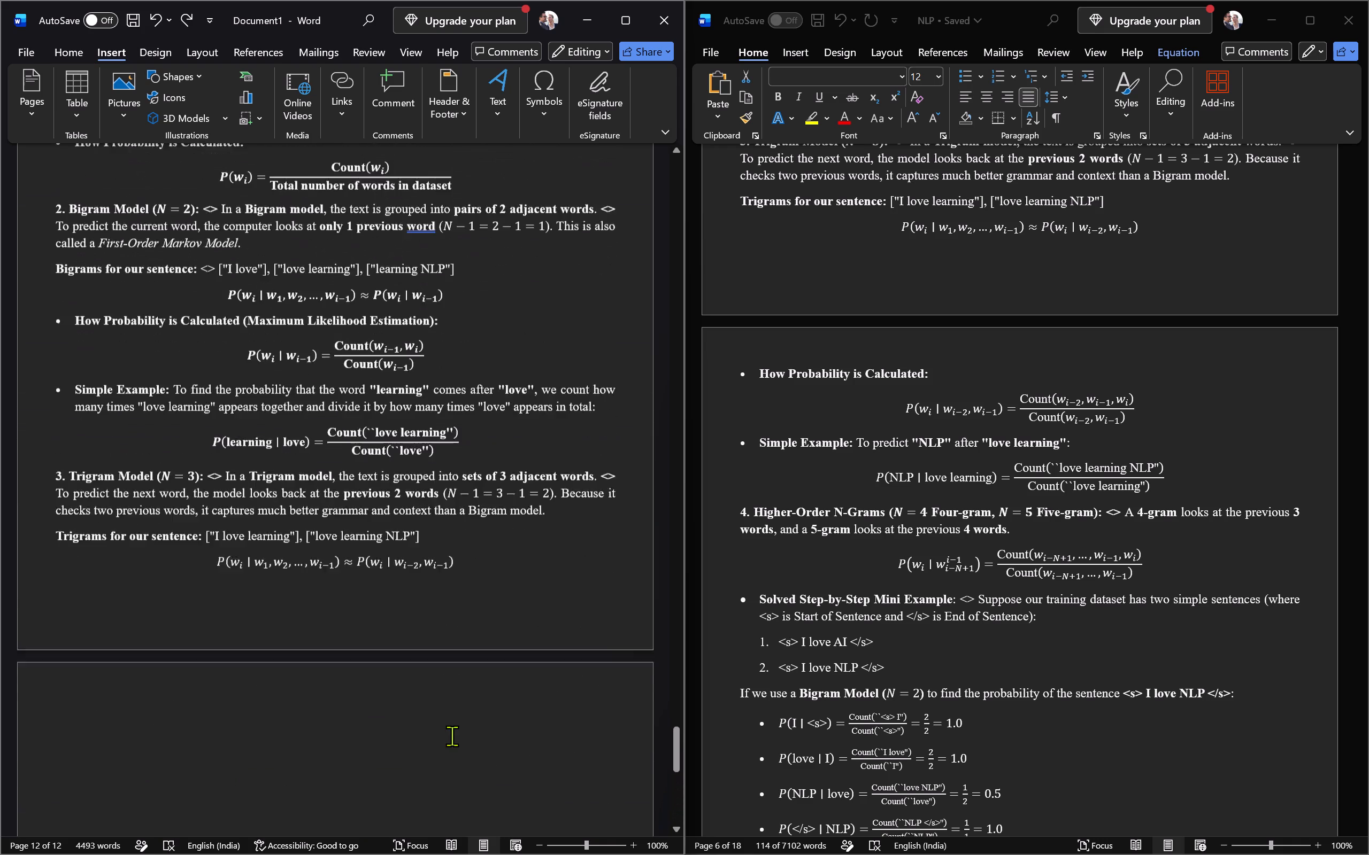
scroll(452, 736, "up", 9)
key("ctrl+z")
key("ctrl+z")
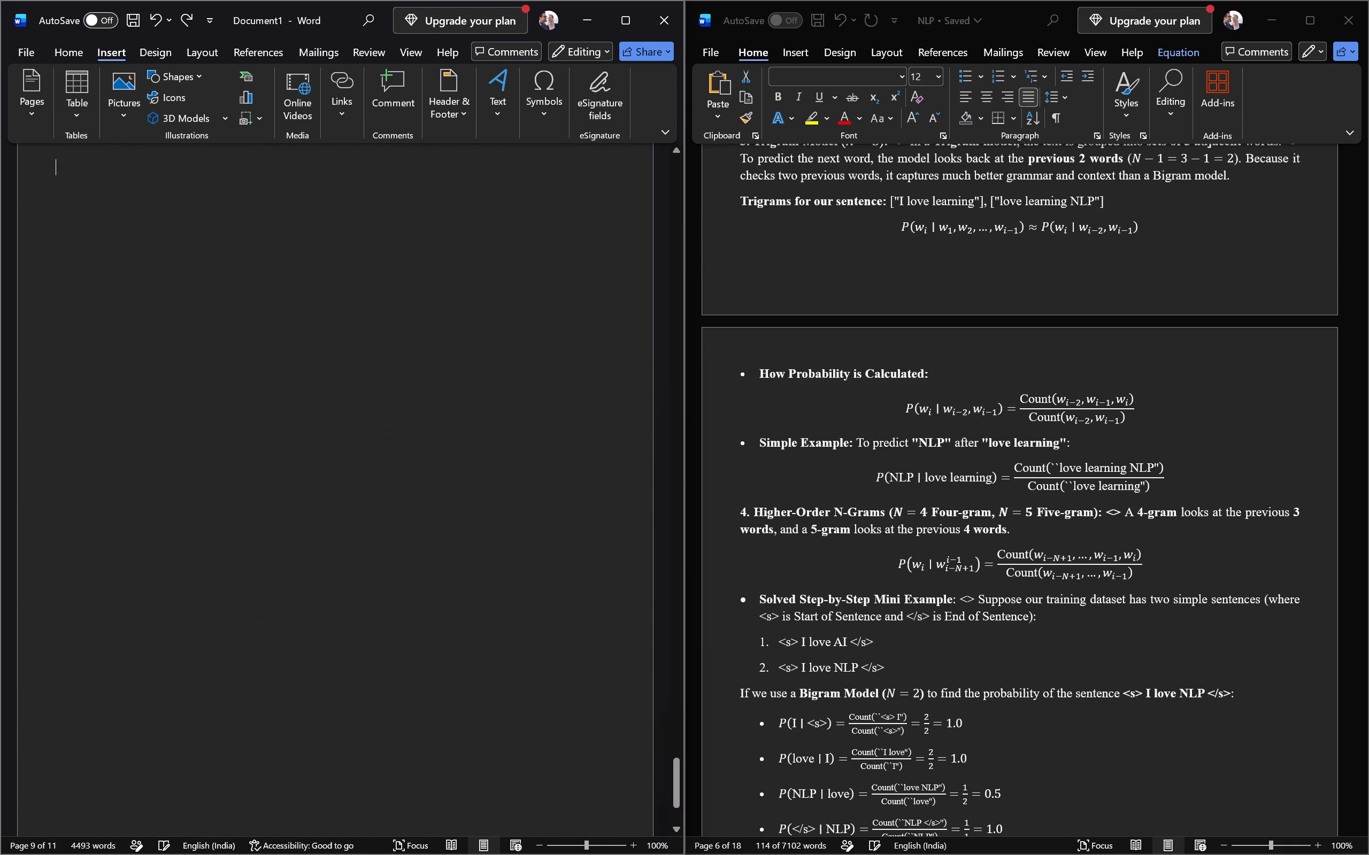
scroll(452, 735, "up", 17)
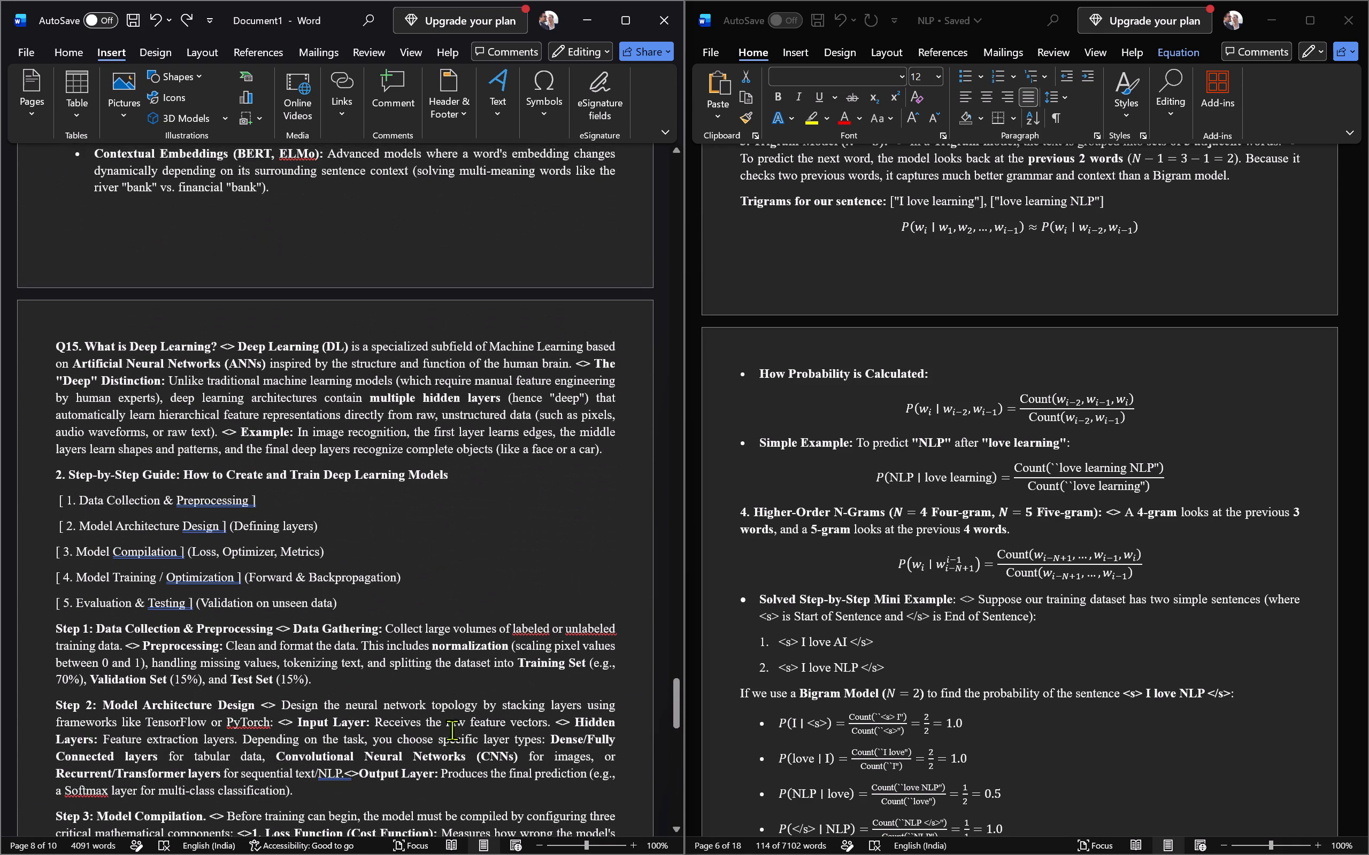
Paste the copied second Q5 page, starting with "How Probability is Calculated:", onto the blank page after the Q15 section of the new document.
scroll(452, 730, "down", 2)
scroll(452, 730, "up", 6)
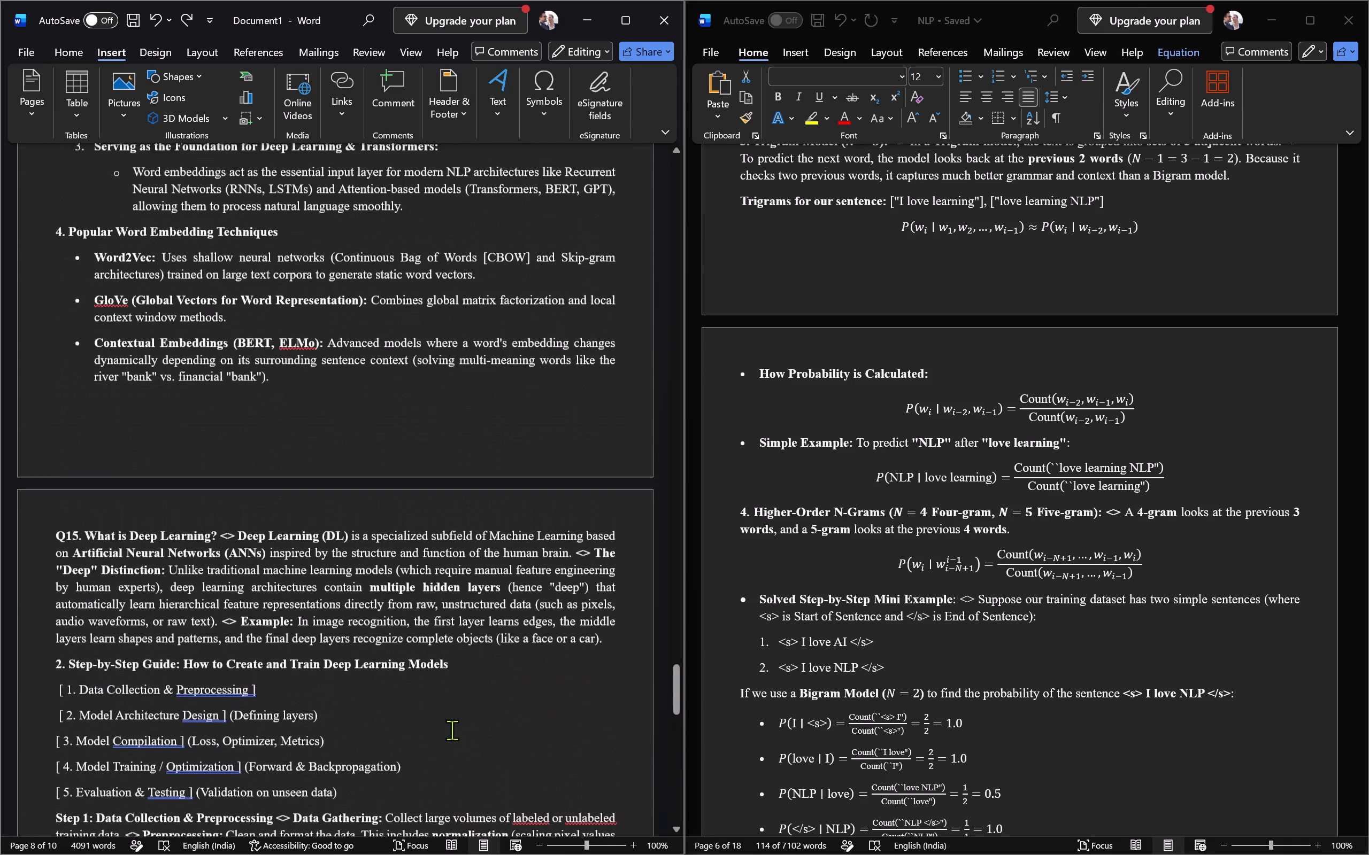
scroll(452, 730, "up", 7)
scroll(452, 730, "down", 20)
scroll(452, 730, "down", 2)
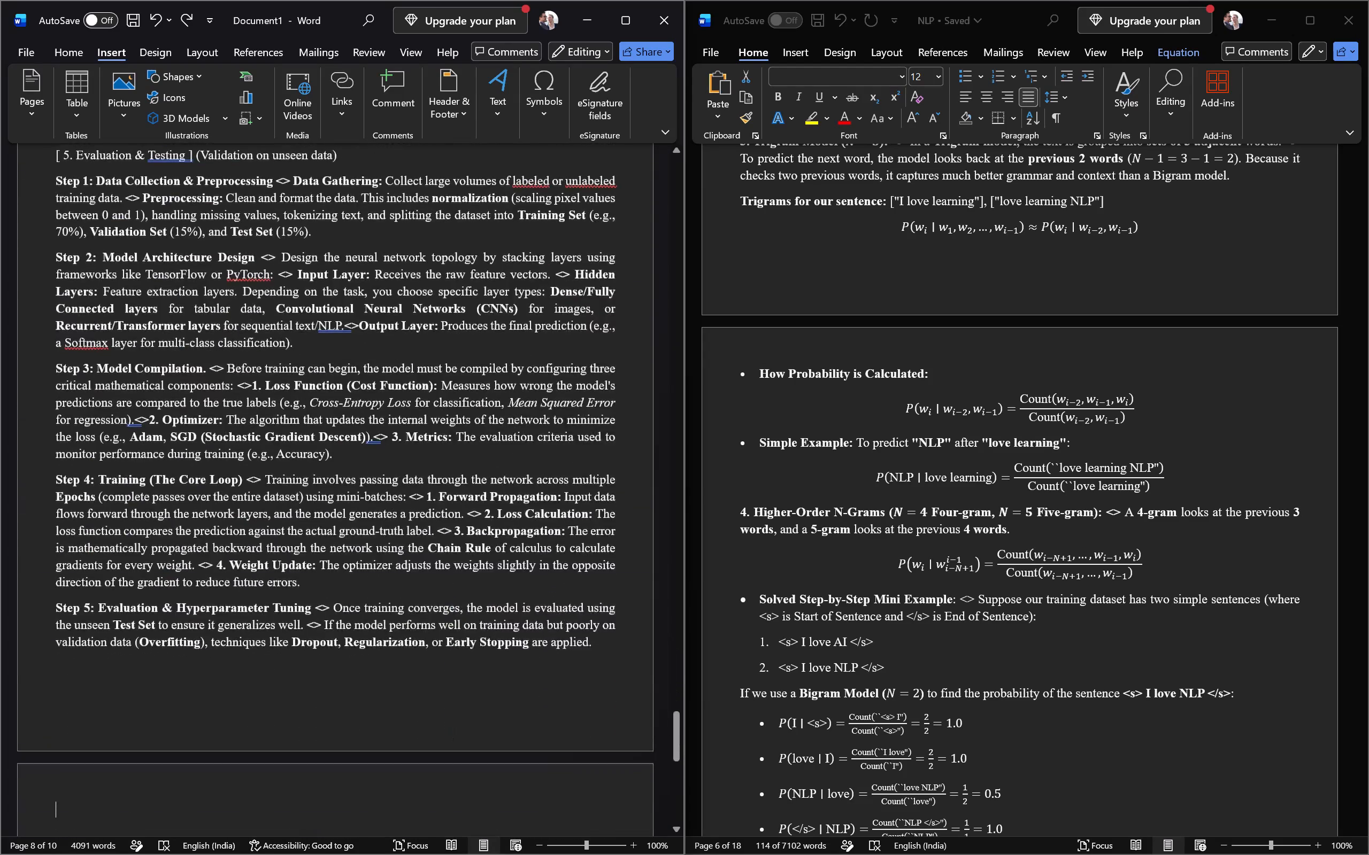
scroll(452, 730, "down", 1)
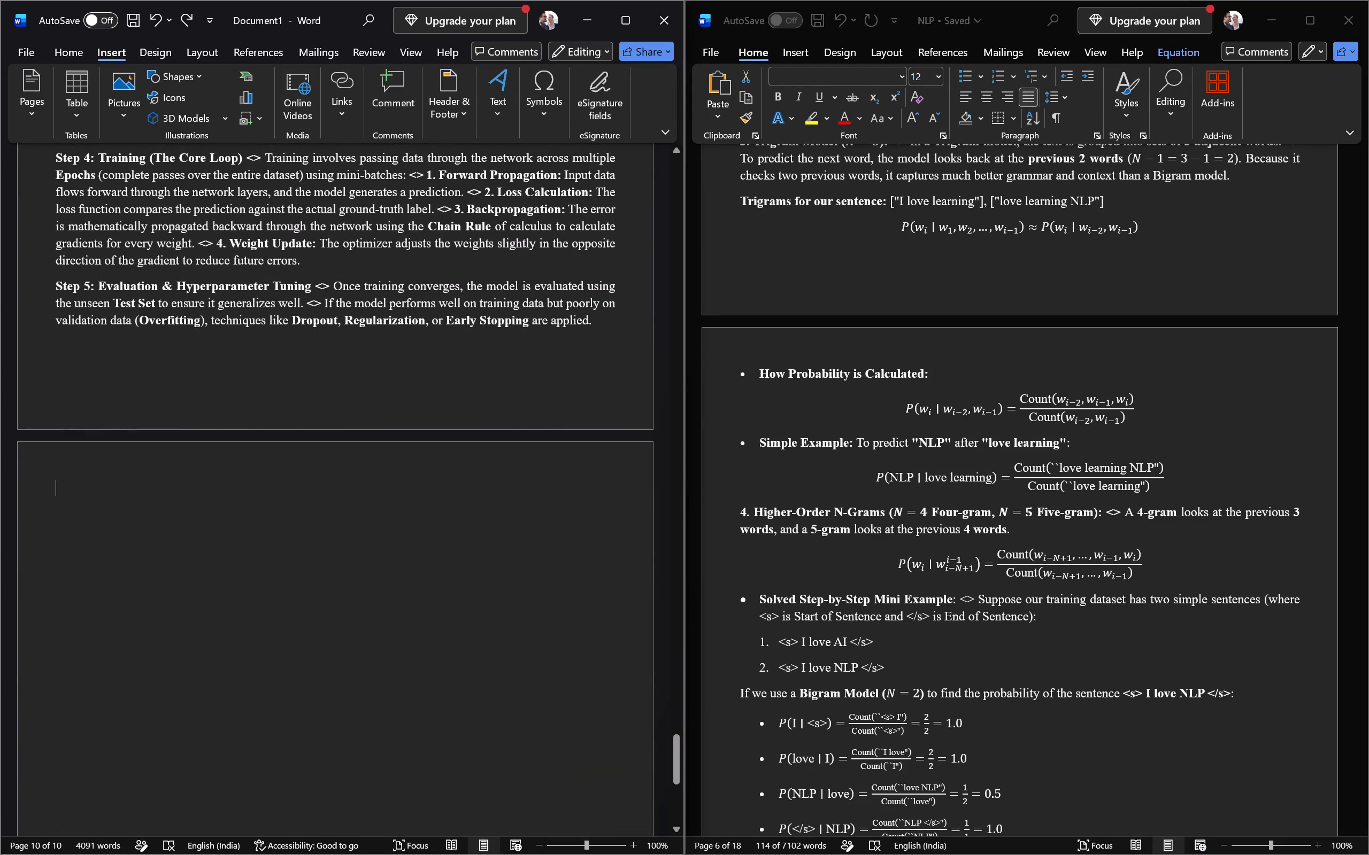
key("ctrl+v")
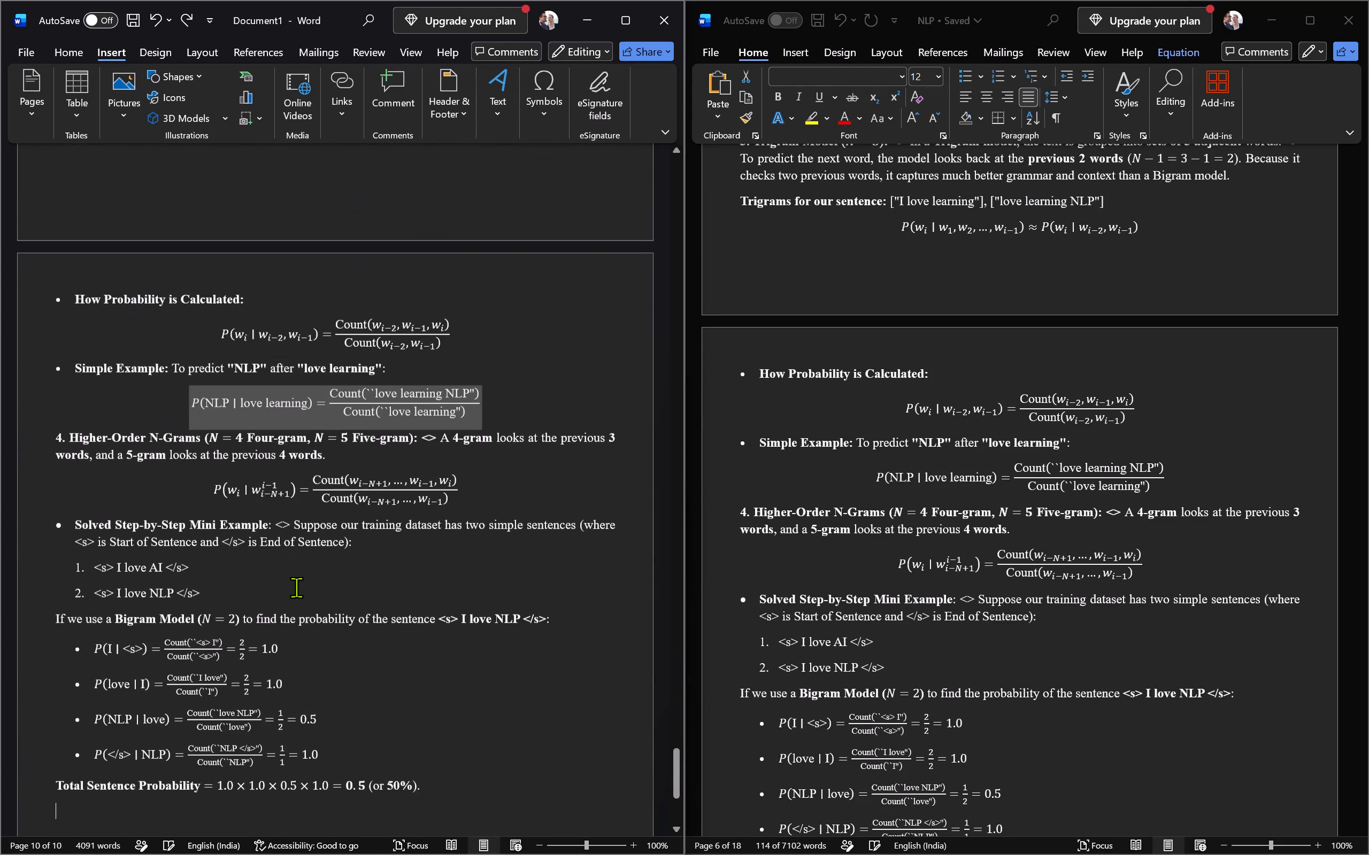
scroll(926, 482, "down", 2)
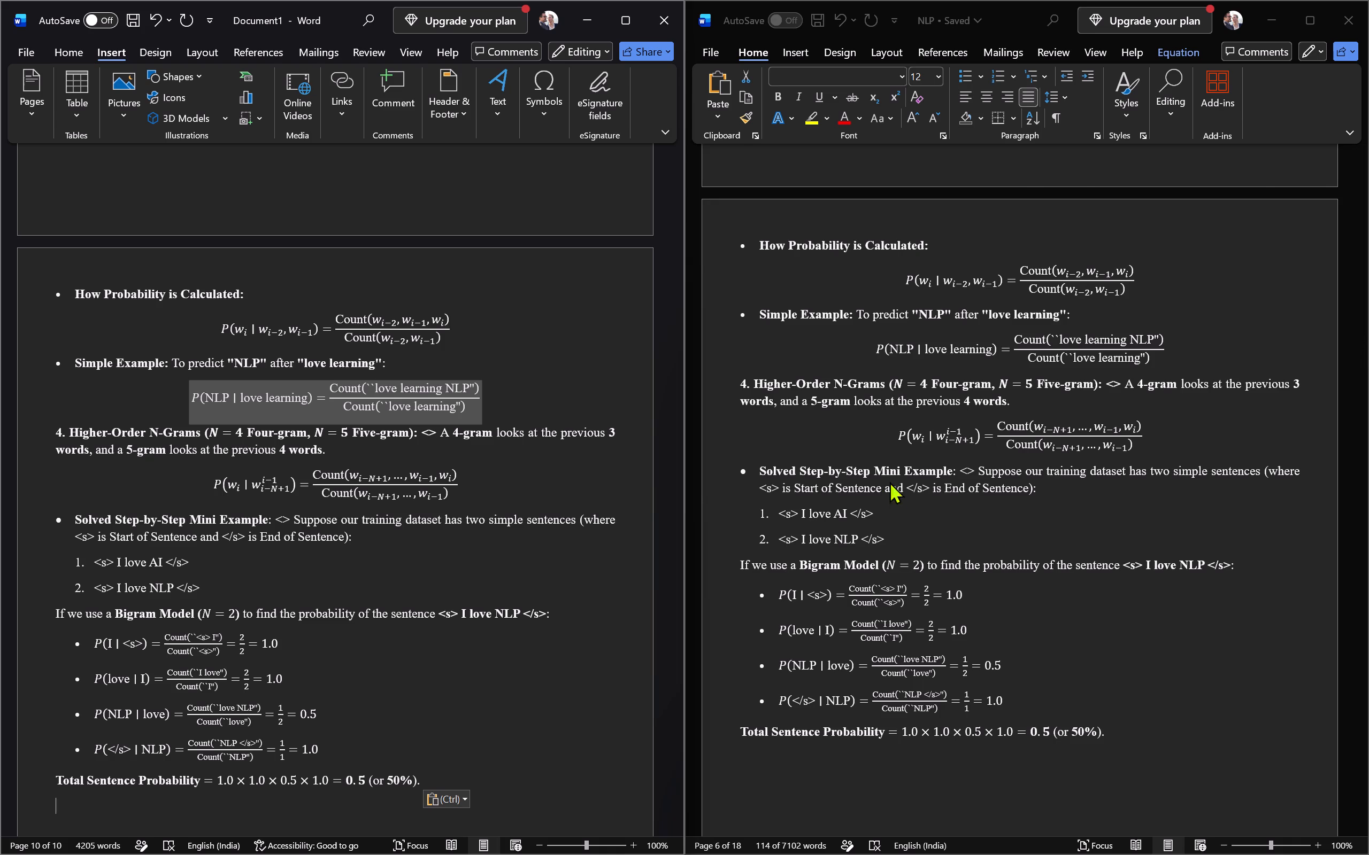
Insert a page break after the "Total Sentence Probability" line in the new document.
scroll(925, 464, "up", 18)
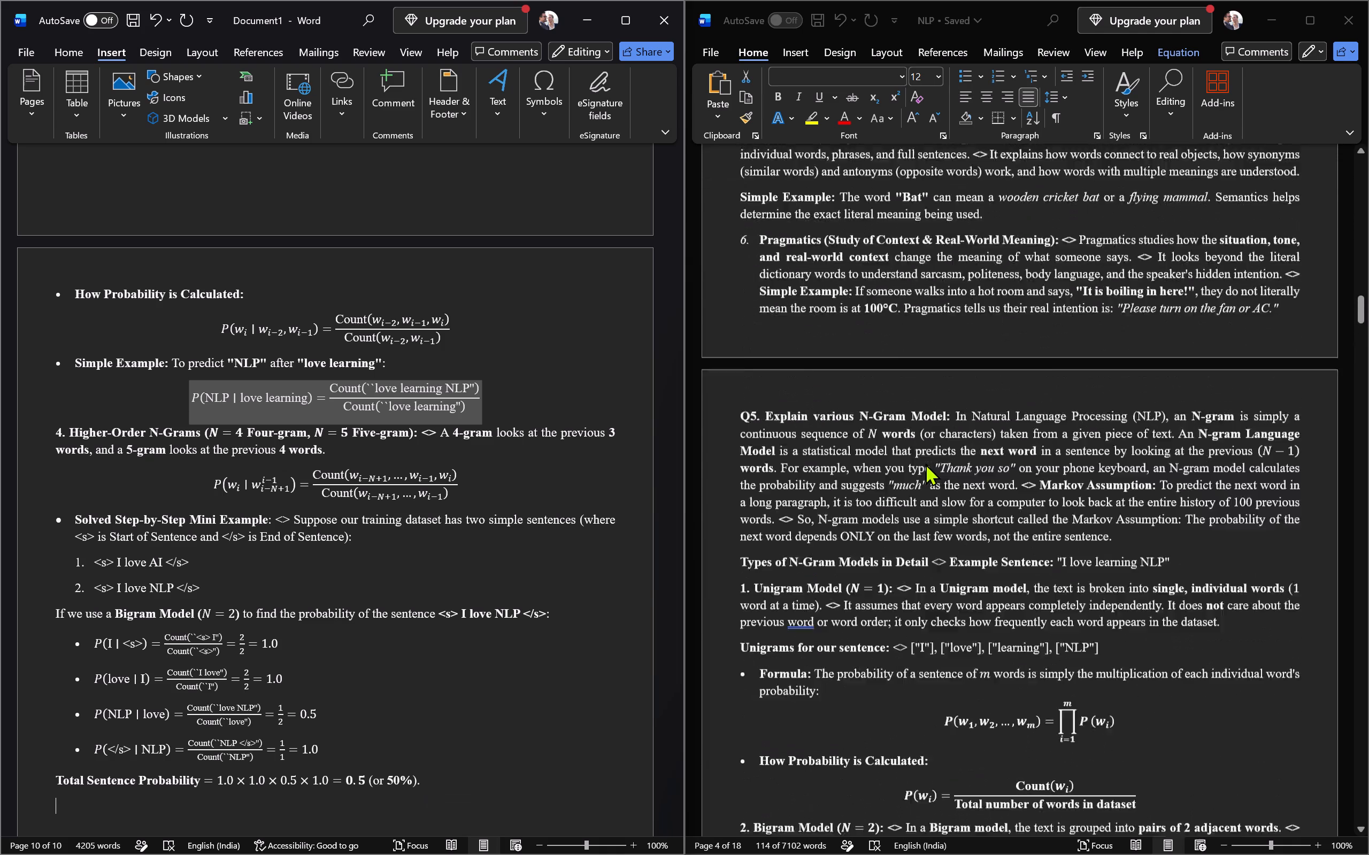
scroll(925, 463, "up", 8)
scroll(364, 538, "down", 9)
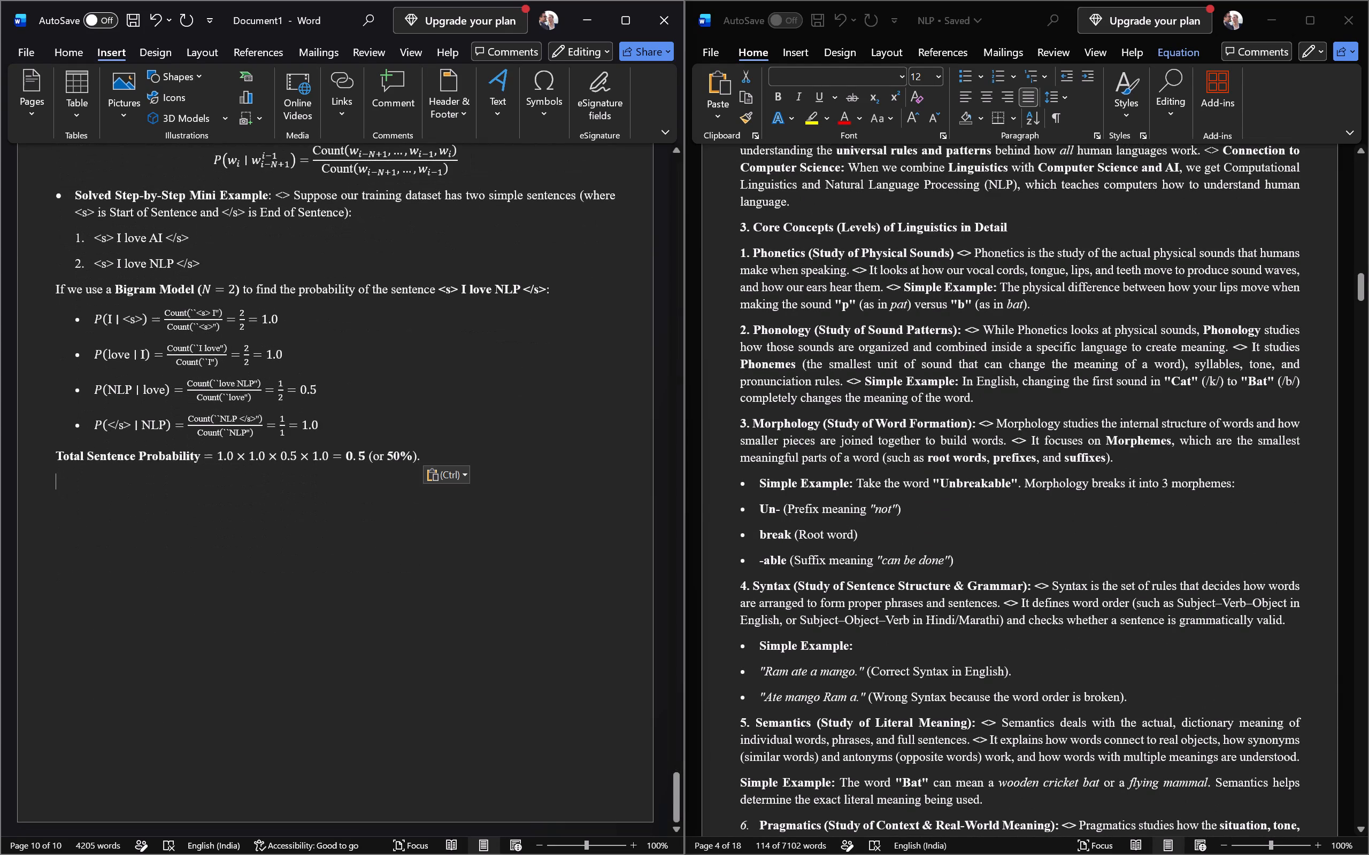
scroll(398, 515, "down", 1)
left_click(48, 120)
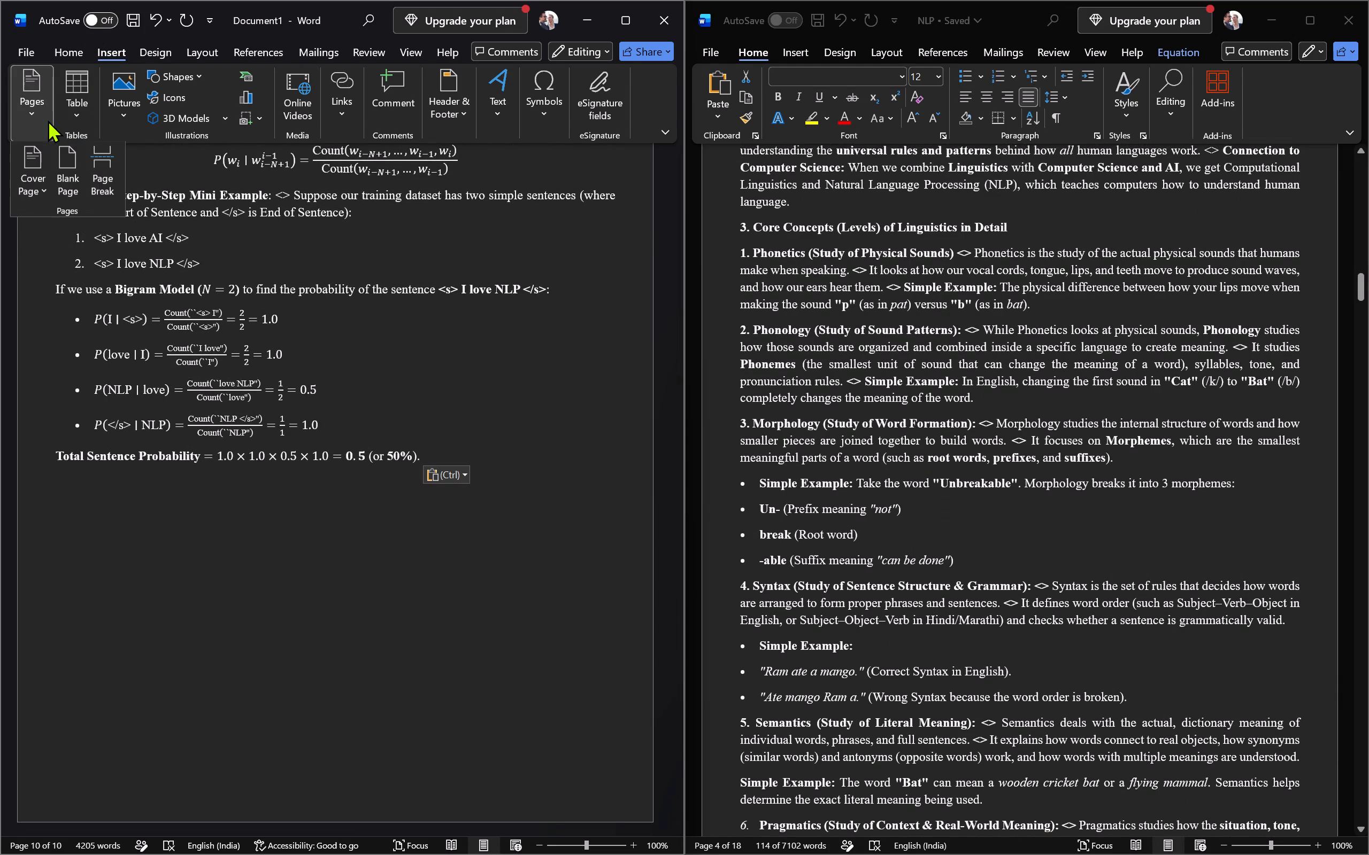
left_click(92, 164)
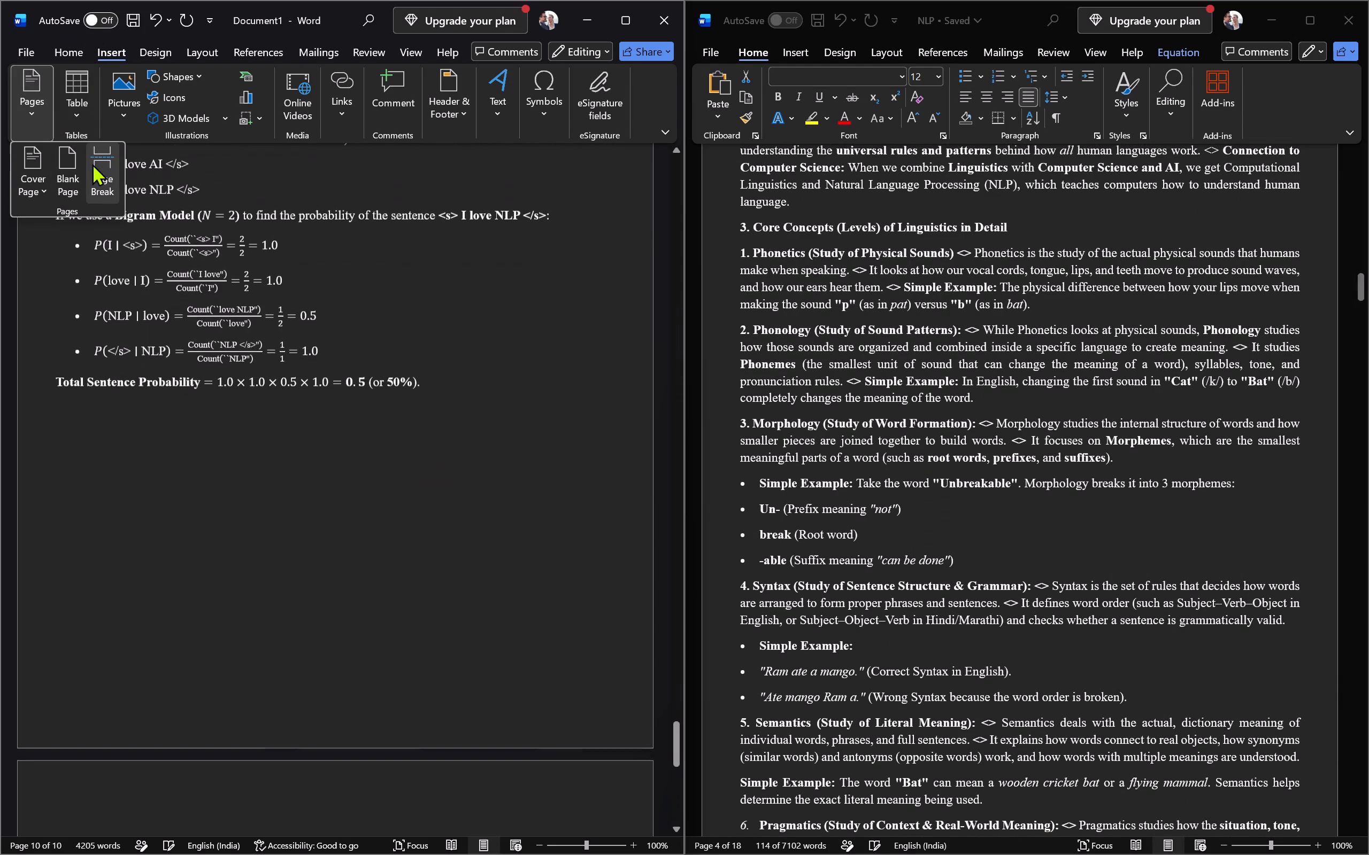
left_click(116, 778)
Check the pasted probability page and its equations, ending at the start of the following blank page.
scroll(218, 648, "up", 2)
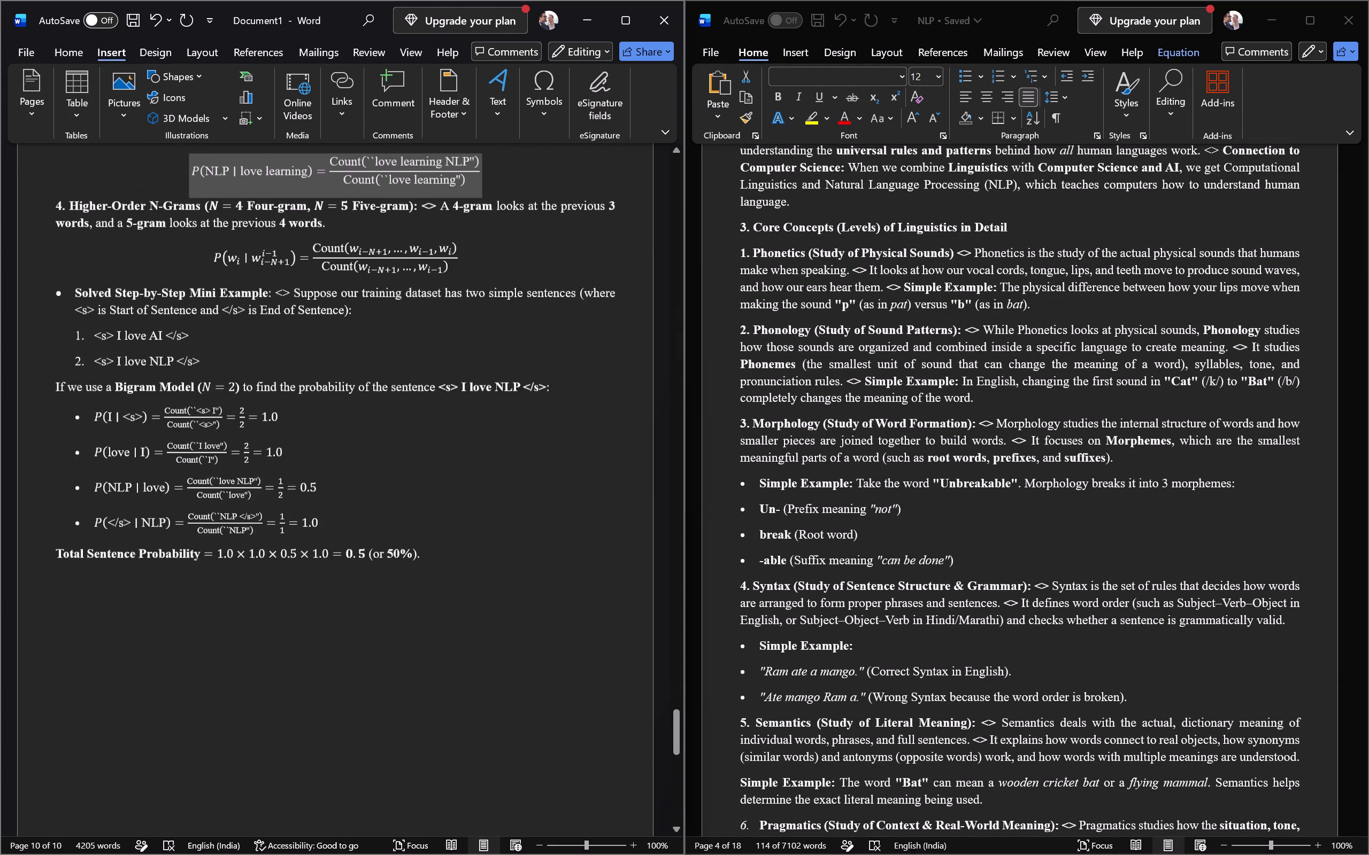
scroll(218, 646, "up", 4)
left_click(559, 396)
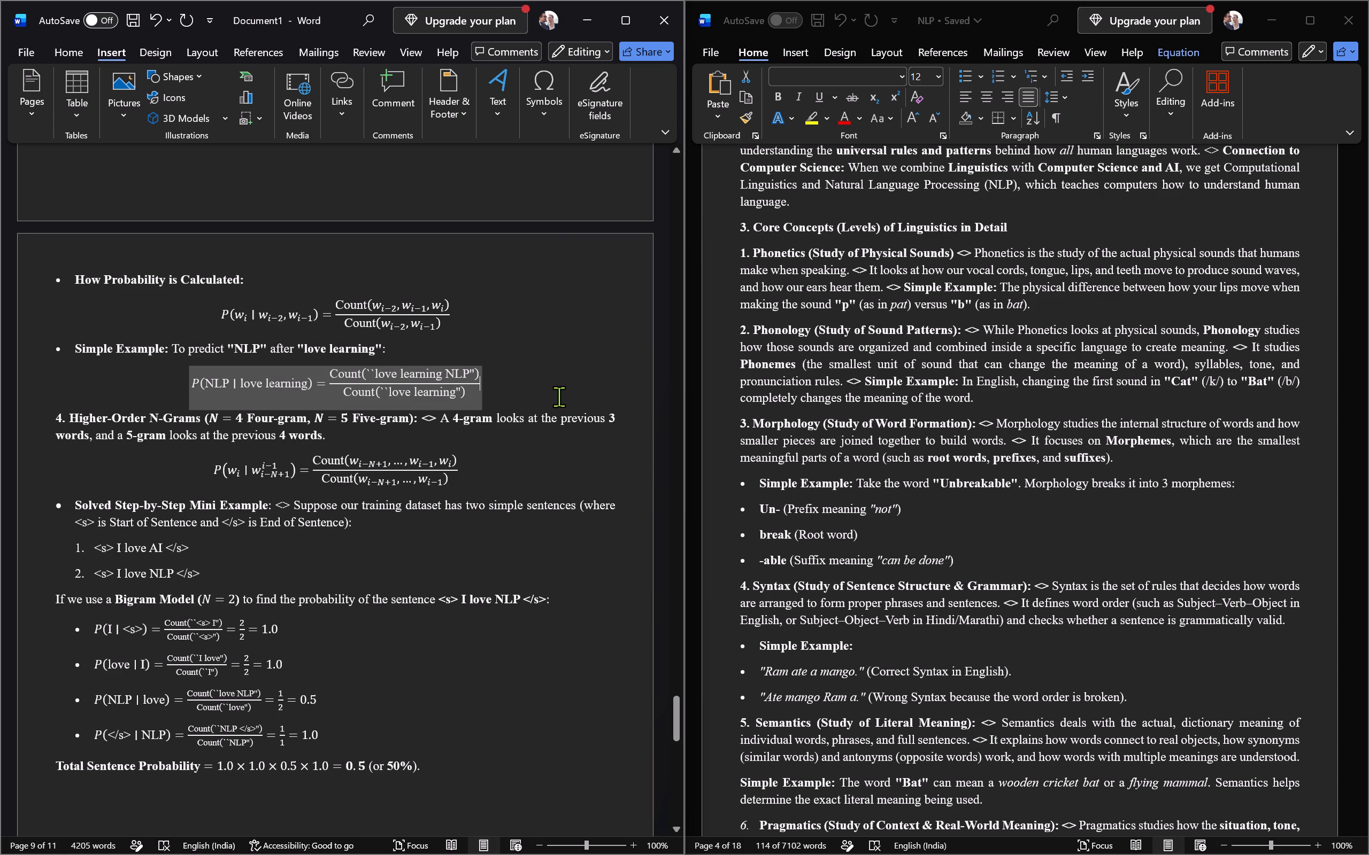
left_click(465, 406)
left_click(545, 389)
scroll(403, 500, "down", 3)
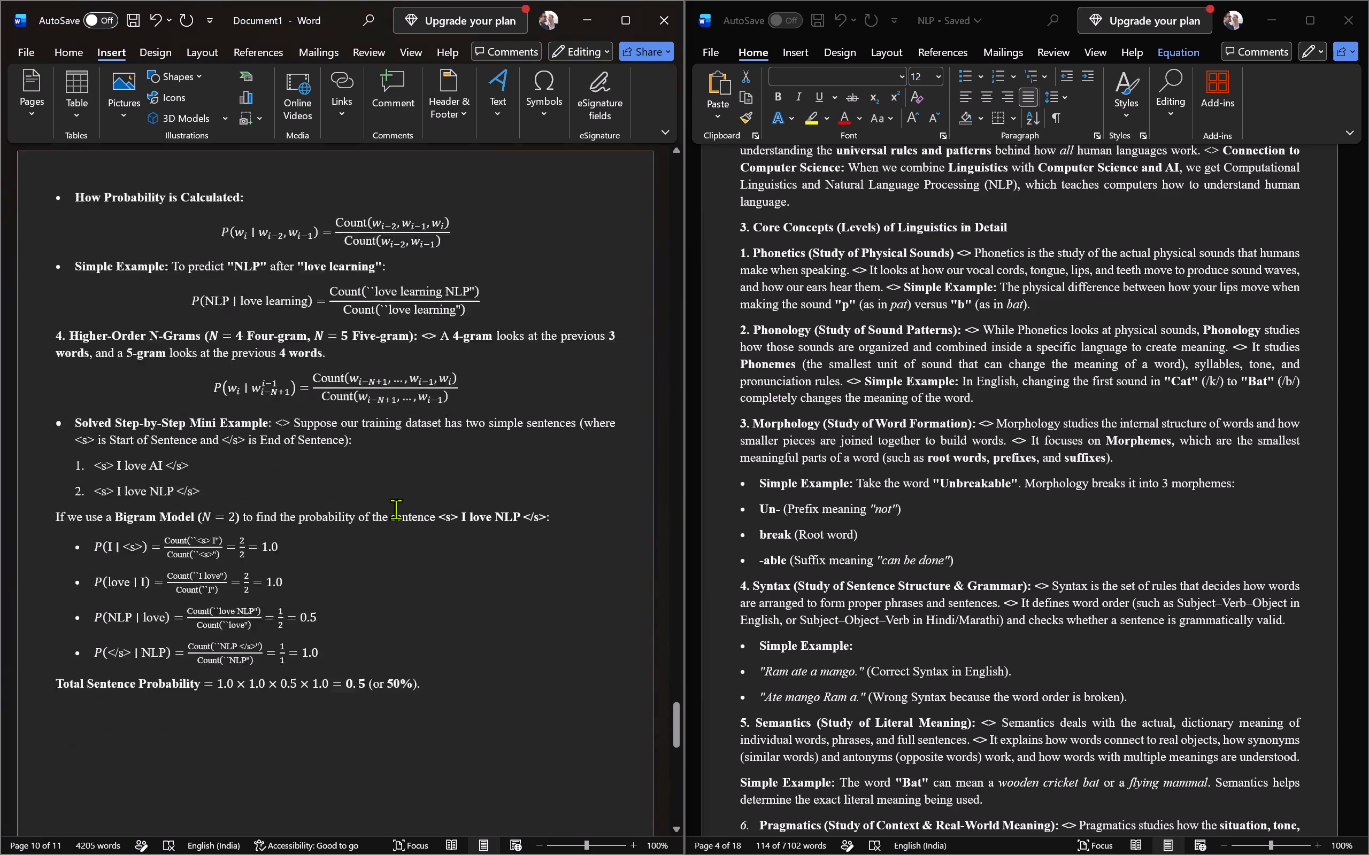
scroll(396, 509, "down", 4)
left_click(96, 730)
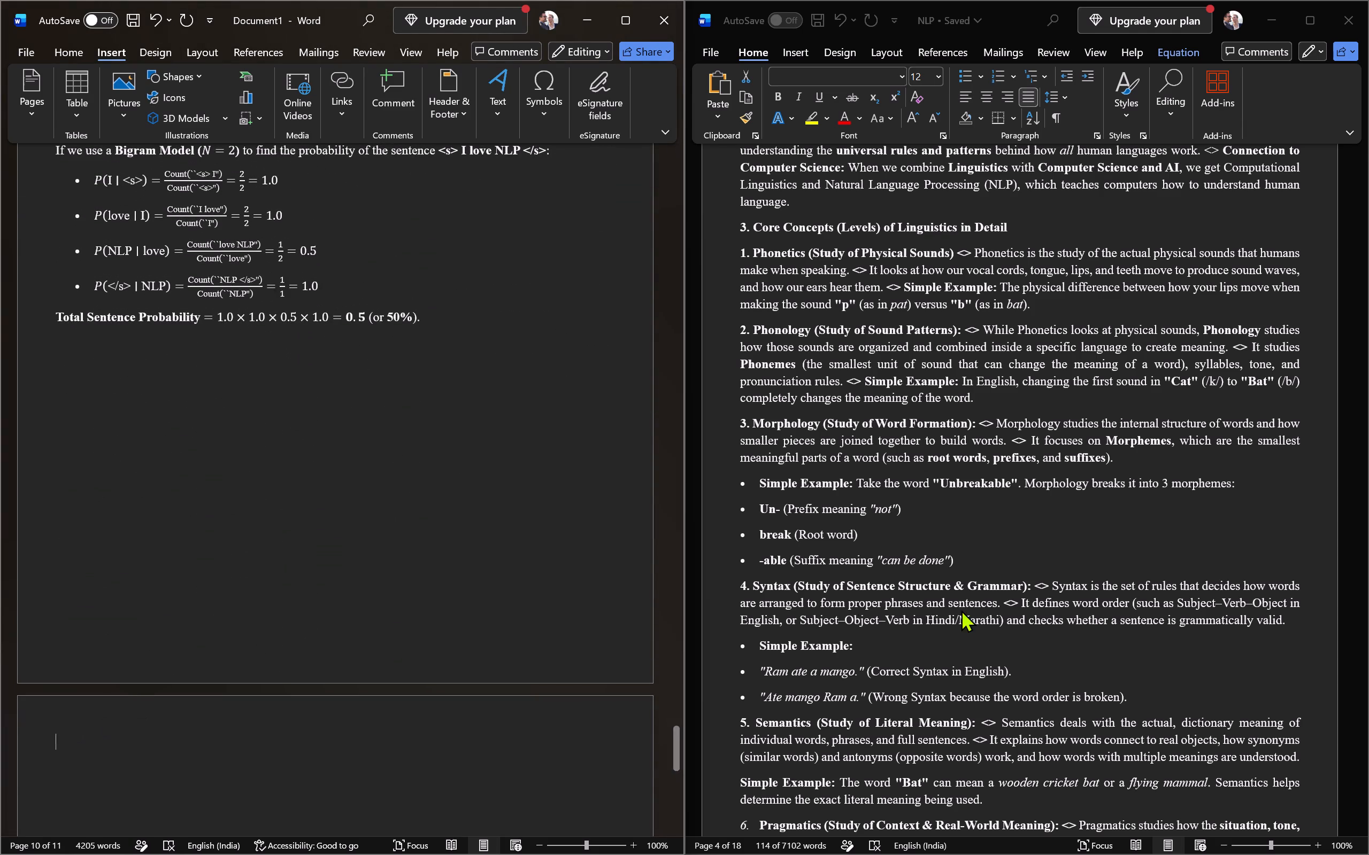
Copy the Key Tasks page in the NLP document, from "Key Tasks:" through the "Real-World (Pragmatic) Meaning" bullet.
scroll(961, 610, "up", 16)
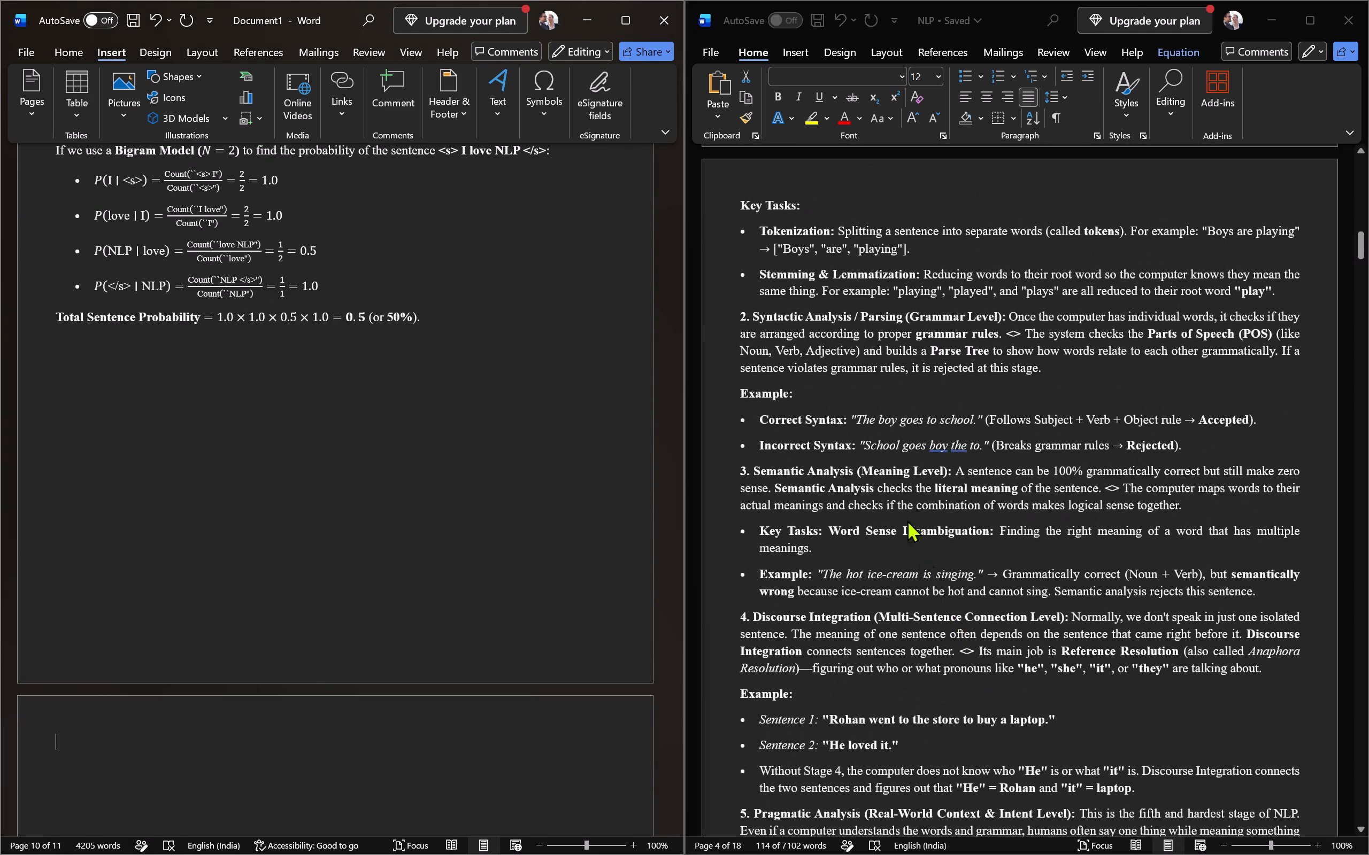
scroll(903, 489, "up", 8)
scroll(902, 483, "down", 5)
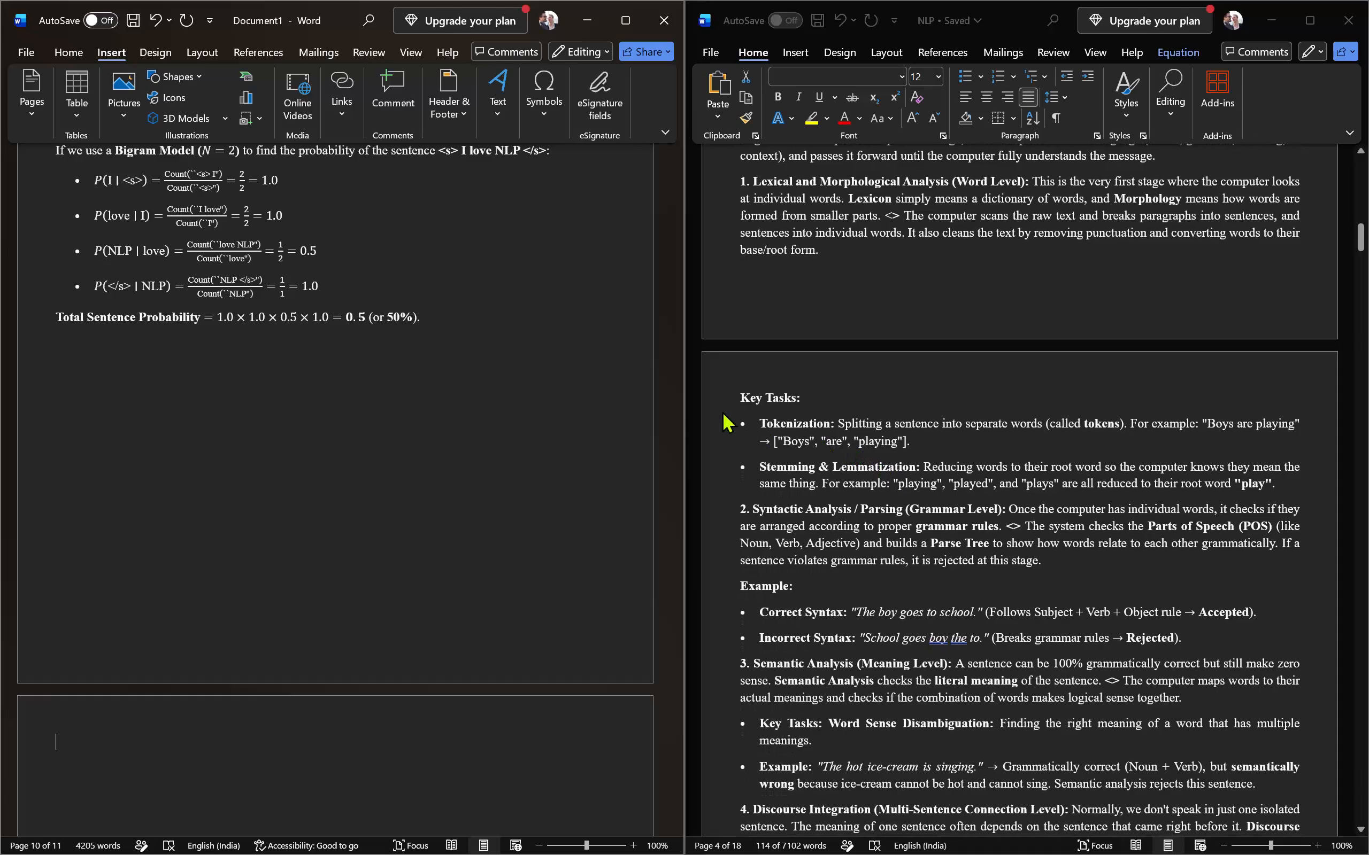
left_click_drag(732, 398, 800, 442)
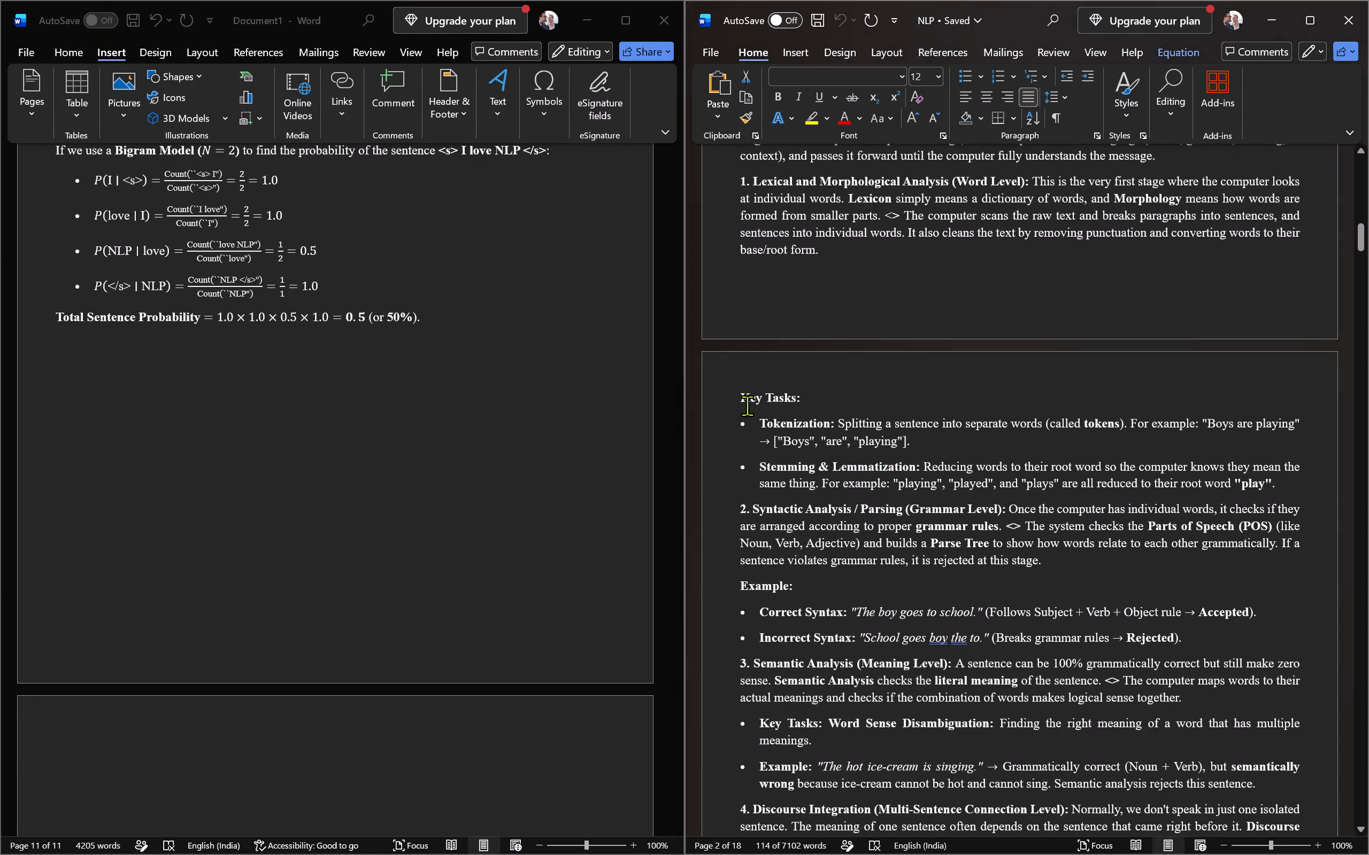
left_click_drag(735, 395, 1041, 511)
scroll(827, 487, "down", 10)
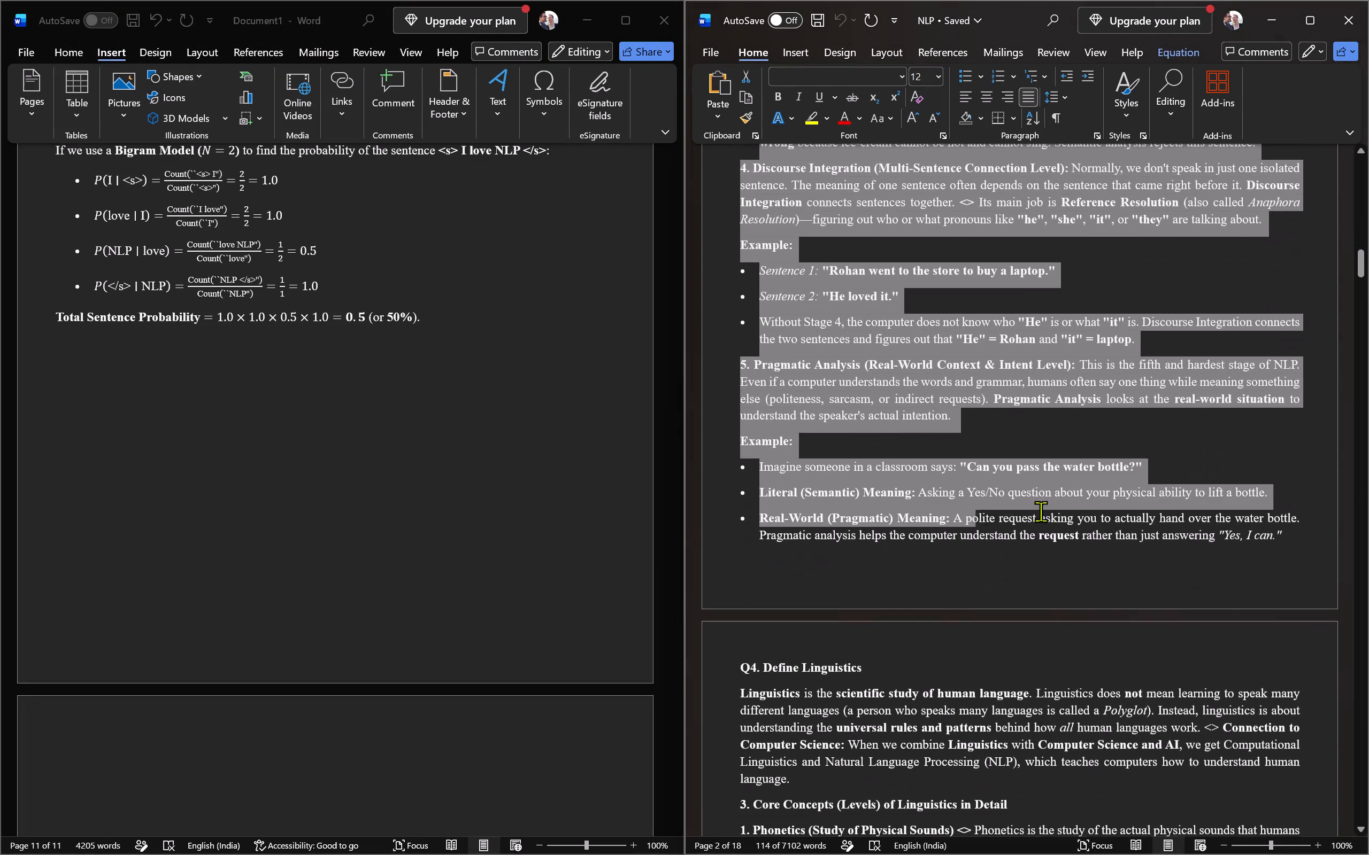
left_click_drag(1041, 511, 1324, 532)
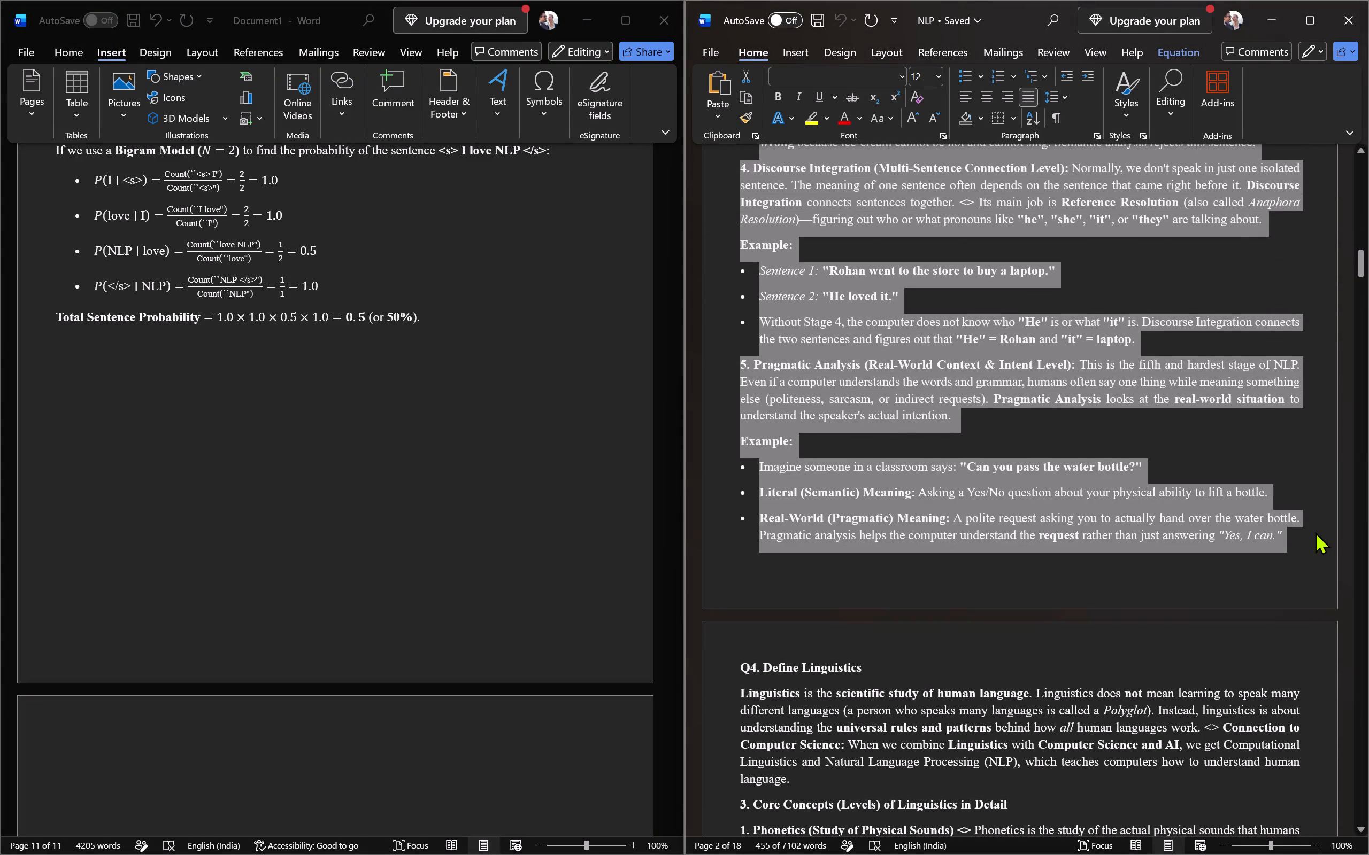
key("ctrl+c")
Paste the Key Tasks page onto the blank page after the probability page, and add an empty line below its last bullet.
left_click(150, 743)
key("ctrl+v")
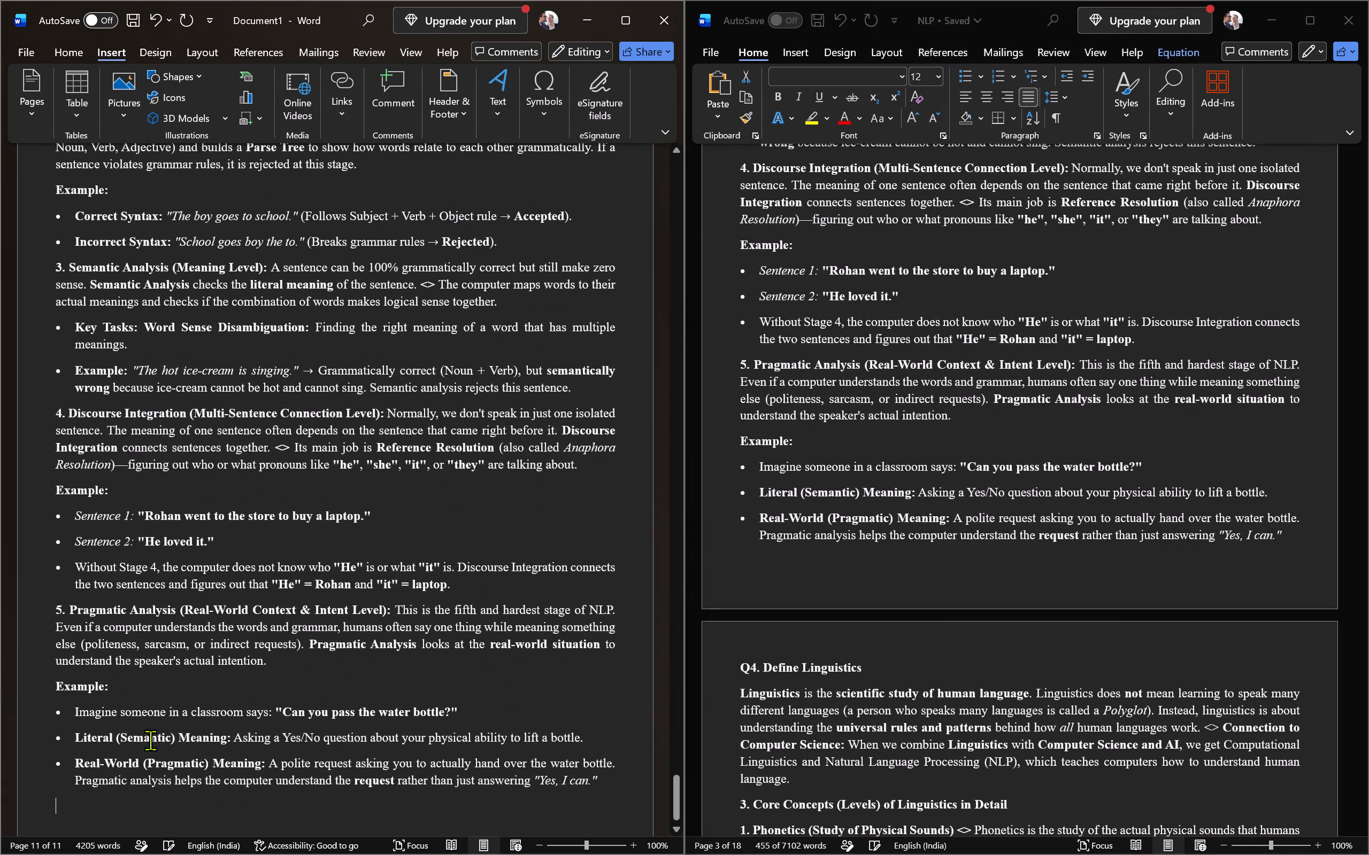
scroll(268, 632, "down", 7)
scroll(268, 630, "up", 5)
scroll(268, 630, "down", 6)
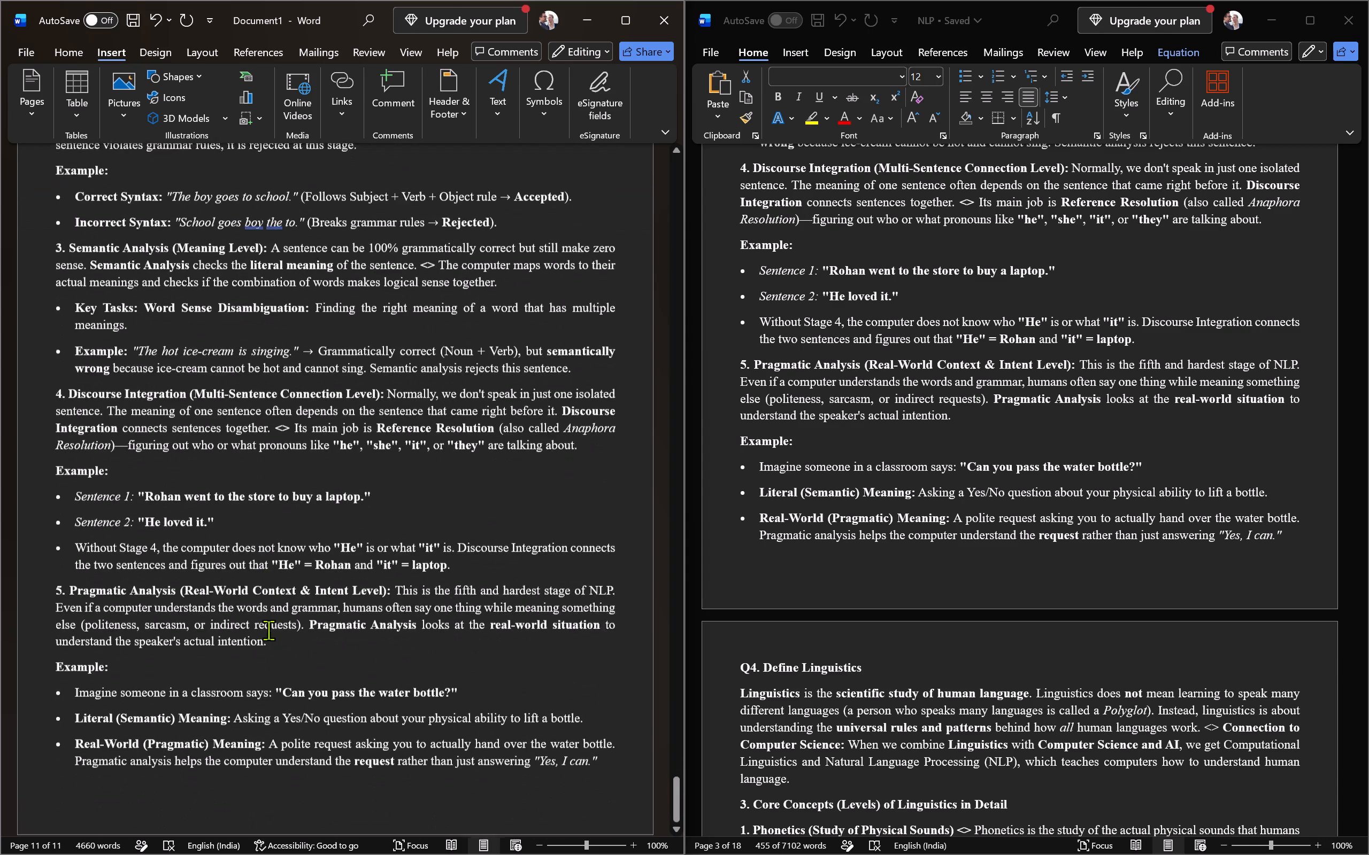
scroll(268, 630, "down", 4)
key("Return")
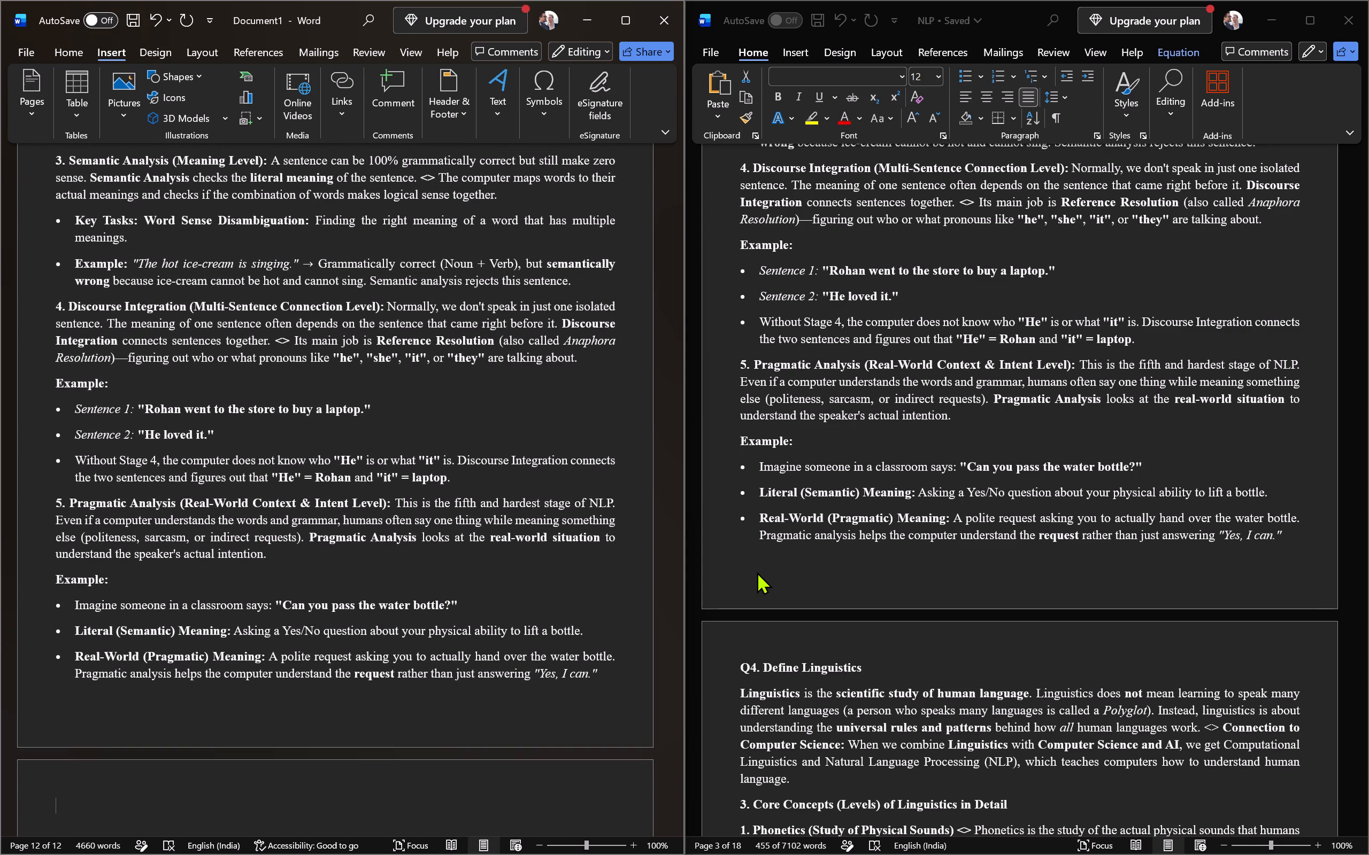
Copy the whole Q4 page in the NLP document, from "Q4. Define Linguistics" through the Pragmatics item.
scroll(757, 571, "up", 4)
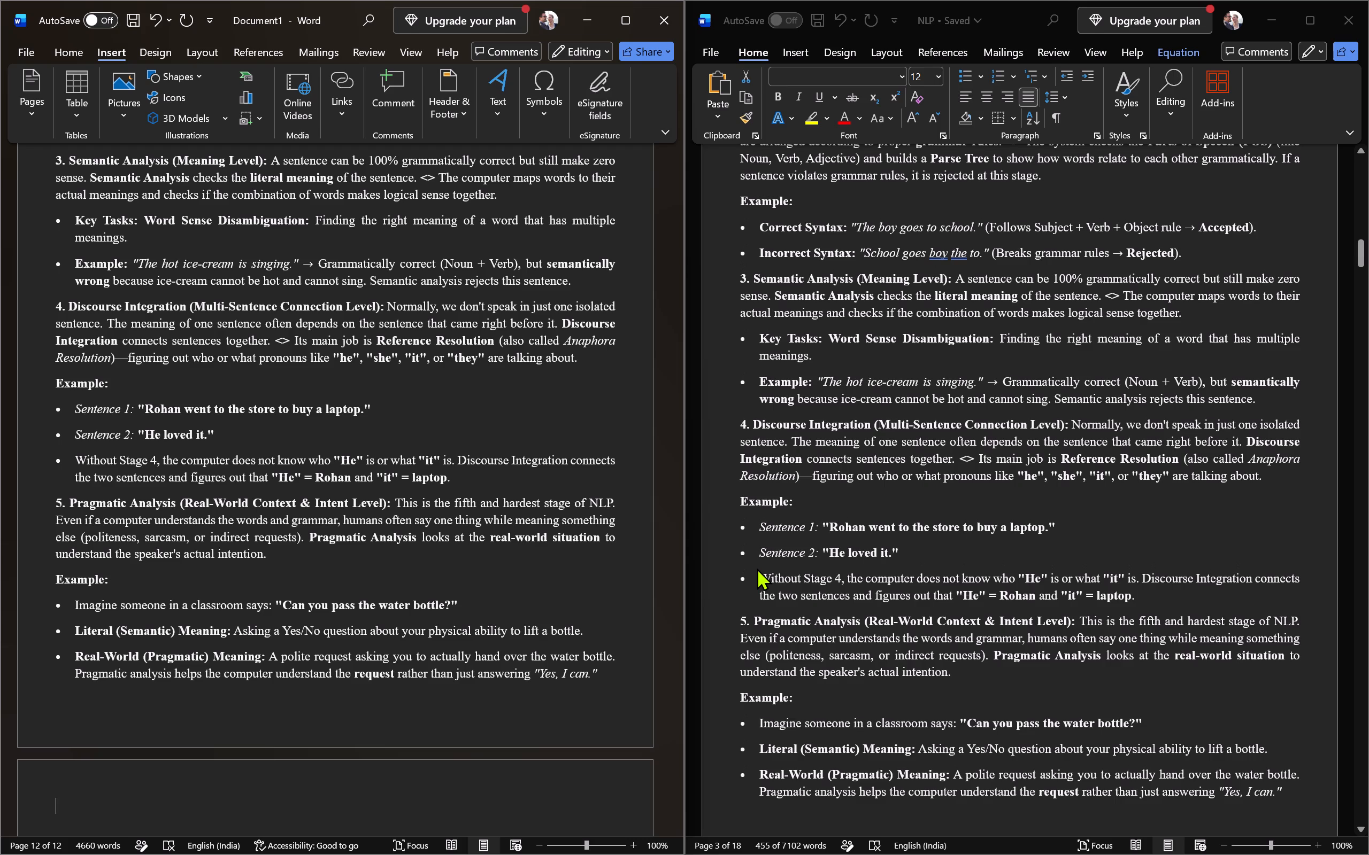
scroll(757, 568, "down", 8)
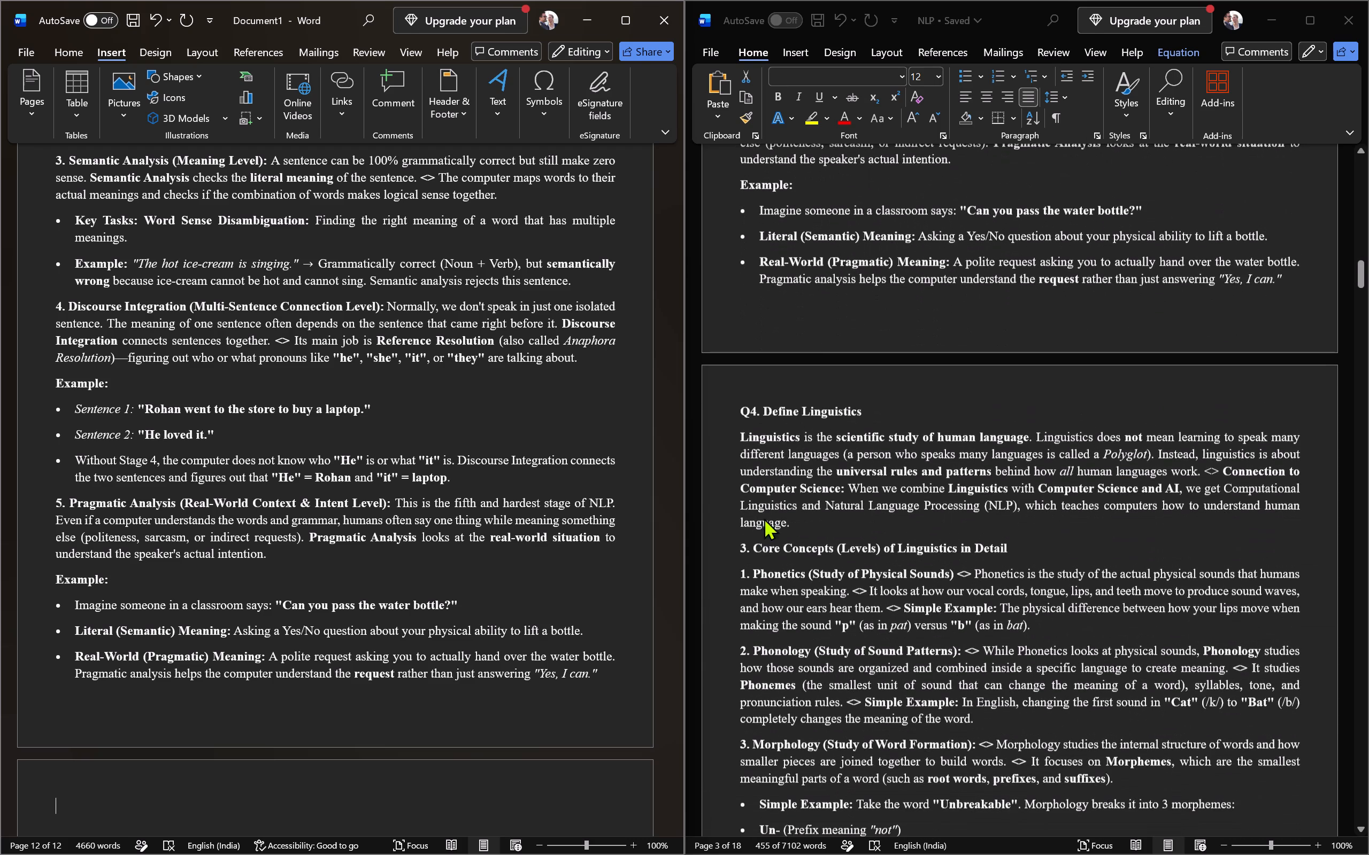
left_click_drag(735, 405, 750, 405)
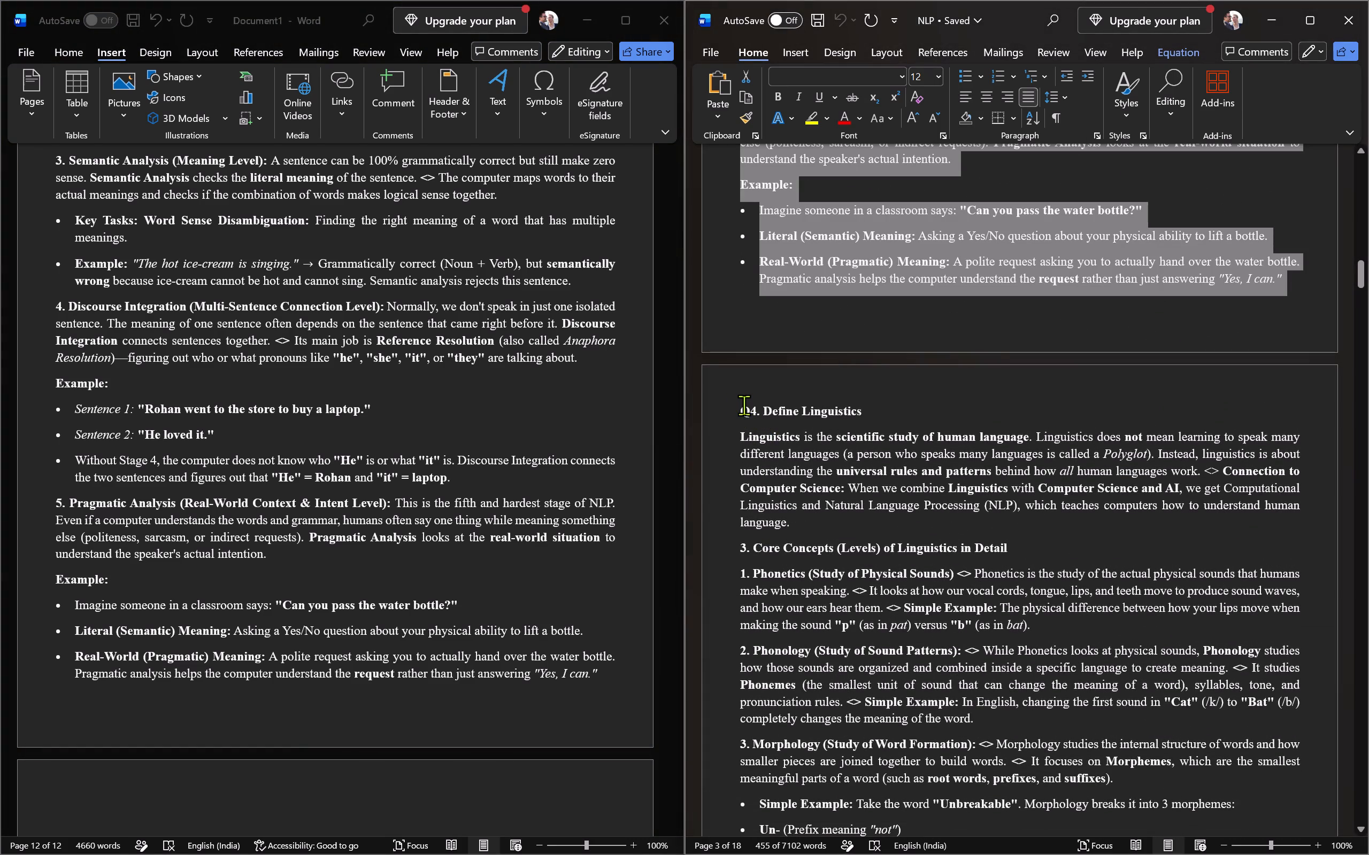
left_click_drag(741, 405, 817, 519)
scroll(816, 518, "down", 6)
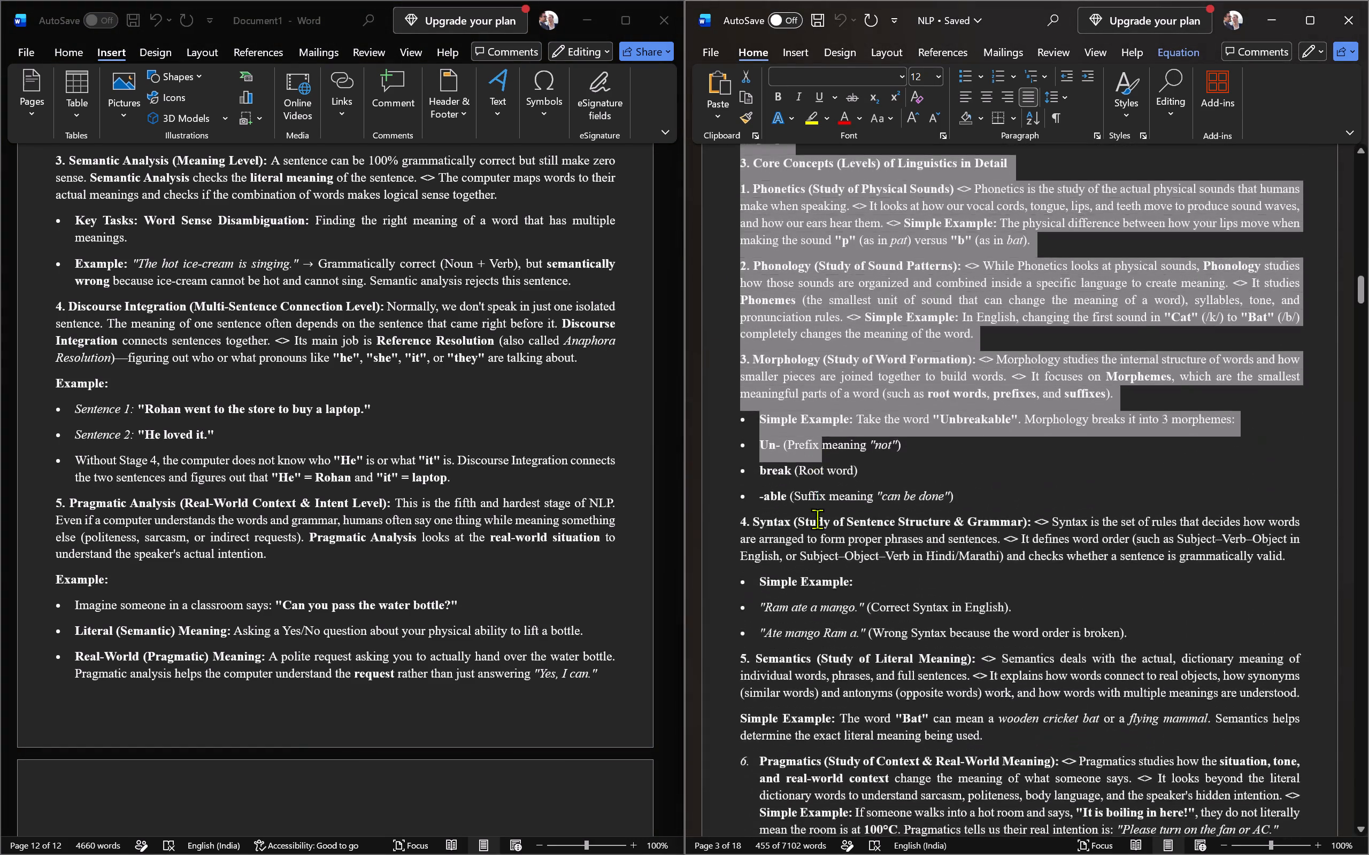
left_click_drag(817, 519, 1282, 632)
scroll(817, 519, "down", 3)
key("ctrl+c")
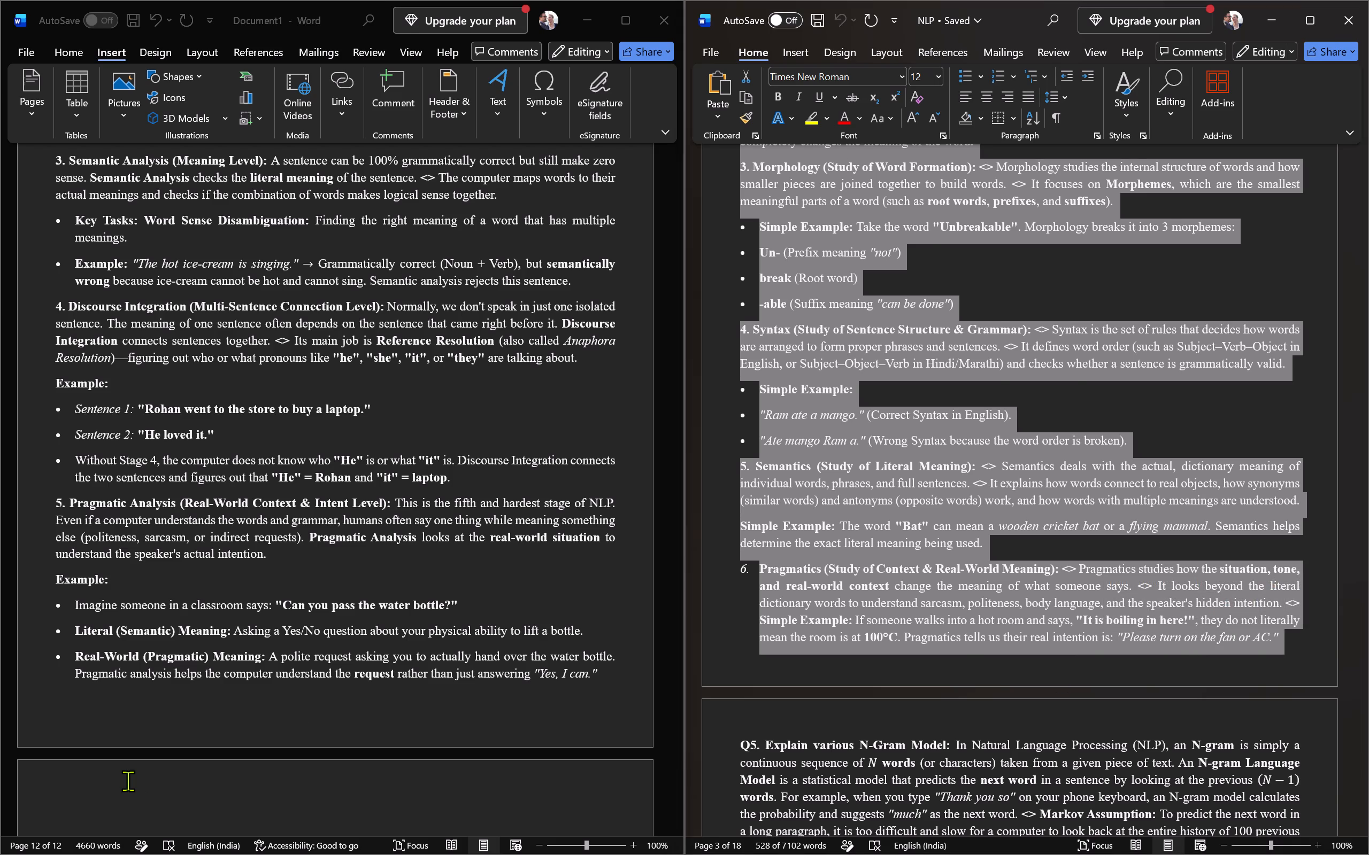
Paste the Q4 Define Linguistics section onto the blank page after the Key Tasks page in the new document.
left_click(129, 781)
key("ctrl+v")
scroll(229, 703, "down", 2)
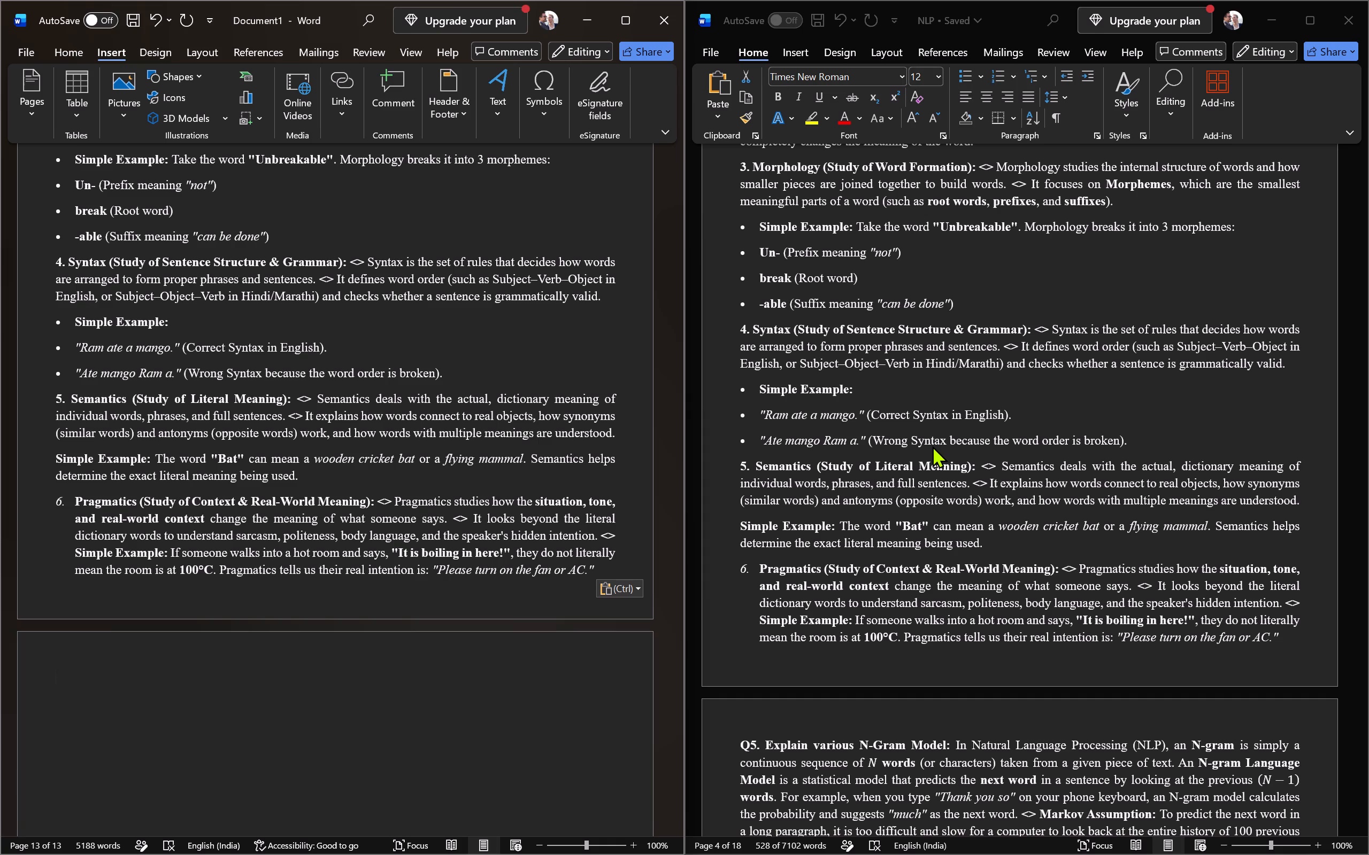
Copy the second Q6 page in the NLP document, from "Types of Text Categorization" and its table through the Language Detection item.
scroll(1067, 473, "down", 11)
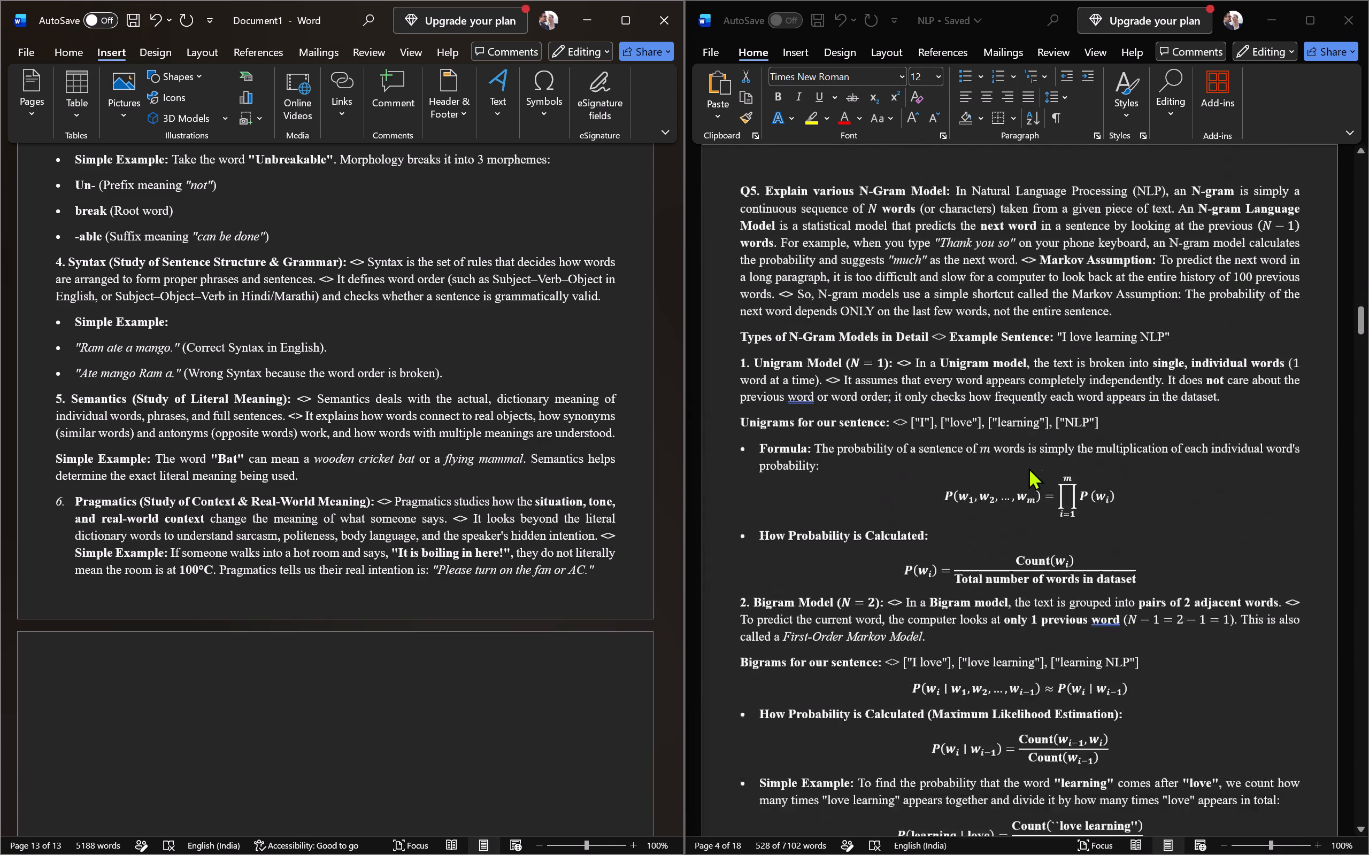
scroll(1028, 468, "down", 3)
scroll(1028, 468, "down", 18)
scroll(1028, 468, "down", 3)
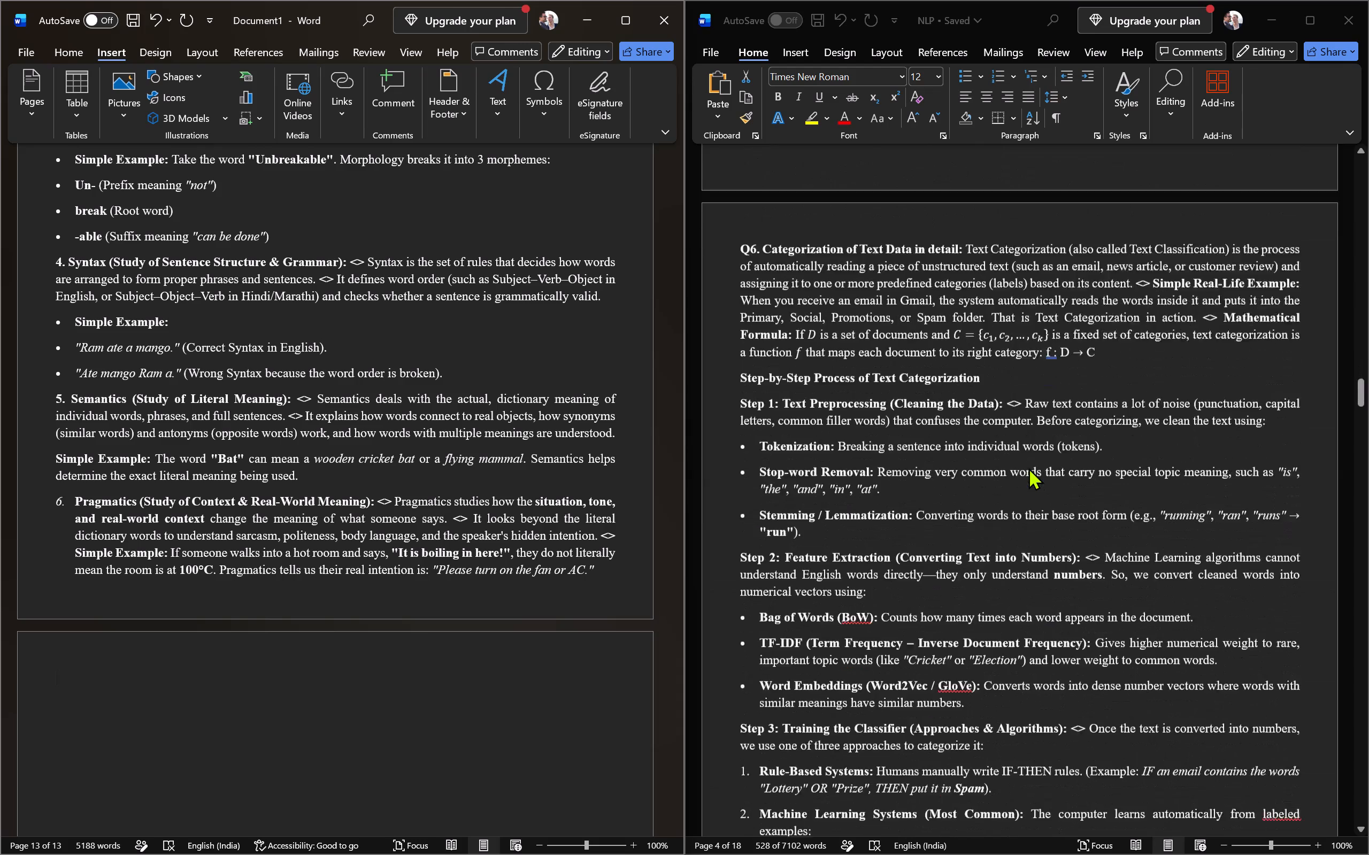
scroll(1028, 468, "down", 15)
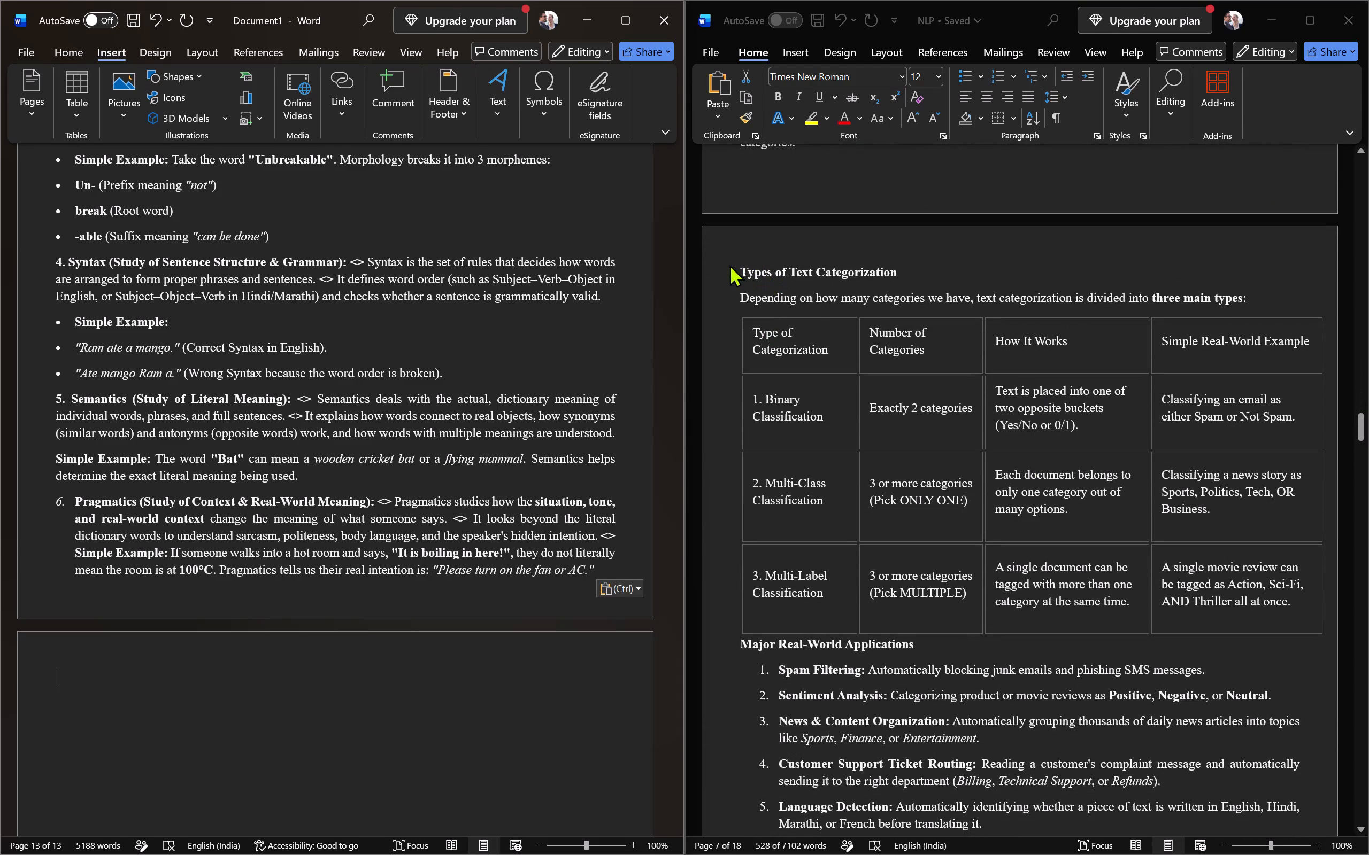
left_click(729, 265)
left_click_drag(741, 265, 916, 443)
scroll(883, 411, "down", 4)
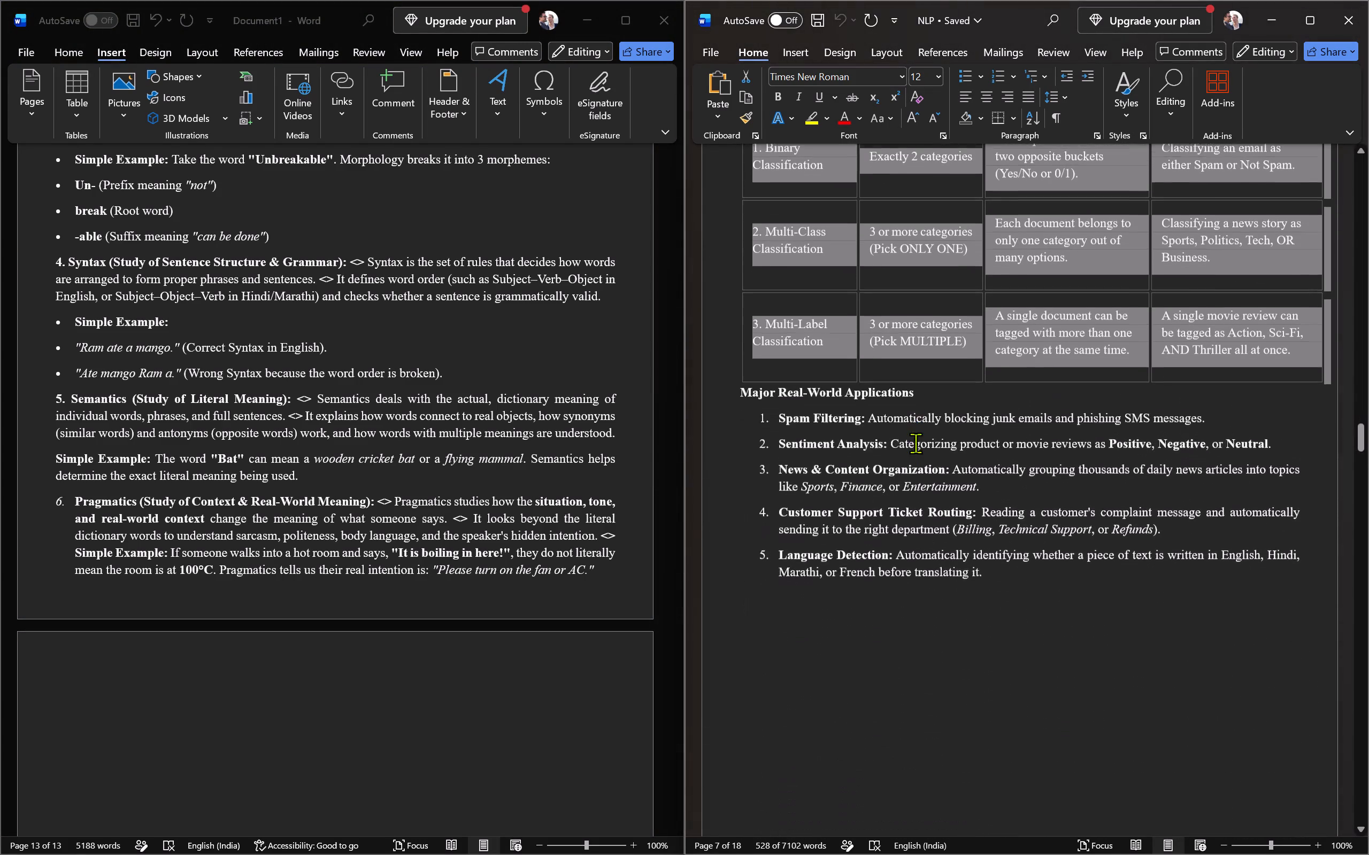
left_click_drag(916, 443, 1002, 567)
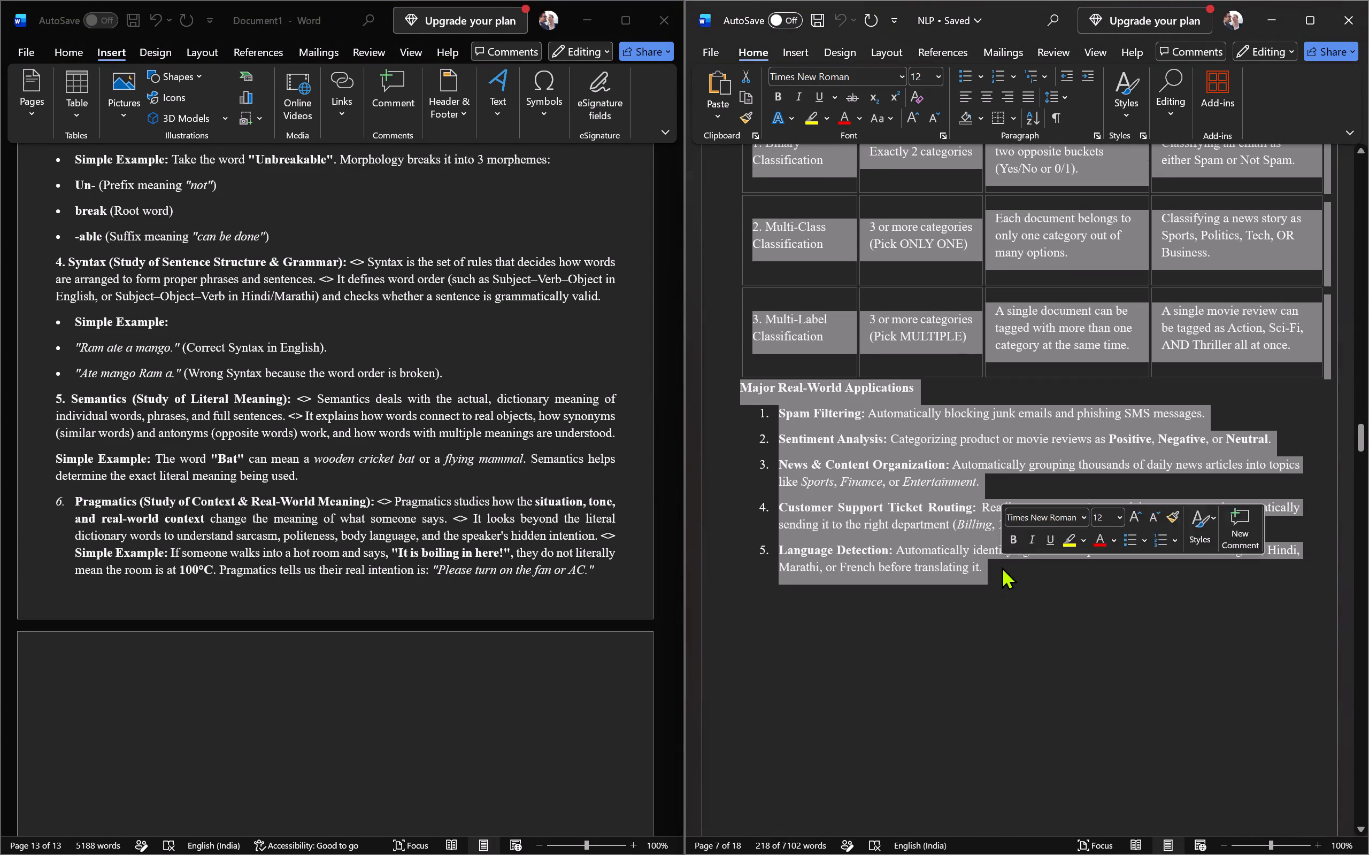
key("ctrl+c")
Paste the Types of Text Categorization page onto the blank page after Q4 and insert a page break after it.
left_click(167, 663)
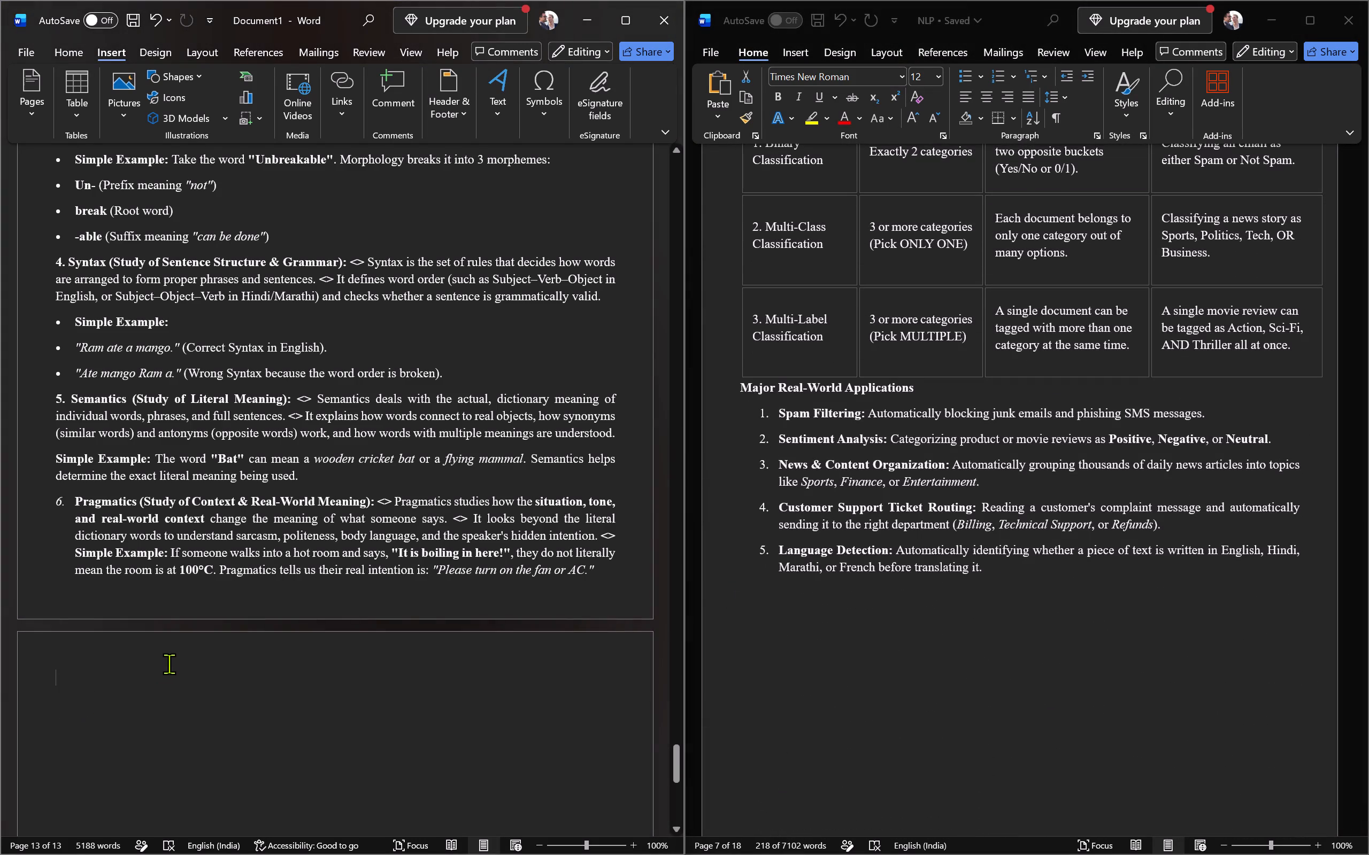
key("ctrl+v")
scroll(267, 629, "down", 5)
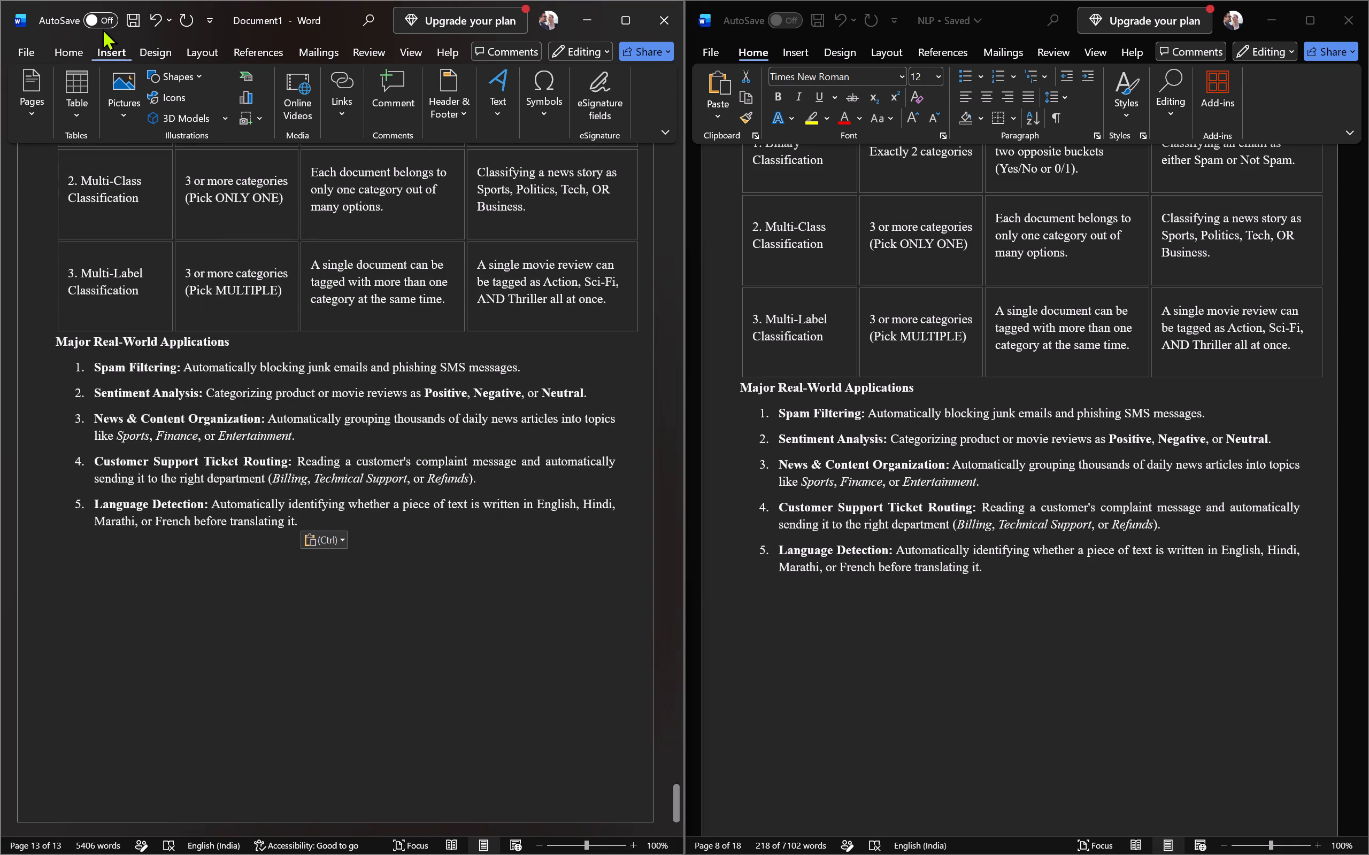
left_click(22, 122)
left_click(89, 159)
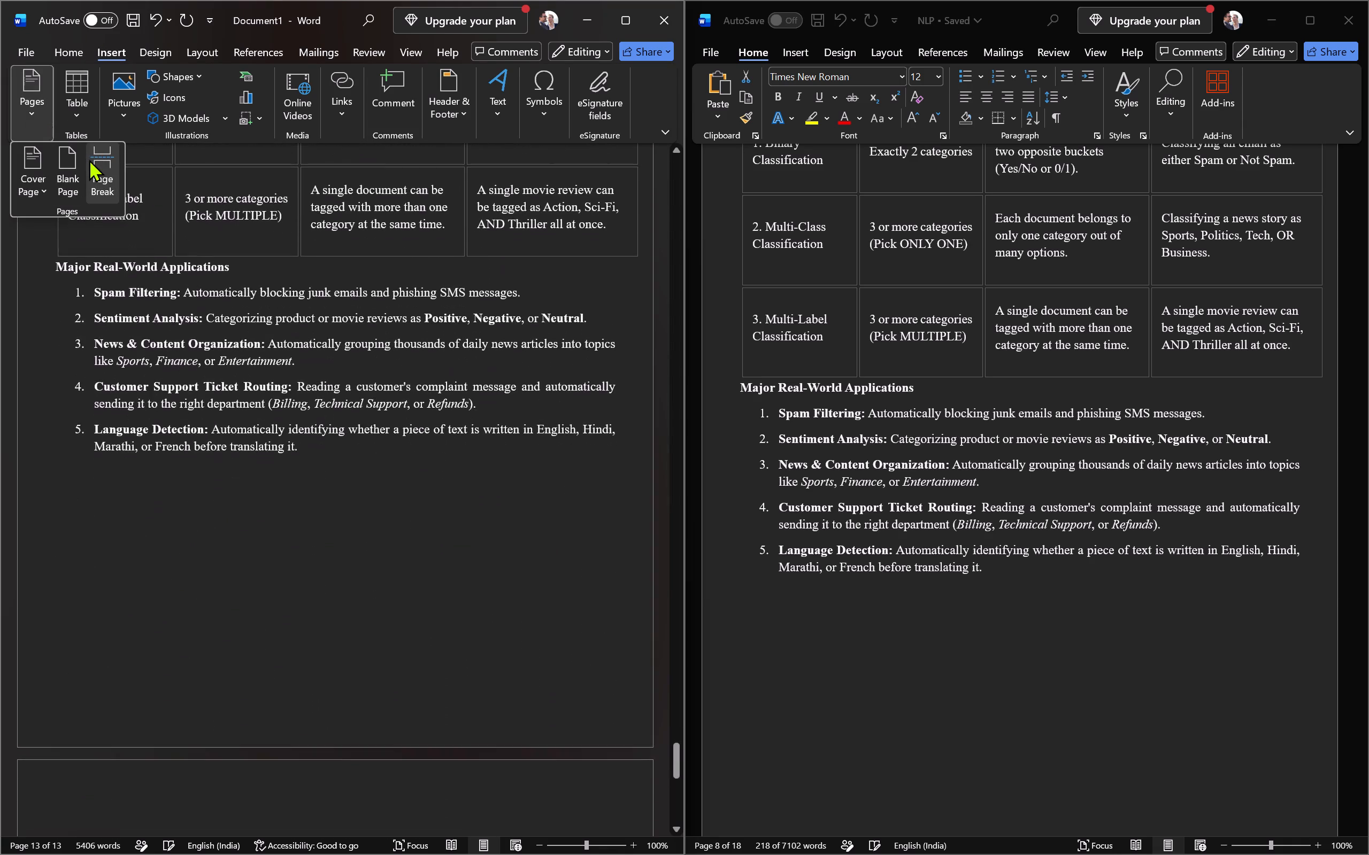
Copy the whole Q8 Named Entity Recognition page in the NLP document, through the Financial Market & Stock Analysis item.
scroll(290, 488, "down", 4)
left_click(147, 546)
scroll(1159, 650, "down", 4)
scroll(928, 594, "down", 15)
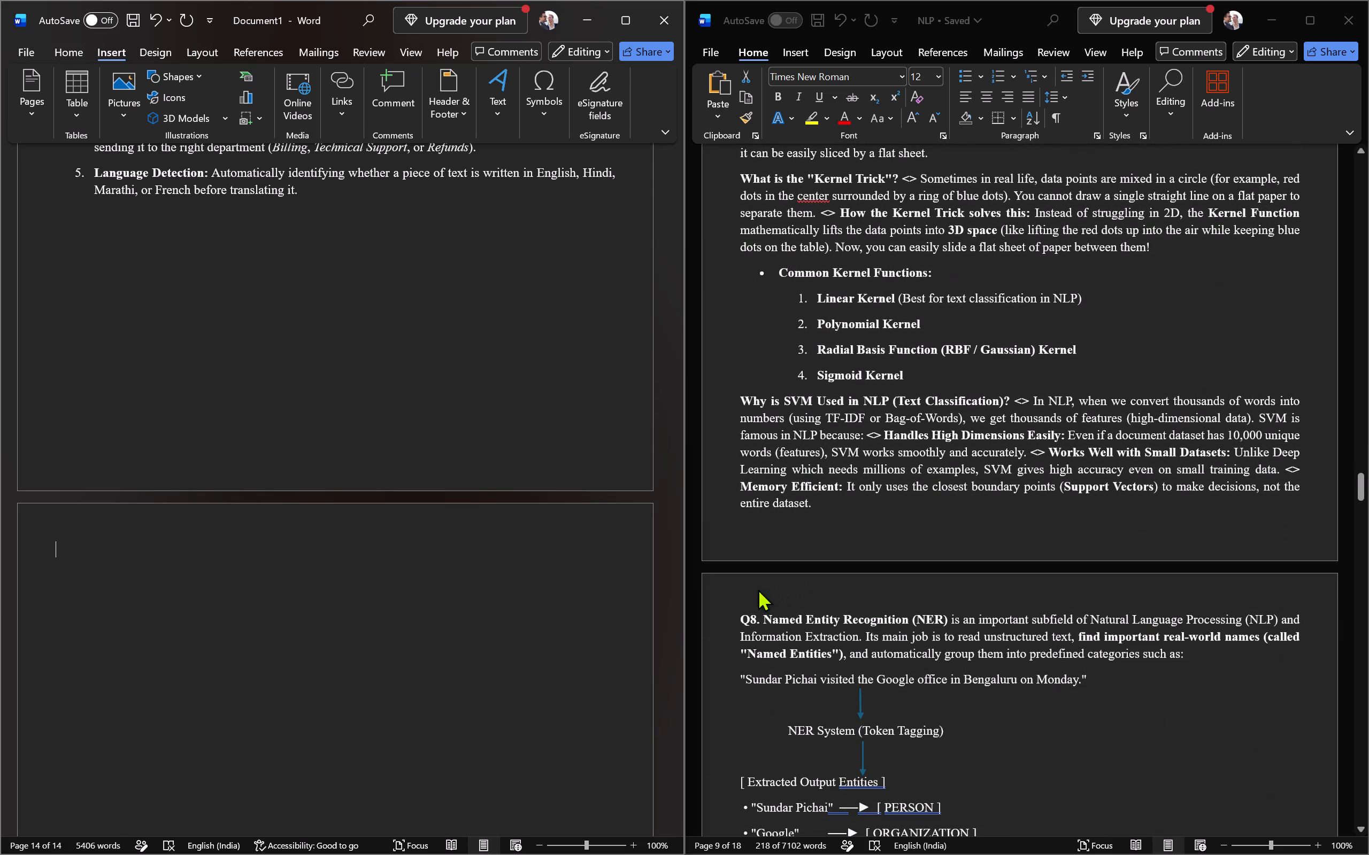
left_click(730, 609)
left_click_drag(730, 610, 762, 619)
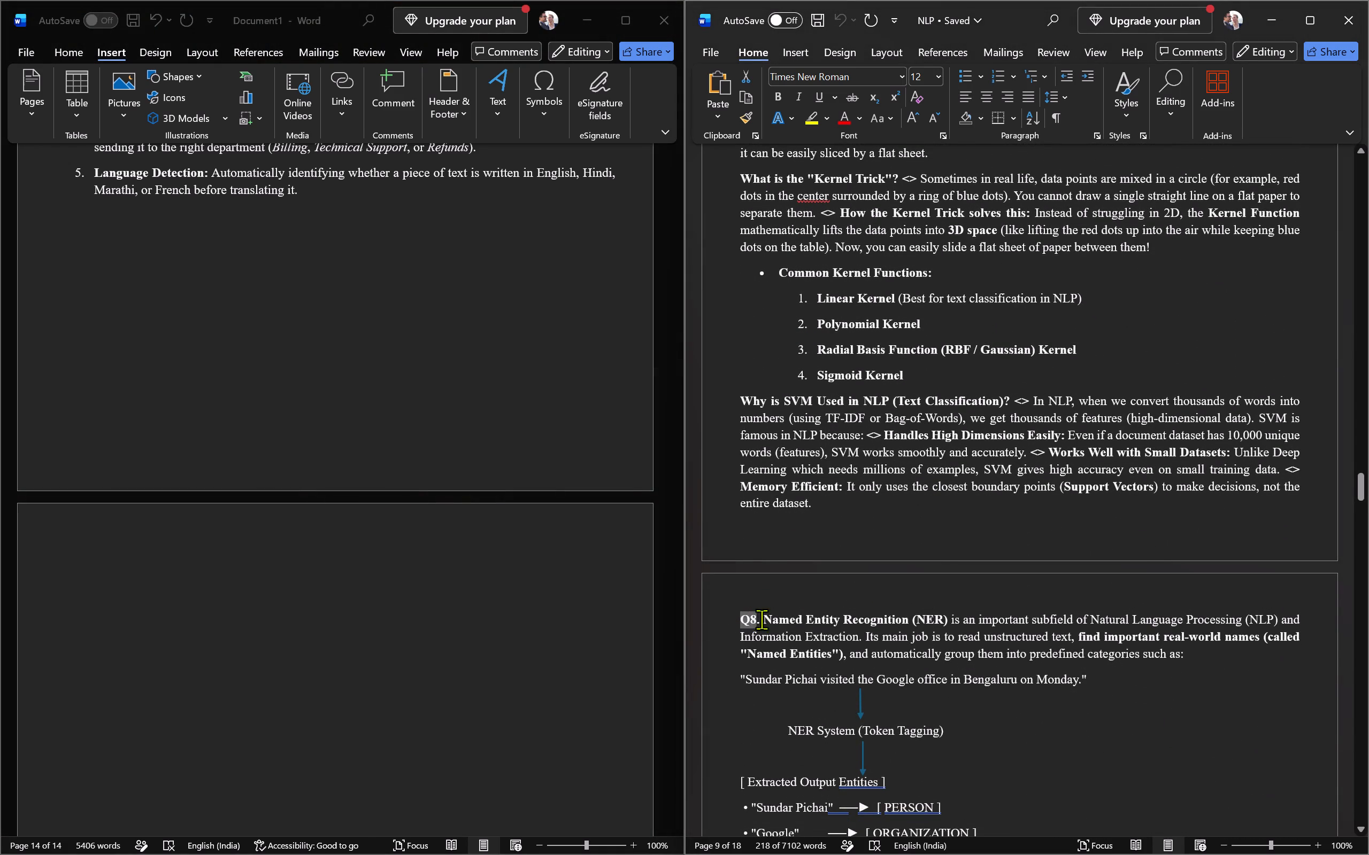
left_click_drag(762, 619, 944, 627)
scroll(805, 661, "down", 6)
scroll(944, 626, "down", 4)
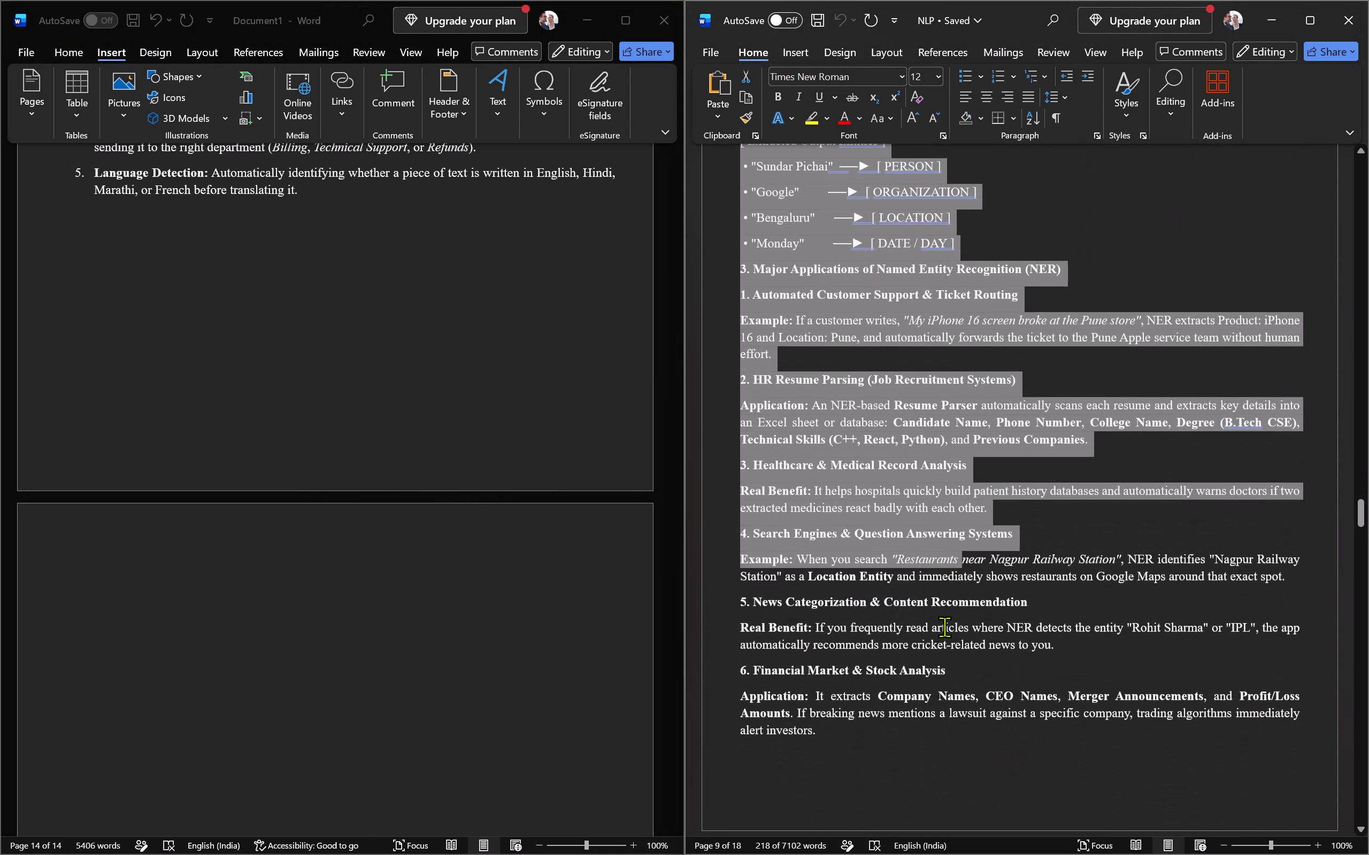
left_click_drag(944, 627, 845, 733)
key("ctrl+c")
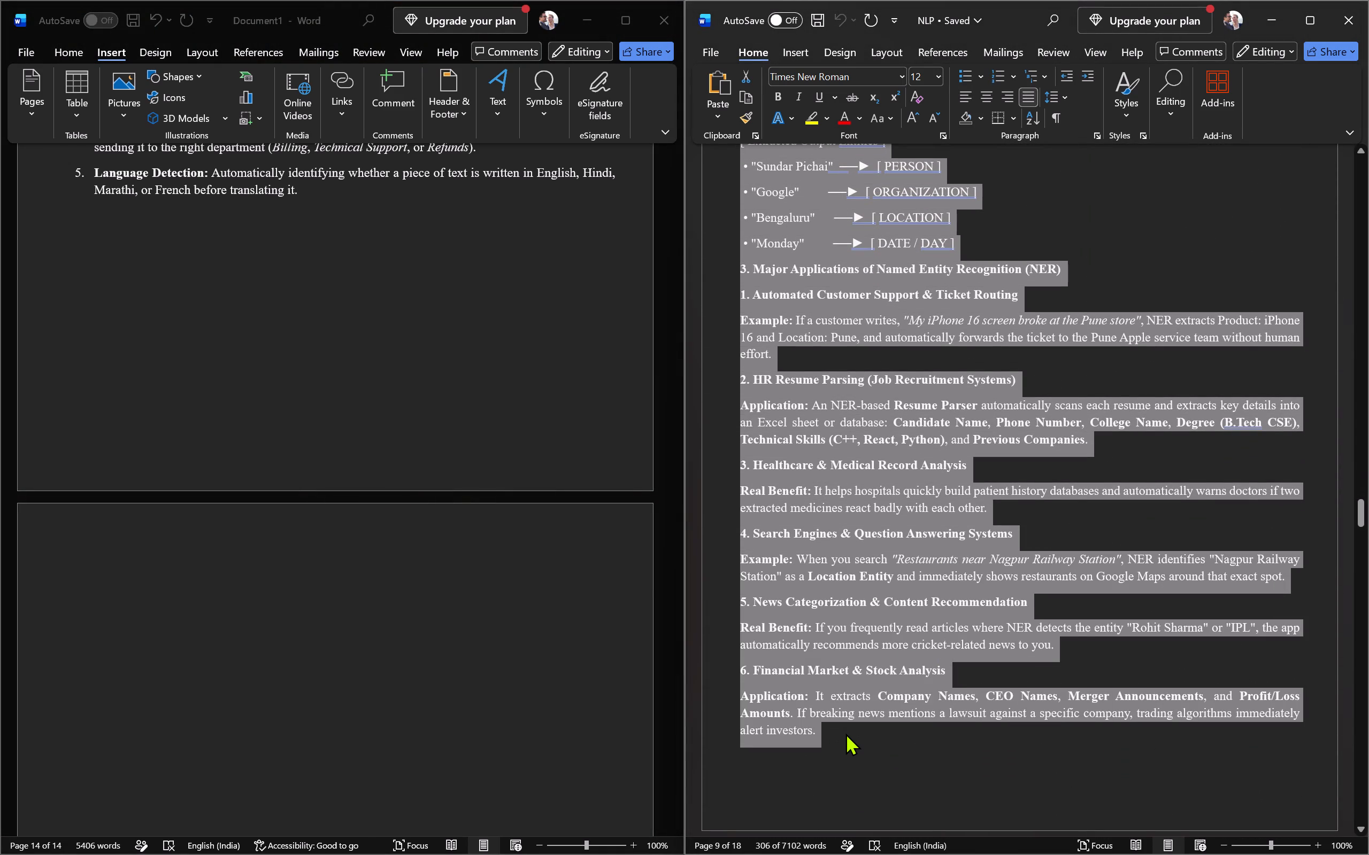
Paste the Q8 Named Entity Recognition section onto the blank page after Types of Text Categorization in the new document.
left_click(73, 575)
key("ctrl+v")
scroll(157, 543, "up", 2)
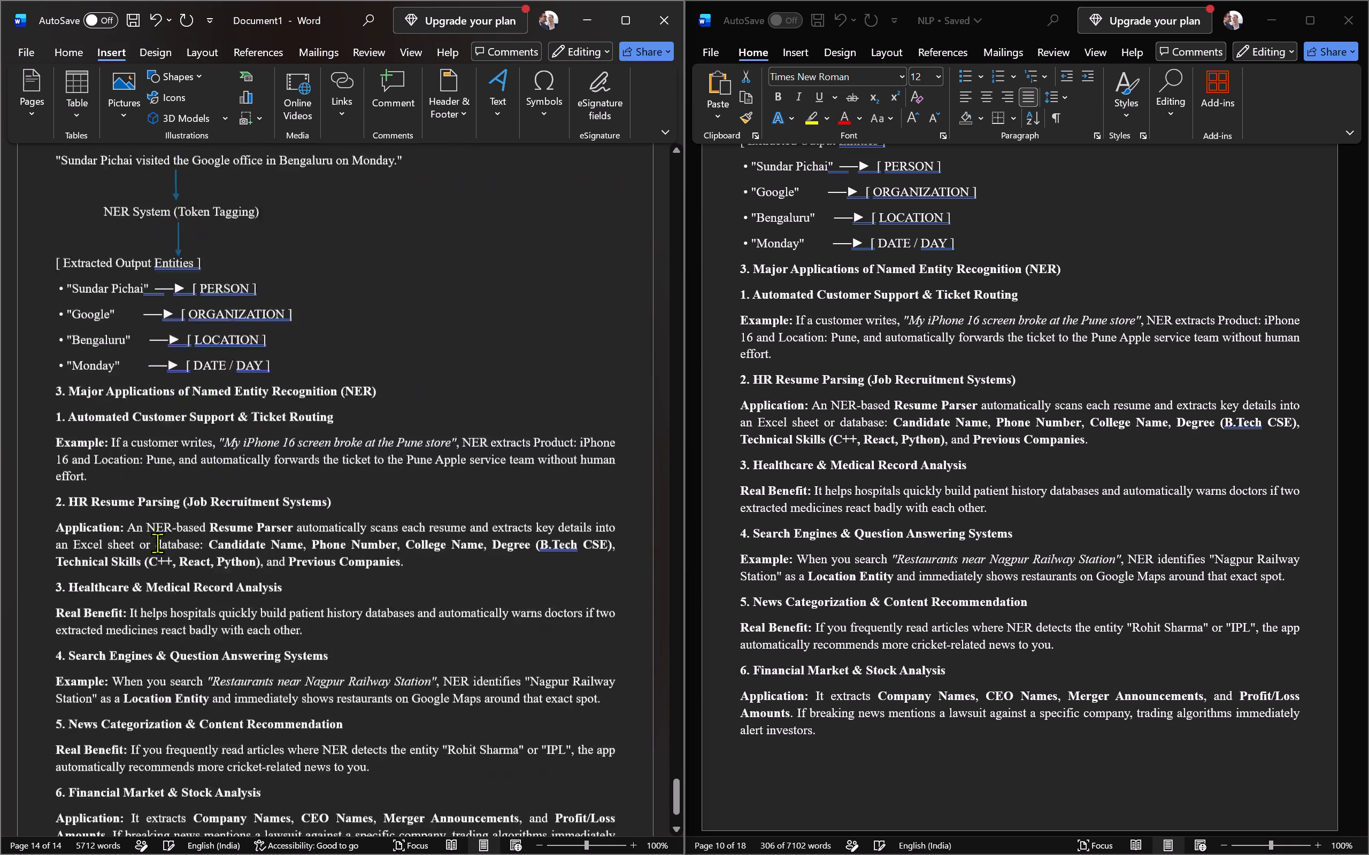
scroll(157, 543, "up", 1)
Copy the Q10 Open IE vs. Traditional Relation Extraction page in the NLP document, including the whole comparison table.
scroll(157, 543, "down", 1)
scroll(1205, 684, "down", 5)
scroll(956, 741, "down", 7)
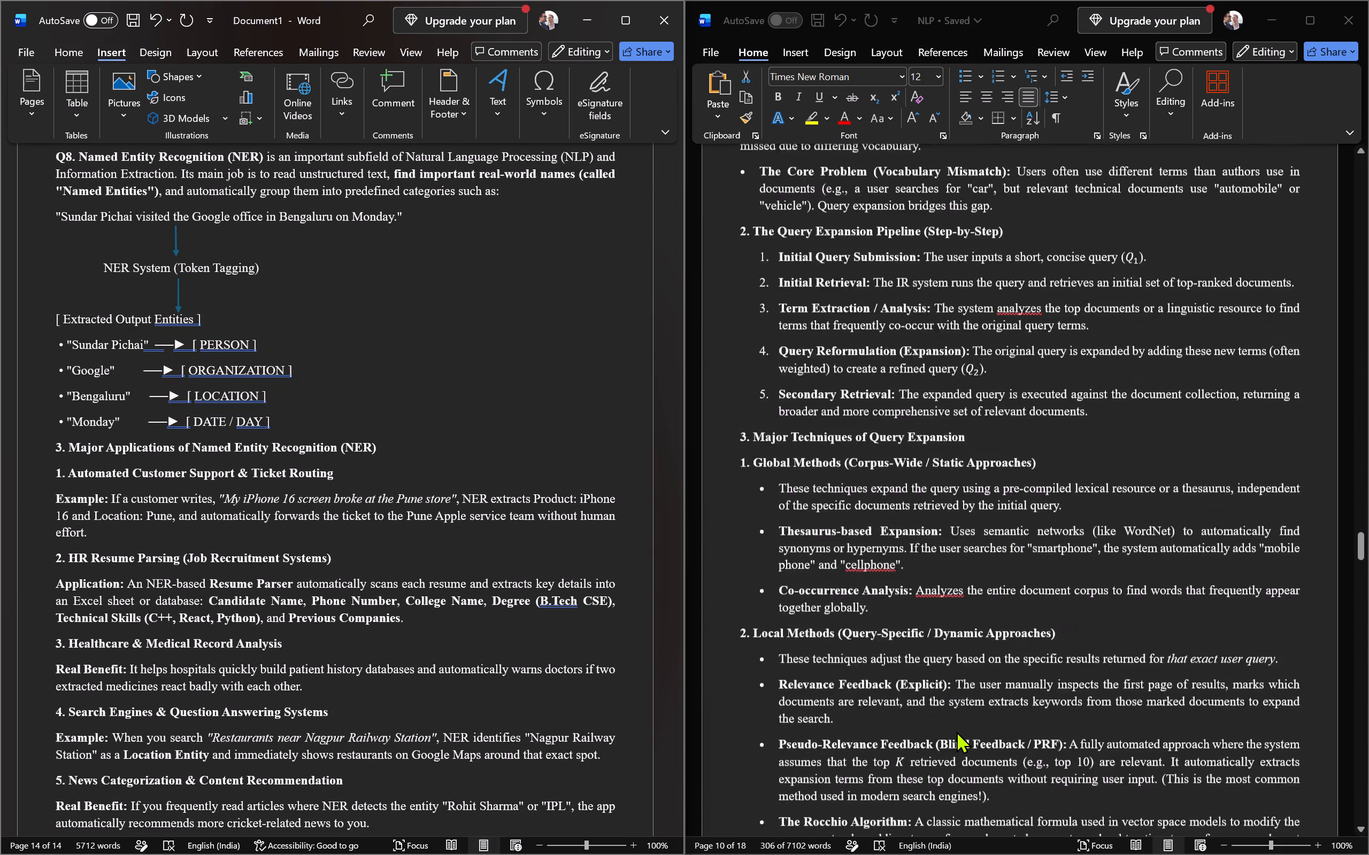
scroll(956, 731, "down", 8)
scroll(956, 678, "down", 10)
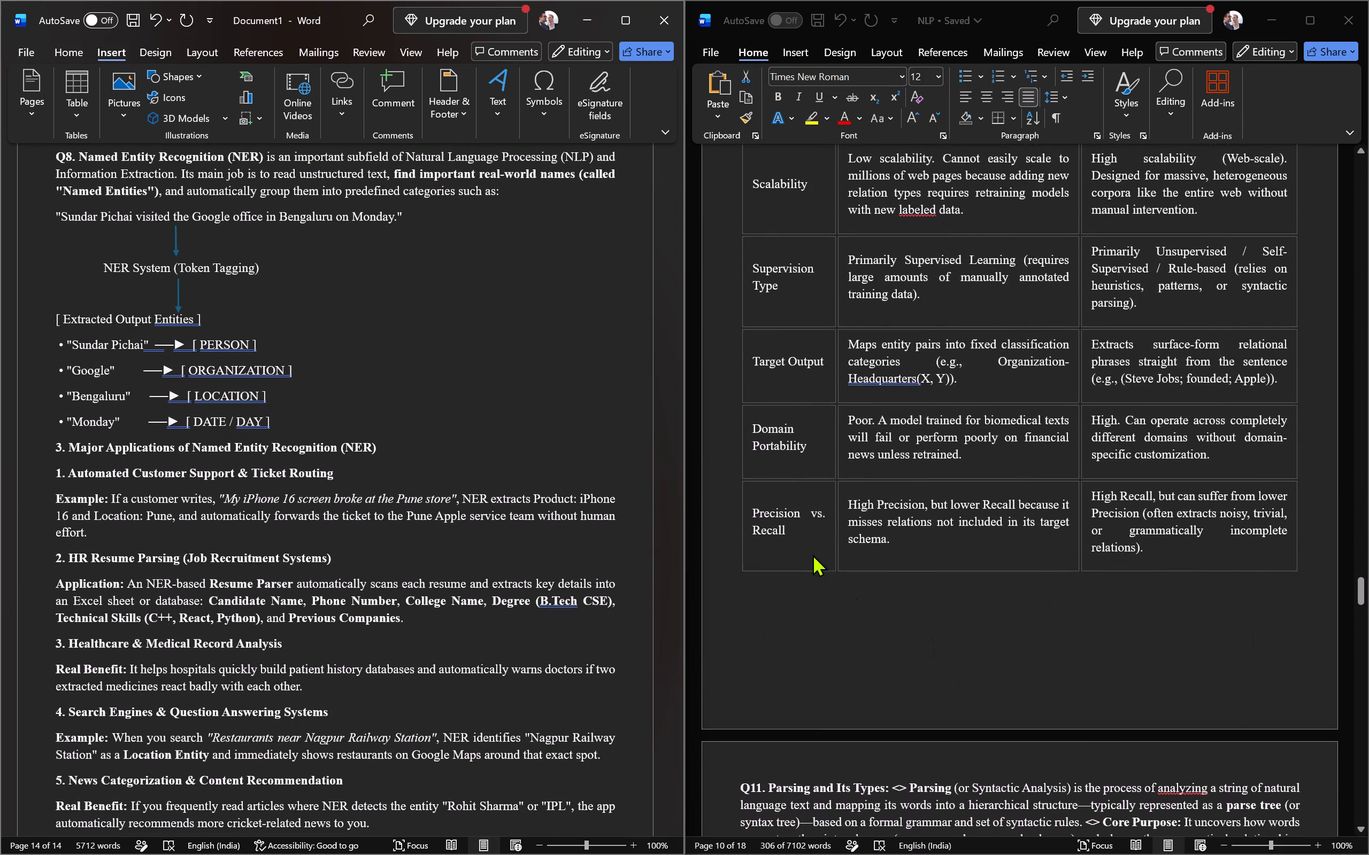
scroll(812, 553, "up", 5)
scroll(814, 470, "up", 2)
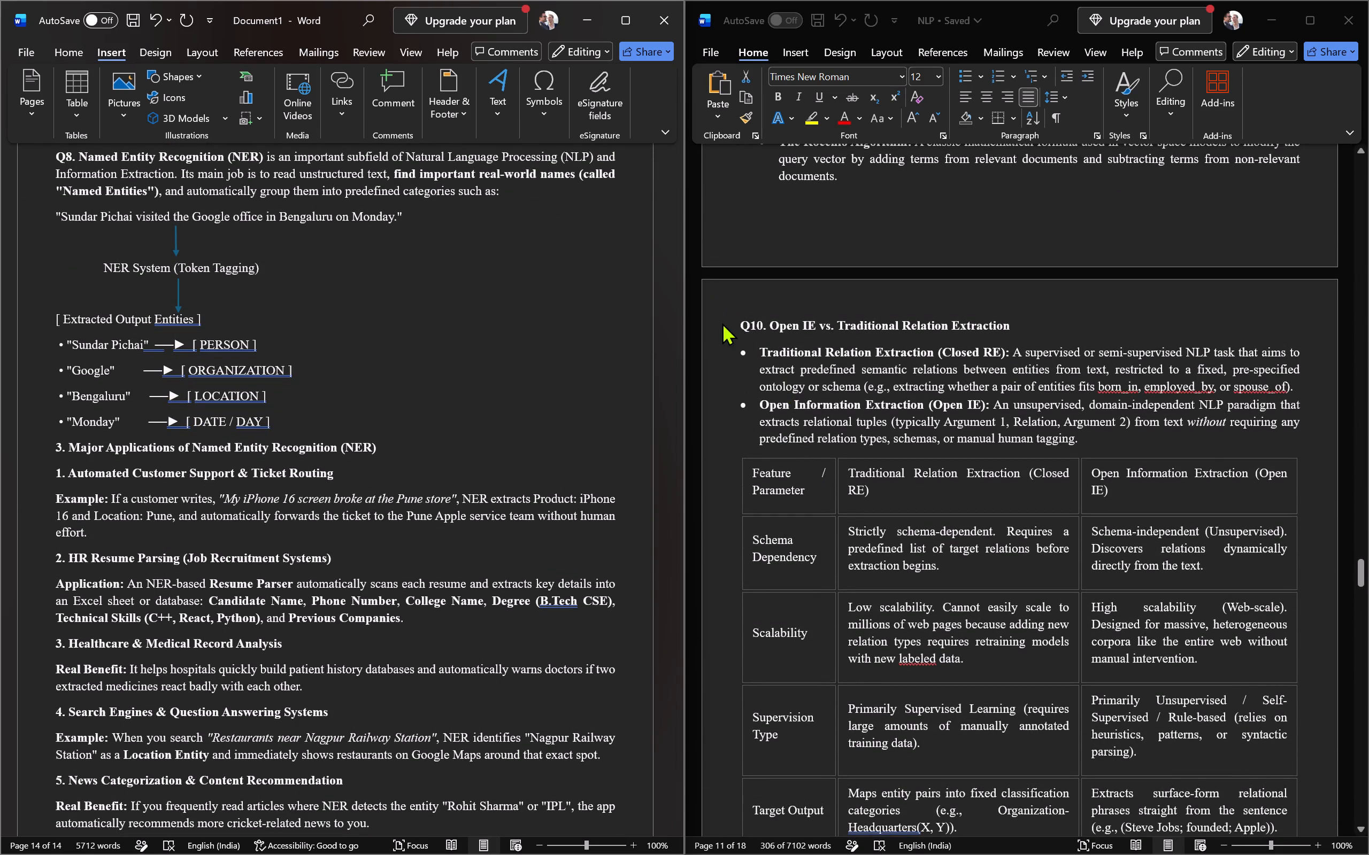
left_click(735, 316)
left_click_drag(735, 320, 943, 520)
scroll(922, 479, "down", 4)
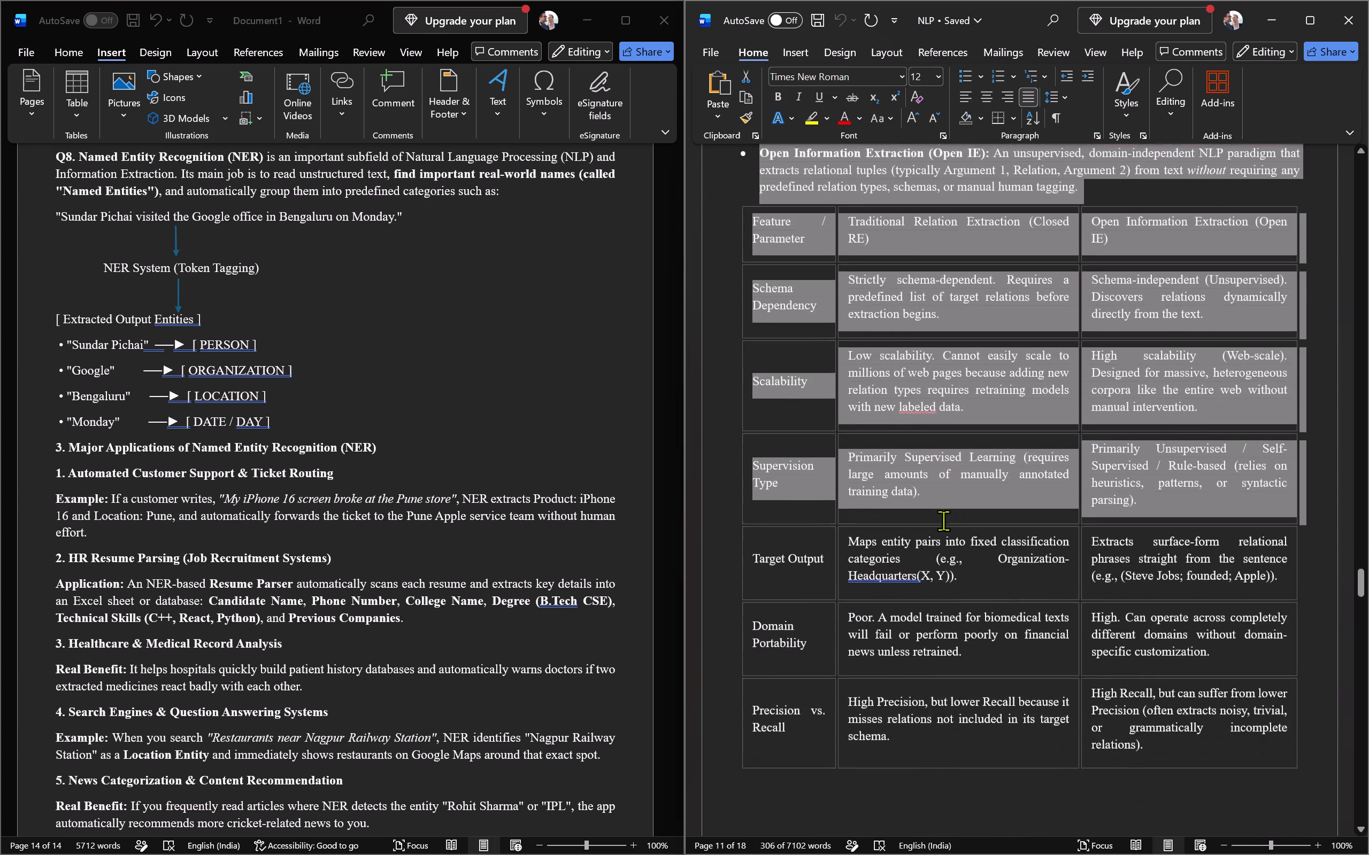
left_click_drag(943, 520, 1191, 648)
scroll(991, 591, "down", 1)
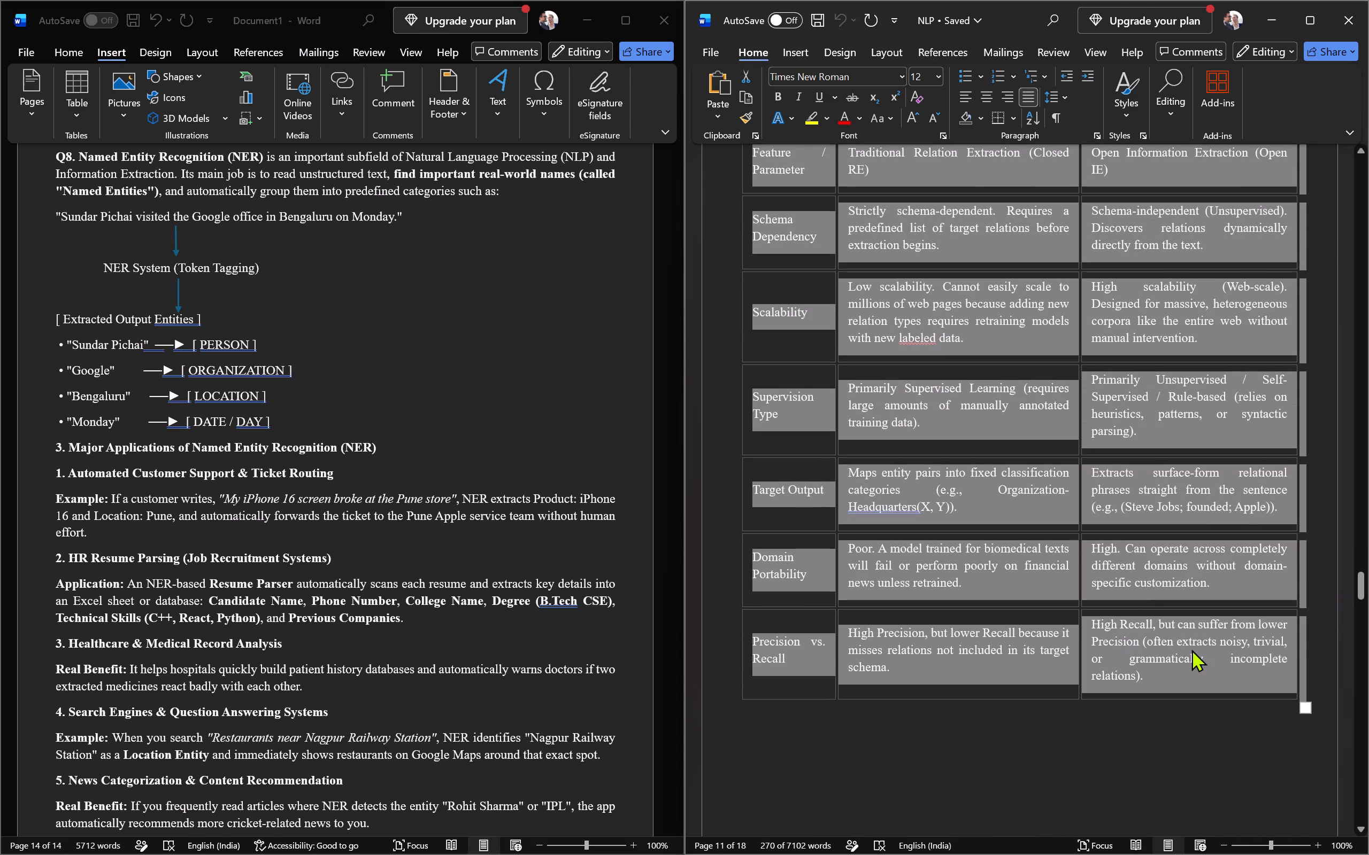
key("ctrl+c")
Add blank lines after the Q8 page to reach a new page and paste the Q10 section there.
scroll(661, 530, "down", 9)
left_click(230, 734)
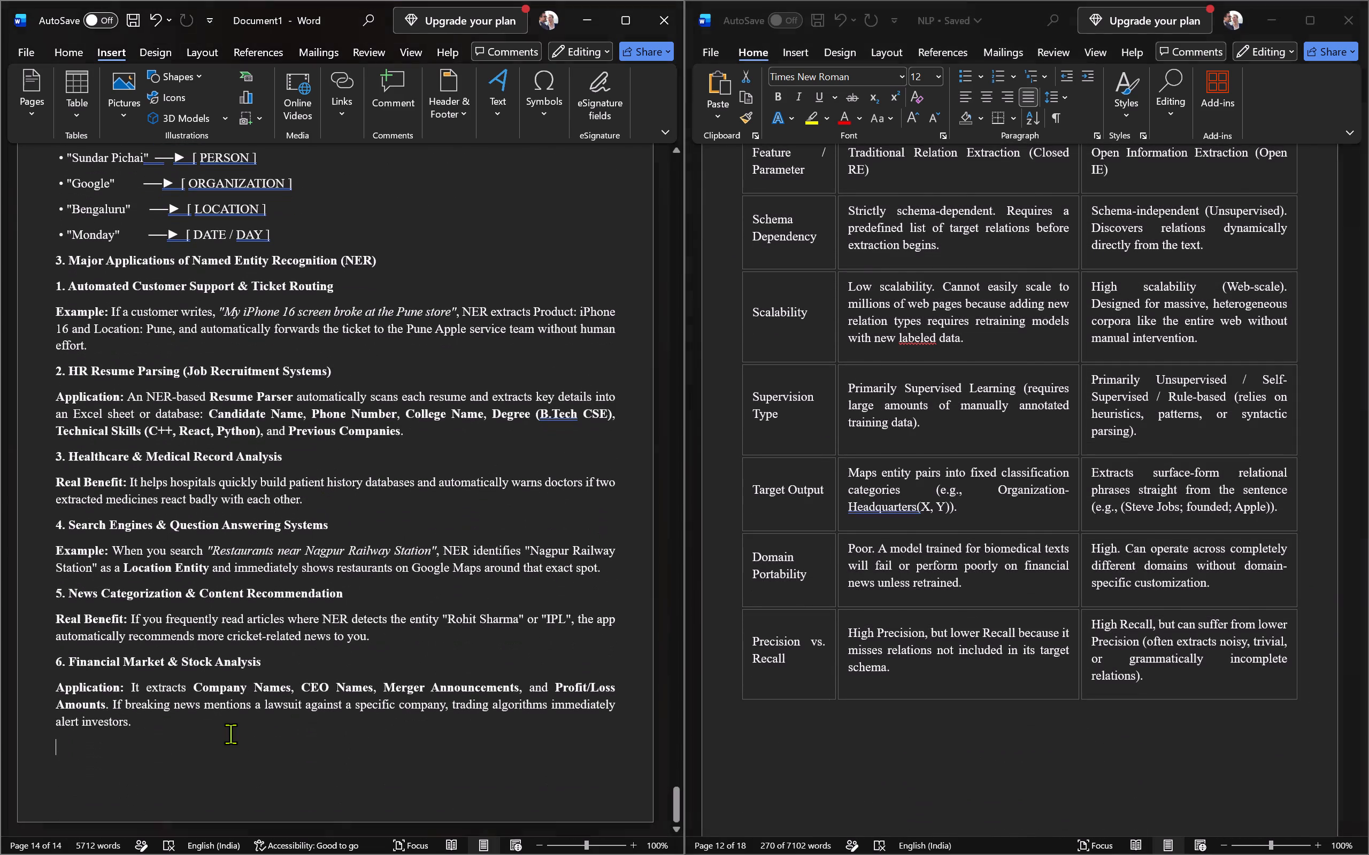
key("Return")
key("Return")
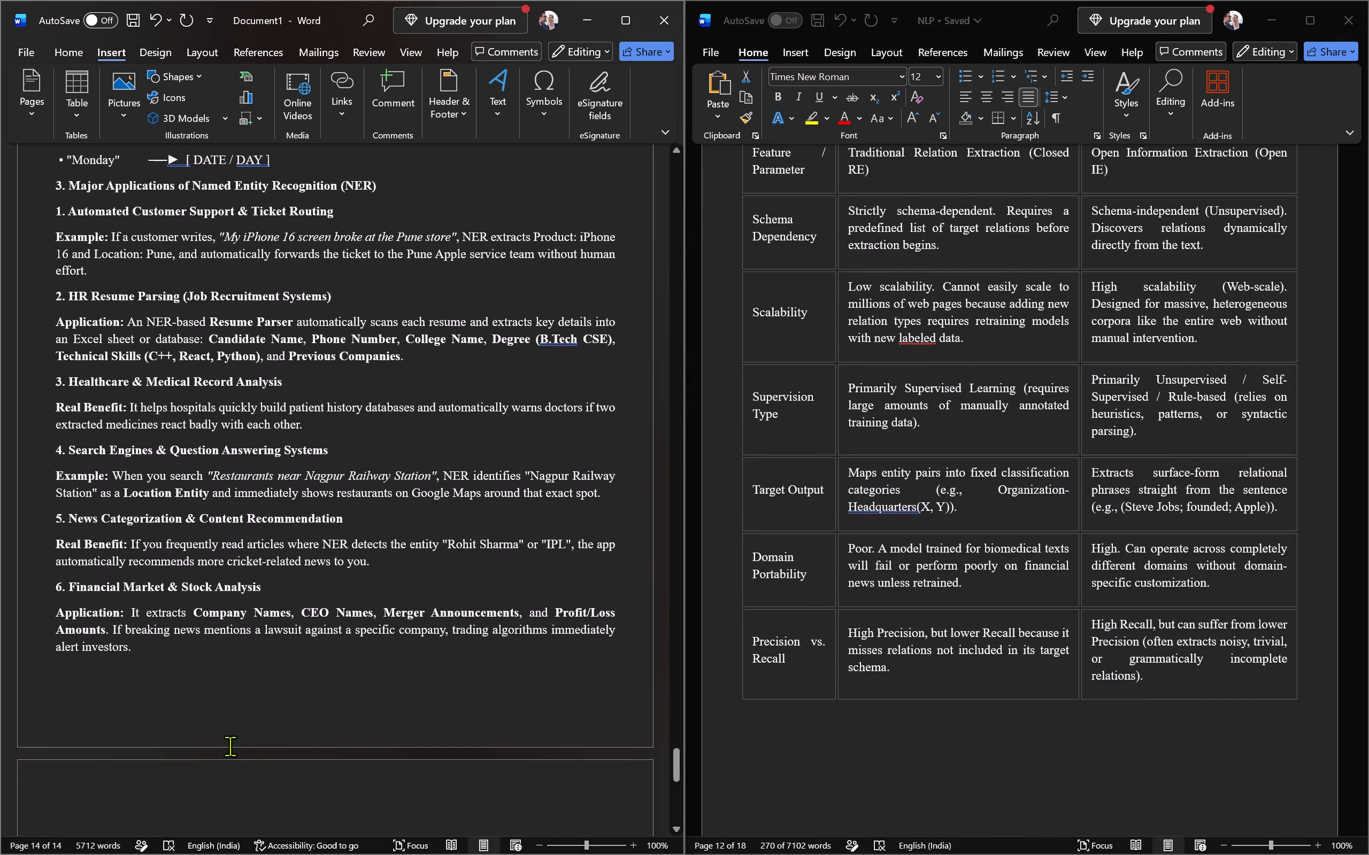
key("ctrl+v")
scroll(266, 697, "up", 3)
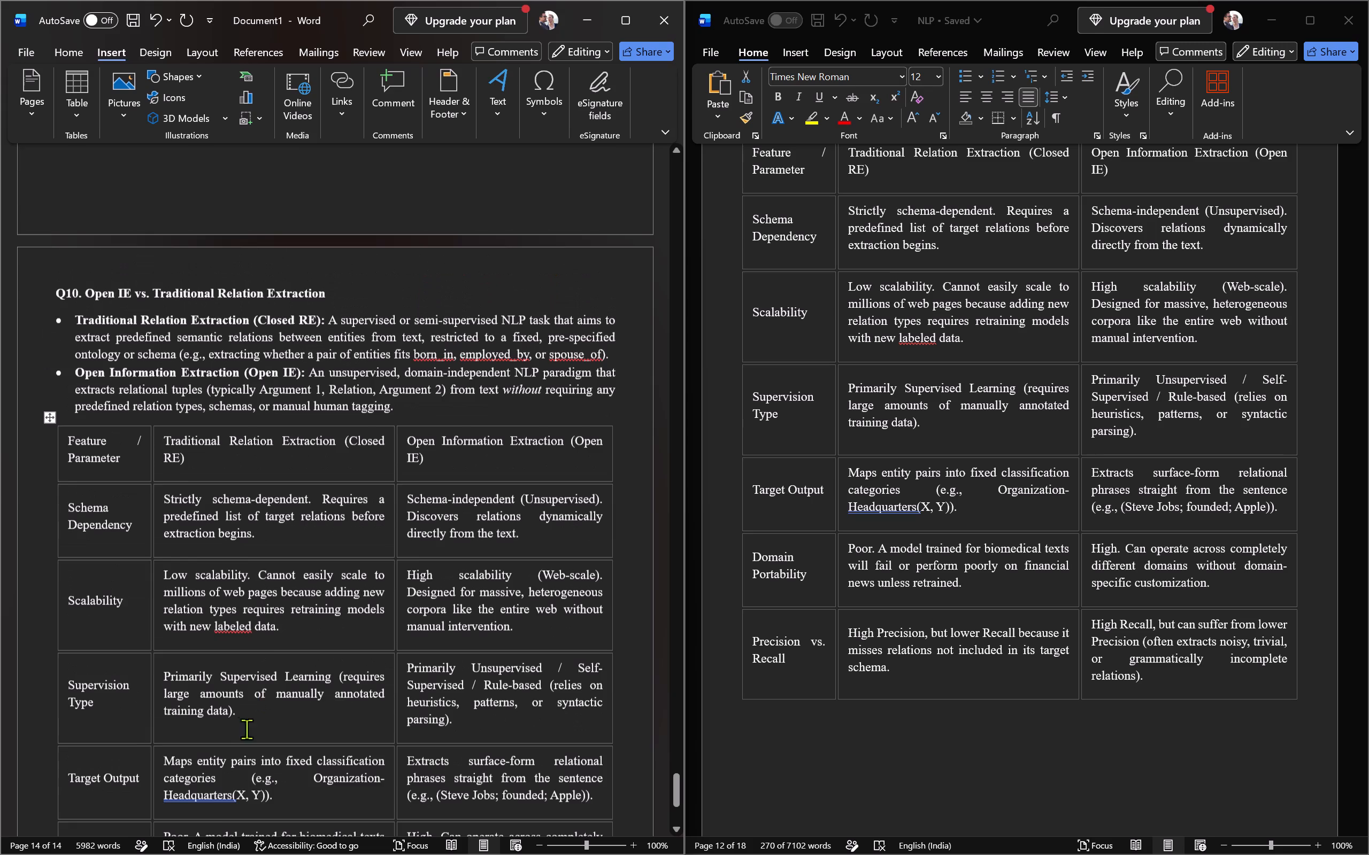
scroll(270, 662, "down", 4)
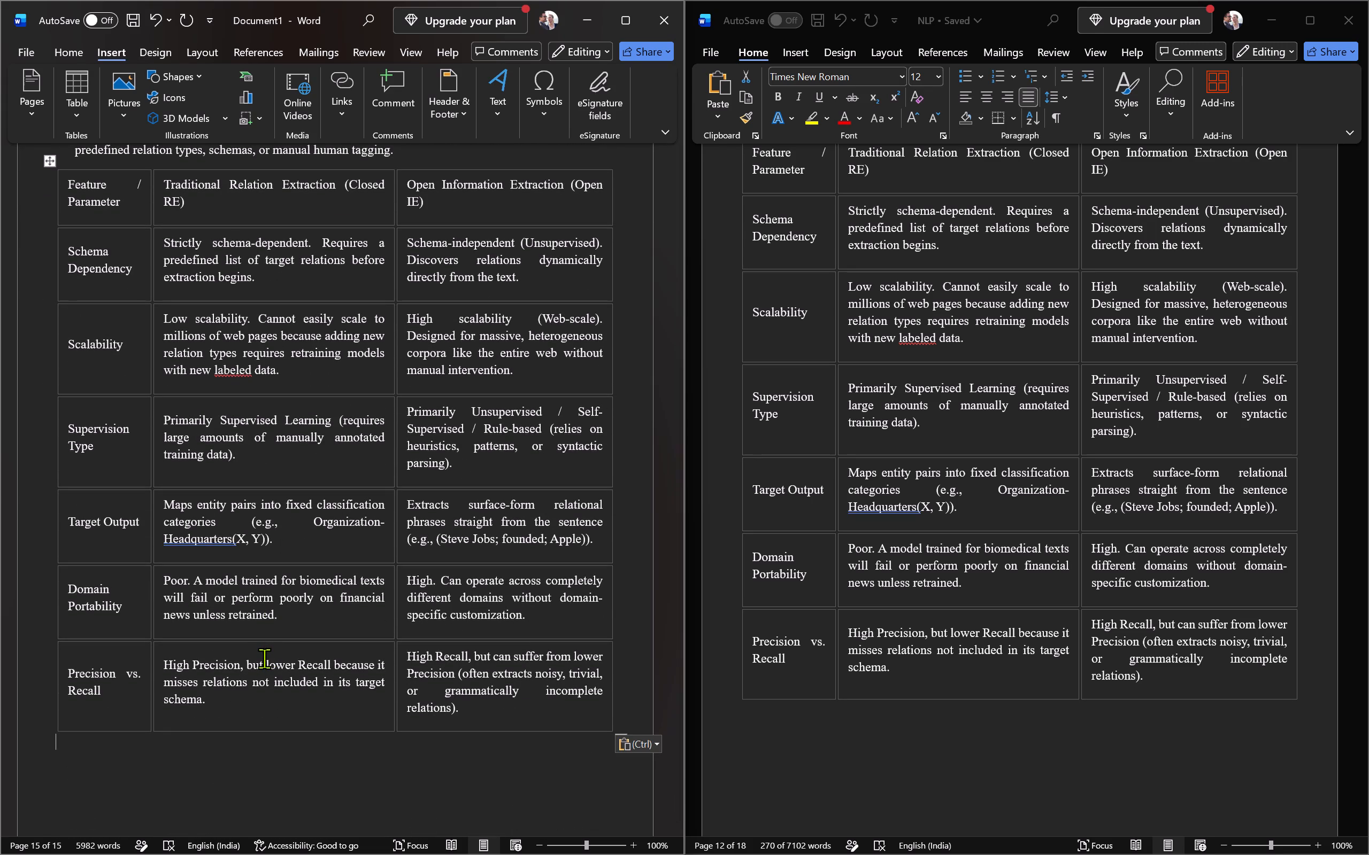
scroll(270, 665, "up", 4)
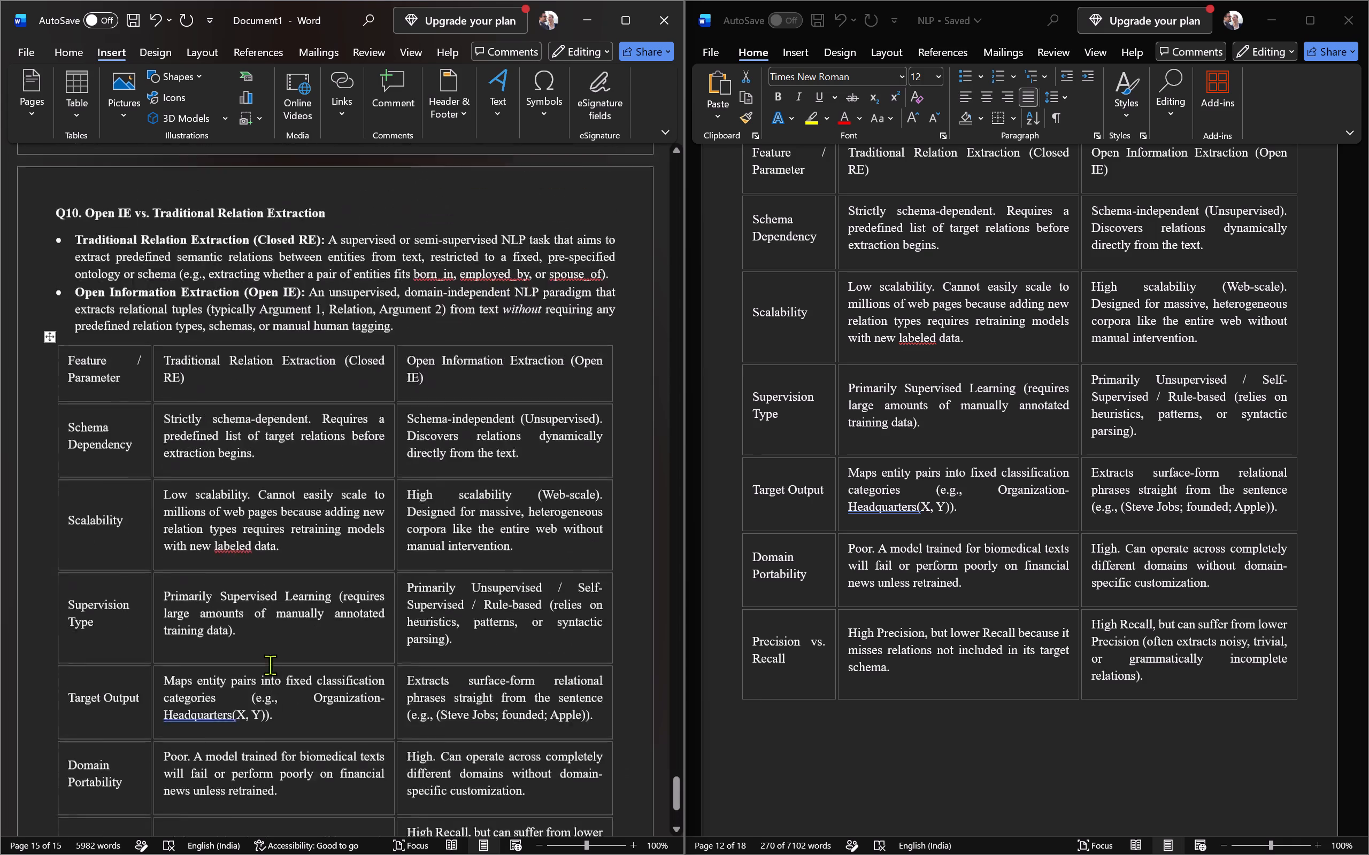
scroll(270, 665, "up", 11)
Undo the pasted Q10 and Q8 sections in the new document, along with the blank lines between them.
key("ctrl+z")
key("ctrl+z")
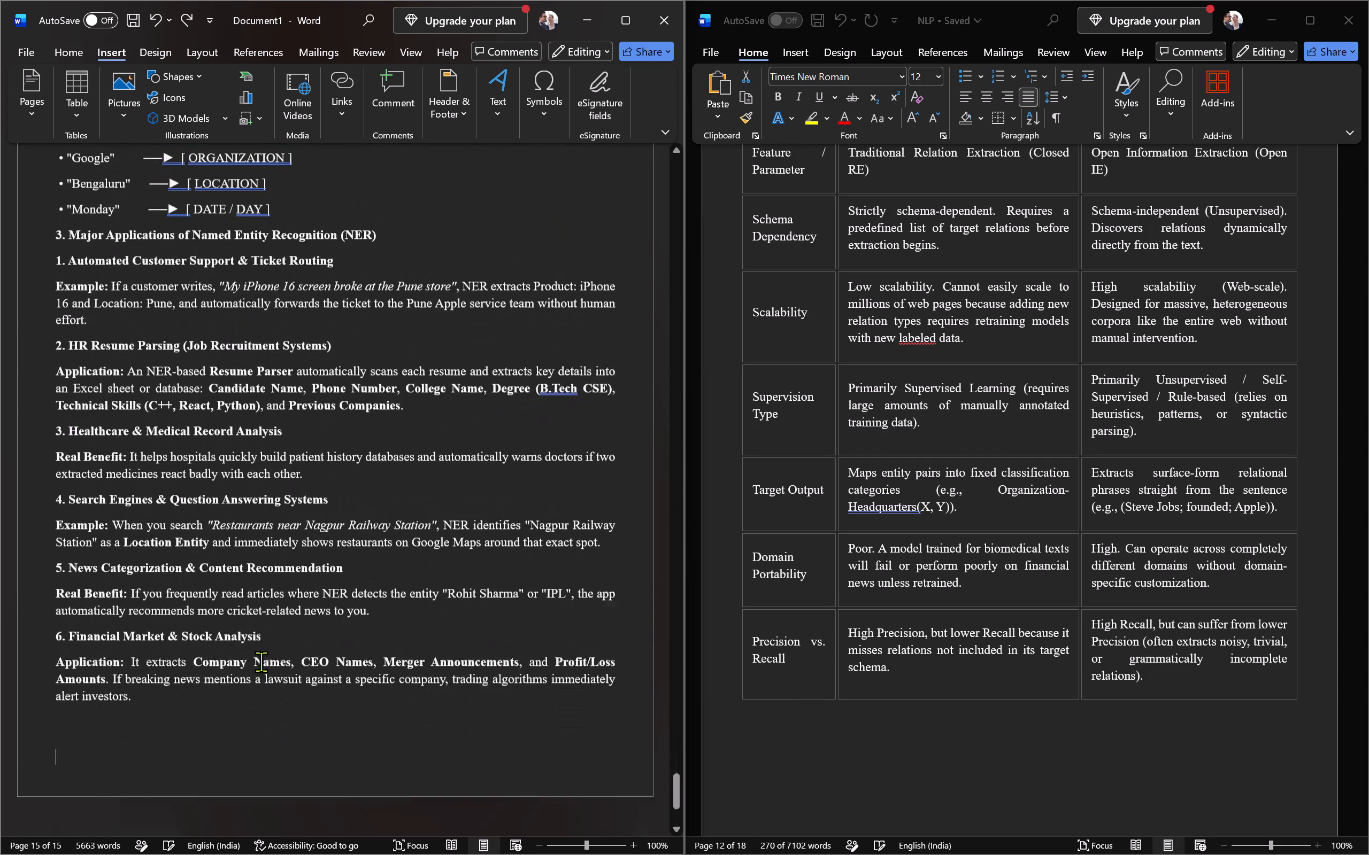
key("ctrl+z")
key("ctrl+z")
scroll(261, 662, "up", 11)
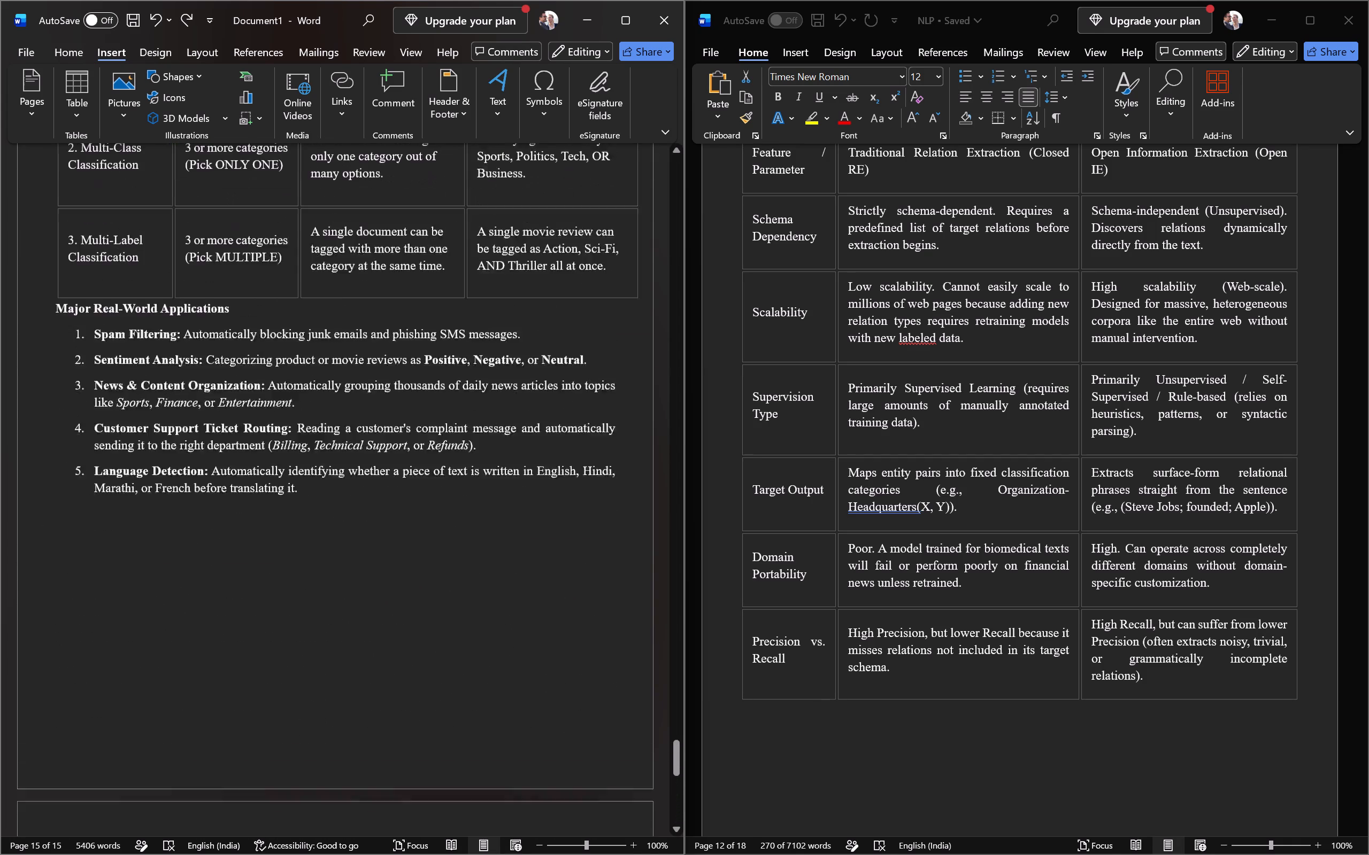
Undo the page break and the pasted Types of Text Categorization page that follow Q4 Define Linguistics.
key("ctrl+z")
scroll(261, 662, "up", 3, "ctrl")
scroll(261, 662, "down", 3, "ctrl")
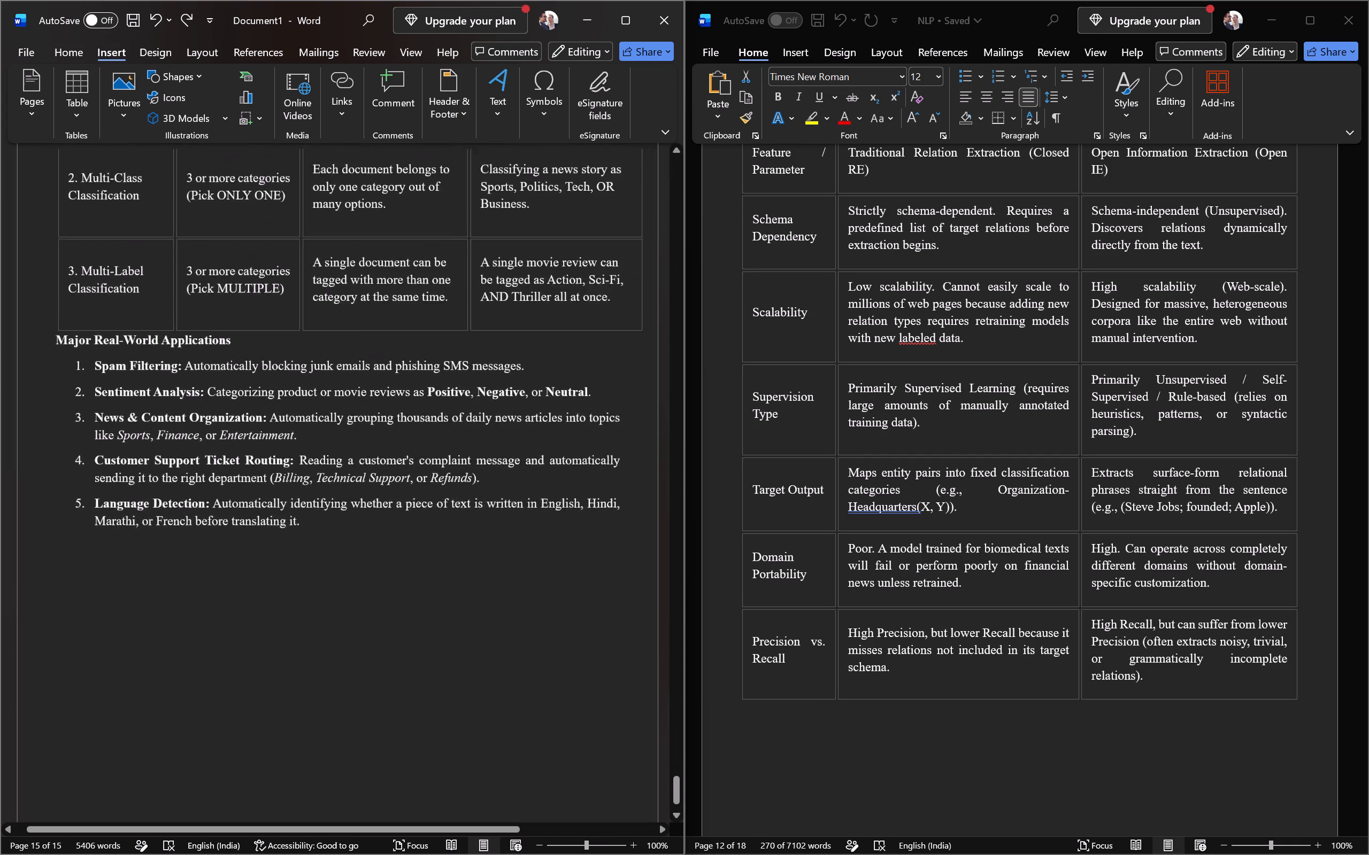
scroll(261, 662, "down", 1, "ctrl")
key("ctrl+z")
scroll(261, 662, "up", 11)
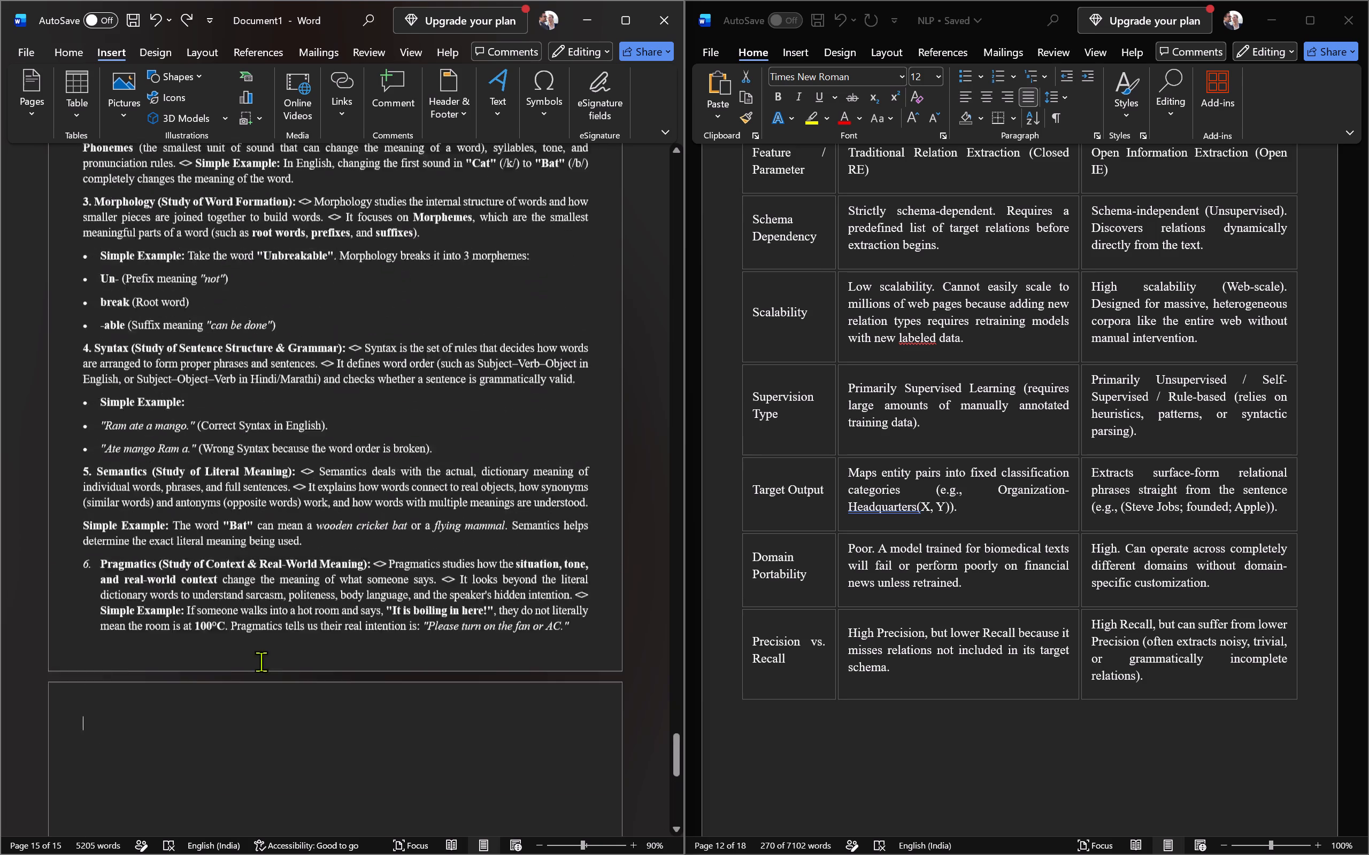
scroll(261, 662, "up", 6)
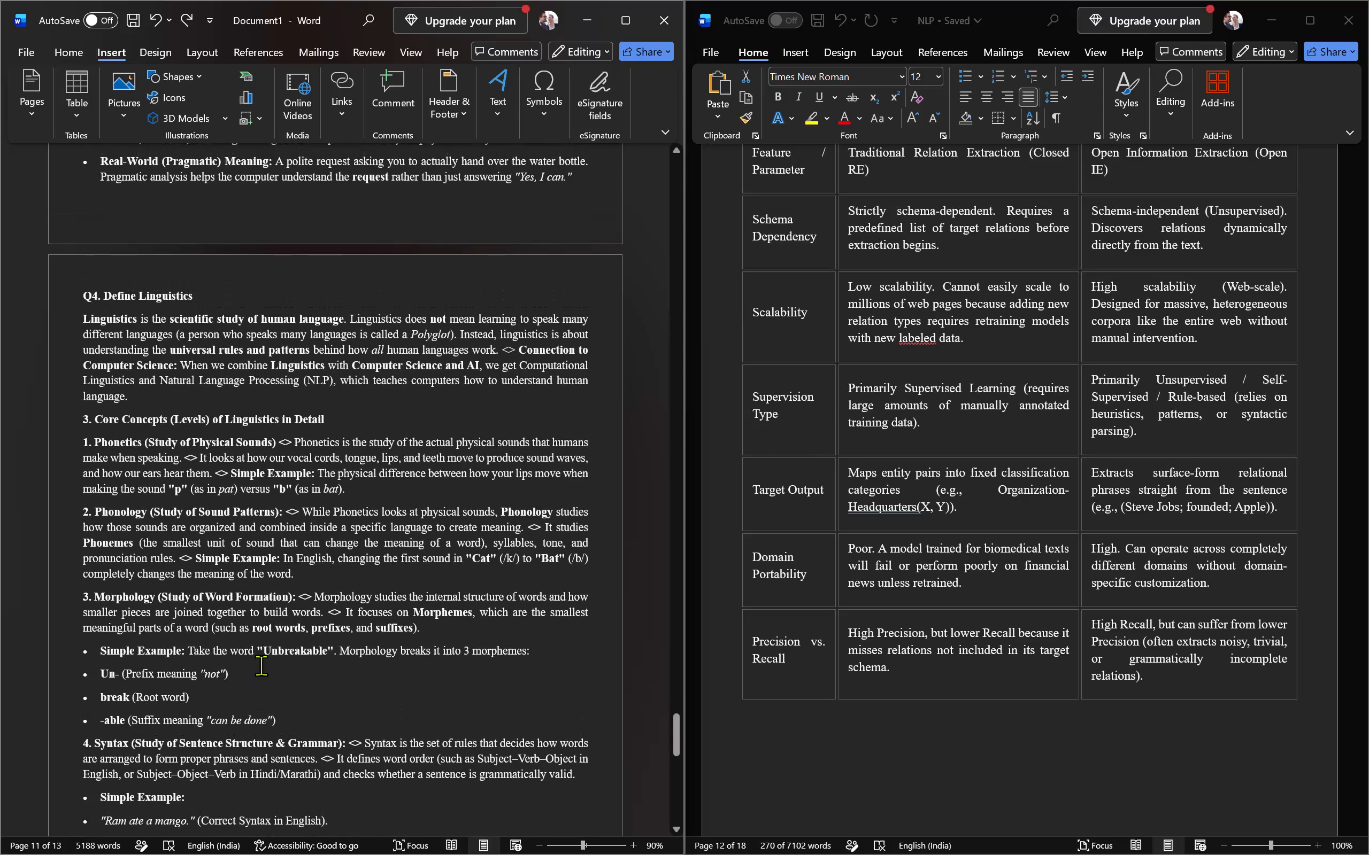
scroll(261, 665, "up", 3)
scroll(261, 665, "down", 4)
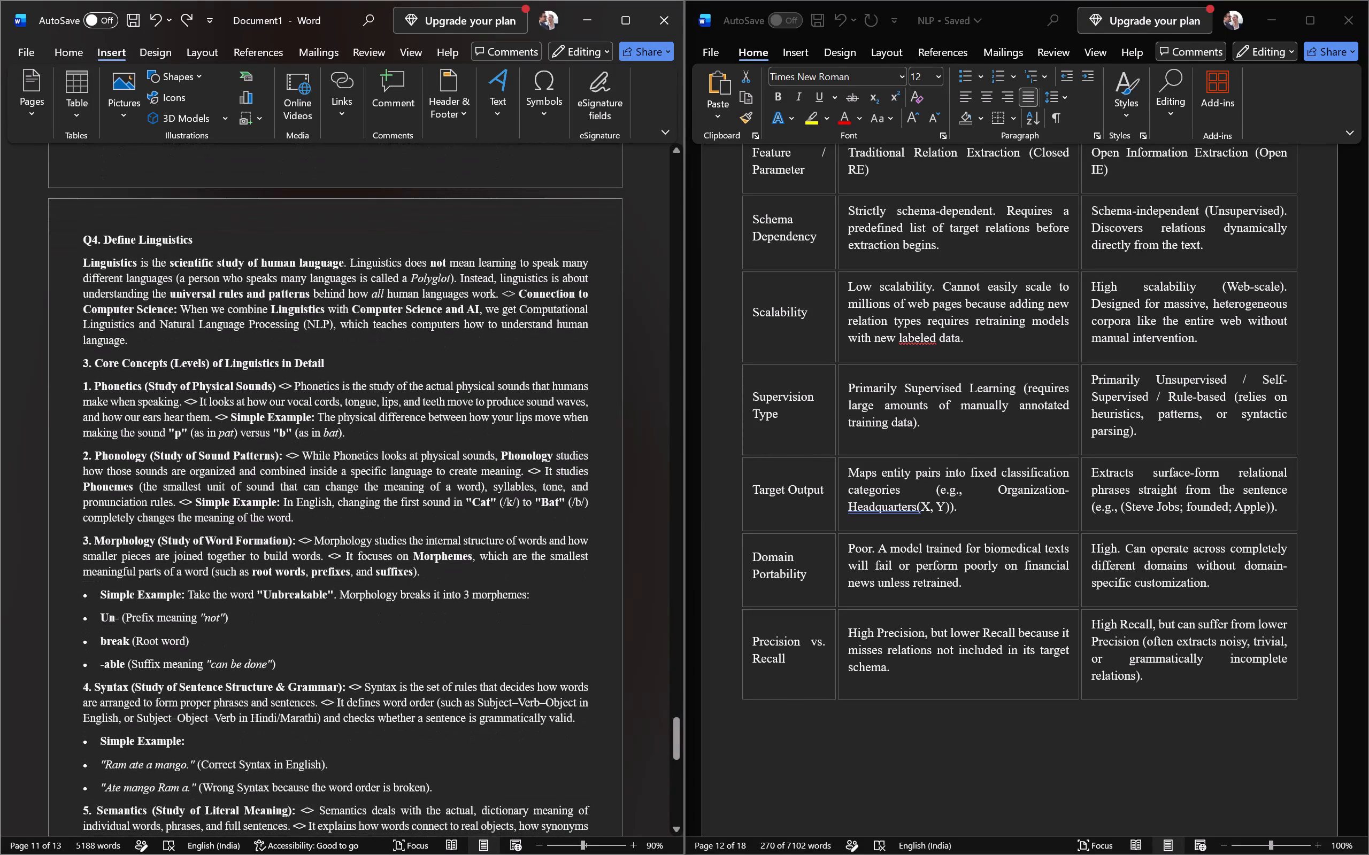
scroll(261, 665, "down", 8)
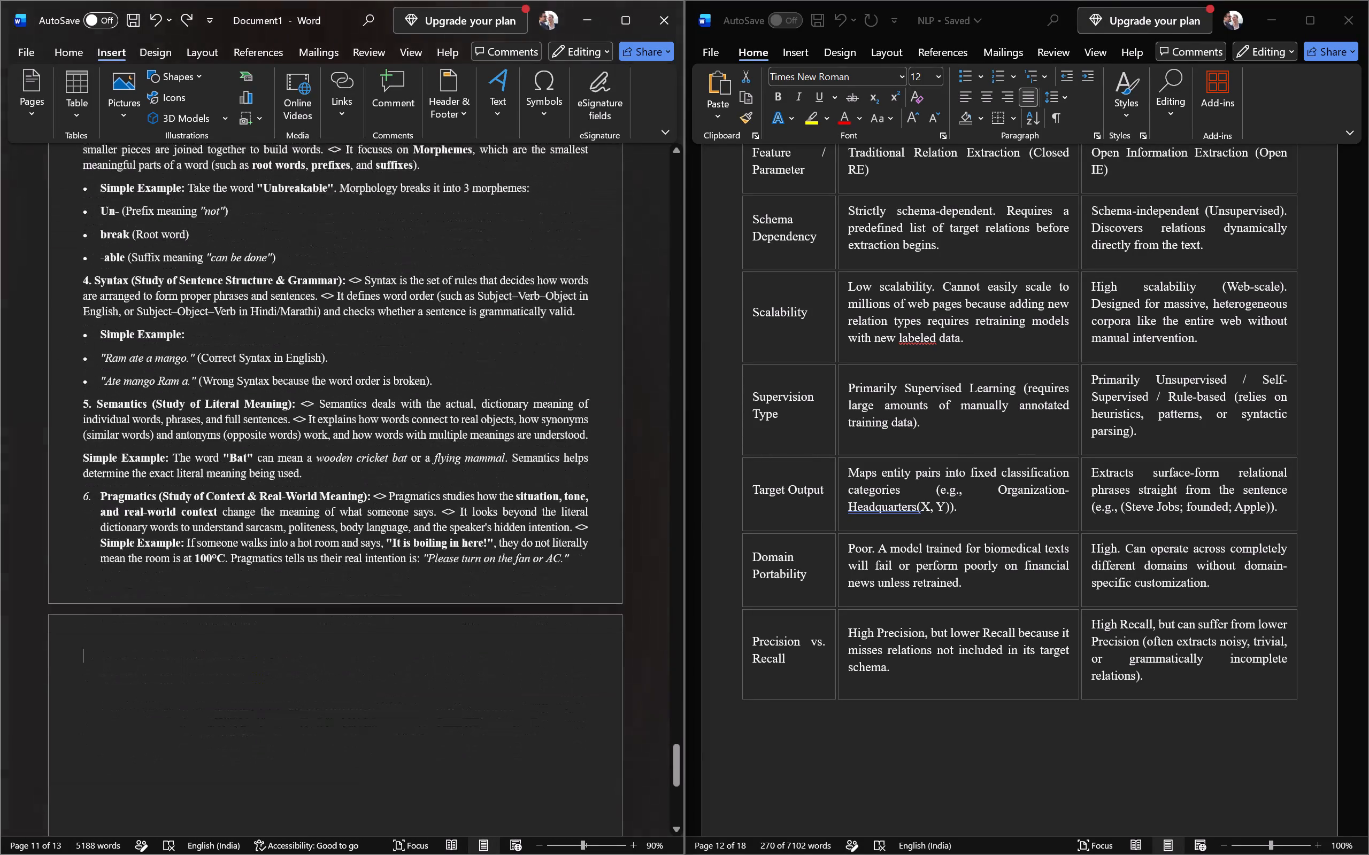
Delete the blank page after the Q4 Define Linguistics page.
key("BackSpace")
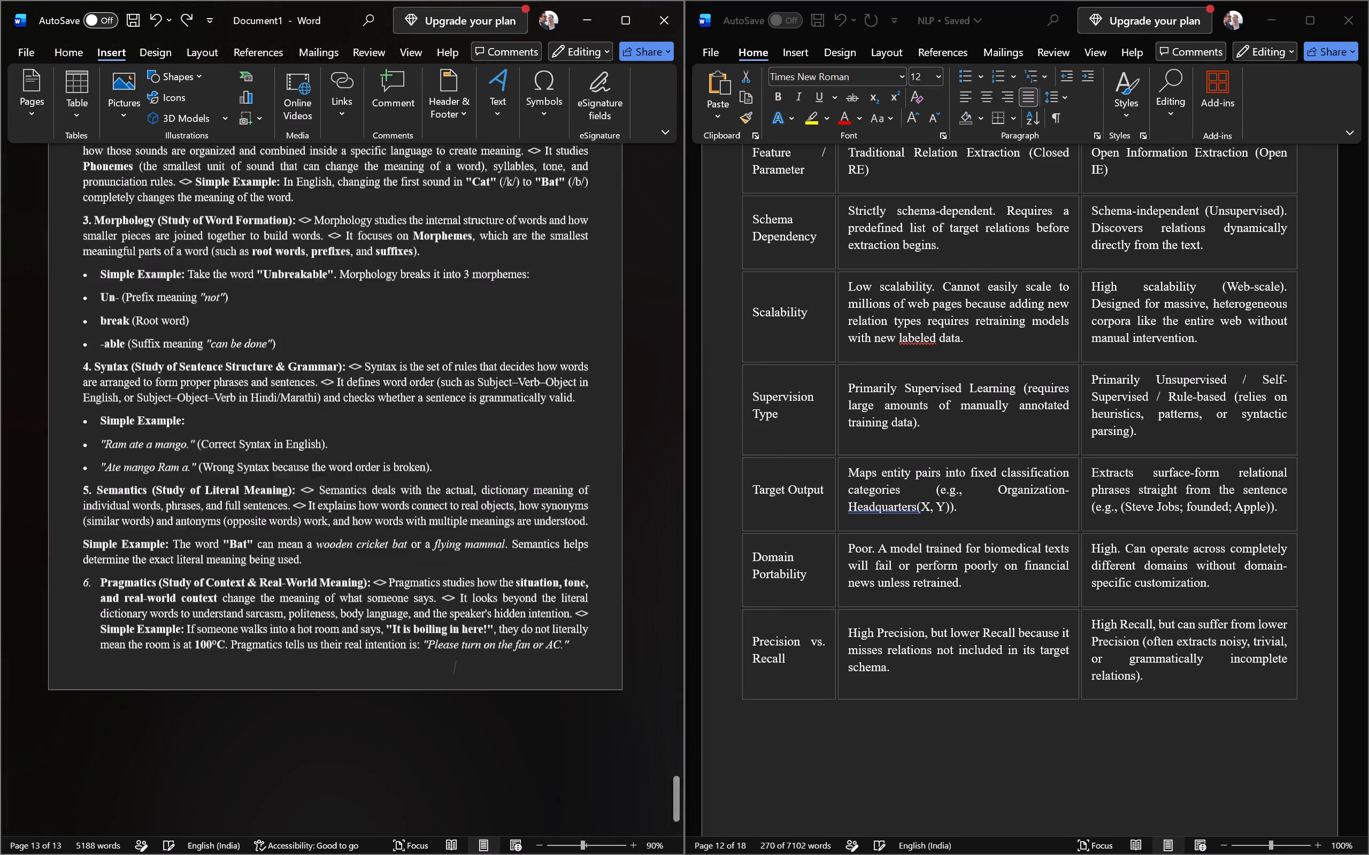
Review the new document's last pages, from the N-gram examples through Key Tasks to the end of Q4.
scroll(230, 640, "up", 6)
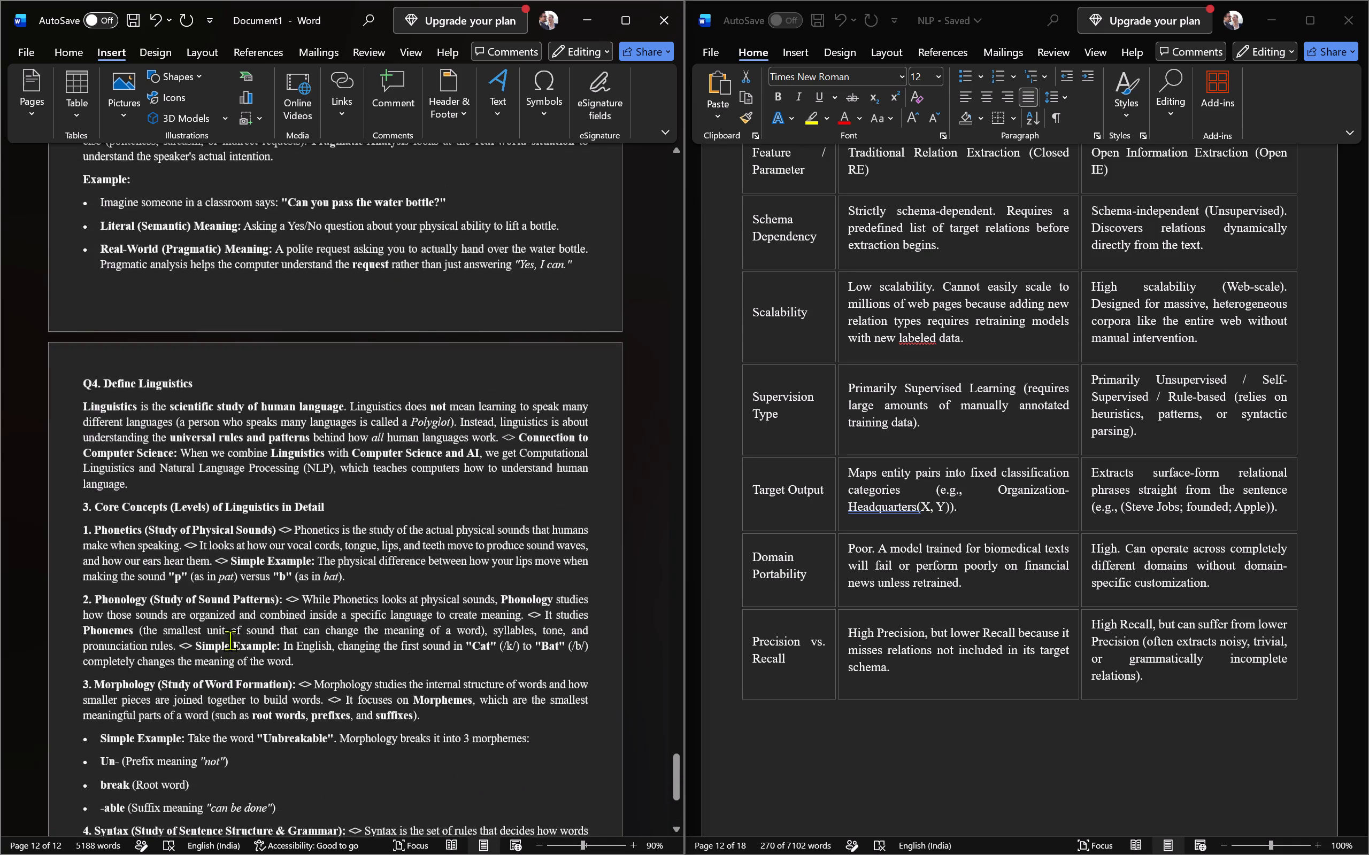
scroll(230, 640, "up", 20)
scroll(230, 640, "up", 6)
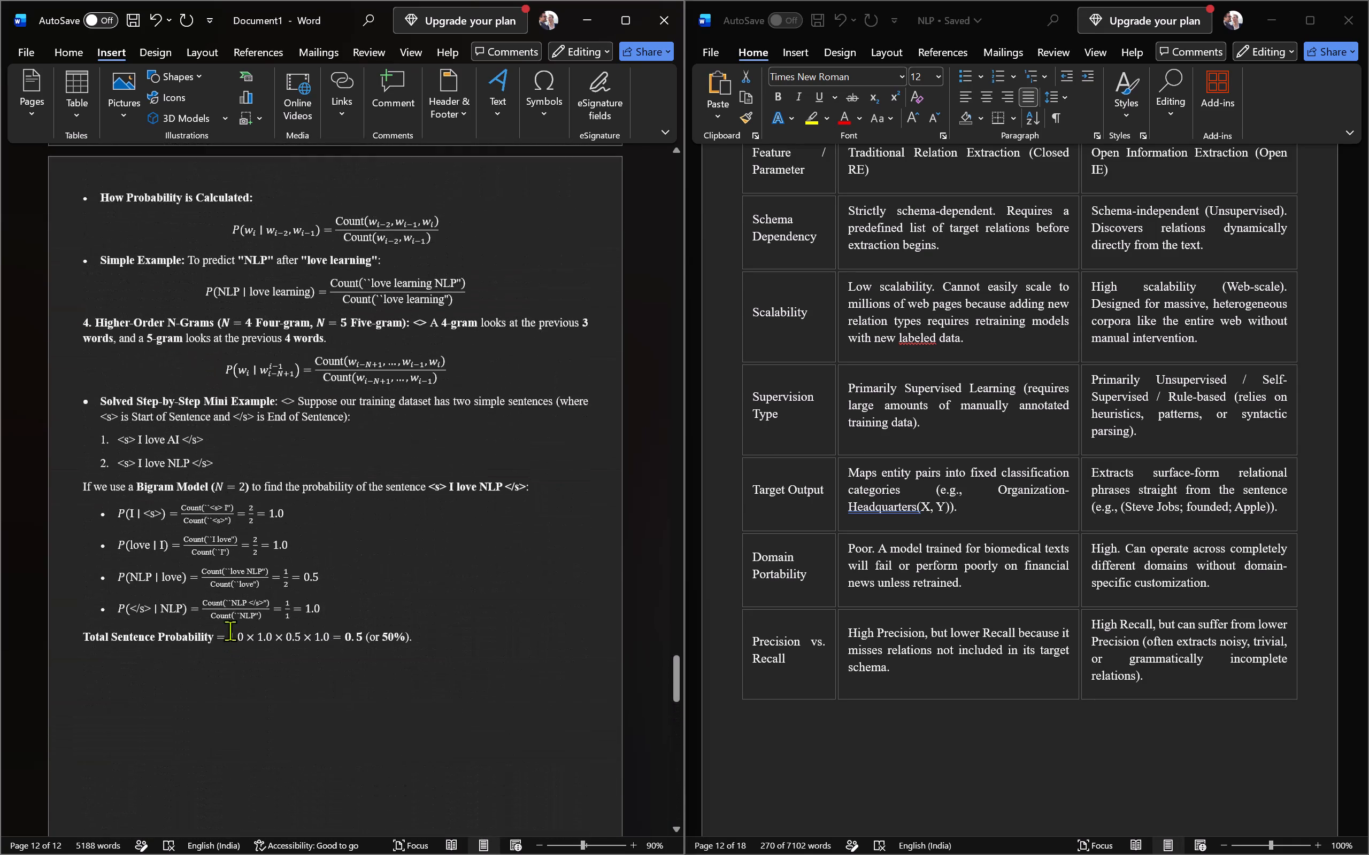
scroll(230, 631, "up", 2)
scroll(230, 631, "down", 10)
scroll(230, 631, "up", 2)
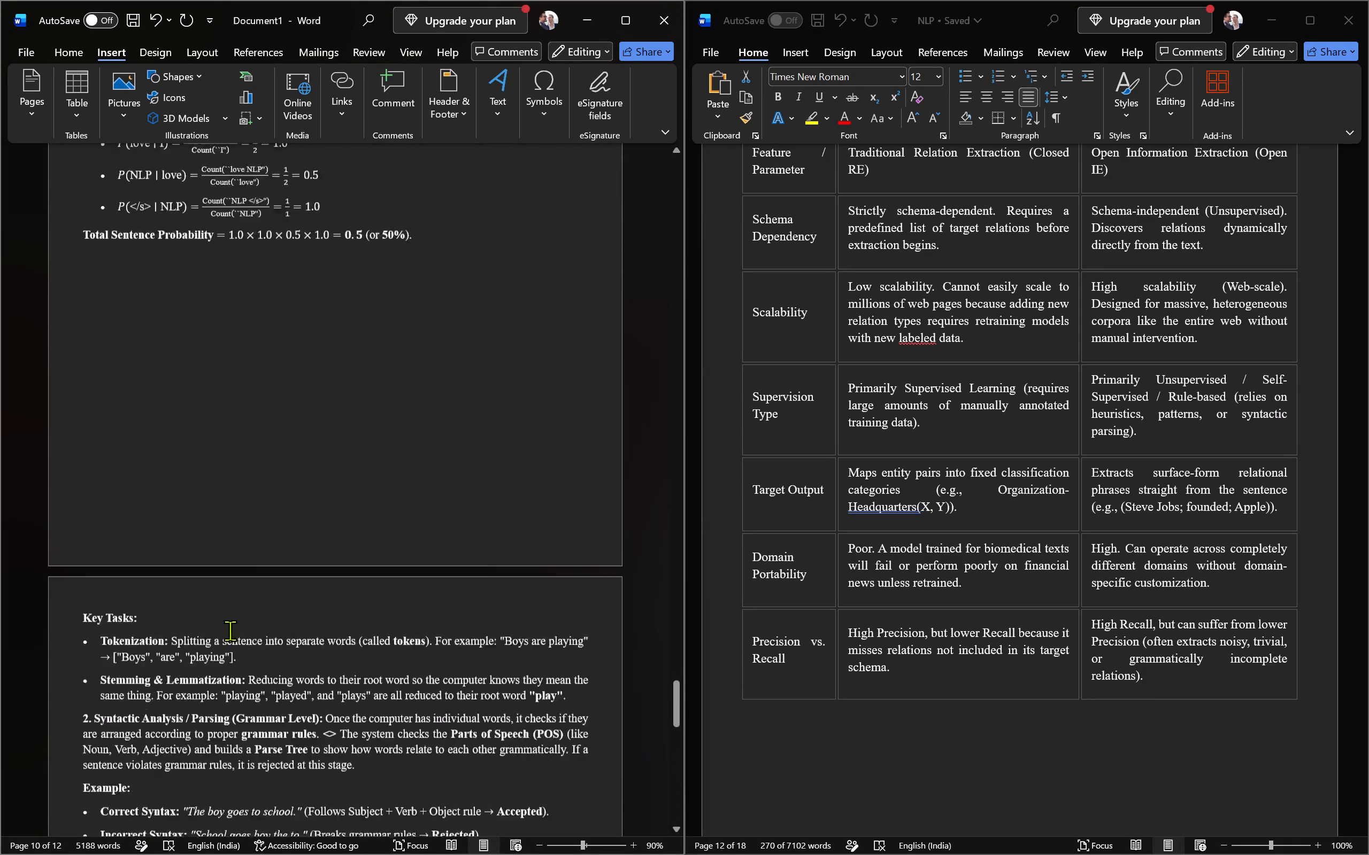
scroll(230, 631, "up", 1)
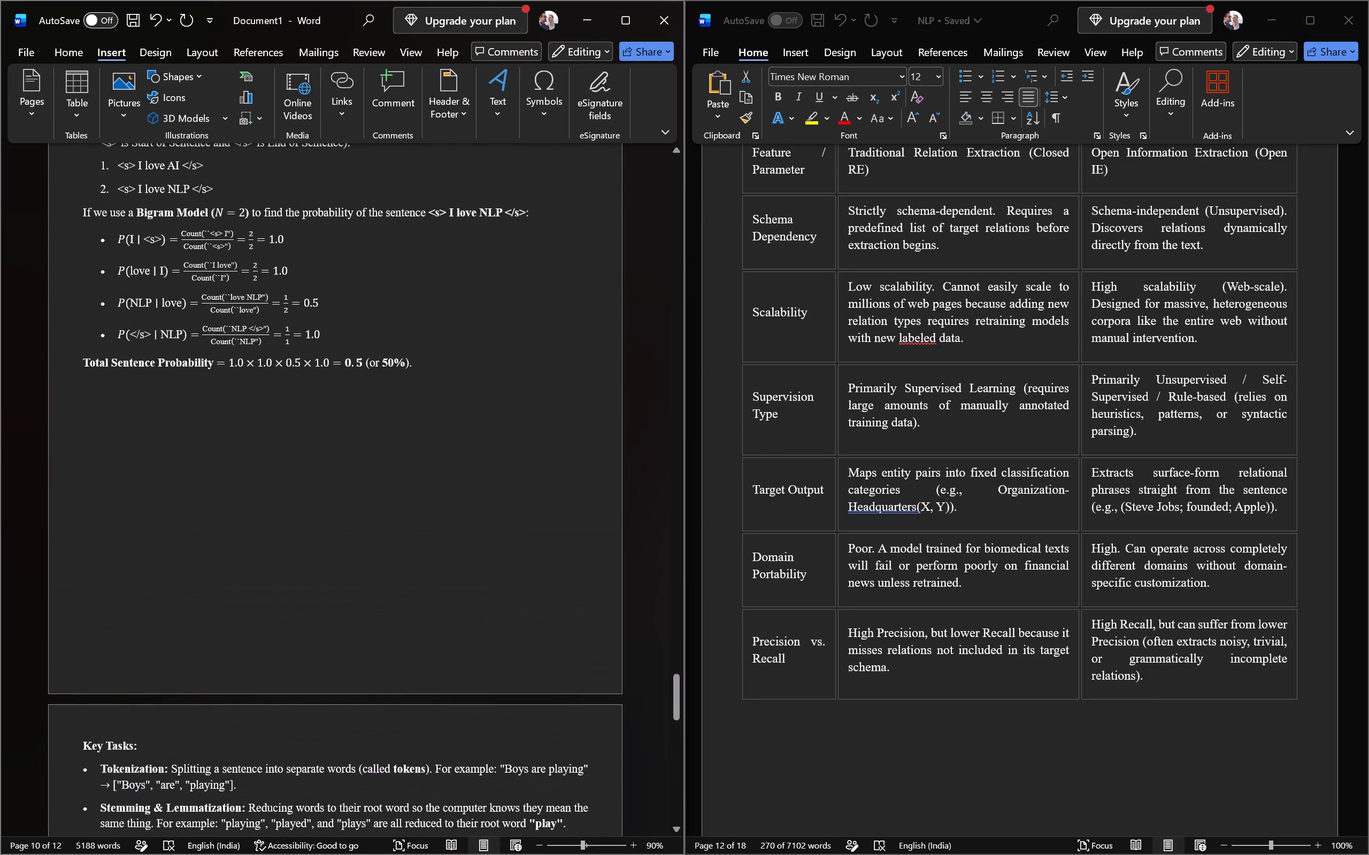
scroll(289, 485, "down", 11)
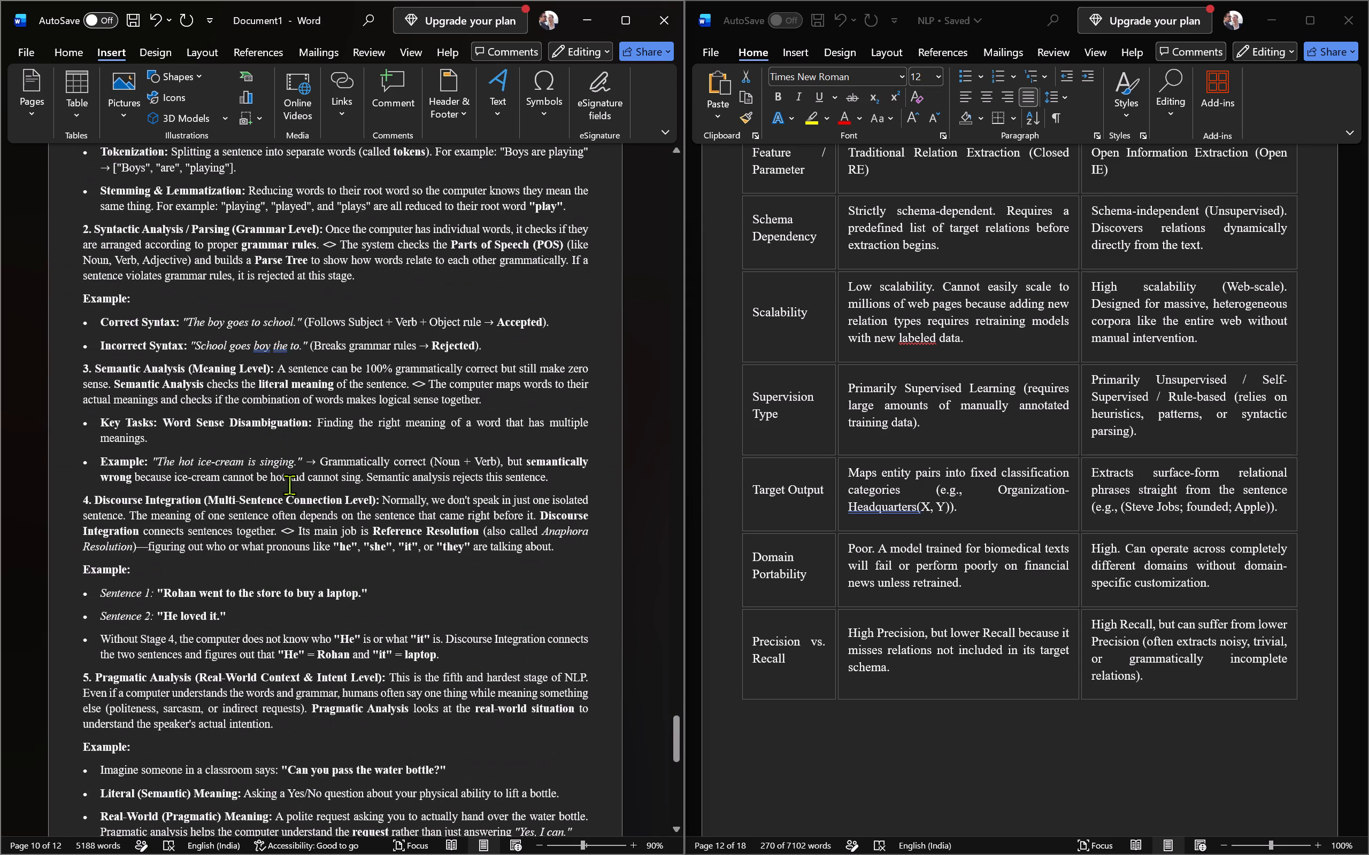
scroll(289, 485, "down", 13)
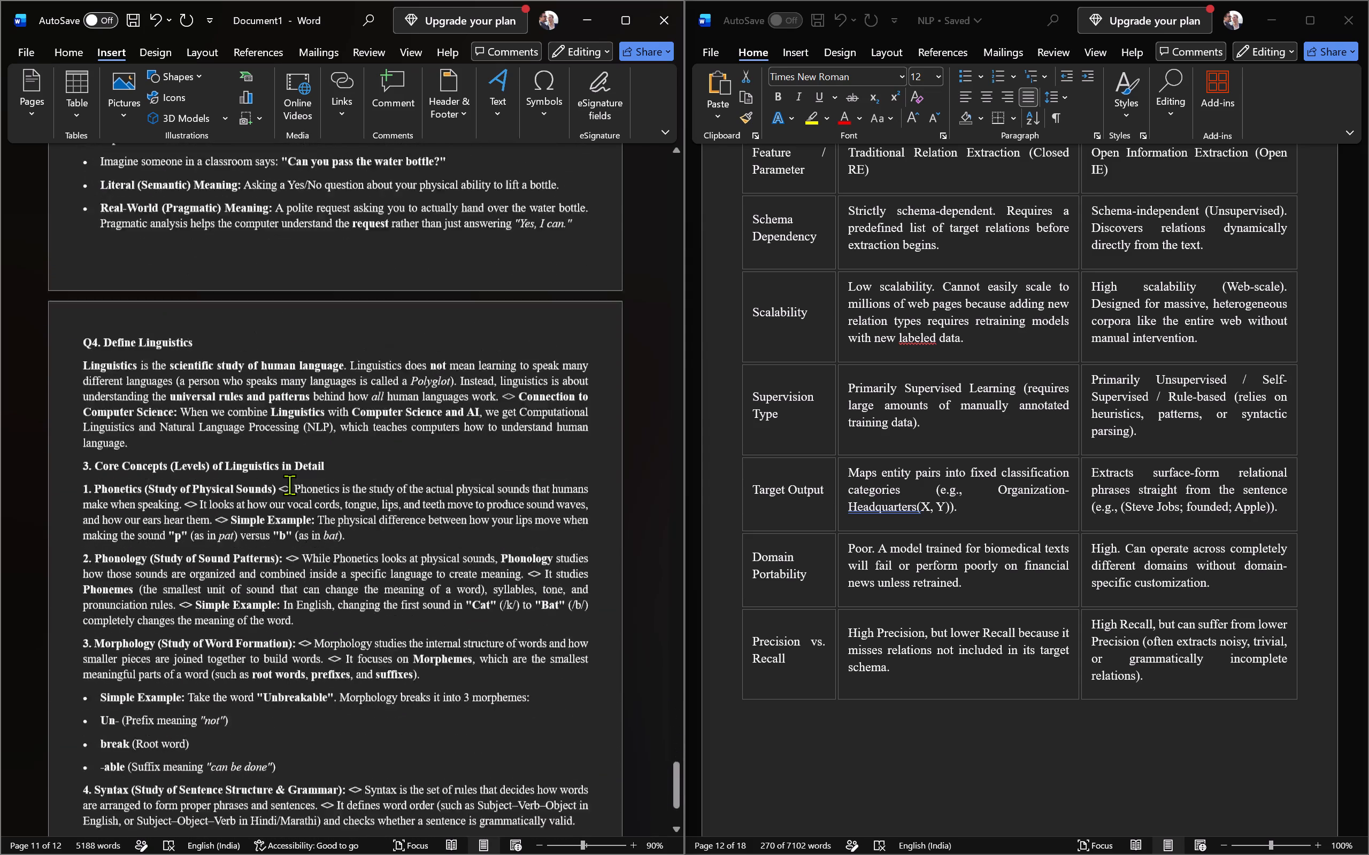
scroll(289, 485, "down", 12)
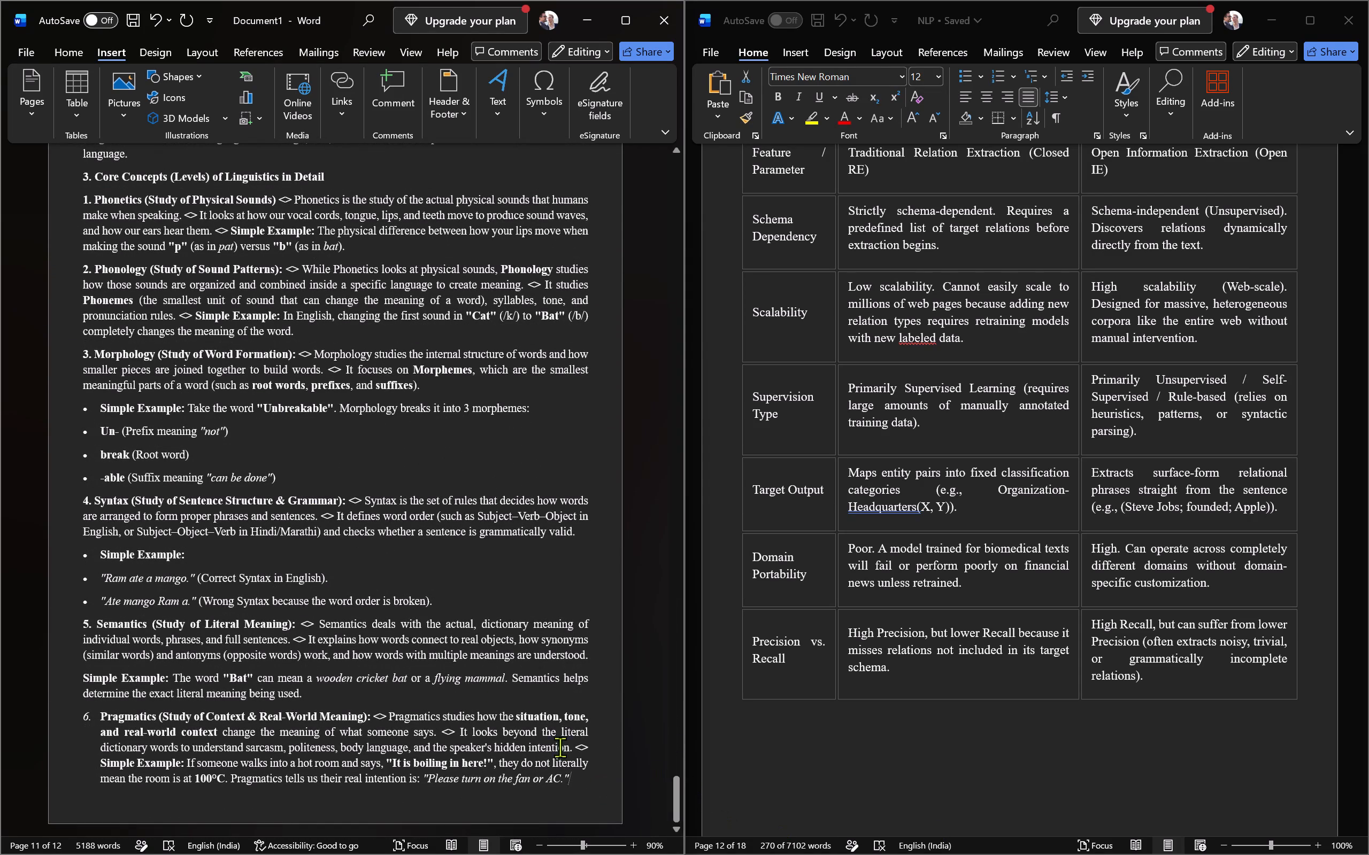
Add a blank, unnumbered line after the Pragmatics item of Q4 so that it starts a new page.
key("Return")
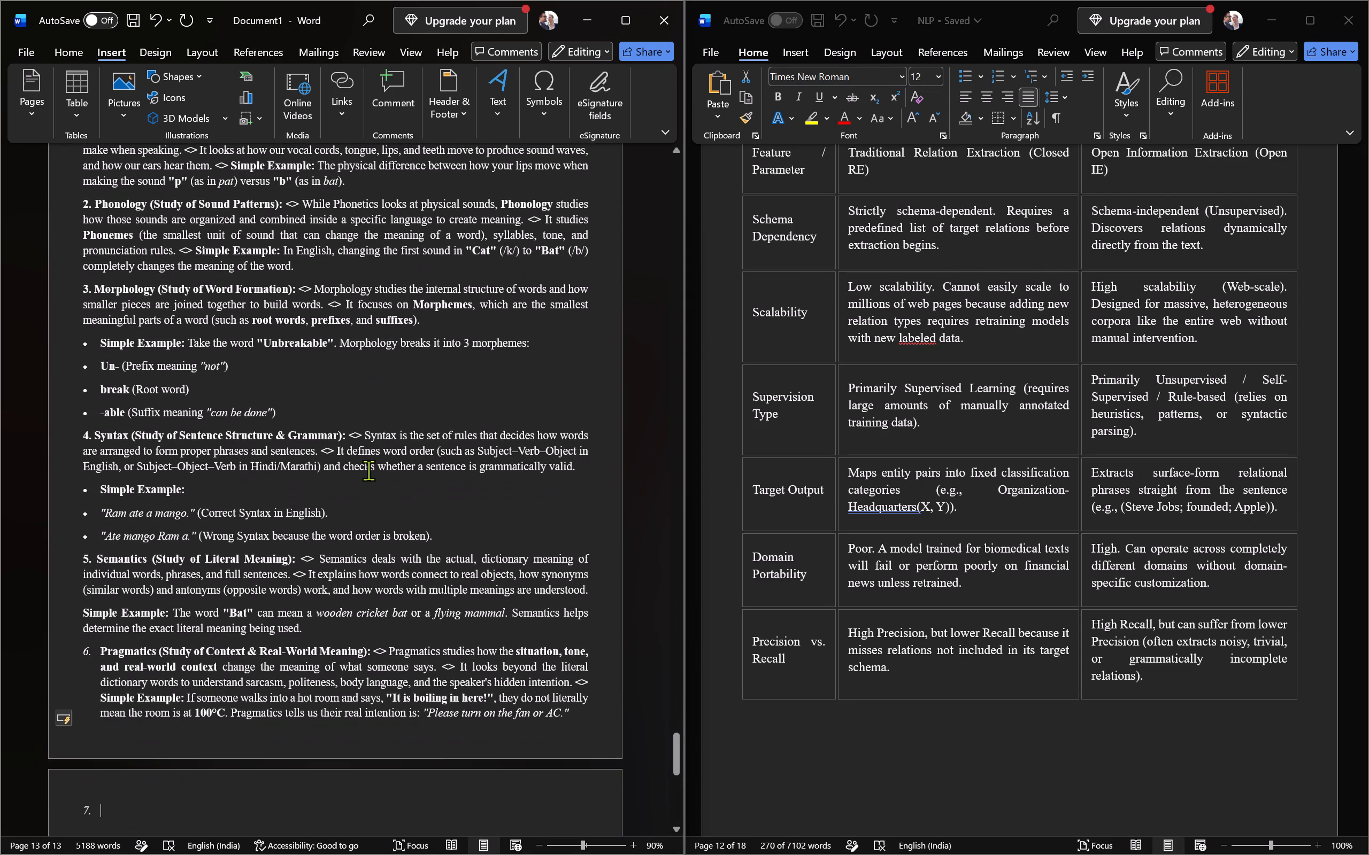
key("BackSpace")
key("BackSpace")
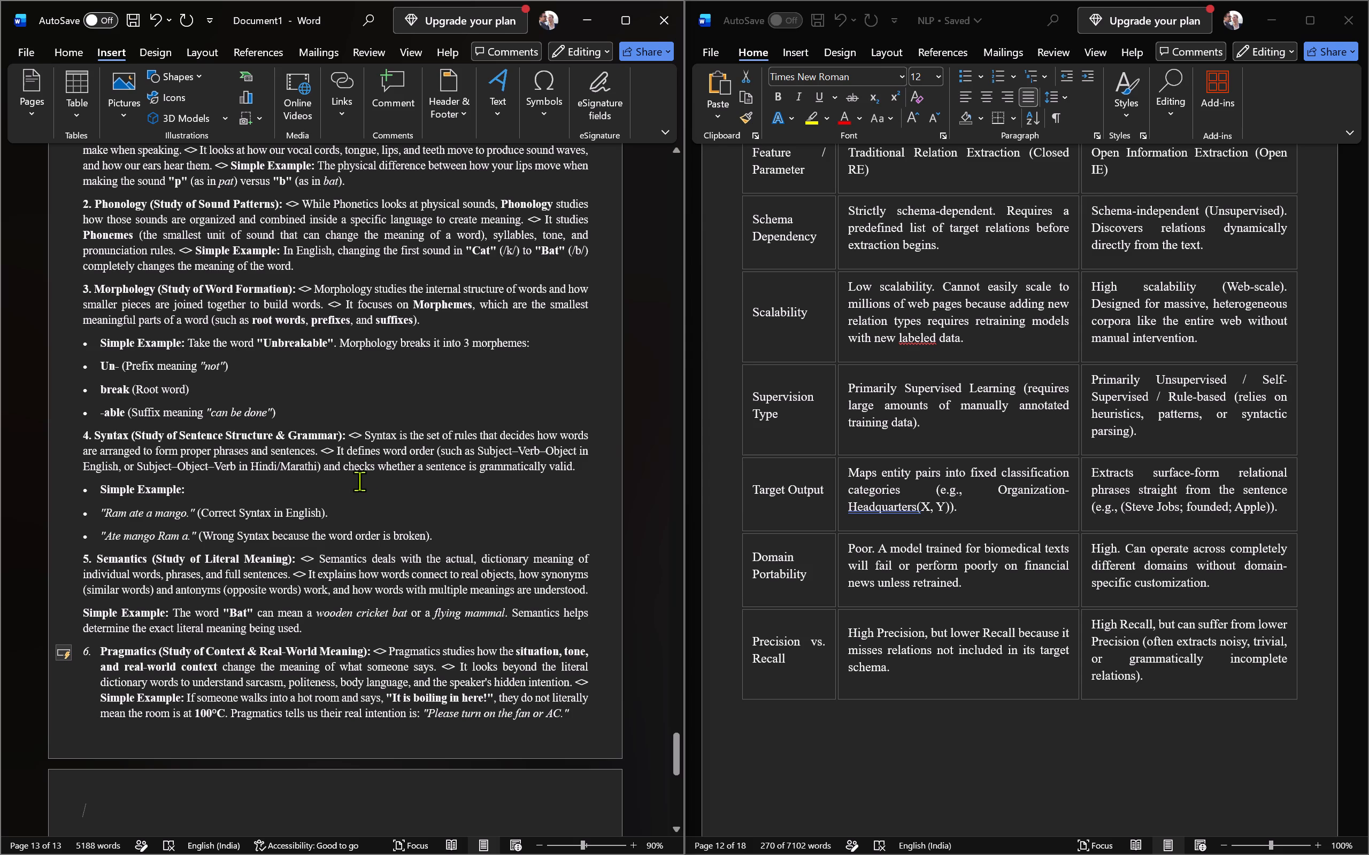
key("BackSpace")
key("Return")
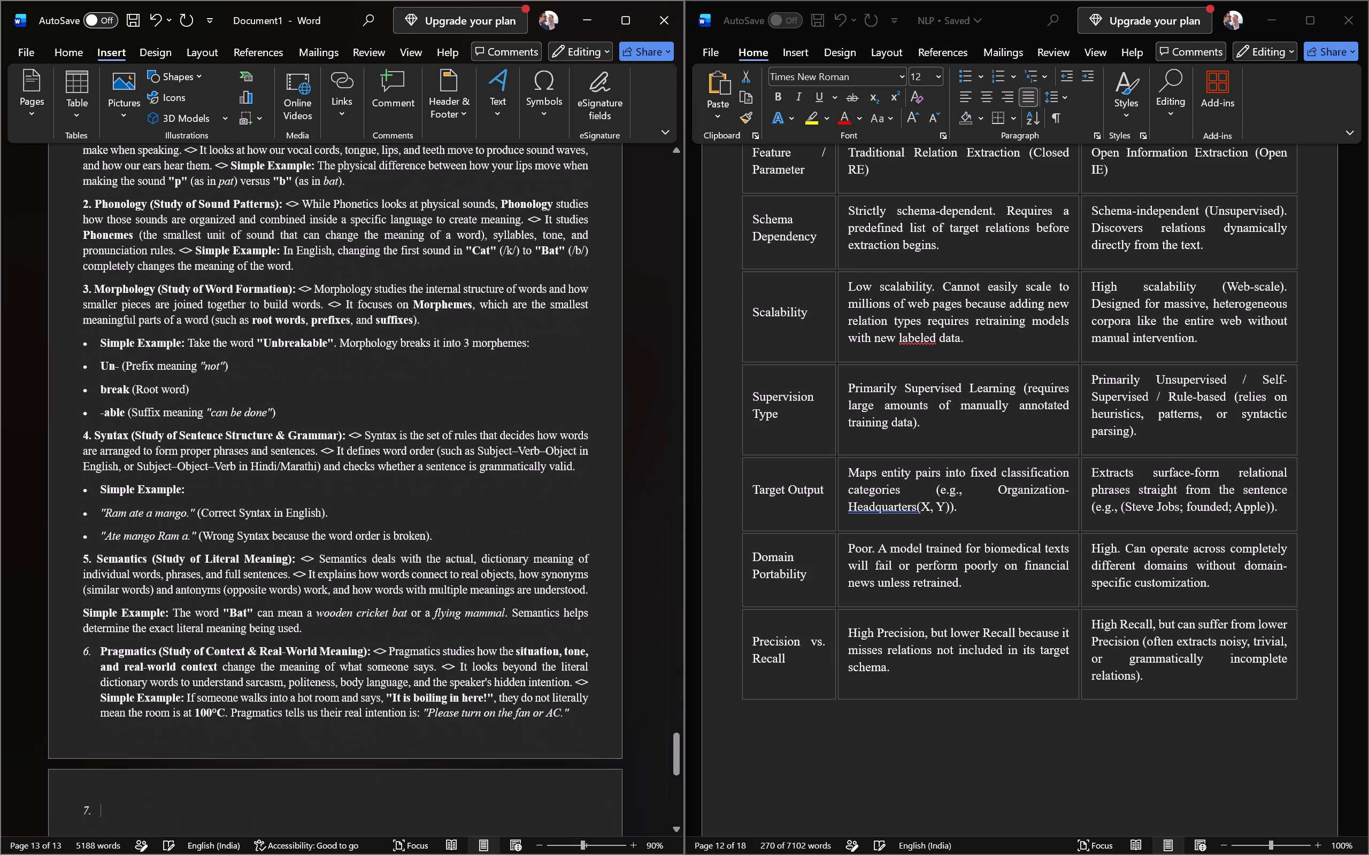
key("BackSpace")
key("BackSpace")
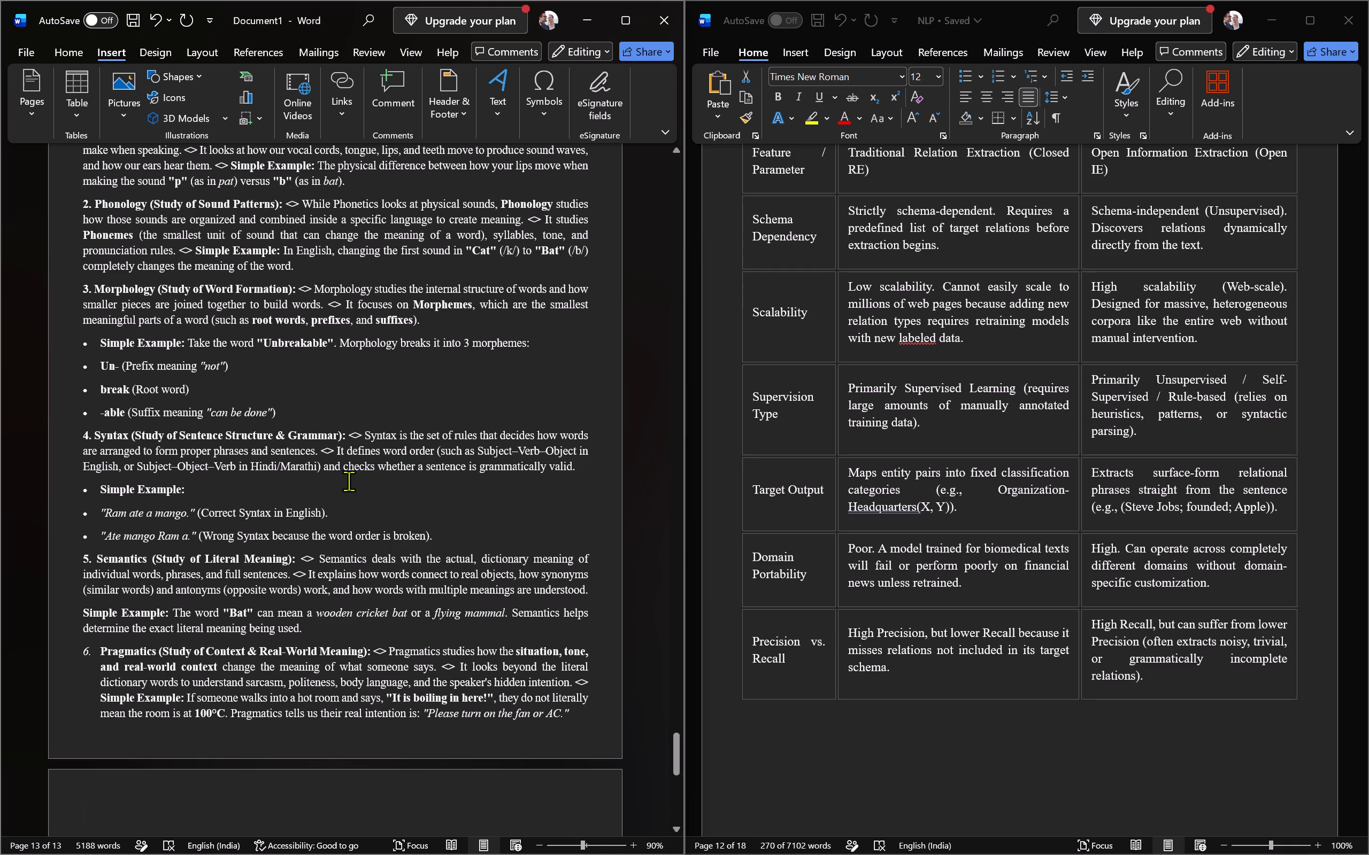
Copy the Q10 Open IE vs. Traditional Relation Extraction text and table from the NLP notes onto the new document's page after Q4.
scroll(972, 520, "up", 4)
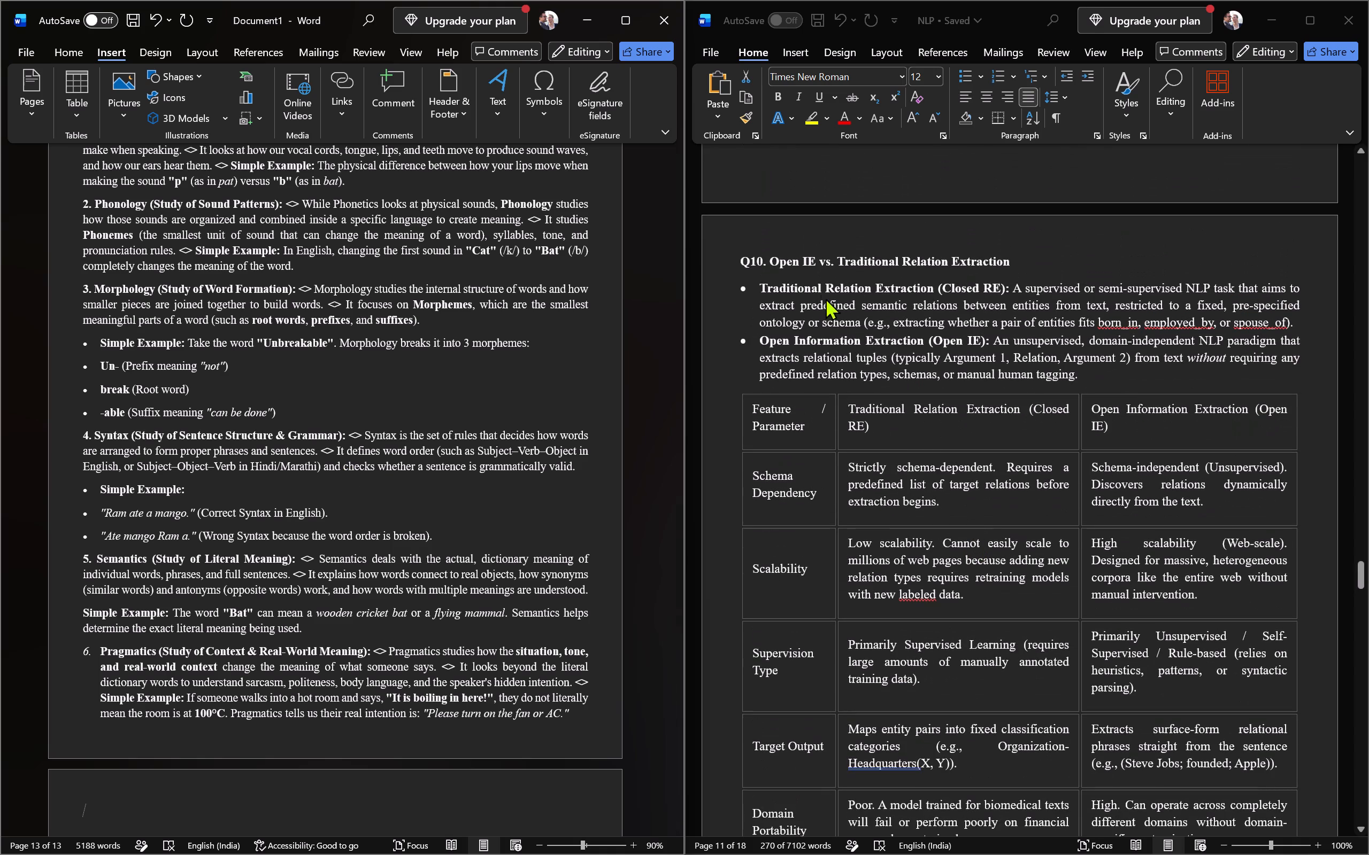
left_click_drag(730, 251, 833, 334)
left_click(833, 334)
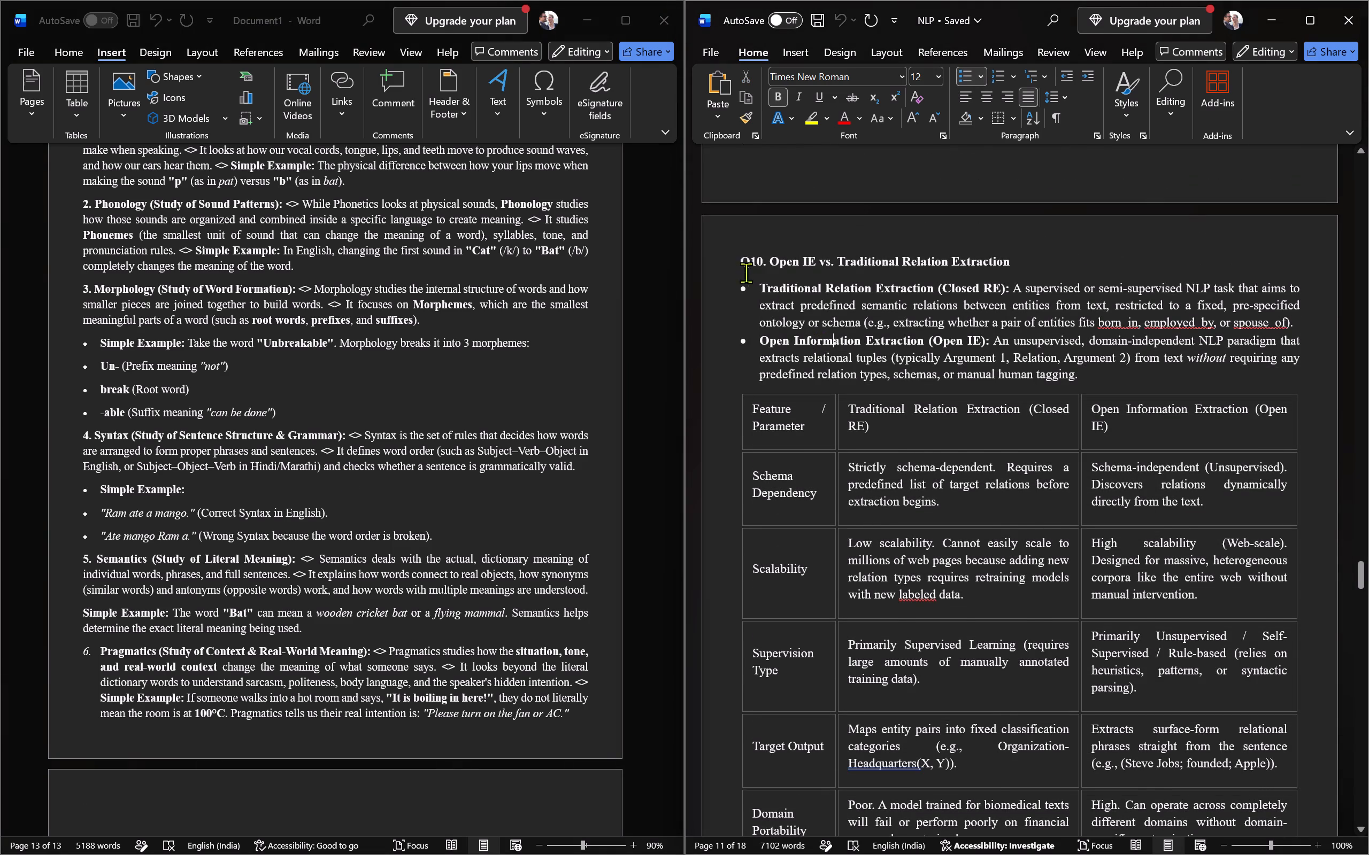
left_click_drag(742, 266, 959, 546)
scroll(940, 511, "down", 5)
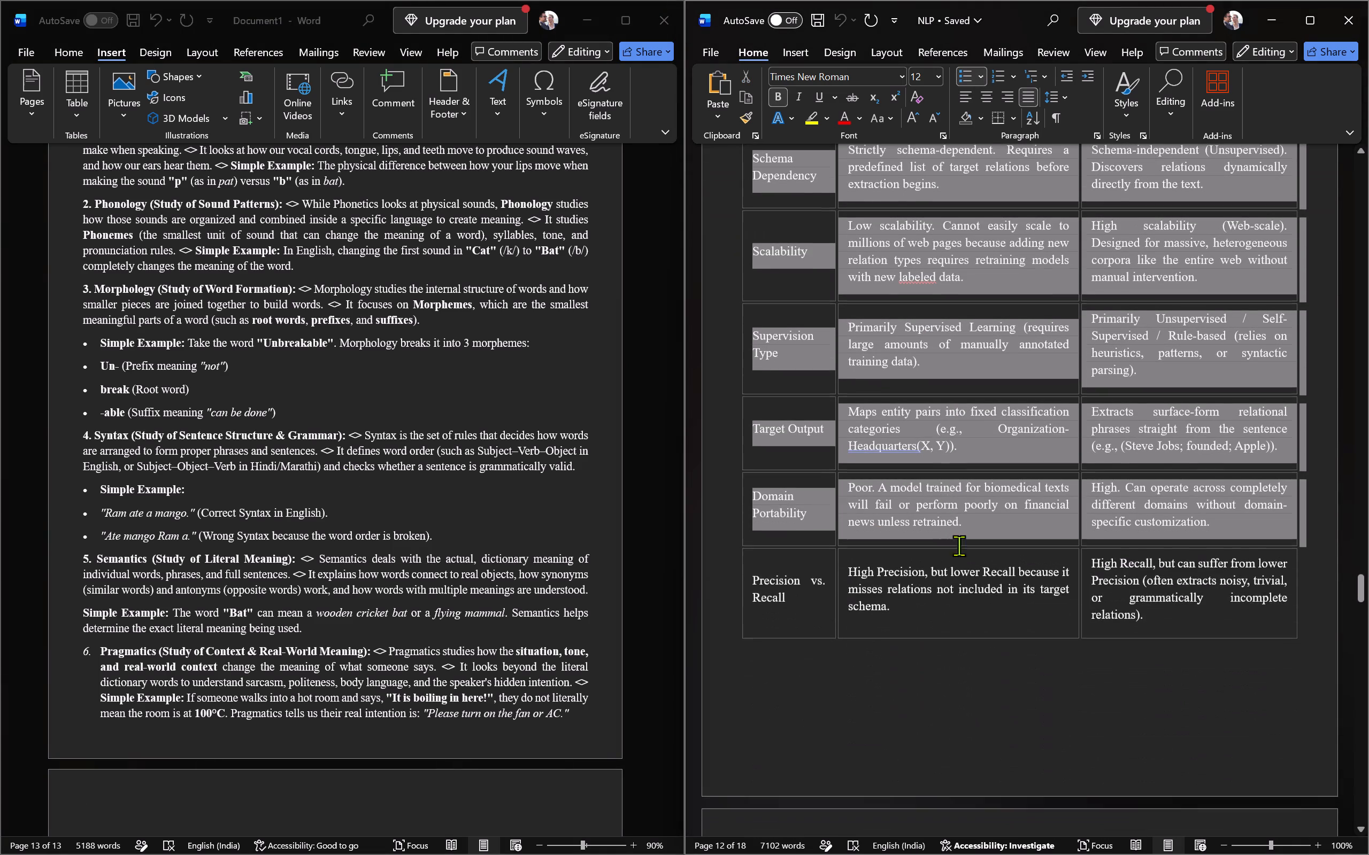
left_click_drag(959, 546, 1253, 598)
key("ctrl+c")
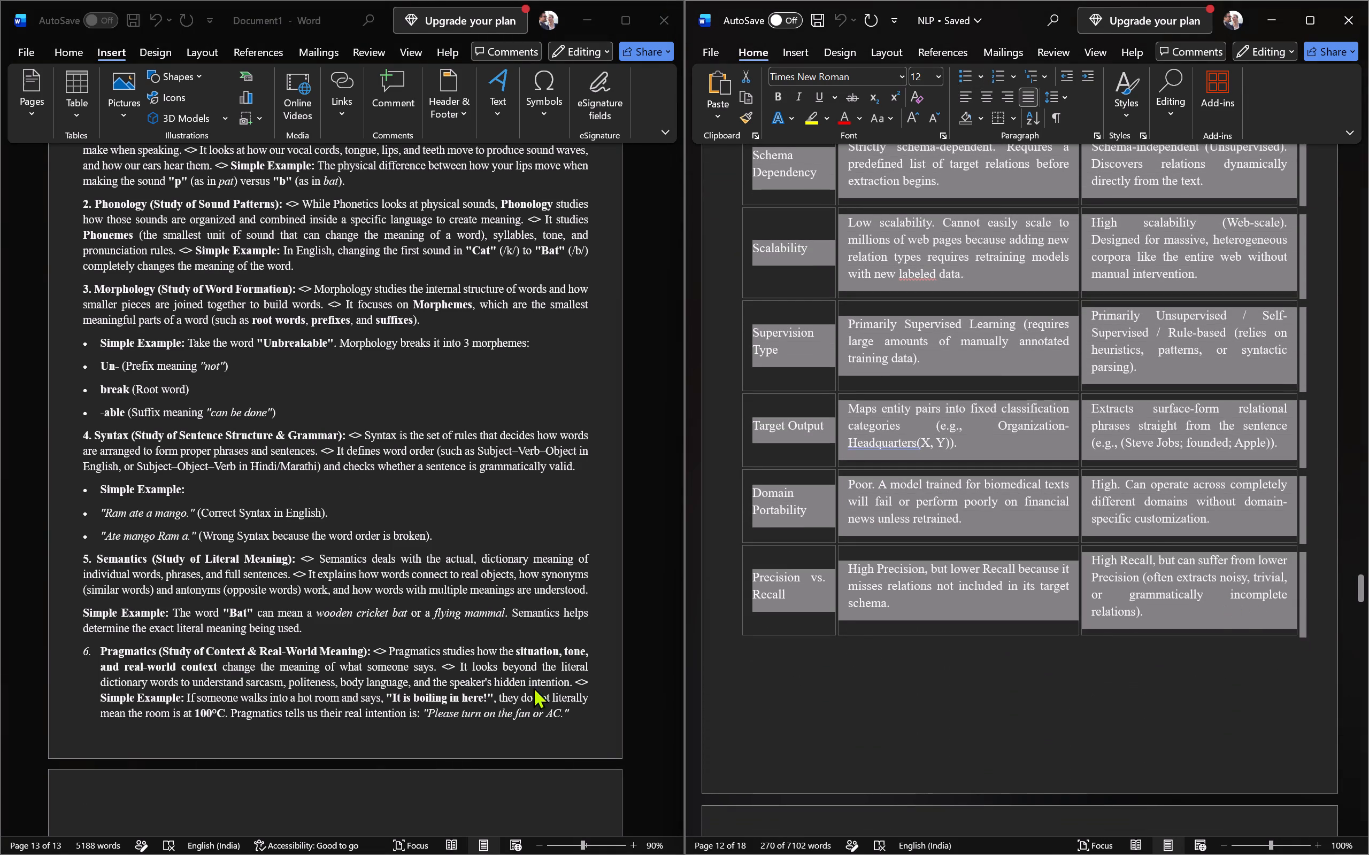
scroll(344, 704, "down", 2)
left_click(143, 662)
key("ctrl+v")
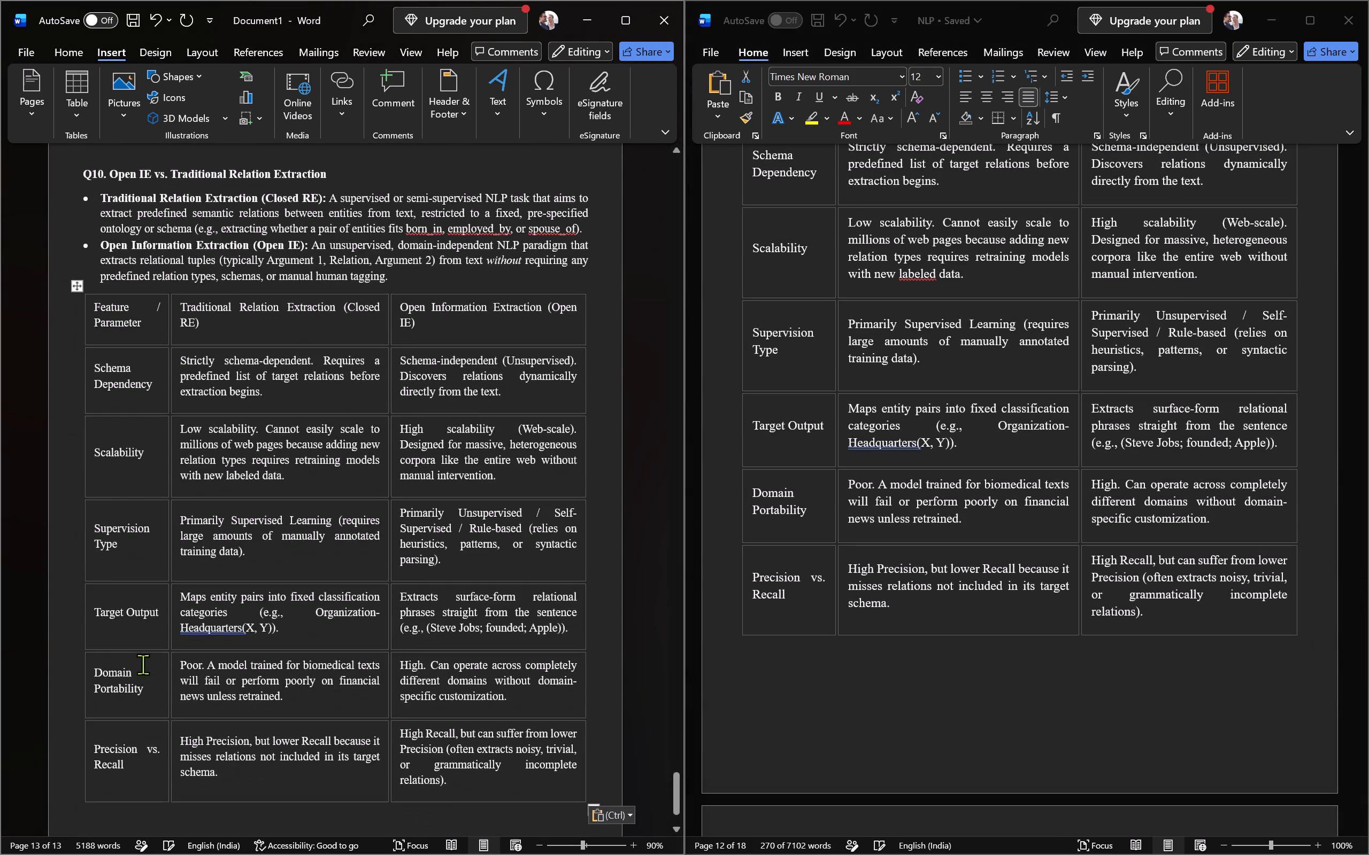
Insert a page break after the Q10 comparison table in the new document.
scroll(218, 617, "up", 4)
scroll(218, 616, "down", 8)
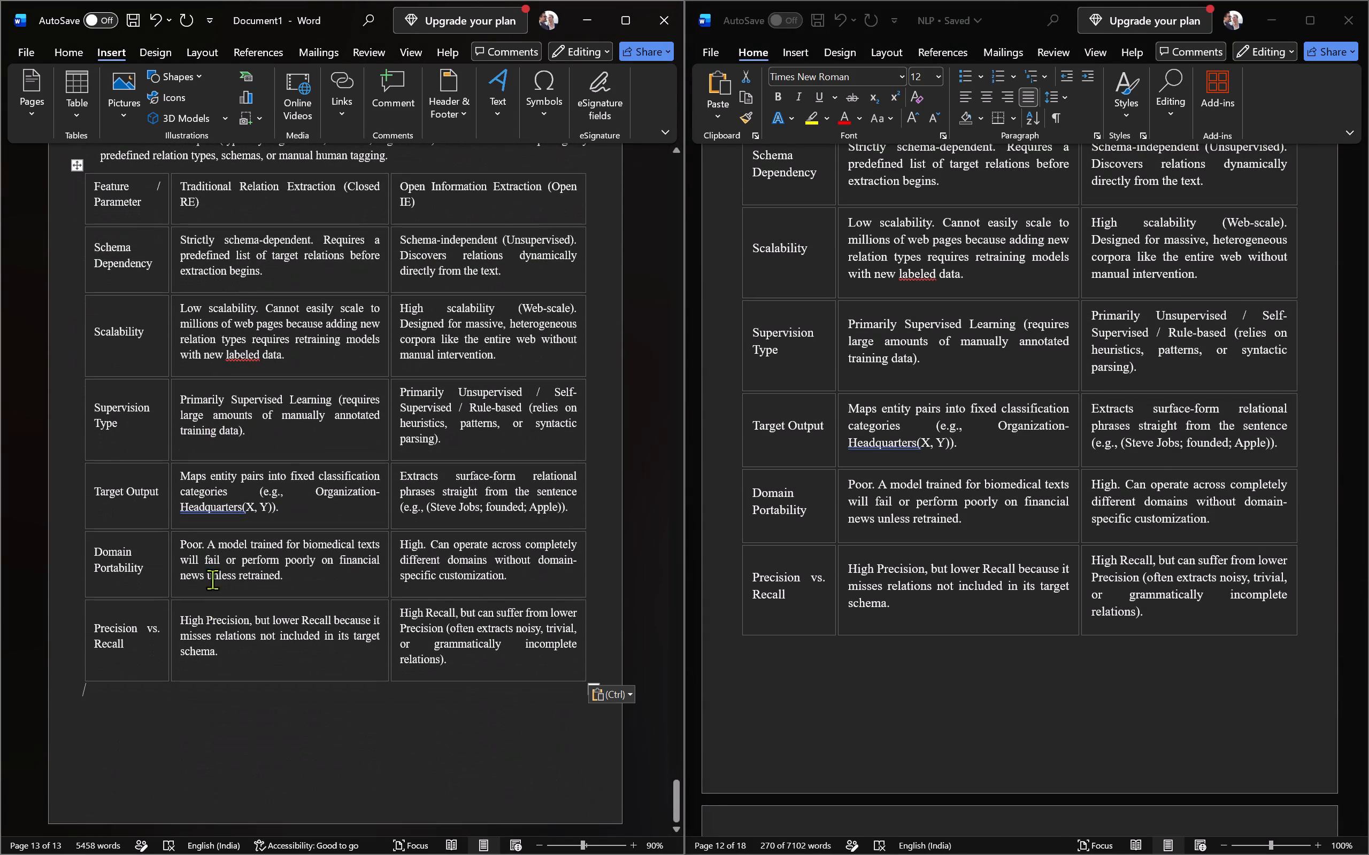
left_click(20, 119)
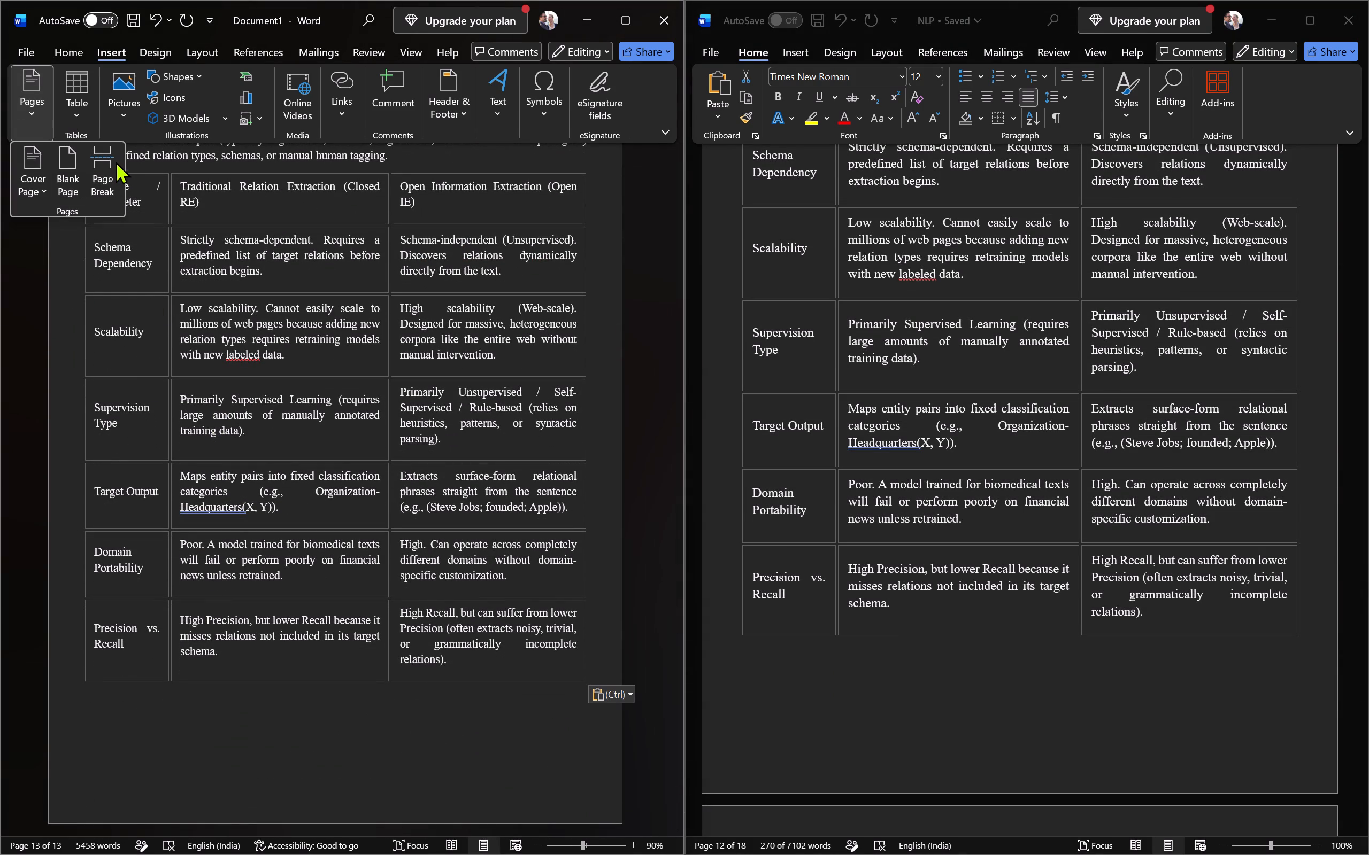
left_click(119, 167)
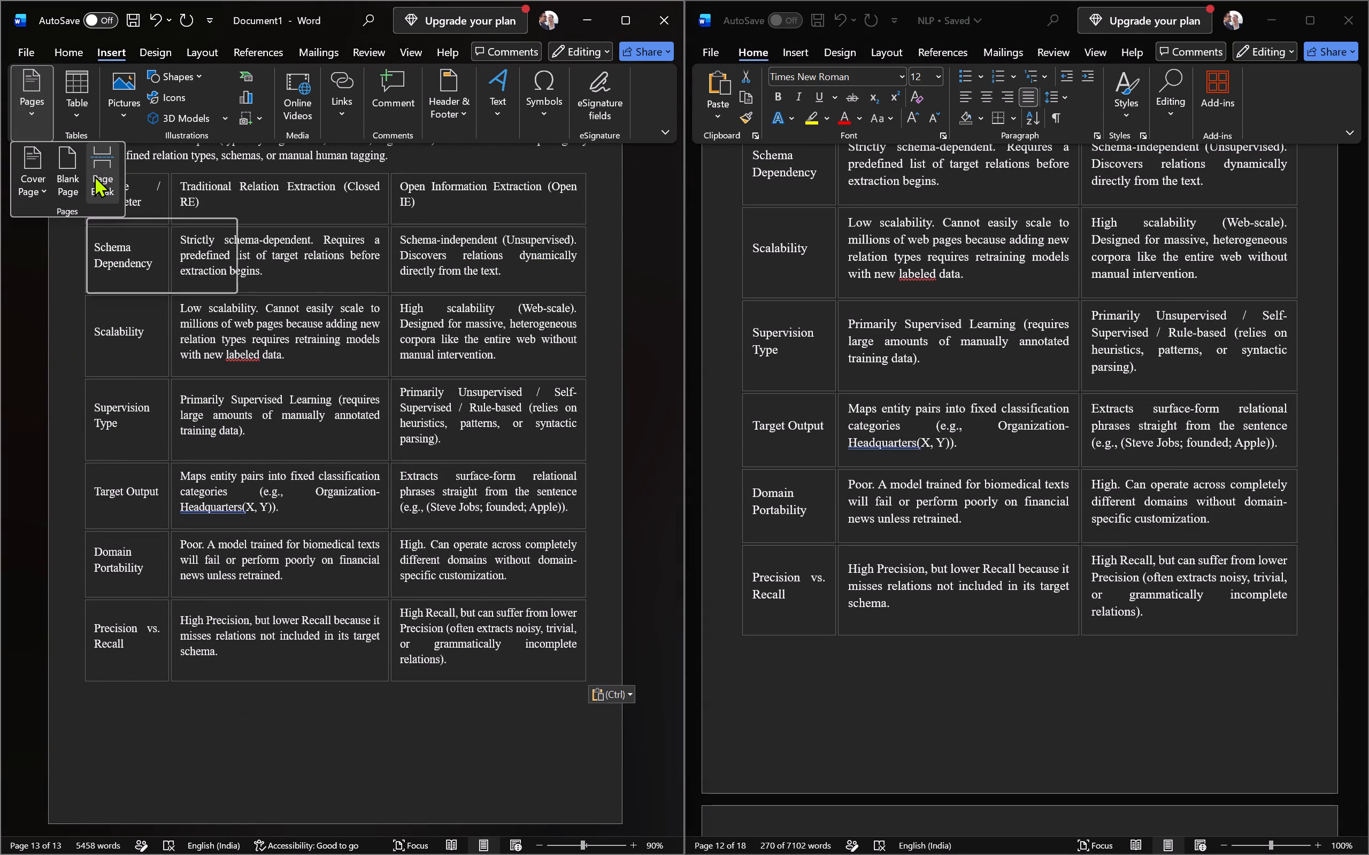
left_click(94, 175)
scroll(148, 283, "down", 3)
left_click(105, 618)
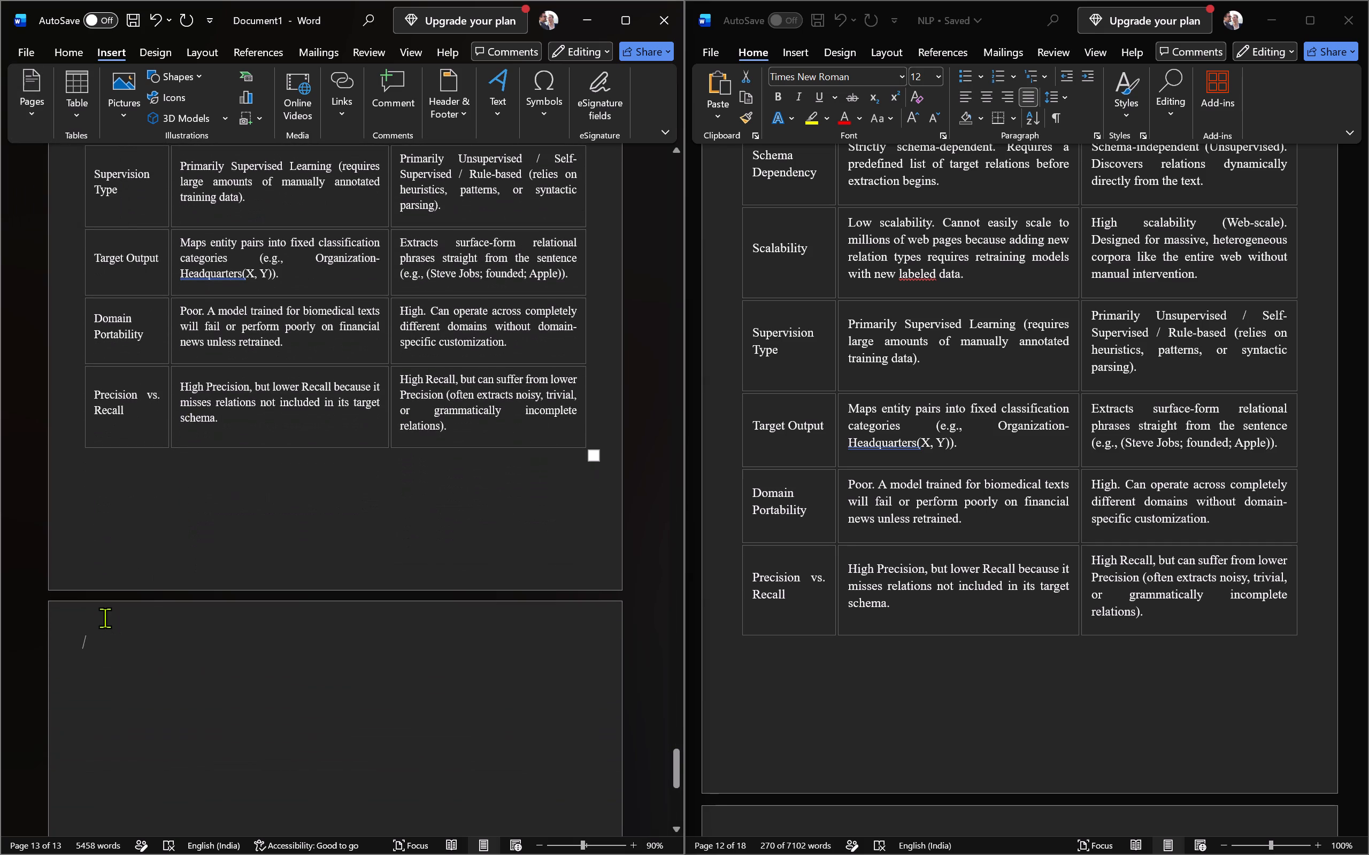
Copy the whole Q8 Named Entity Recognition (NER) section from the NLP notes onto the new document's page after Q10.
scroll(891, 686, "up", 16)
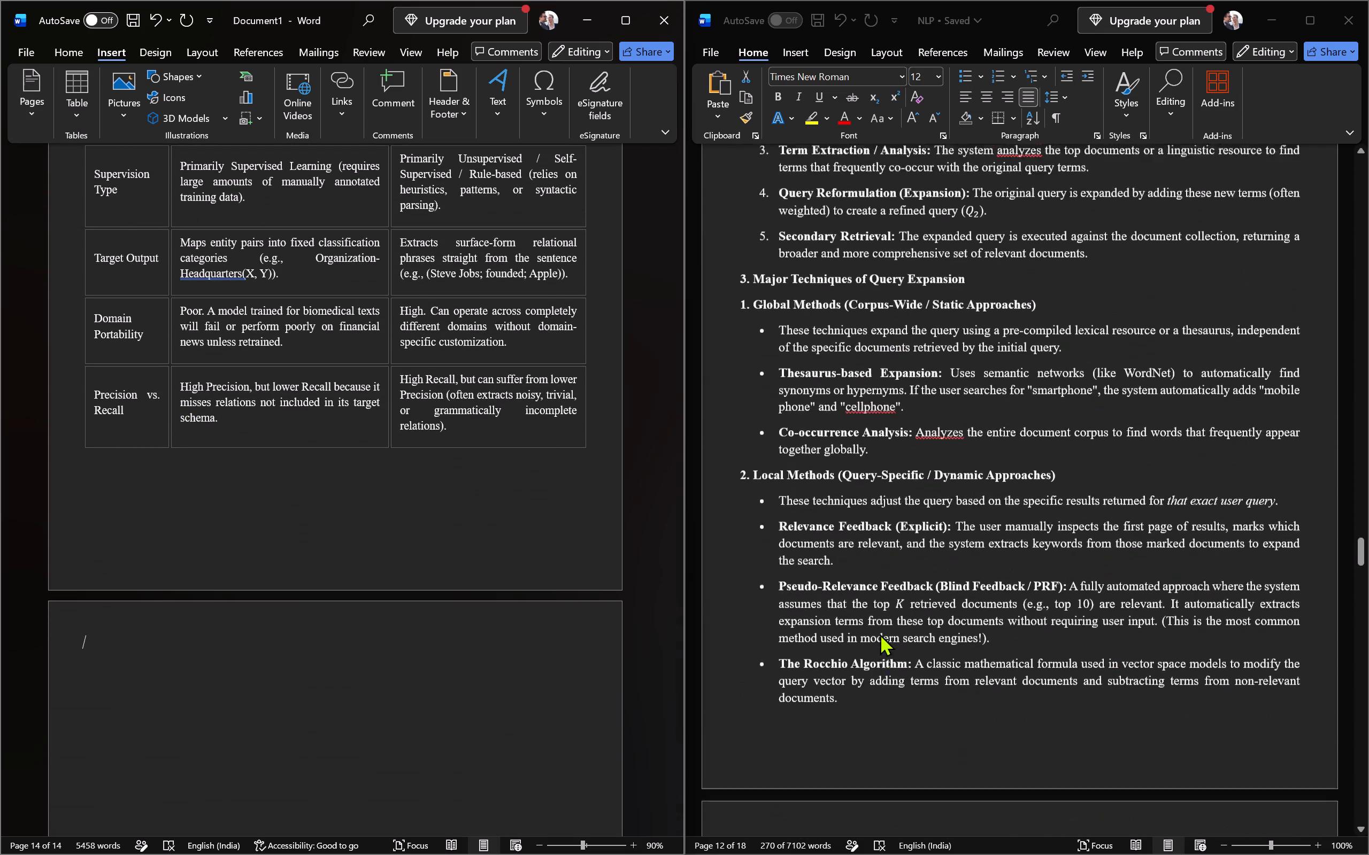
scroll(880, 634, "up", 16)
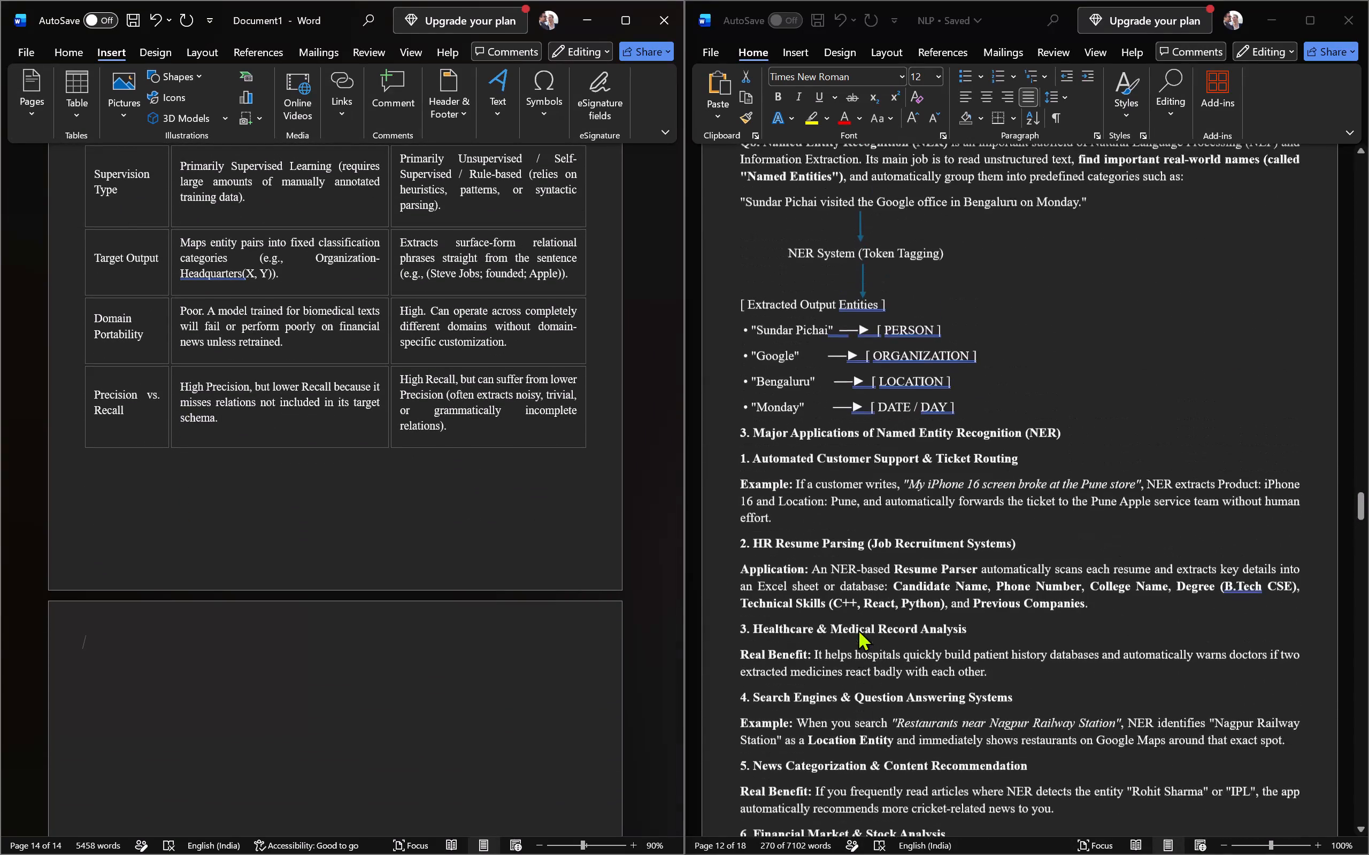
scroll(858, 629, "down", 2)
left_click_drag(822, 804, 766, 714)
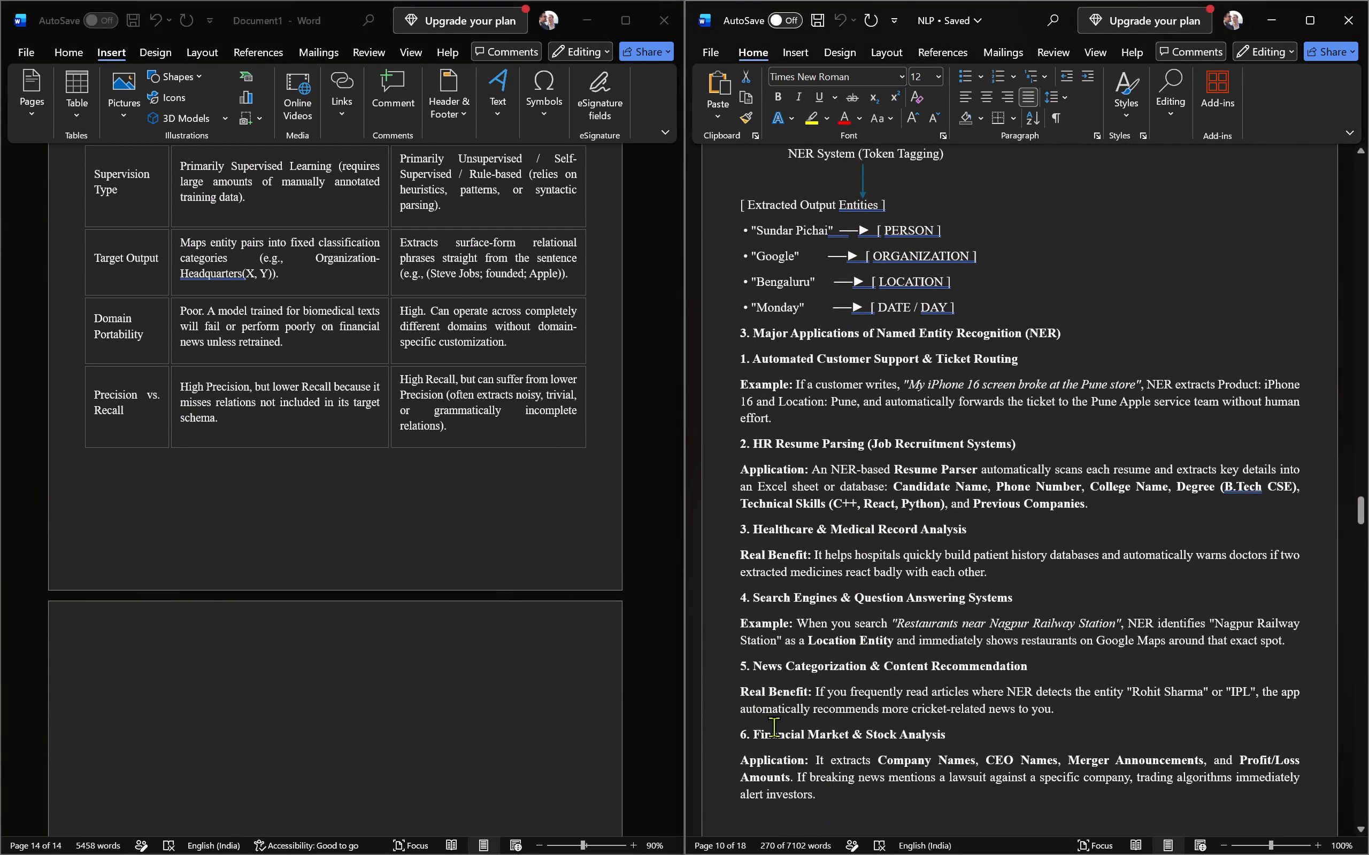
left_click_drag(820, 799, 770, 494)
scroll(770, 502, "up", 2)
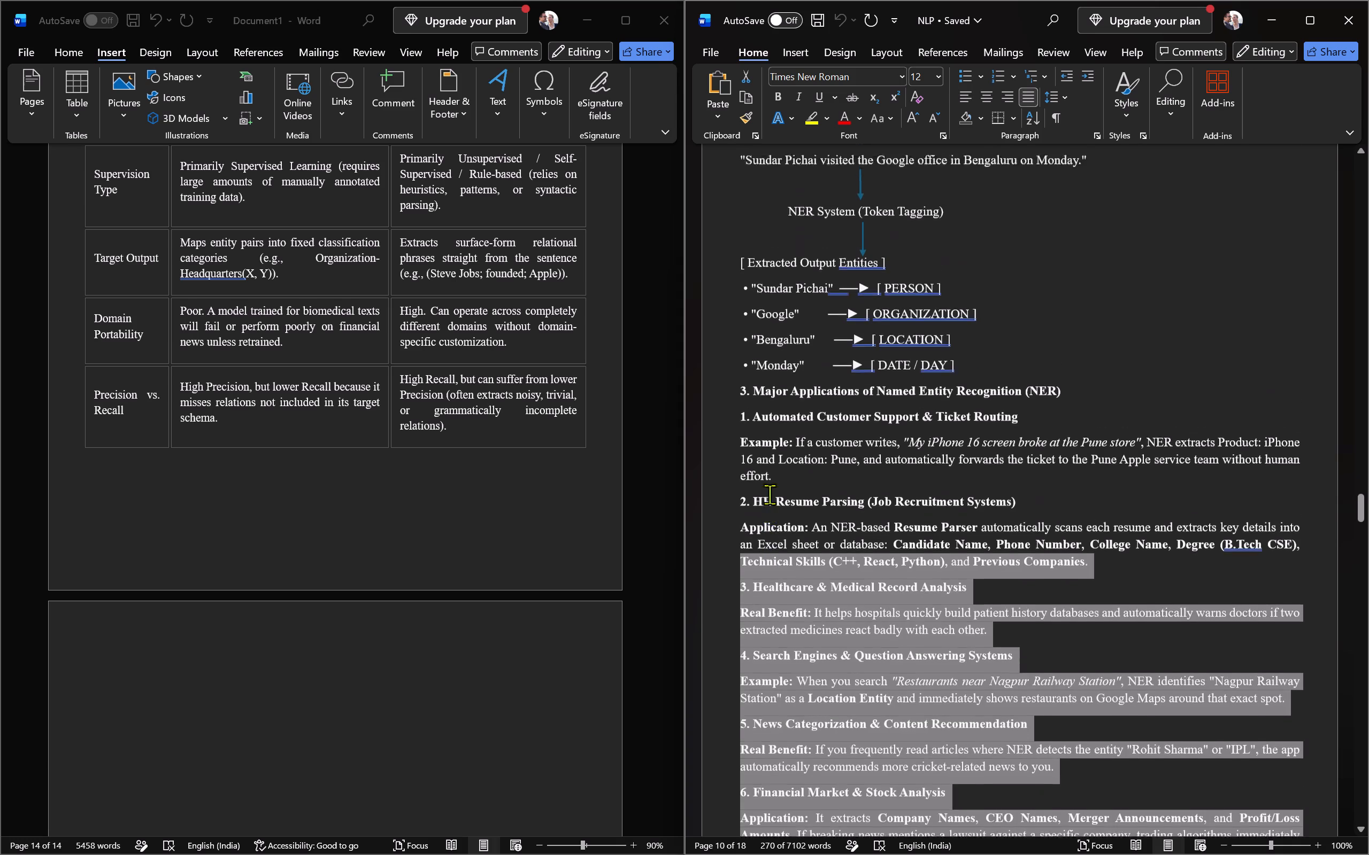
scroll(770, 494, "up", 2)
left_click_drag(770, 494, 737, 307)
key("ctrl+c")
scroll(169, 425, "down", 1)
left_click(89, 556)
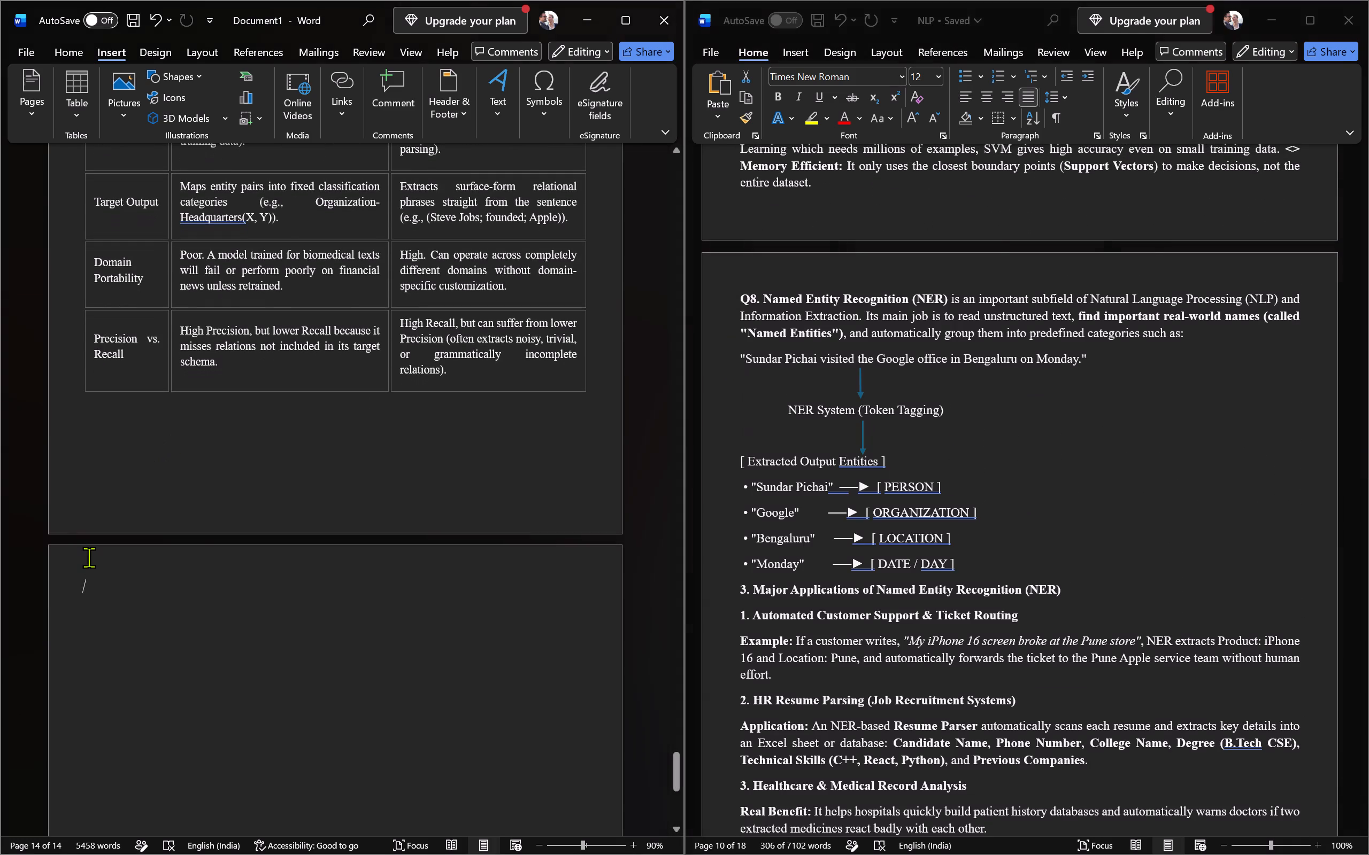
key("ctrl+v")
Add two blank lines after Q8's Financial Market & Stock Analysis paragraph so that a new page starts.
scroll(92, 555, "down", 9)
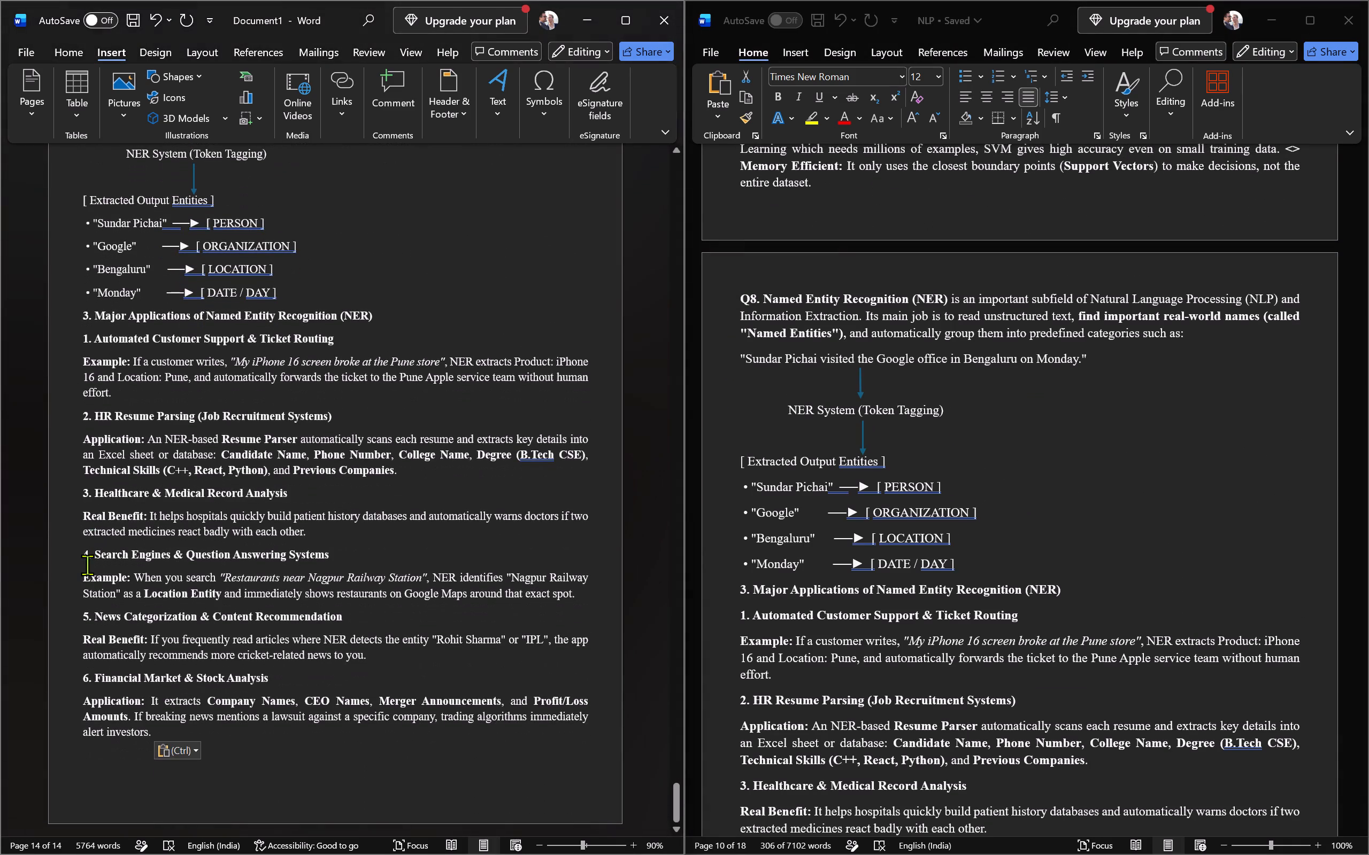
key("Return")
key("Return")
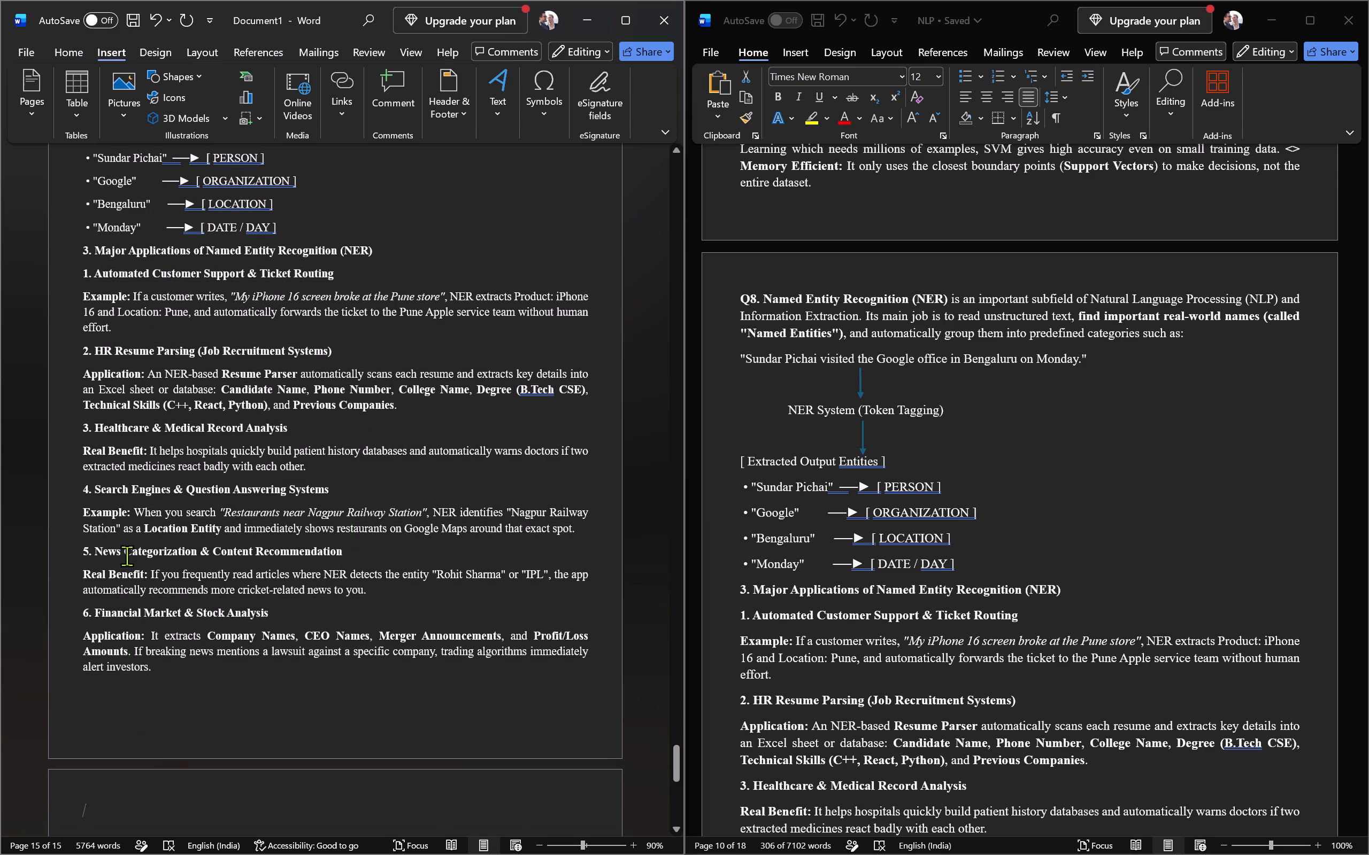
Copy the Types of Text Categorization page, including its table and Major Real-World Applications list, onto the new document's page after Q8.
scroll(837, 395, "up", 16)
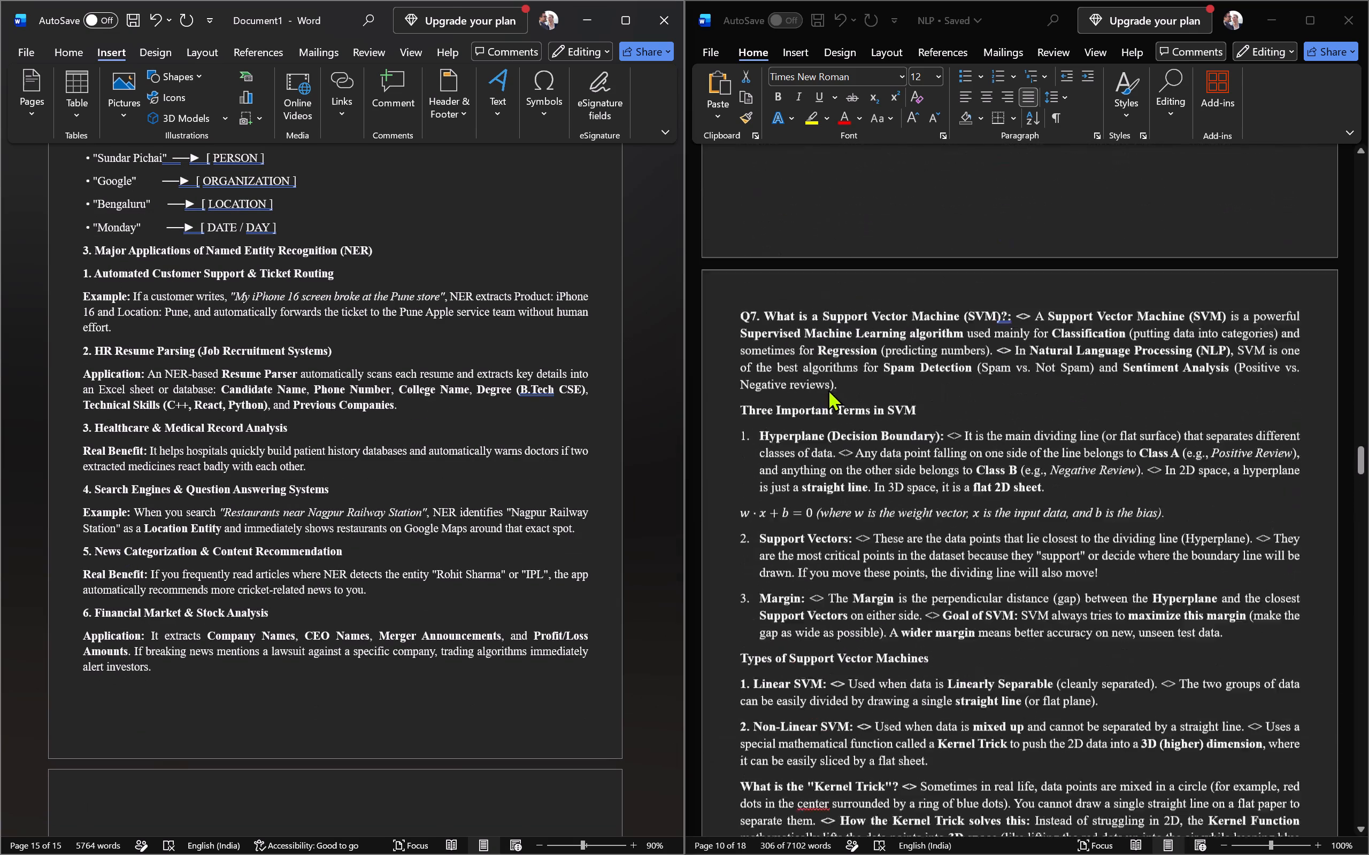
scroll(828, 389, "up", 7)
left_click_drag(1010, 511, 913, 474)
left_click_drag(994, 502, 842, 390)
scroll(927, 414, "up", 5)
scroll(842, 390, "up", 1)
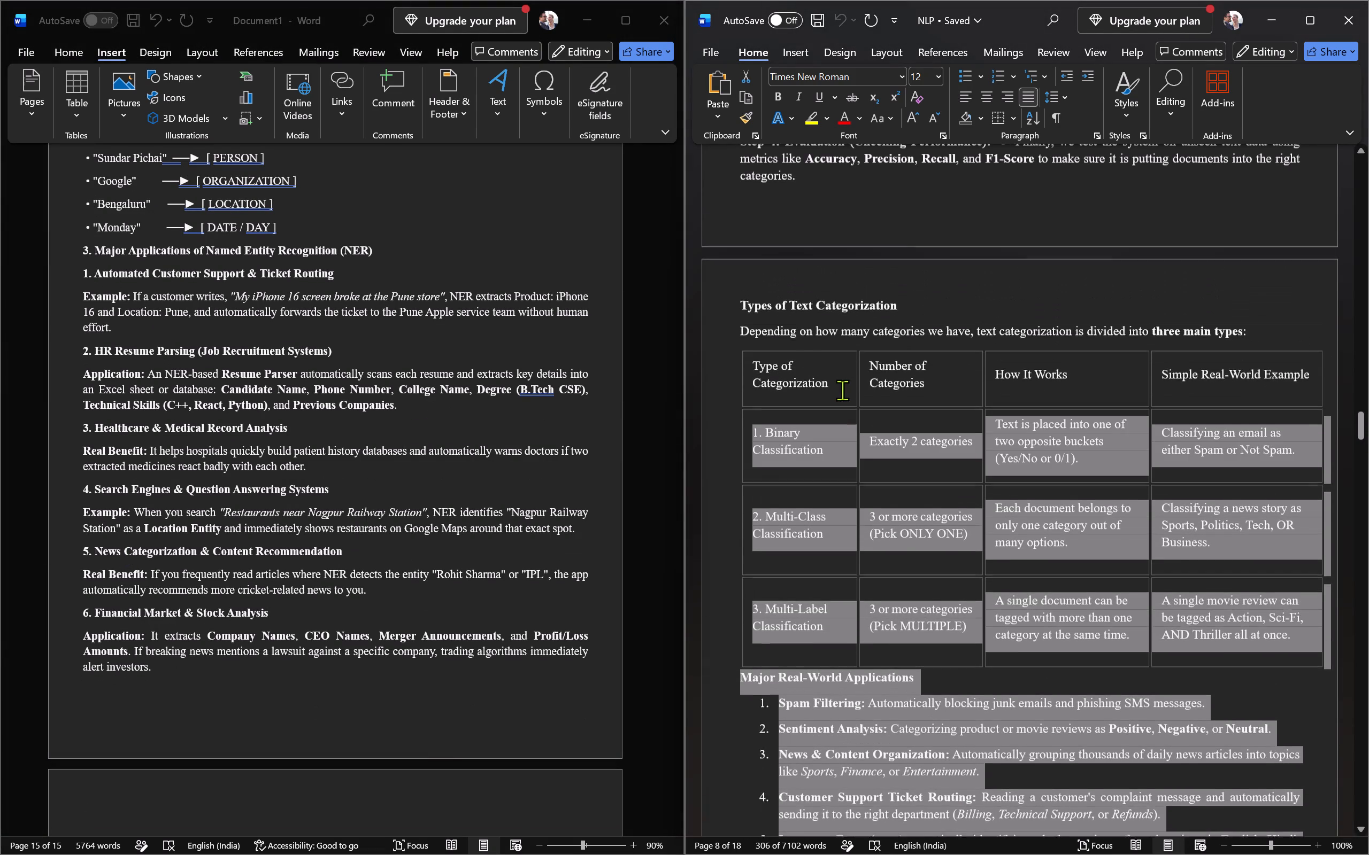
left_click_drag(842, 390, 740, 341)
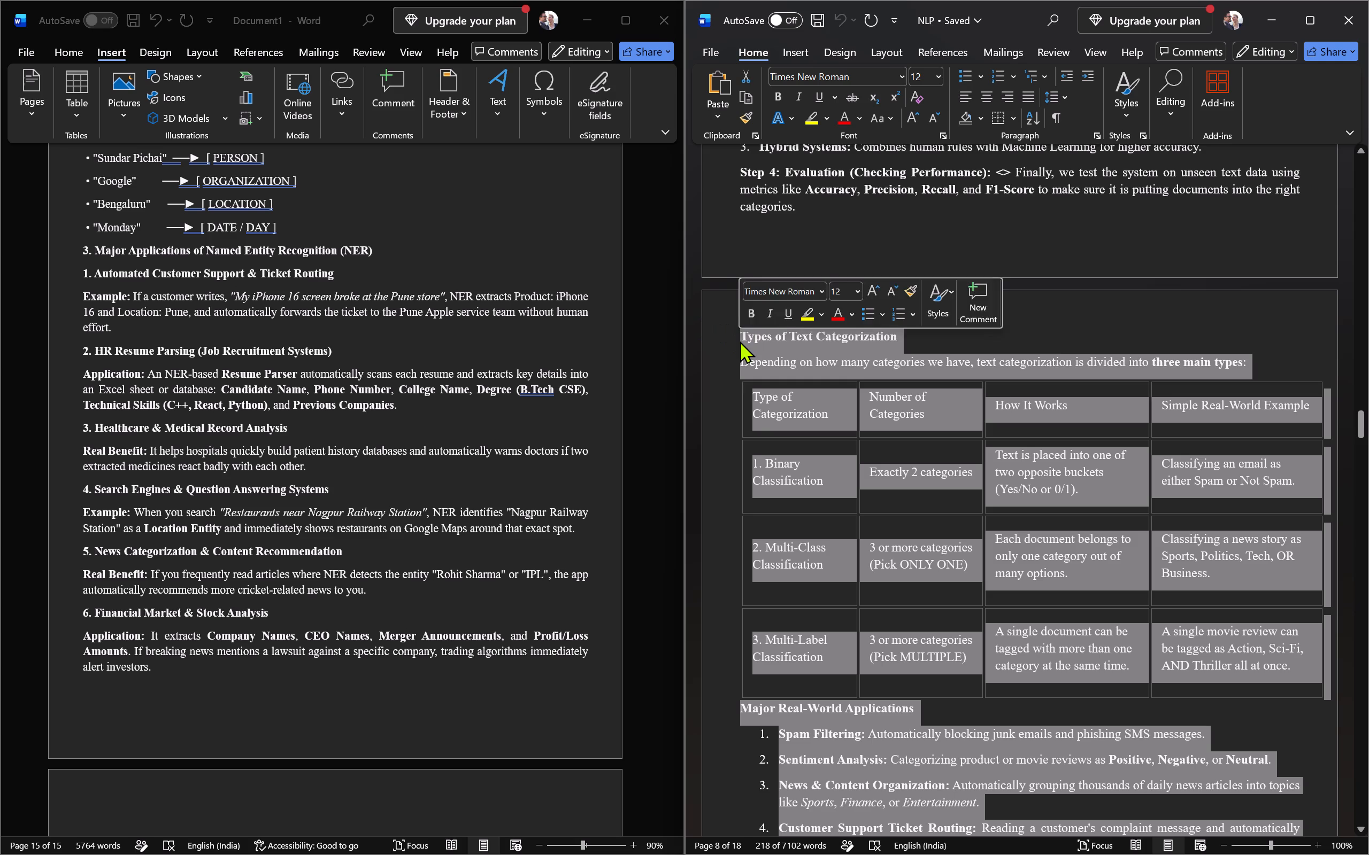
key("ctrl+c")
scroll(636, 344, "down", 2)
left_click(203, 694)
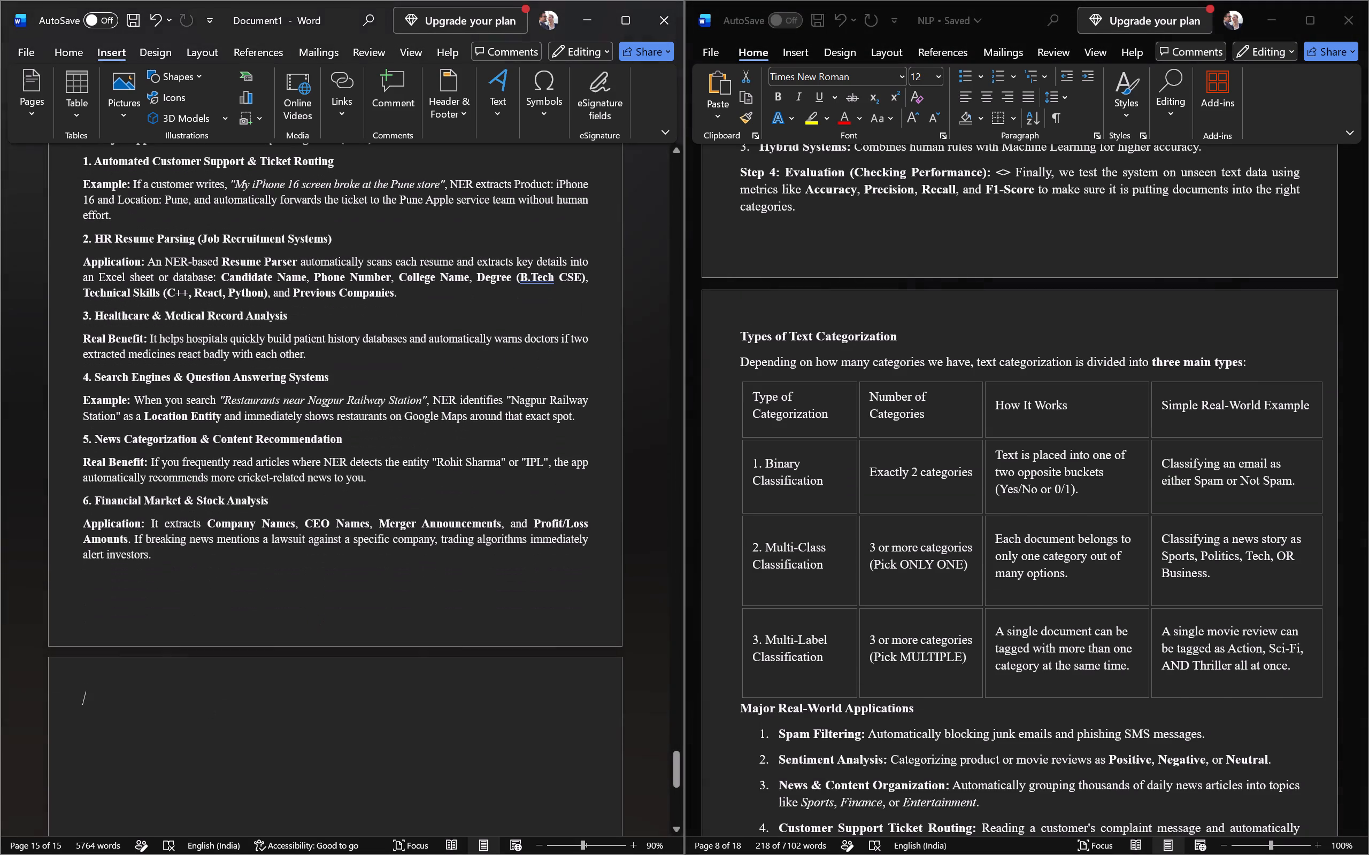
key("ctrl+v")
Insert a page break after the Language Detection item of the Major Real-World Applications list.
scroll(203, 671, "down", 11)
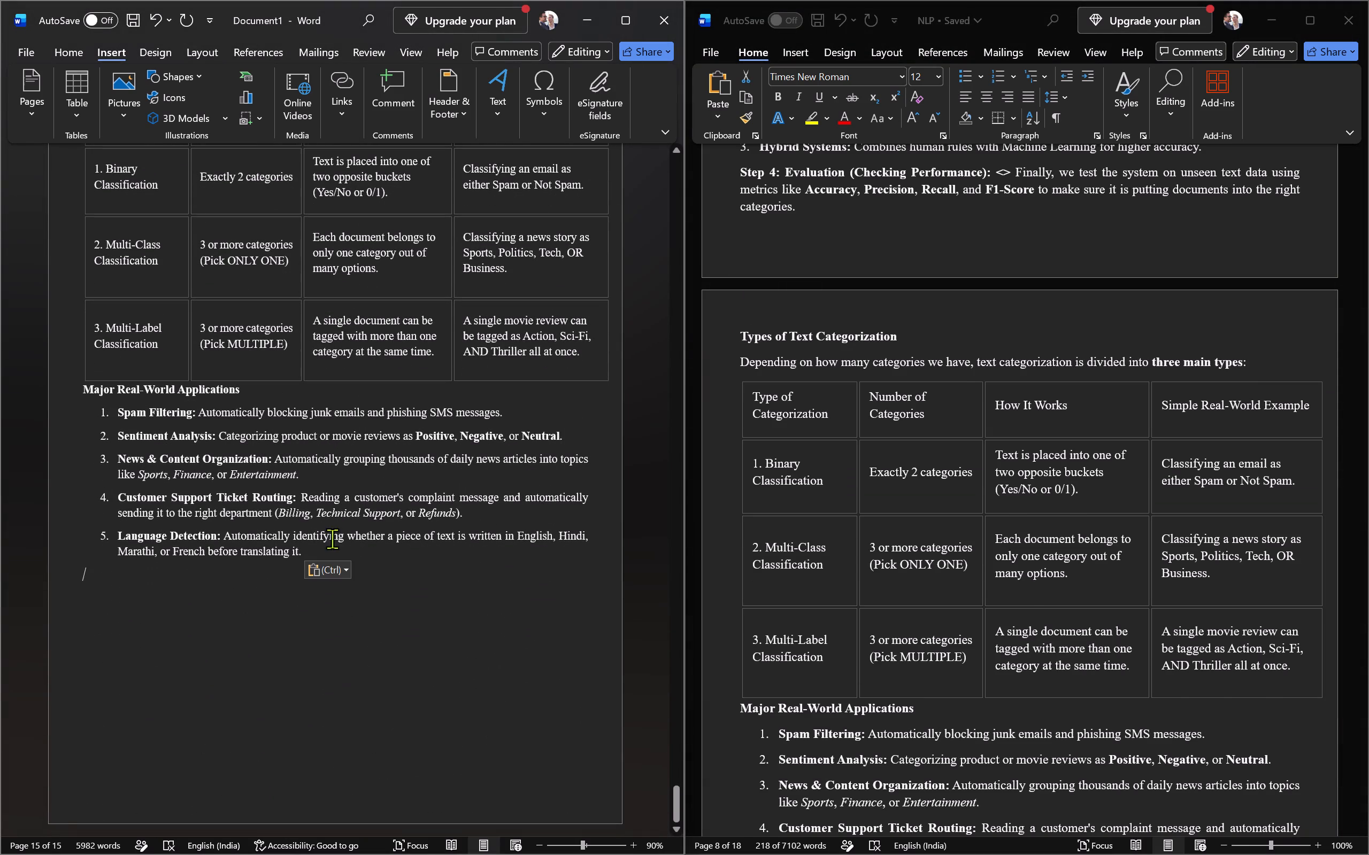
left_click(40, 118)
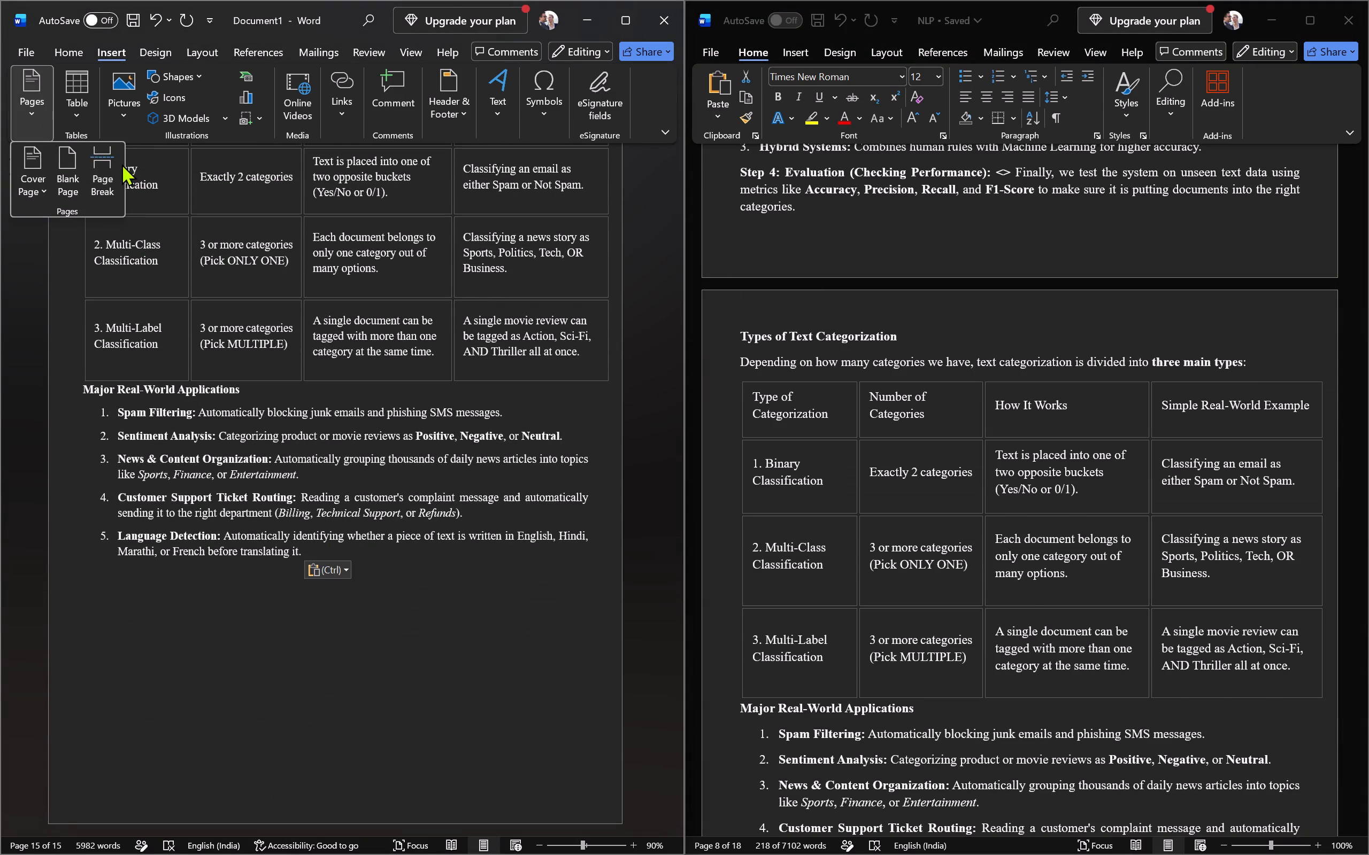
left_click(101, 173)
scroll(136, 722, "down", 3)
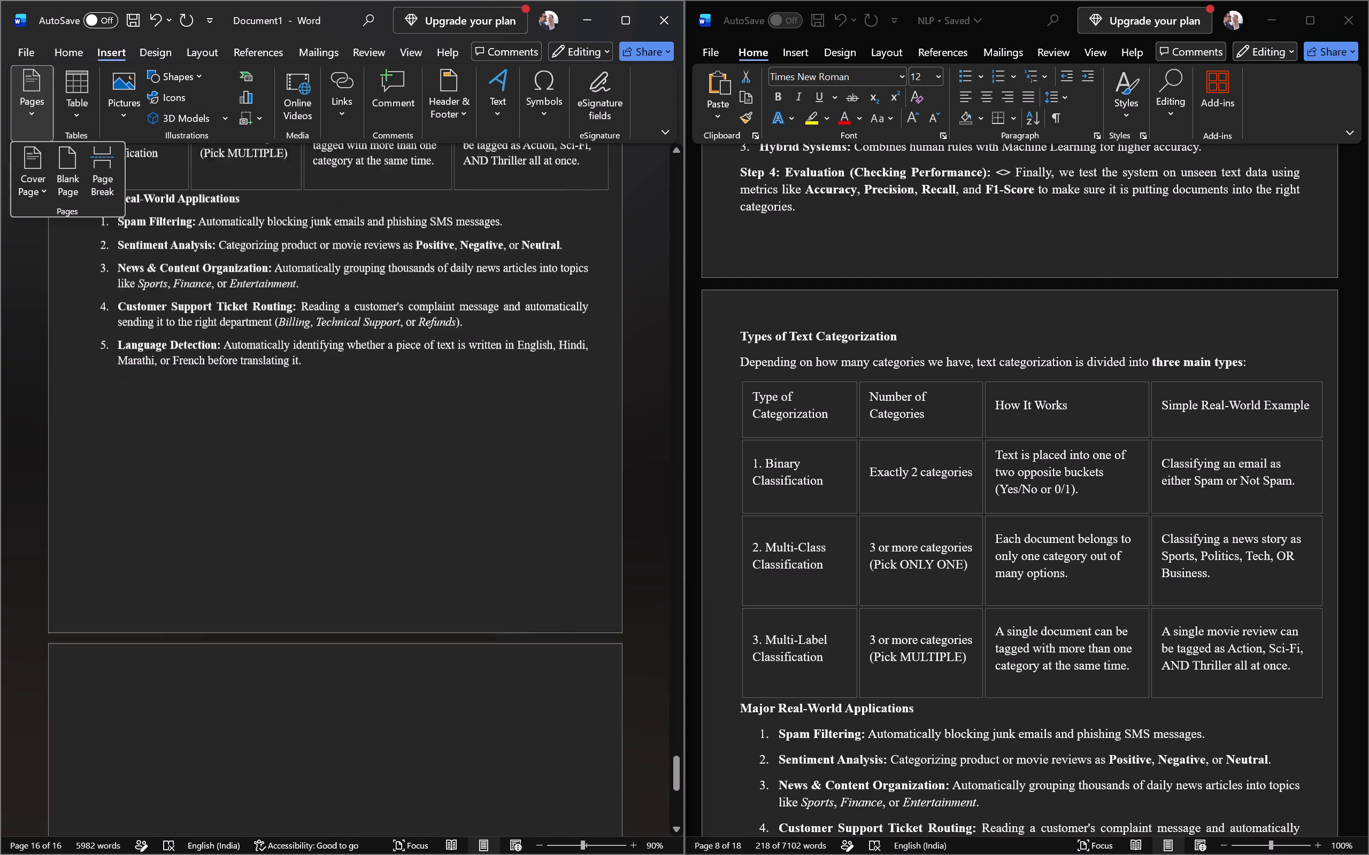
scroll(136, 724, "down", 1)
left_click(165, 581)
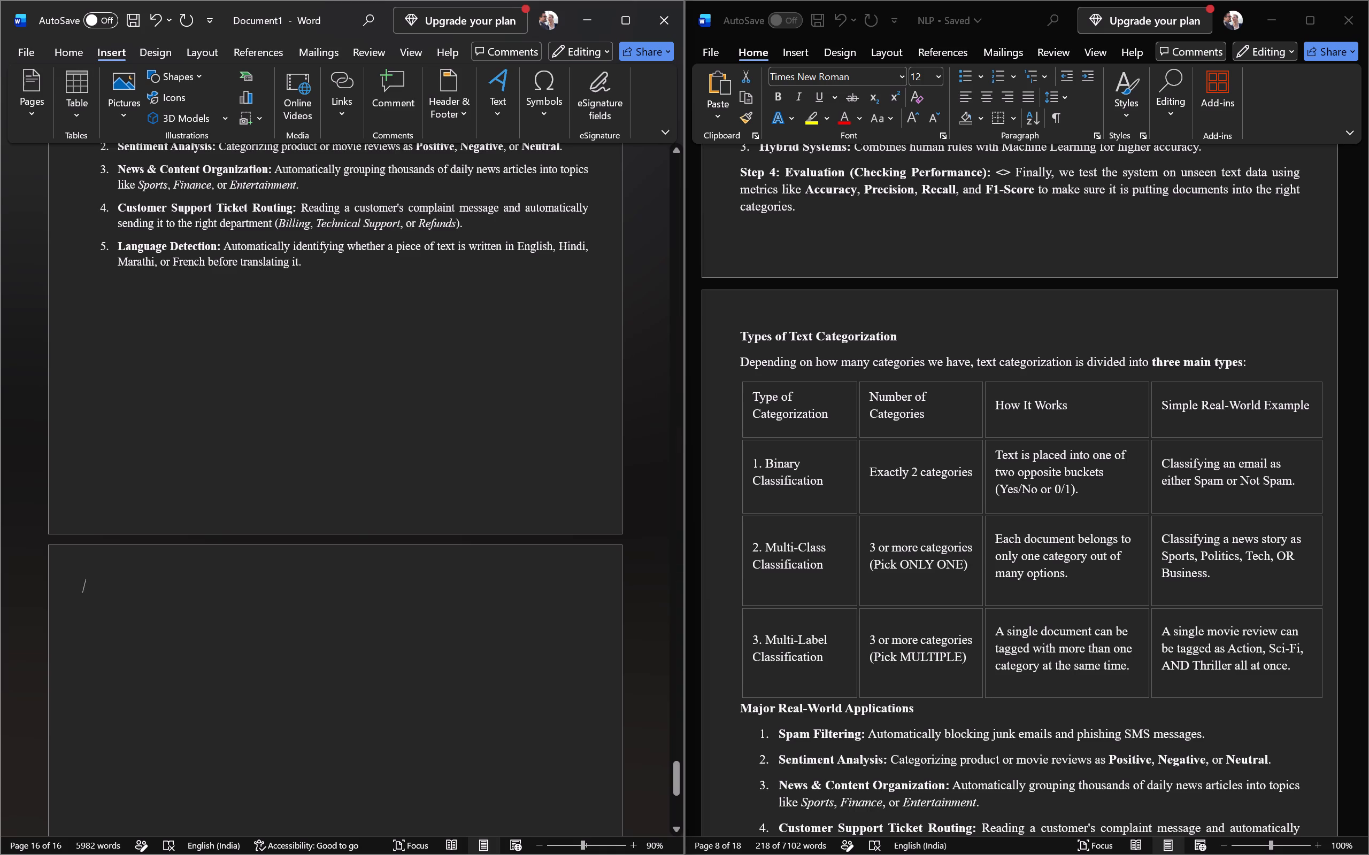
Copy the whole Q16 Difference Between Machine Learning and Deep Learning section, including its comparison table, onto the new document's page after Text Categorization.
scroll(947, 462, "down", 3)
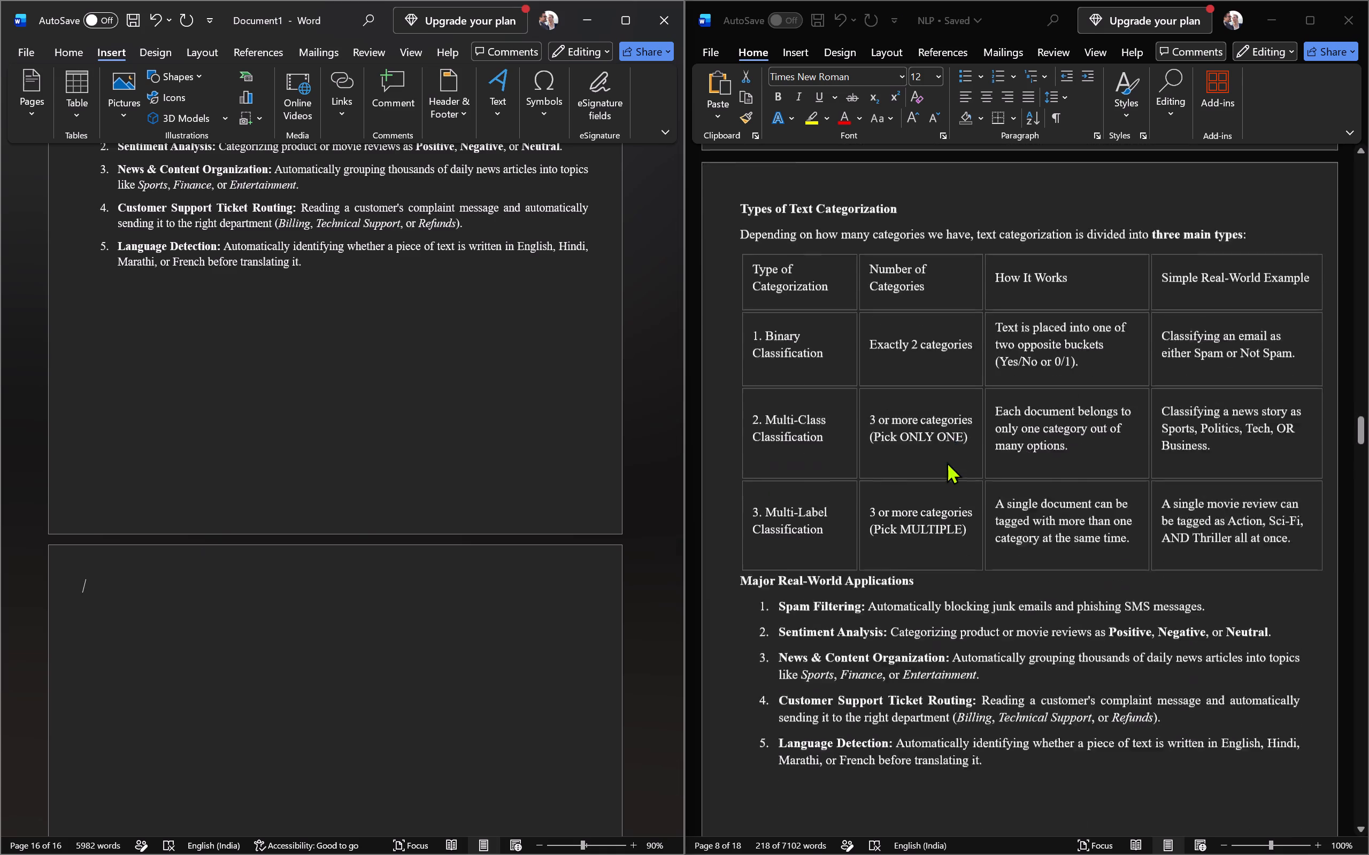
scroll(947, 462, "down", 10)
scroll(945, 467, "down", 11)
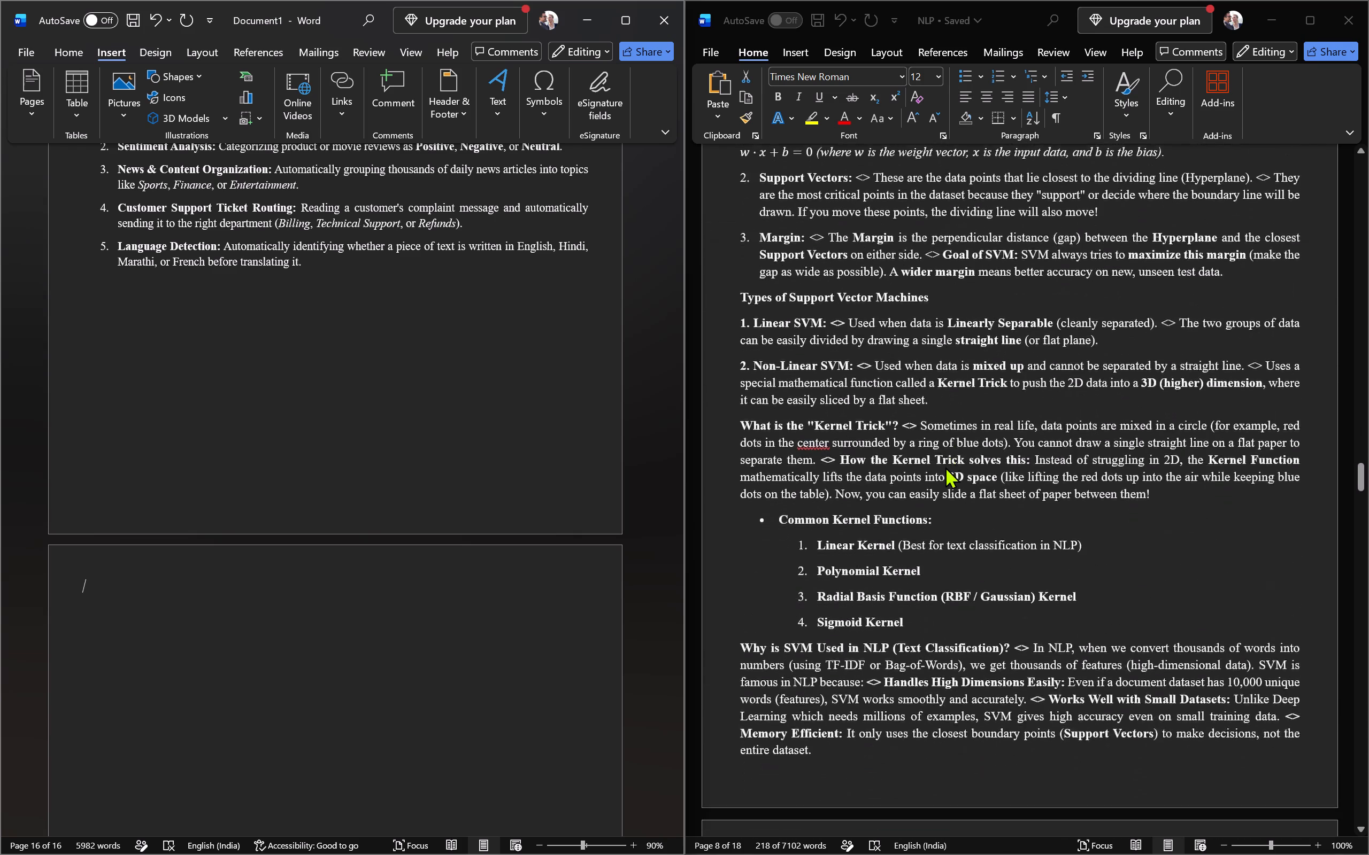
scroll(945, 467, "down", 19)
scroll(945, 467, "down", 3)
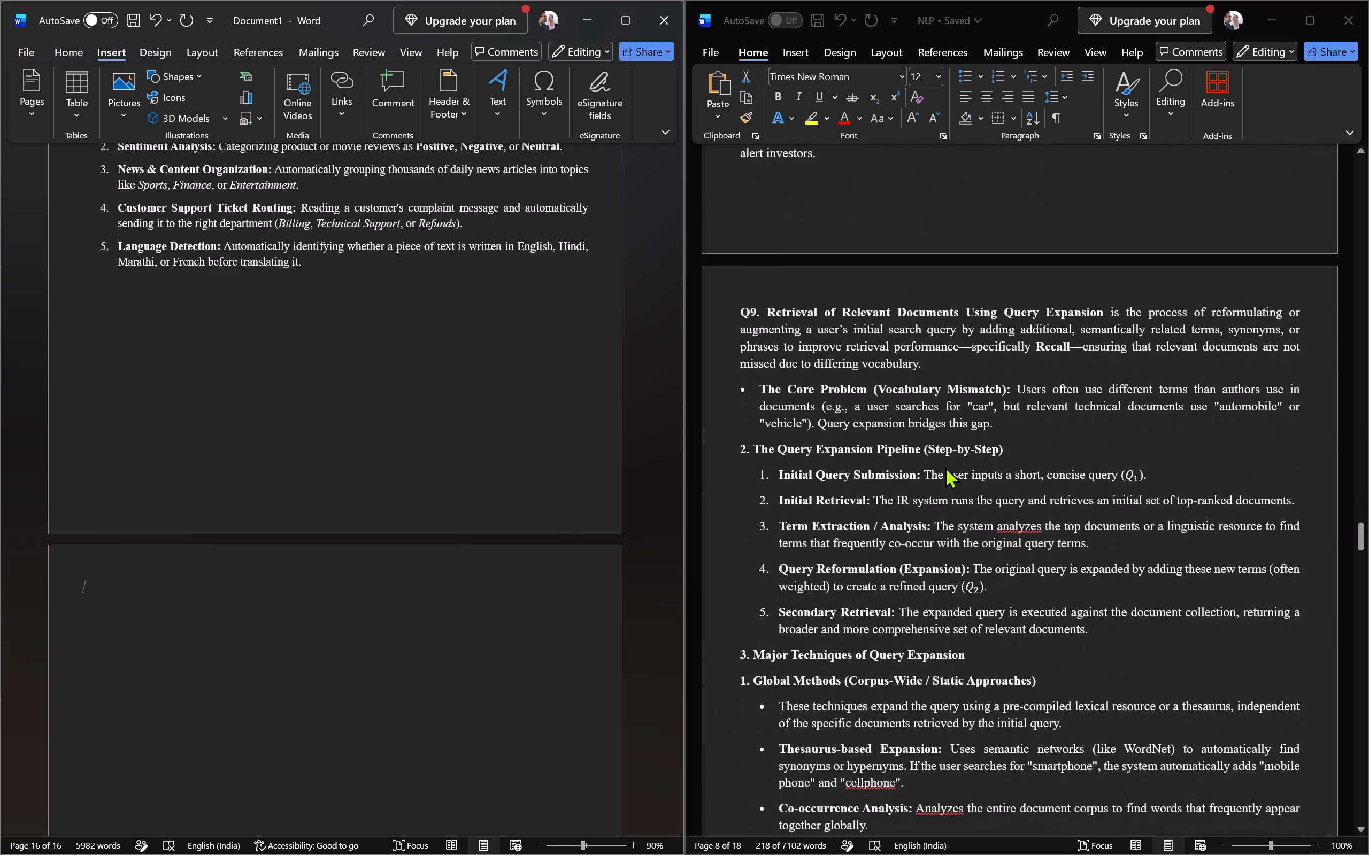
scroll(945, 467, "down", 10)
scroll(942, 463, "down", 18)
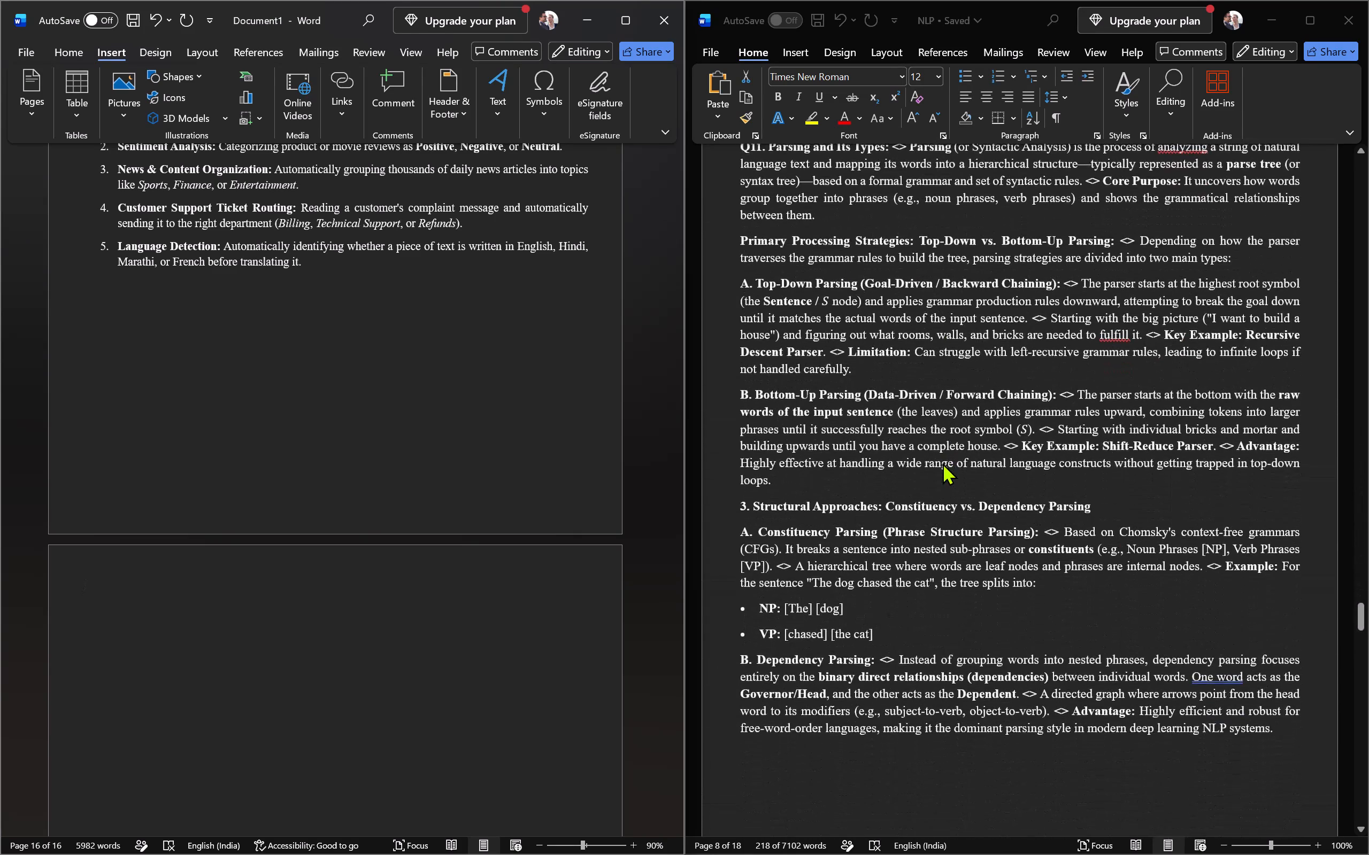
scroll(942, 463, "down", 7)
scroll(942, 463, "down", 18)
scroll(942, 463, "down", 7)
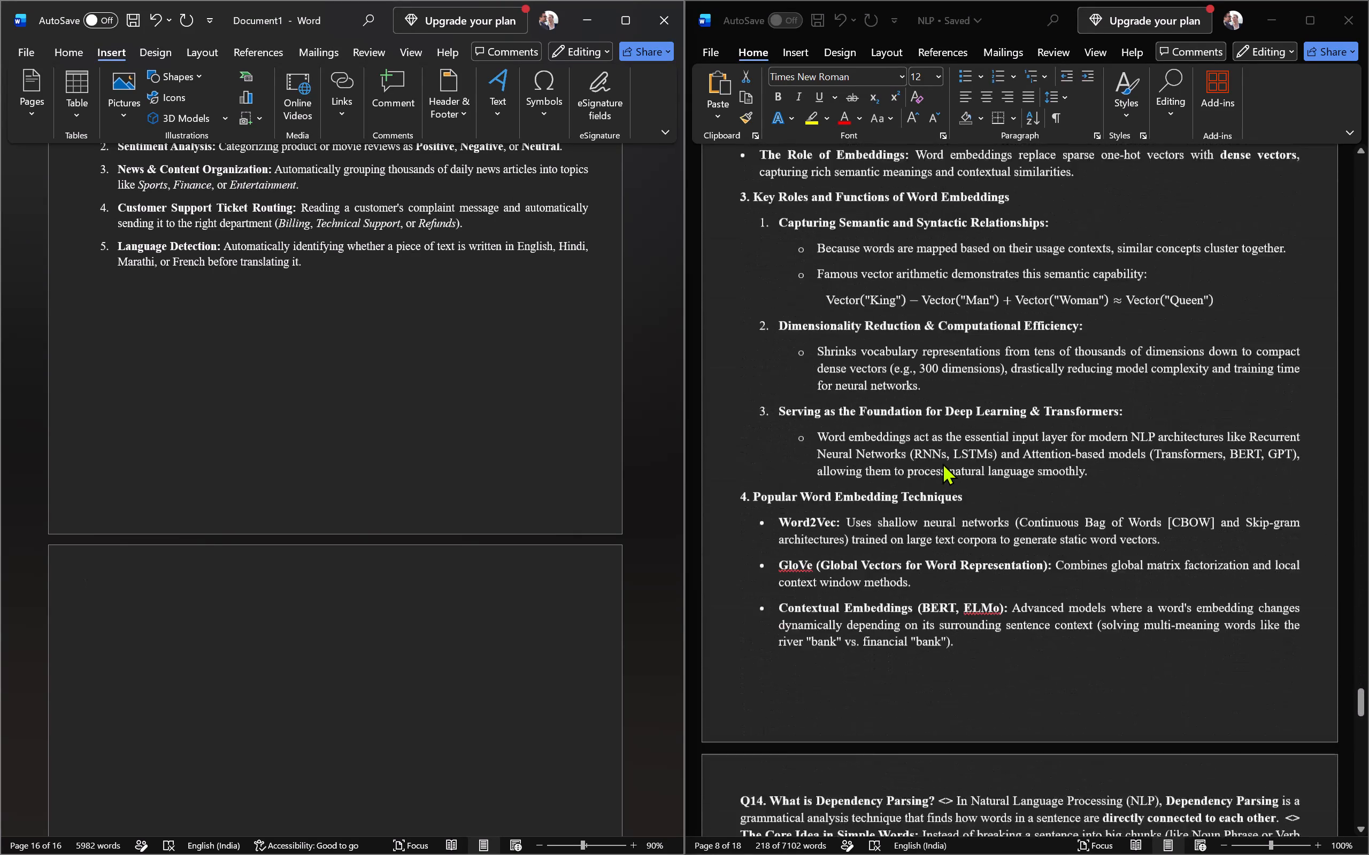
scroll(942, 463, "down", 18)
scroll(942, 463, "down", 12)
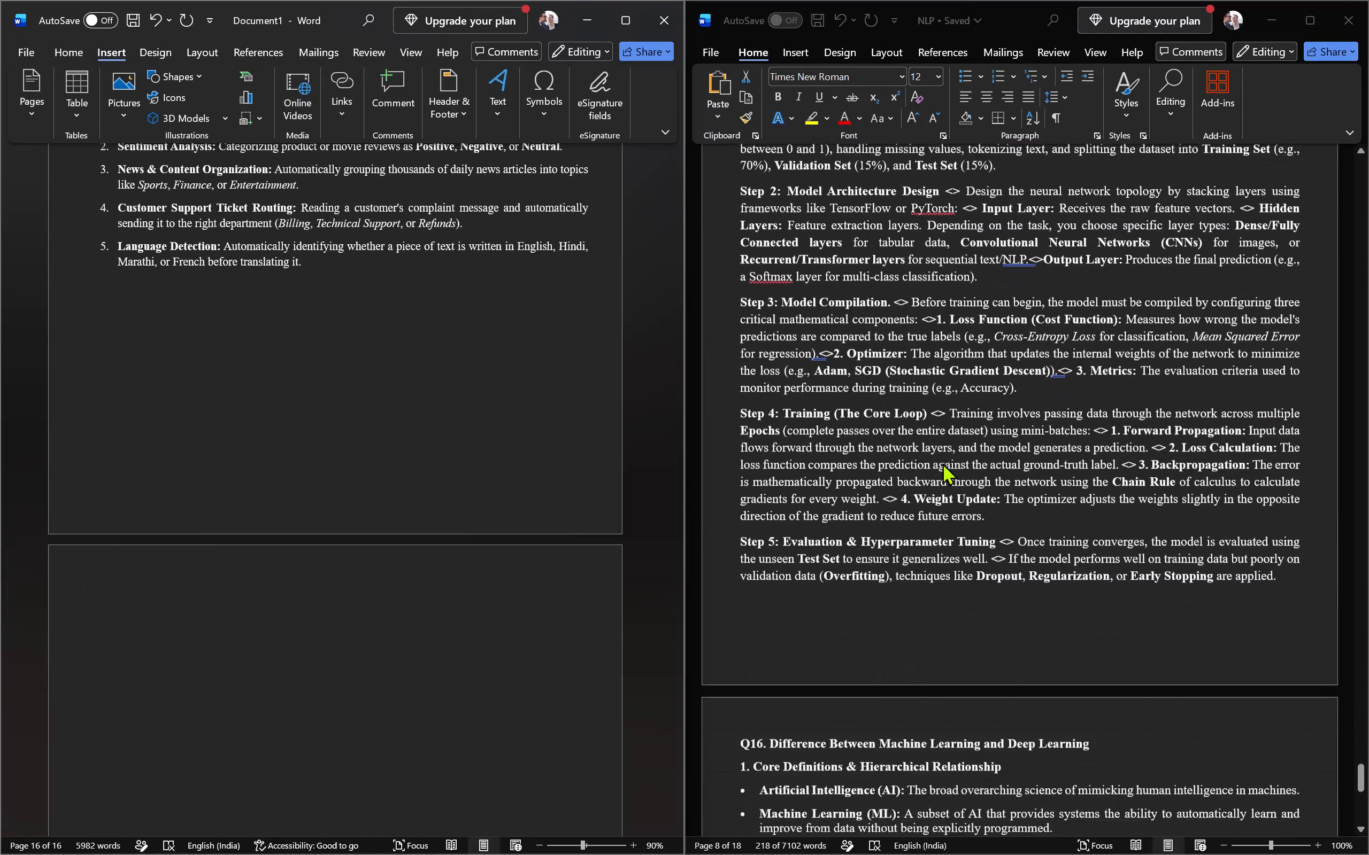
scroll(942, 463, "down", 20)
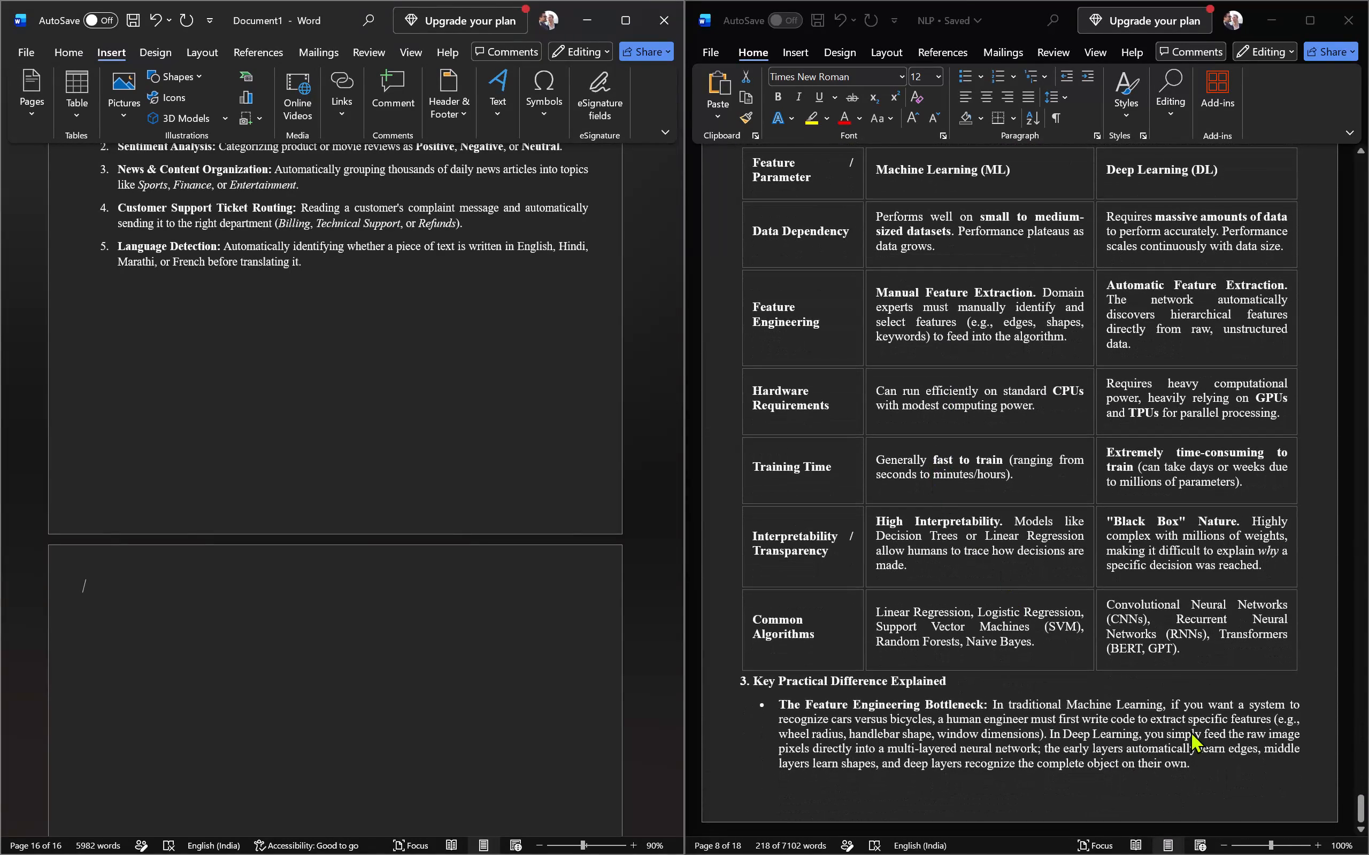
left_click(1207, 766)
left_click_drag(1207, 766, 1143, 724)
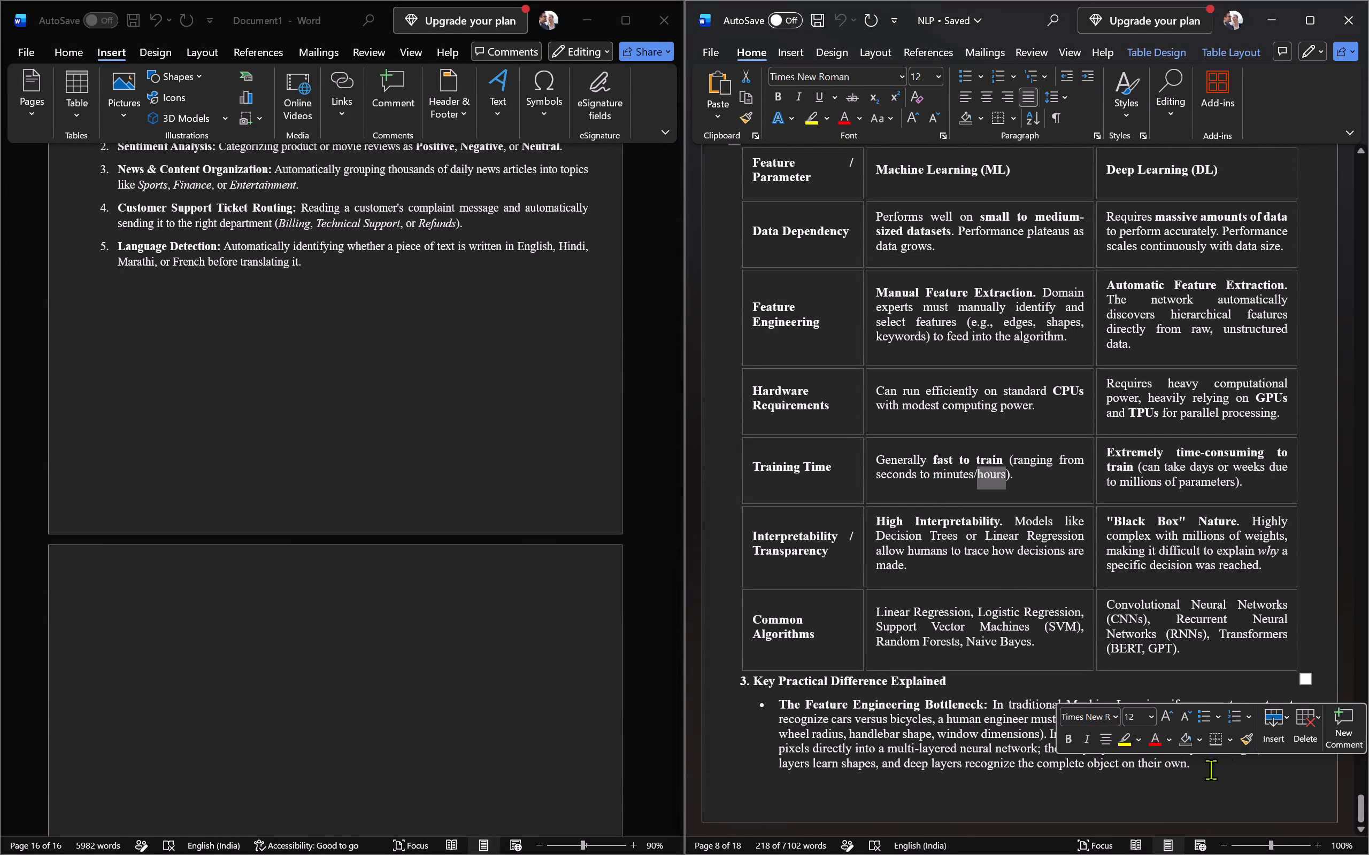
left_click(1226, 770)
left_click_drag(1225, 770, 825, 195)
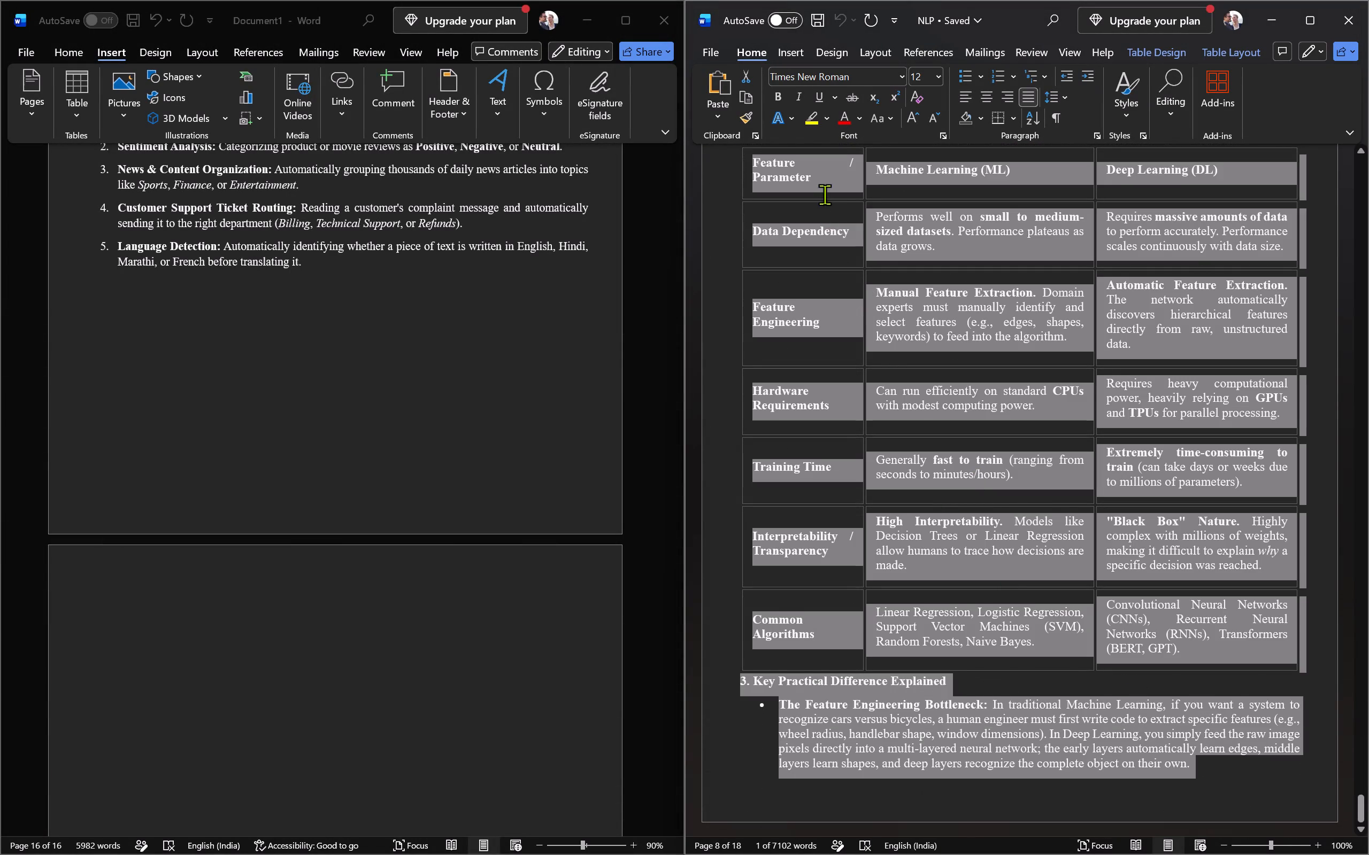
left_click_drag(825, 195, 763, 166)
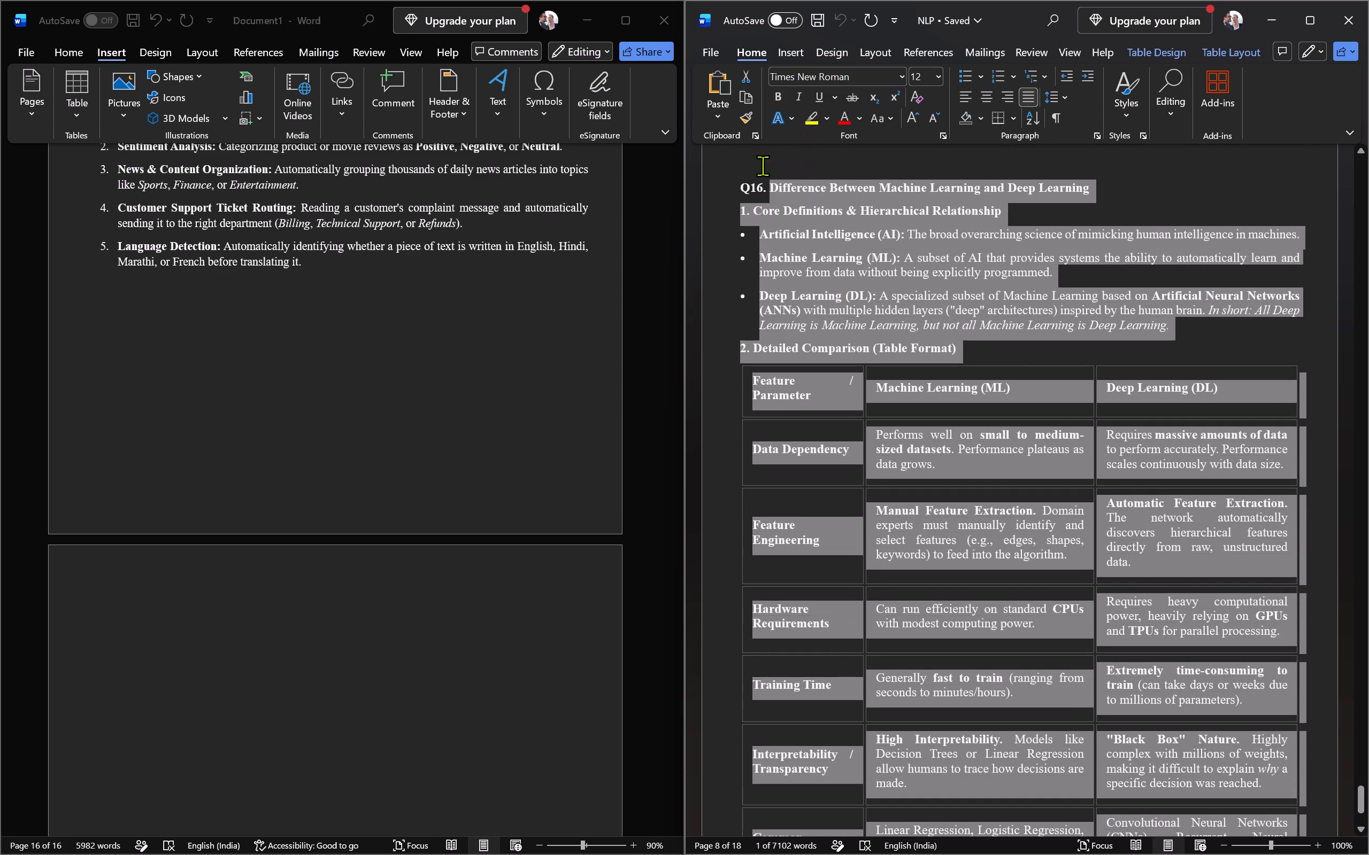
left_click_drag(763, 166, 741, 177)
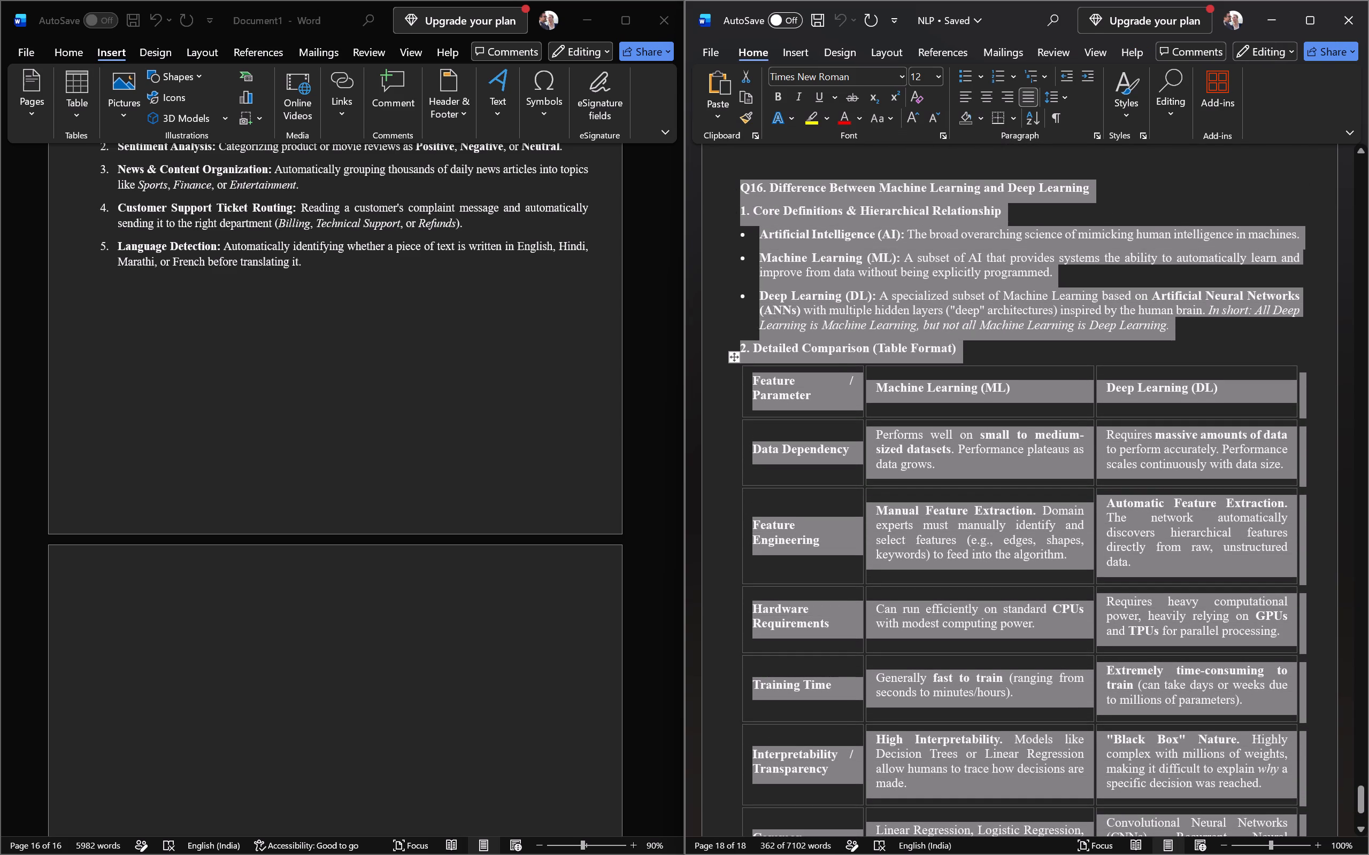
key("ctrl+c")
left_click(49, 627)
key("ctrl+v")
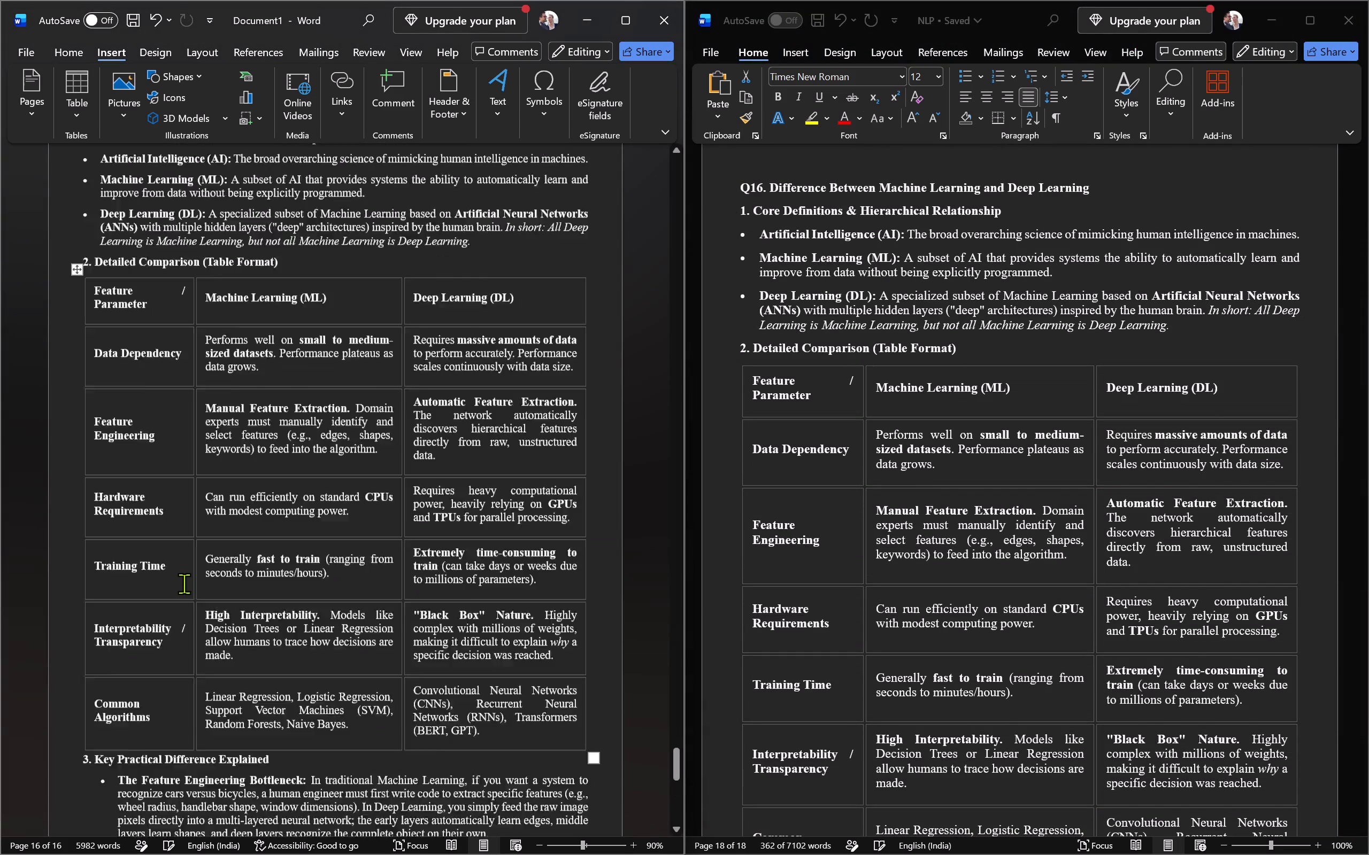
Copy the whole Q14 Dependency Parsing section, including its diagram and step-by-step explanation, onto the new document's page after Q16.
scroll(931, 563, "up", 12)
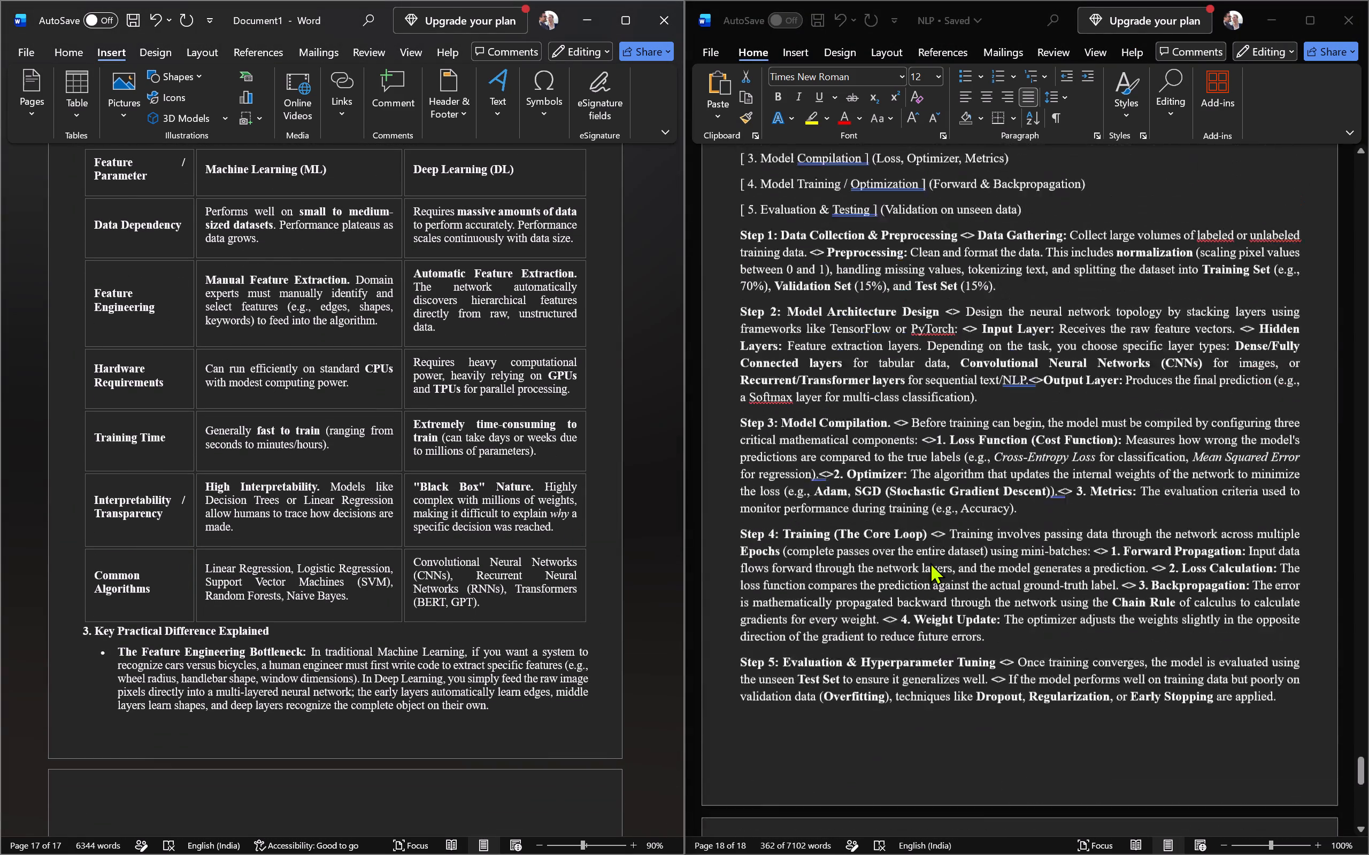
scroll(930, 562, "up", 10)
left_click(1213, 509)
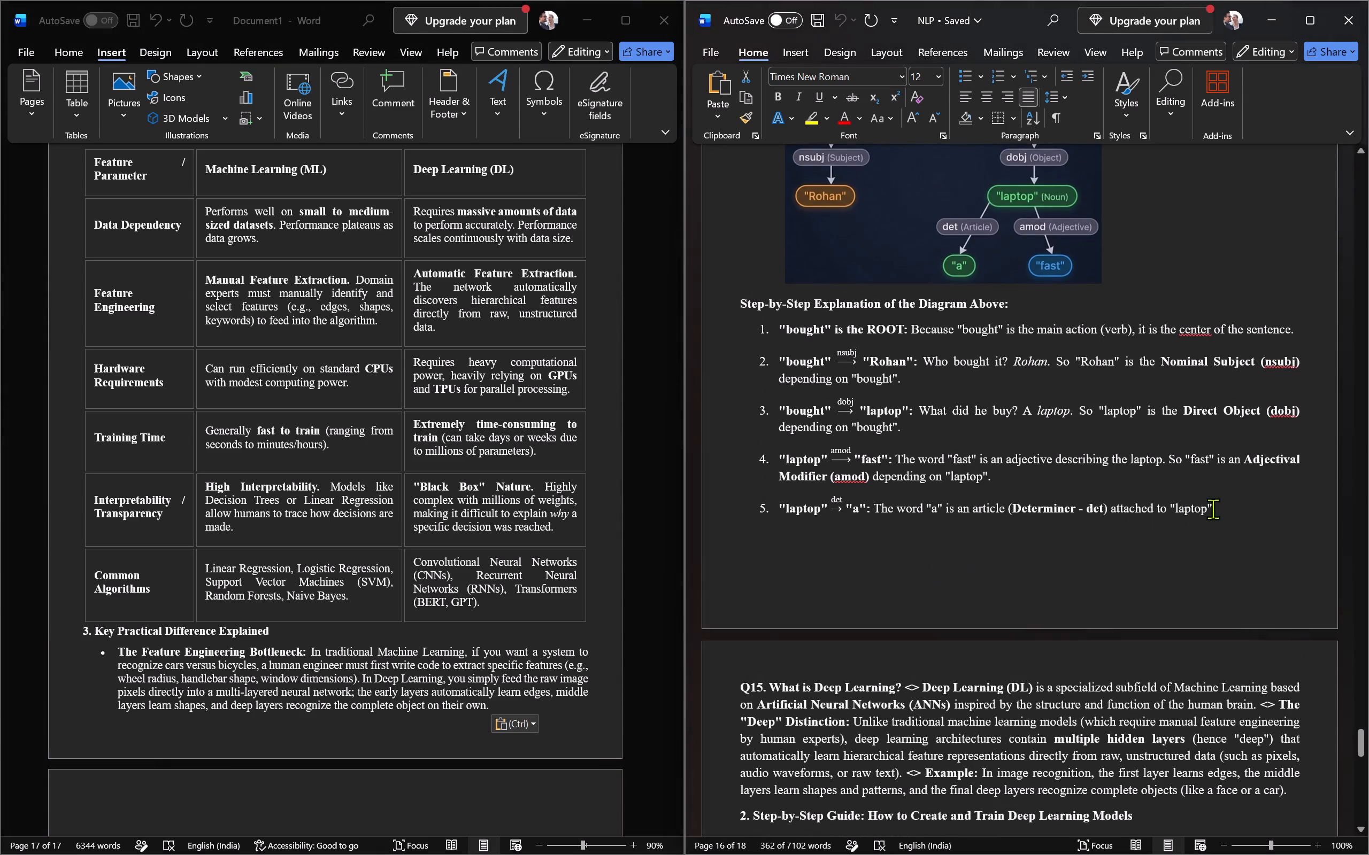
left_click_drag(1213, 509, 988, 487)
left_click(1226, 528)
left_click_drag(1228, 509, 1133, 516)
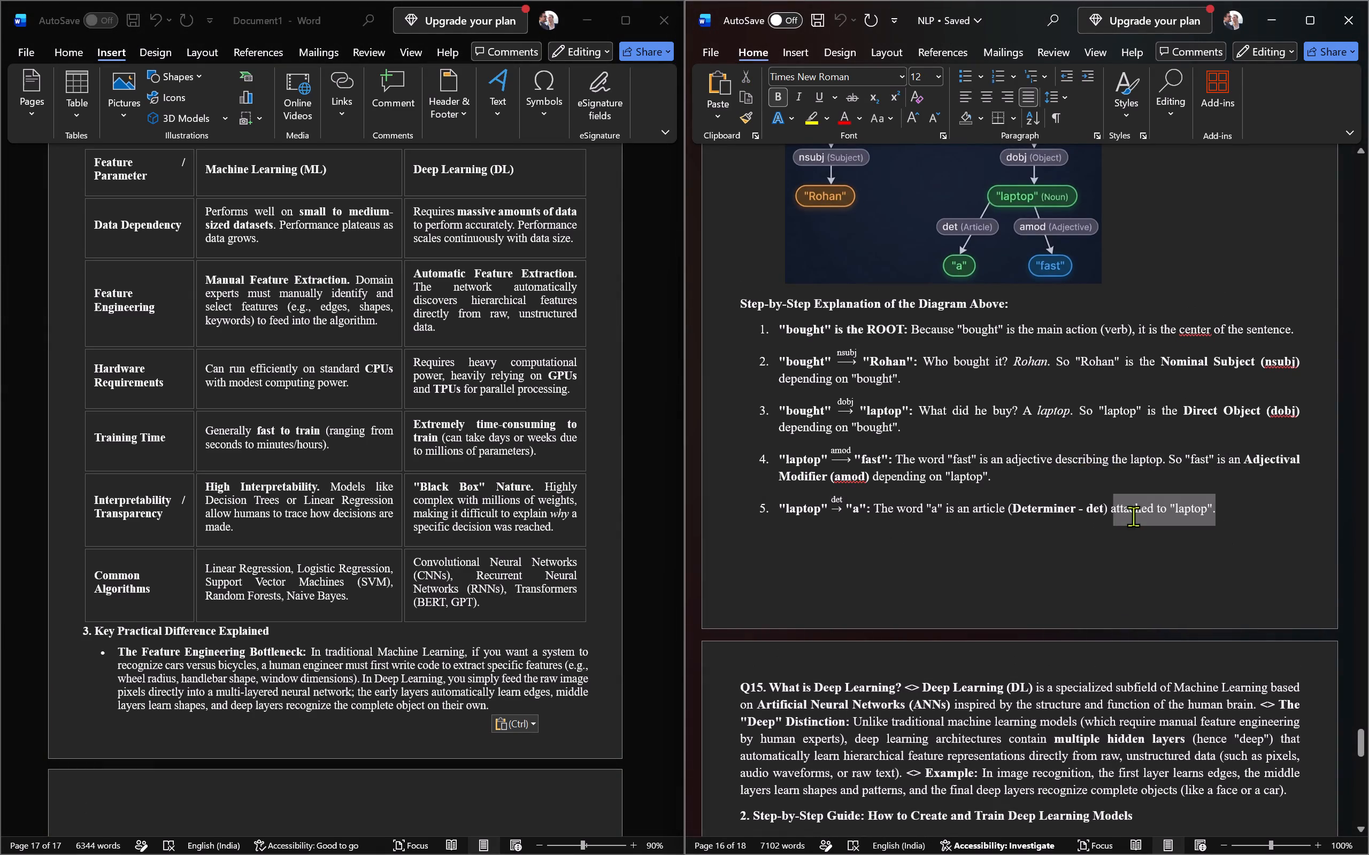
left_click_drag(1133, 516, 741, 268)
scroll(932, 492, "up", 5)
scroll(736, 371, "up", 2)
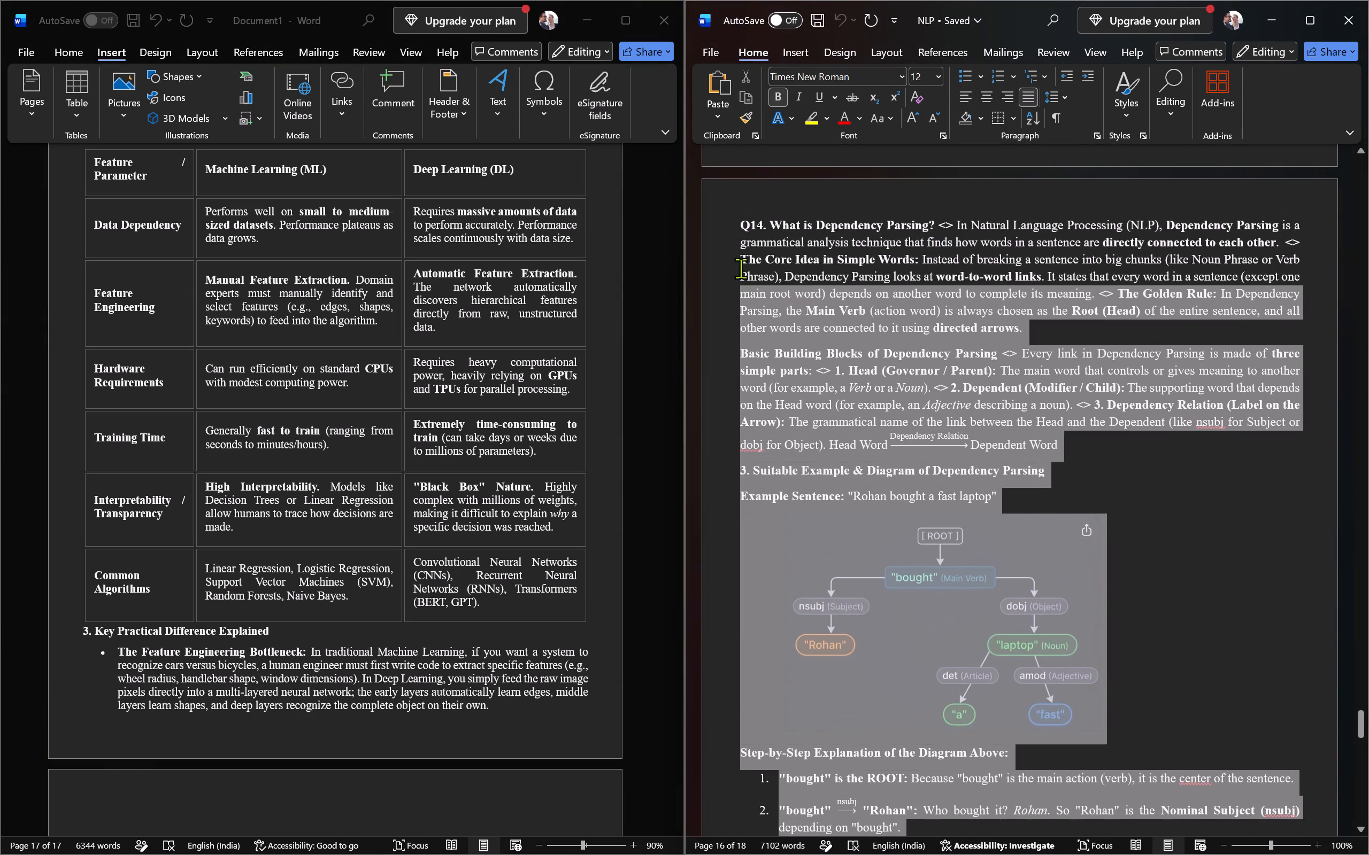
left_click_drag(741, 268, 741, 231)
key("ctrl+c")
scroll(379, 416, "down", 5)
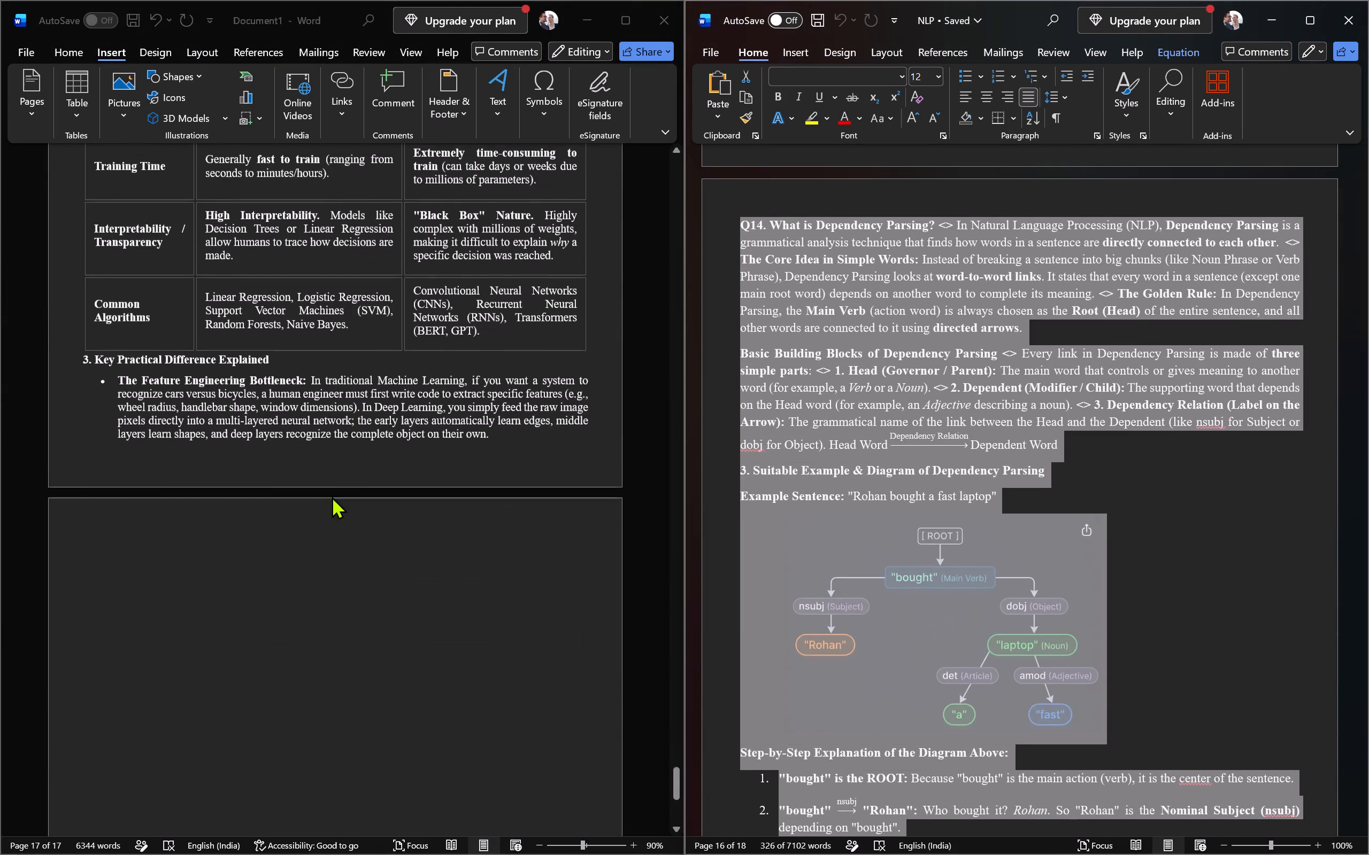
left_click(227, 549)
key("ctrl+v")
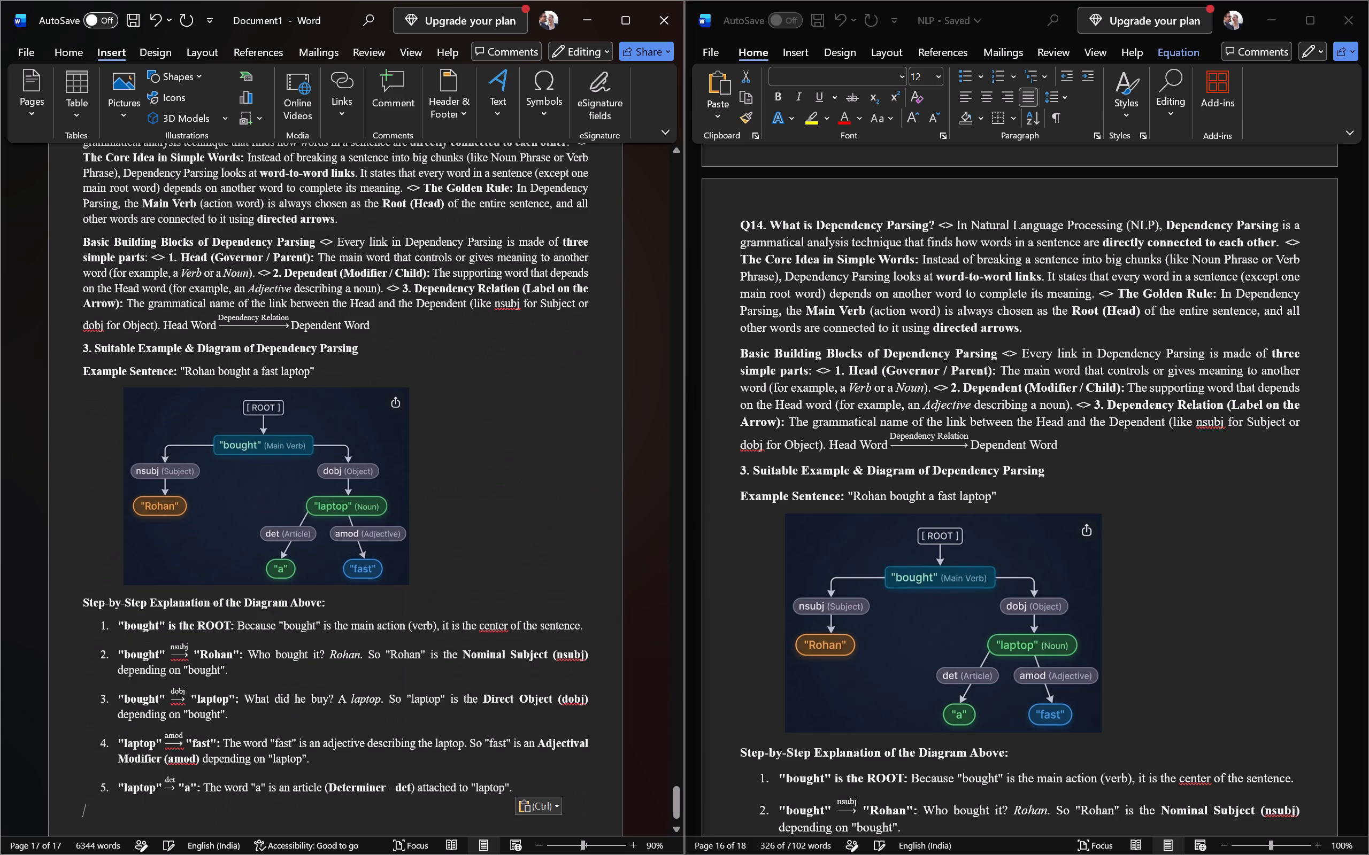
Add two blank lines after Q14's step-by-step explanation list so that a new page starts.
scroll(481, 549, "down", 4)
key("Return")
key("Return")
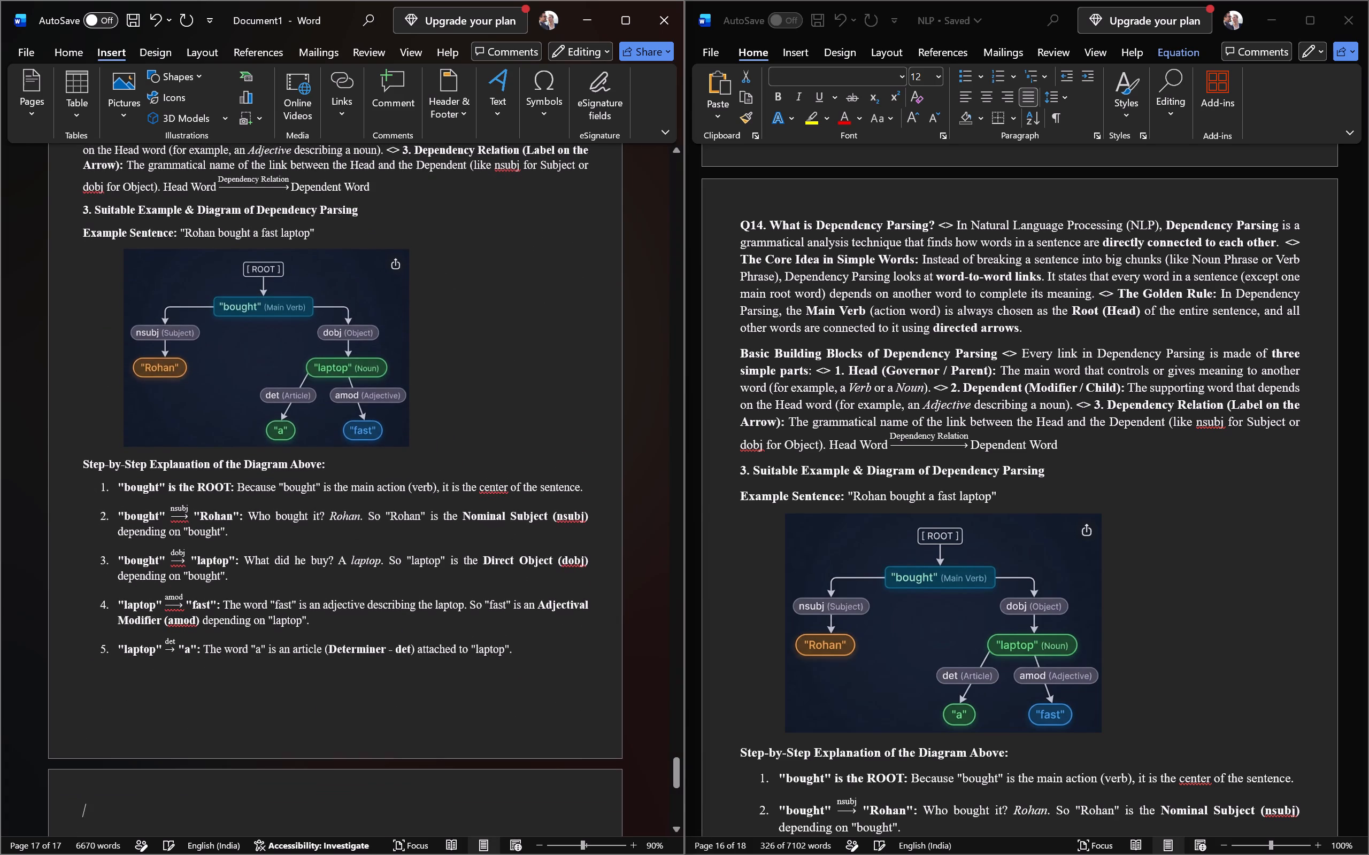
Copy the whole Q12 Semantic vs. Sentiment Analysis section from the NLP notes onto the new document's page after Q14.
scroll(1034, 558, "up", 12)
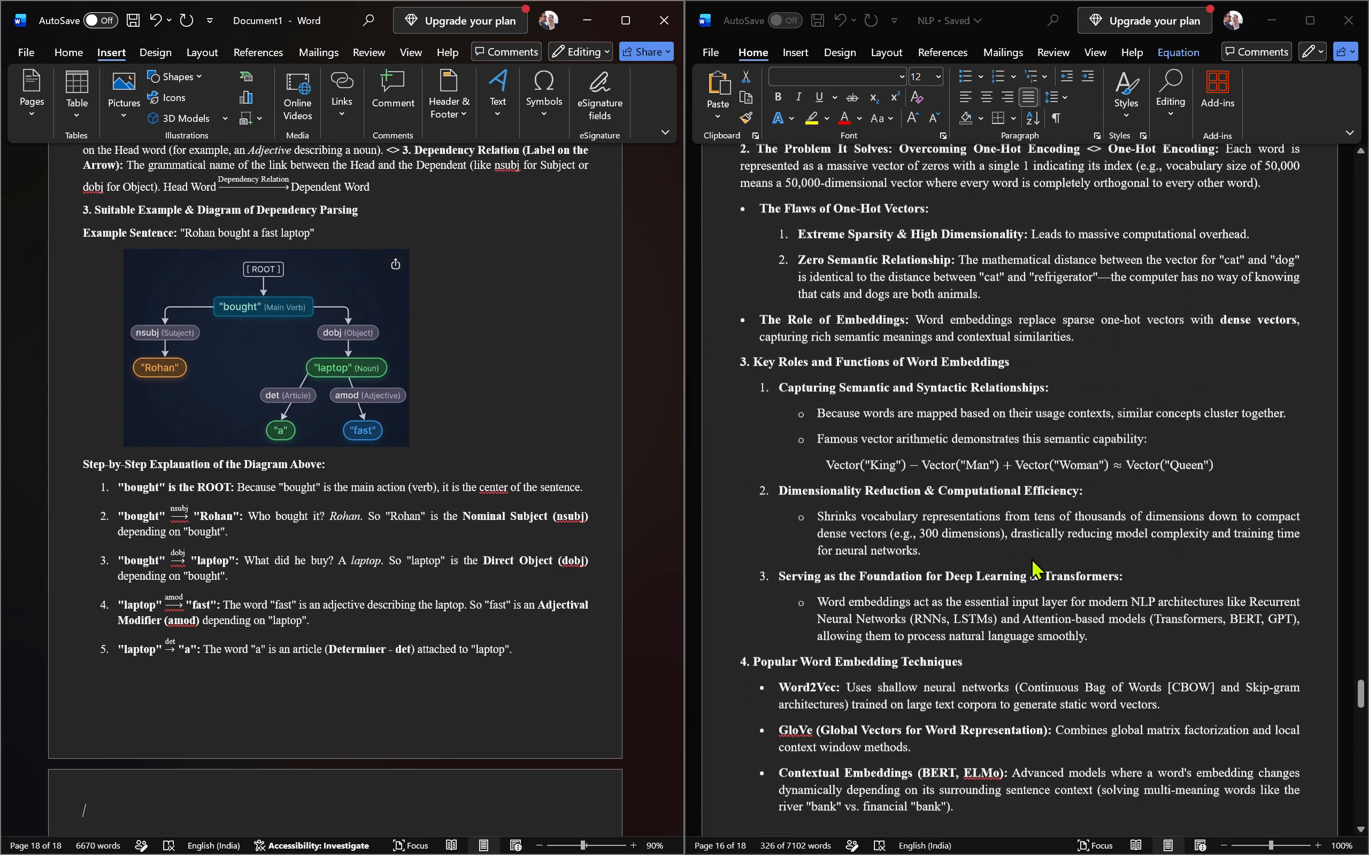
scroll(1031, 558, "up", 2)
scroll(1014, 561, "down", 3)
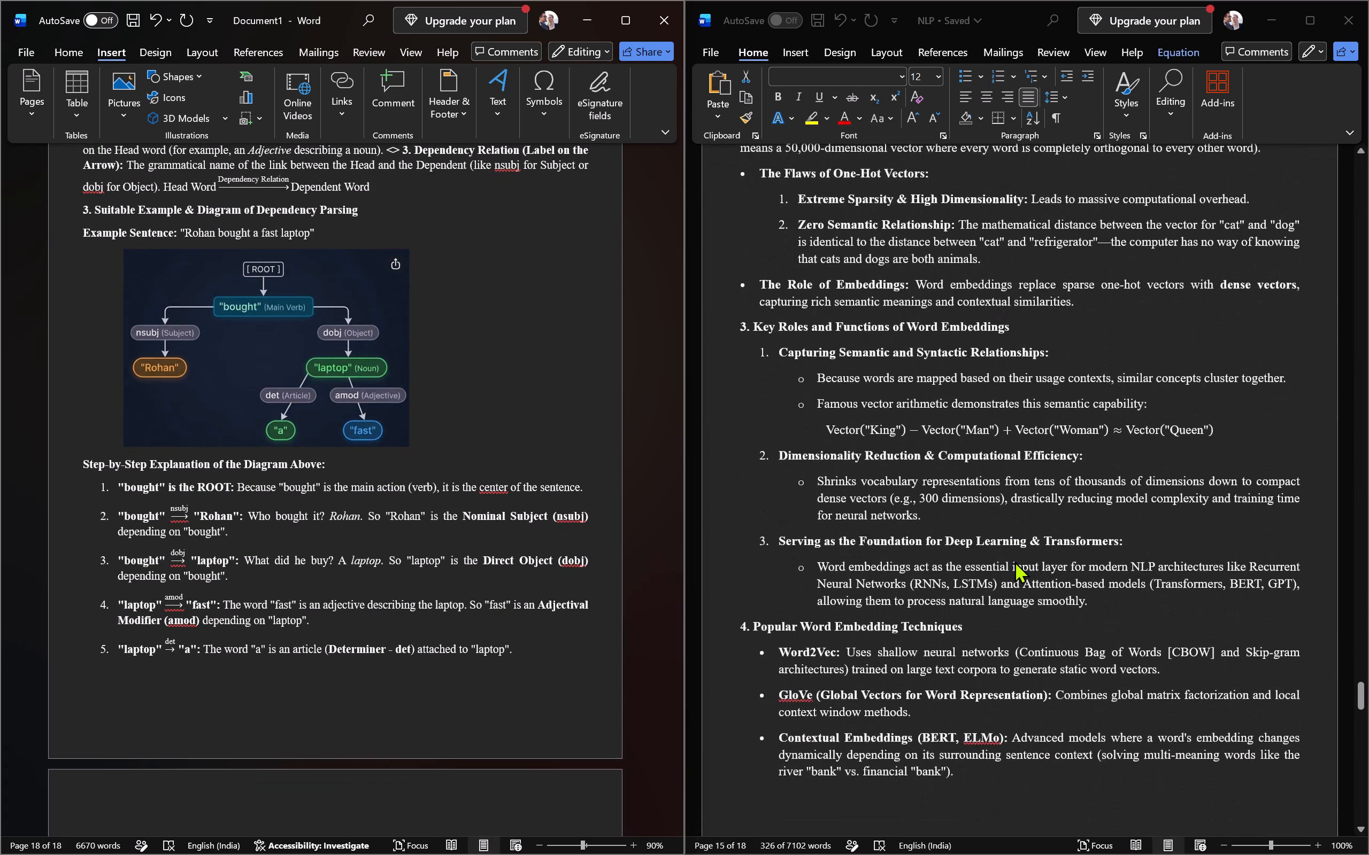
scroll(1014, 561, "up", 12)
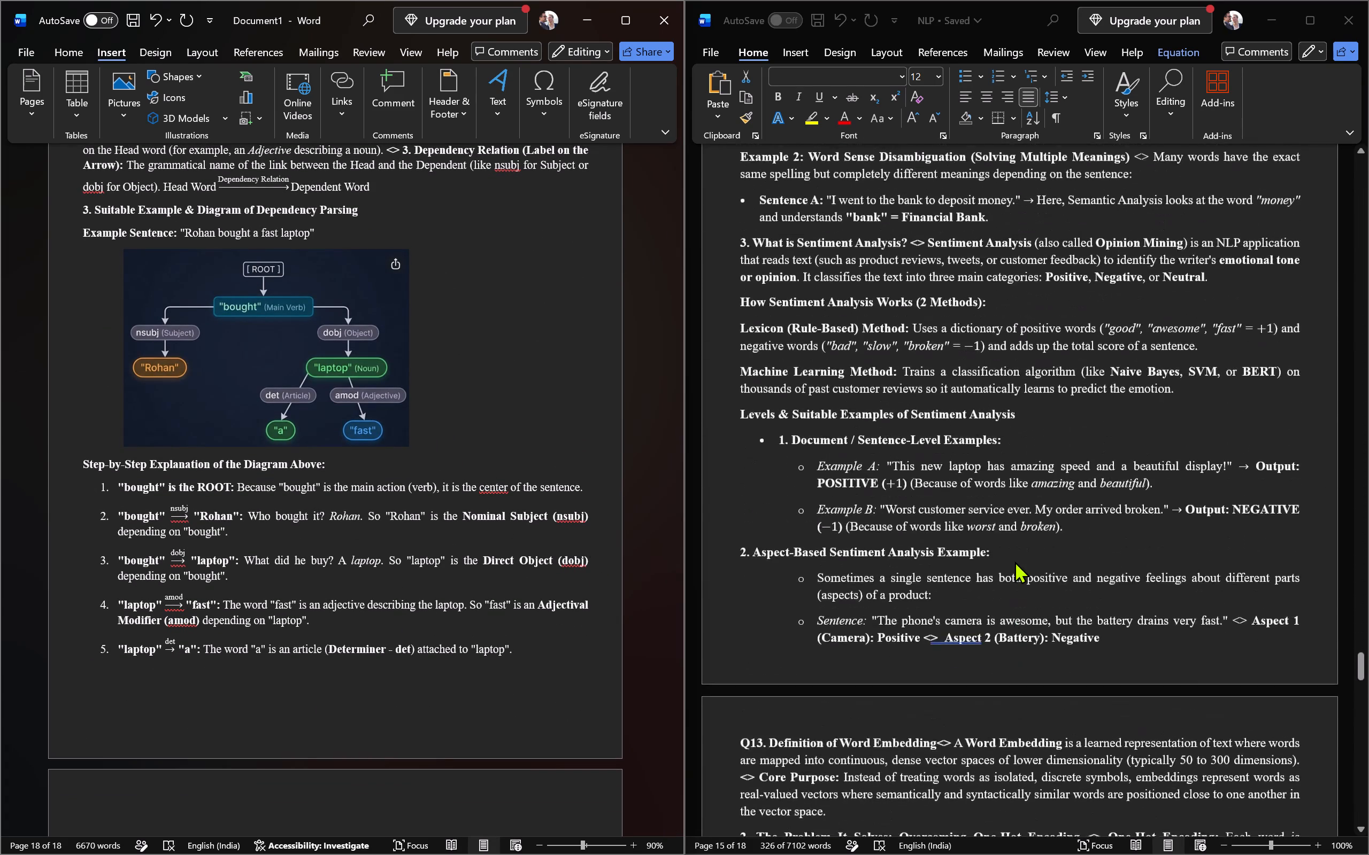
scroll(1014, 561, "up", 5)
scroll(1014, 561, "down", 3)
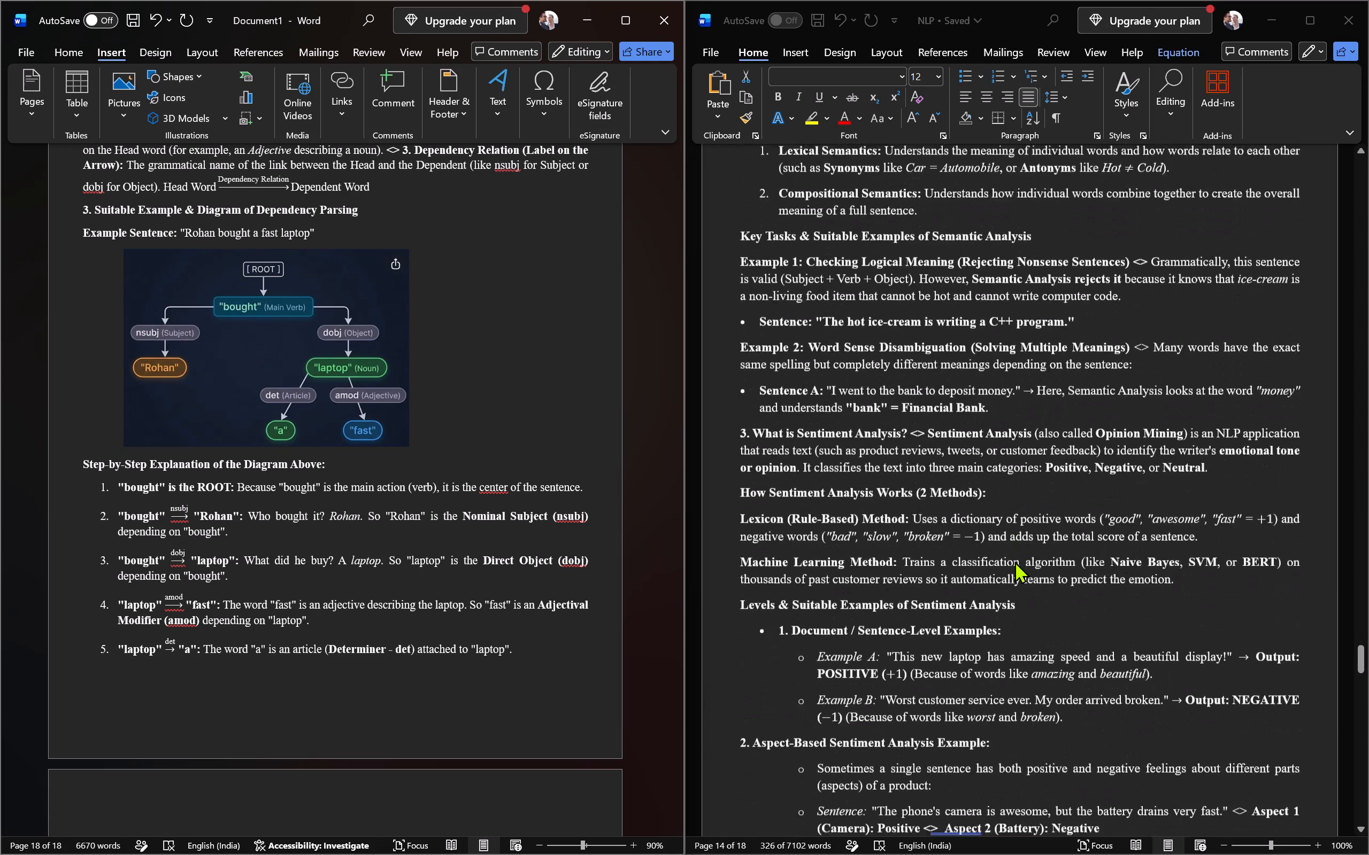
scroll(1086, 728, "down", 2)
left_click(1120, 687)
left_click_drag(1120, 687, 855, 647)
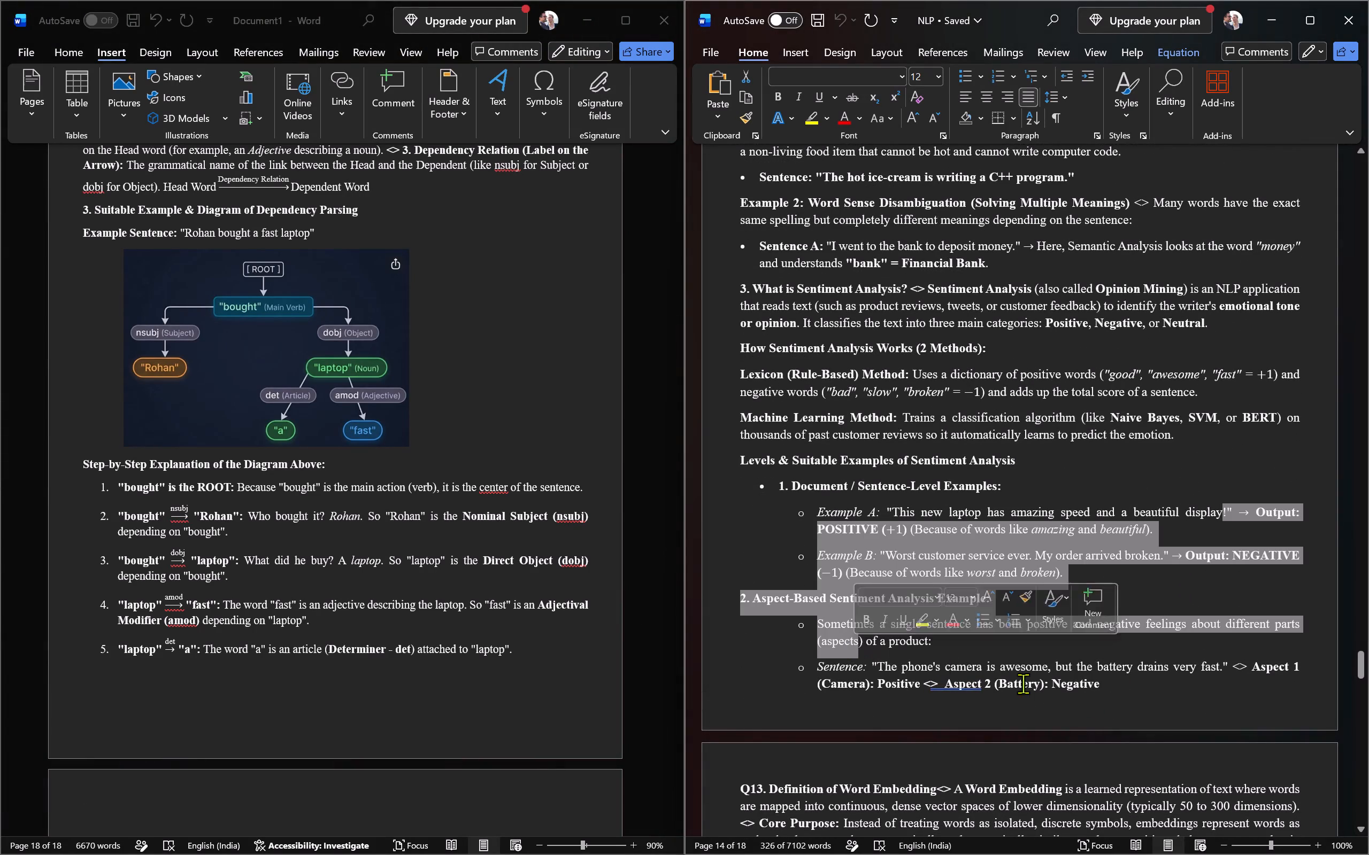
left_click(1121, 691)
left_click_drag(1122, 689, 821, 504)
scroll(938, 558, "up", 3)
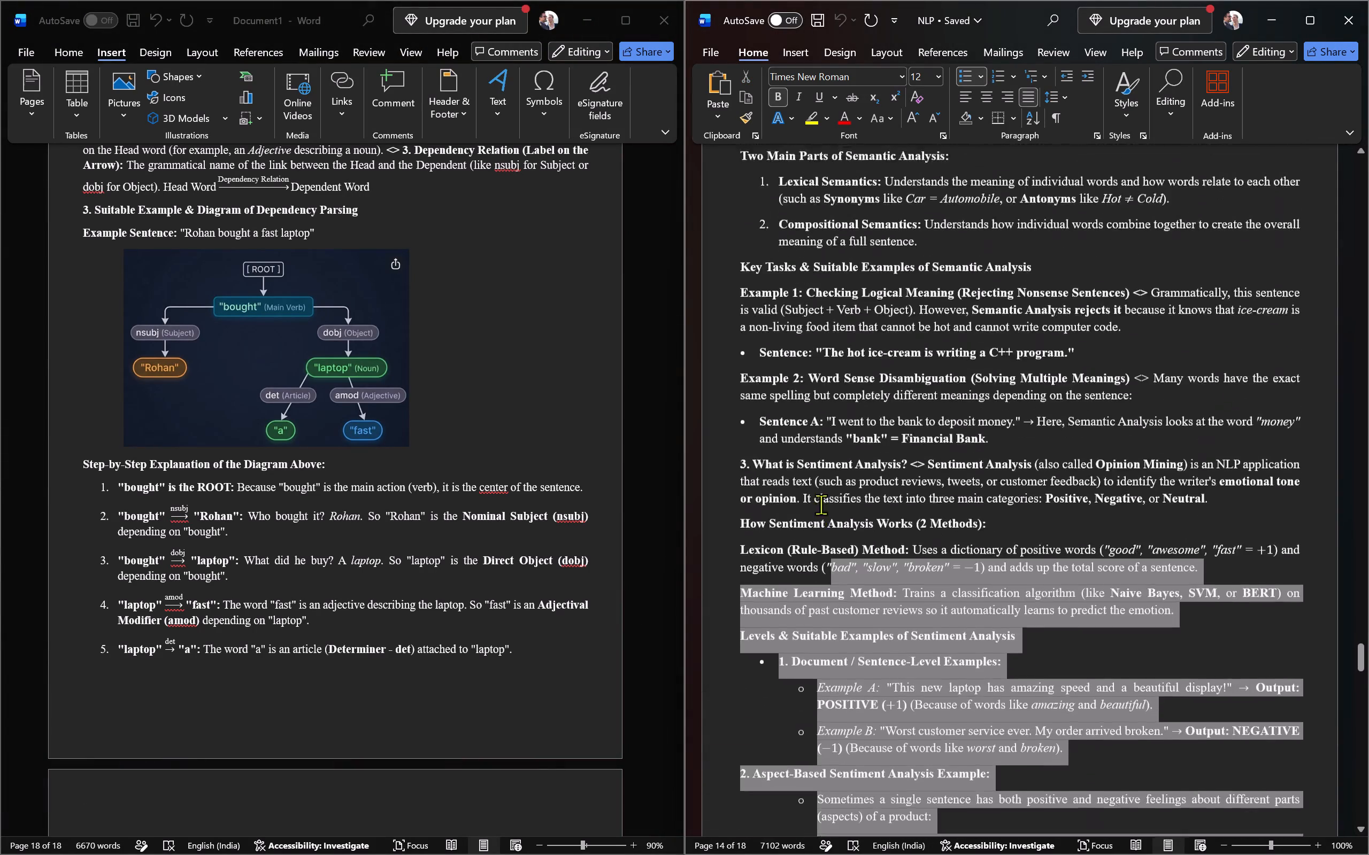
scroll(821, 504, "up", 2)
left_click_drag(821, 504, 739, 328)
scroll(812, 483, "up", 2)
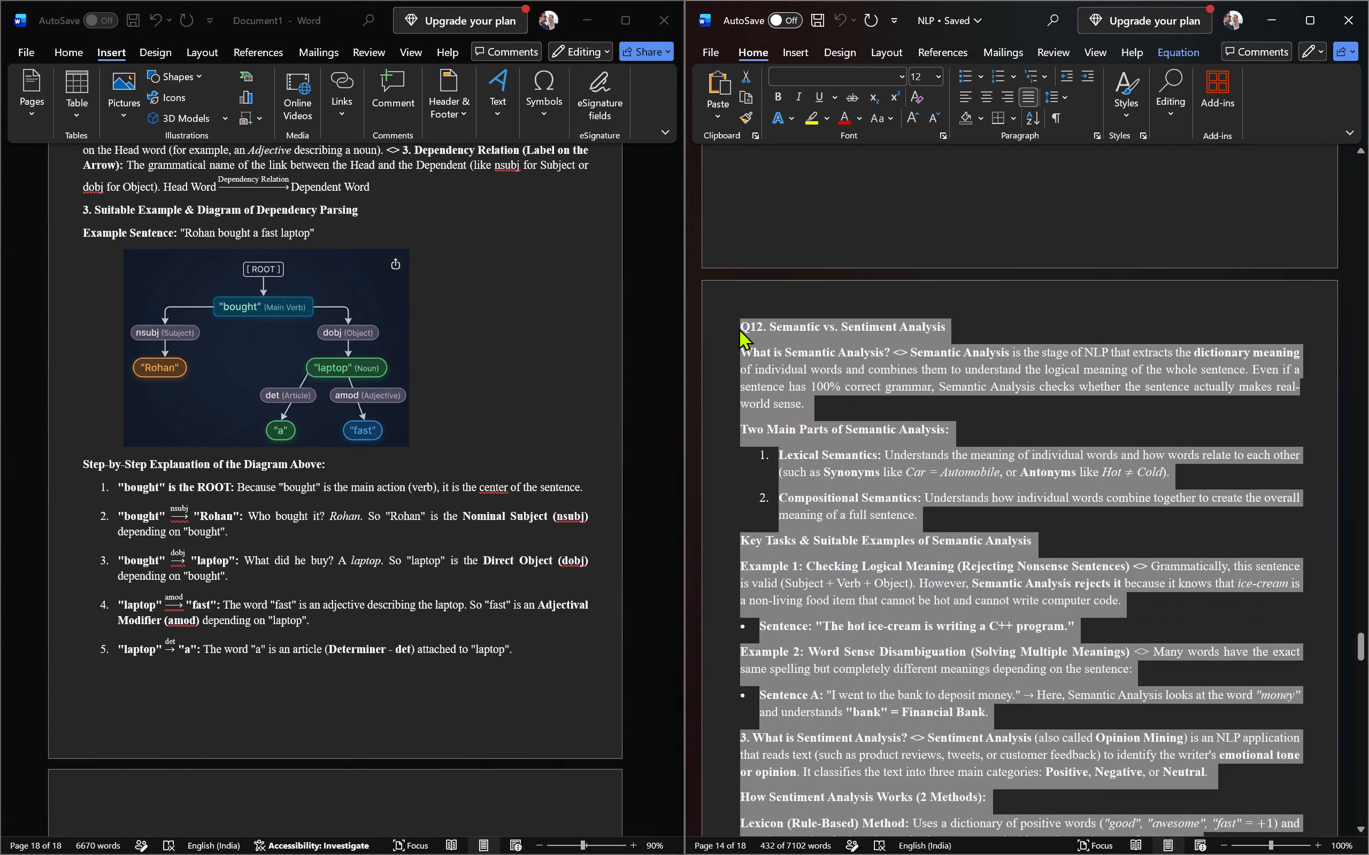
key("ctrl+c")
scroll(555, 453, "down", 3)
left_click(197, 689)
key("ctrl+v")
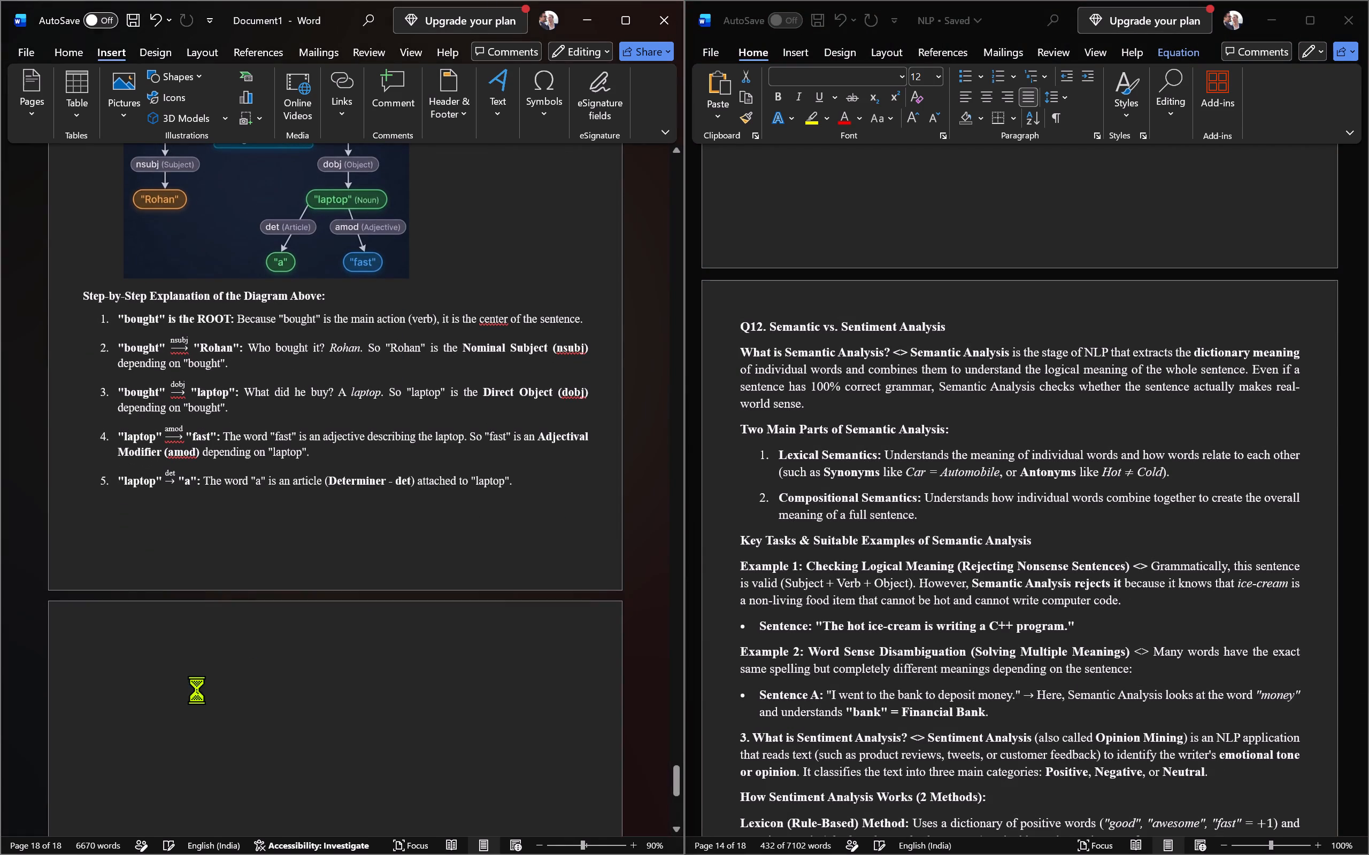
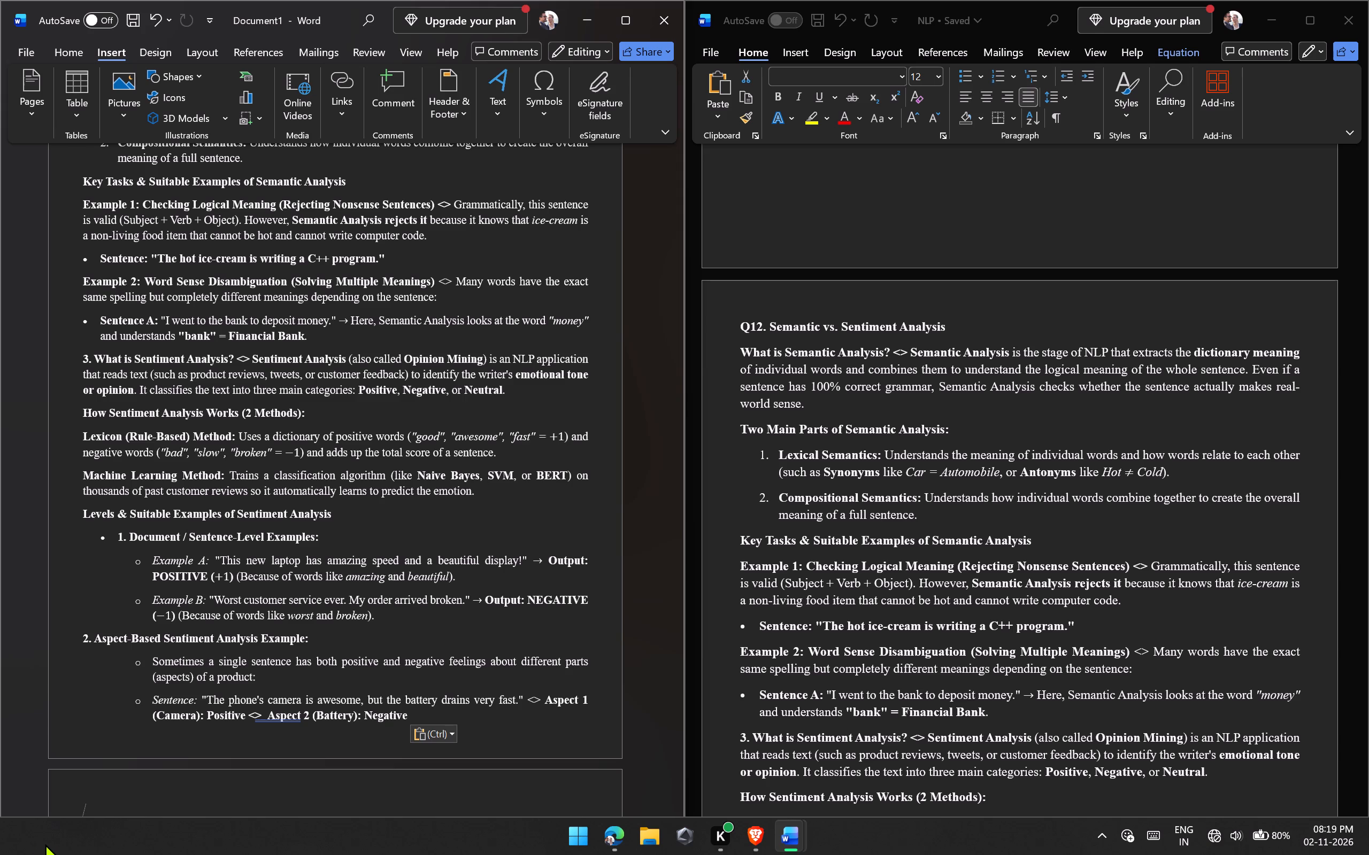
Look back through the assembled document from the Q12 page to the Q1 page to check its contents.
scroll(311, 324, "down", 4)
scroll(311, 325, "up", 5)
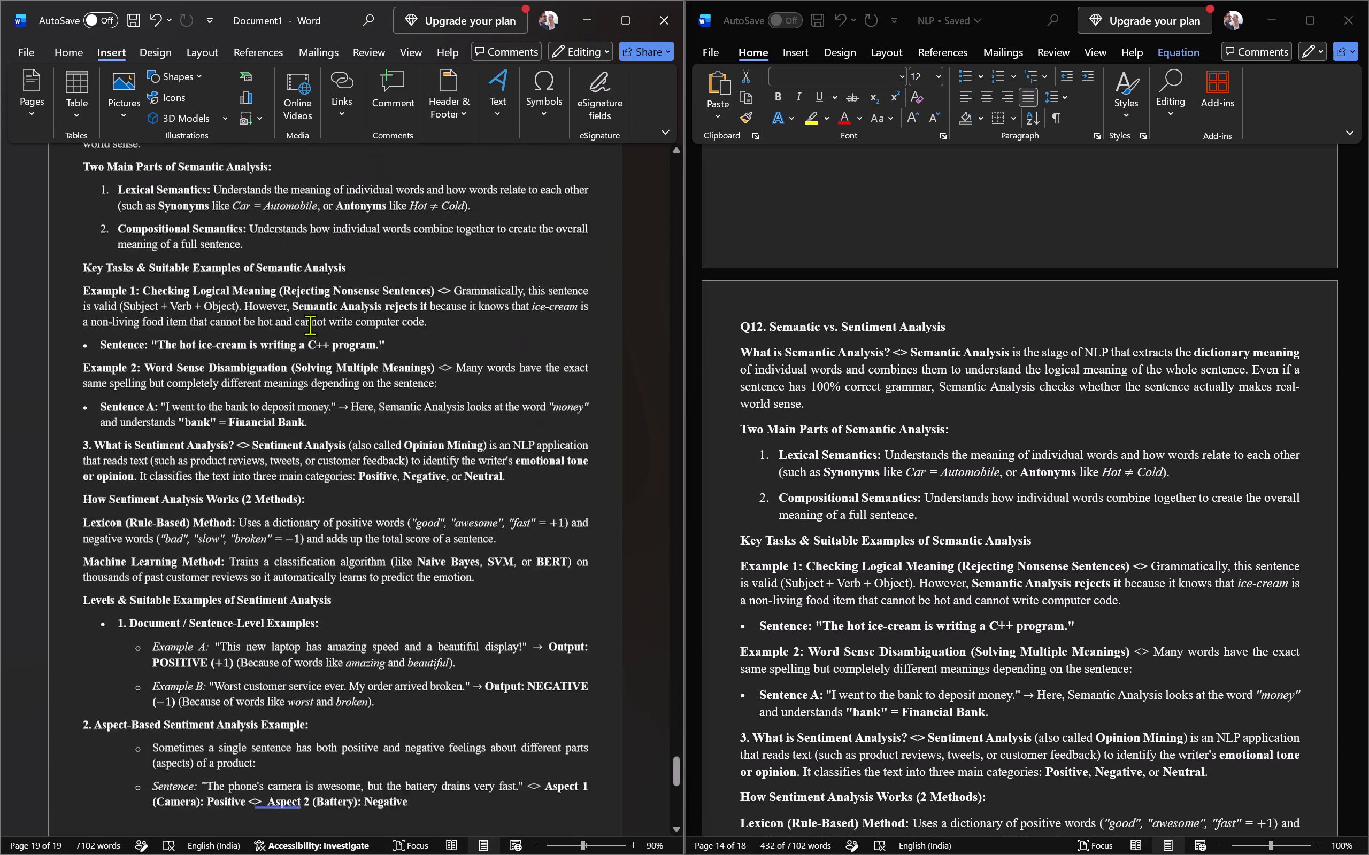
scroll(310, 325, "up", 20)
scroll(310, 325, "up", 4)
scroll(638, 494, "up", 8)
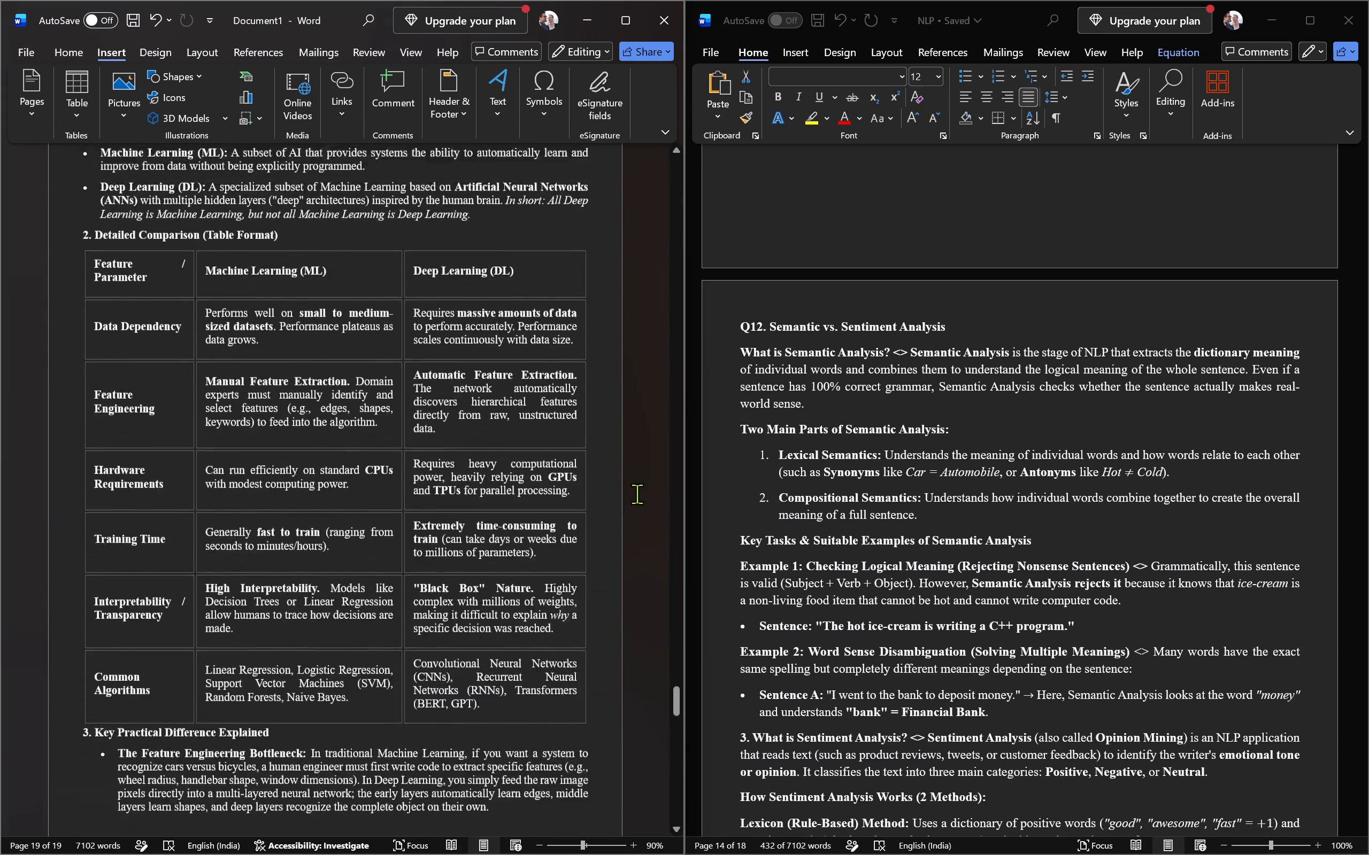
scroll(637, 494, "up", 20)
scroll(637, 494, "up", 14)
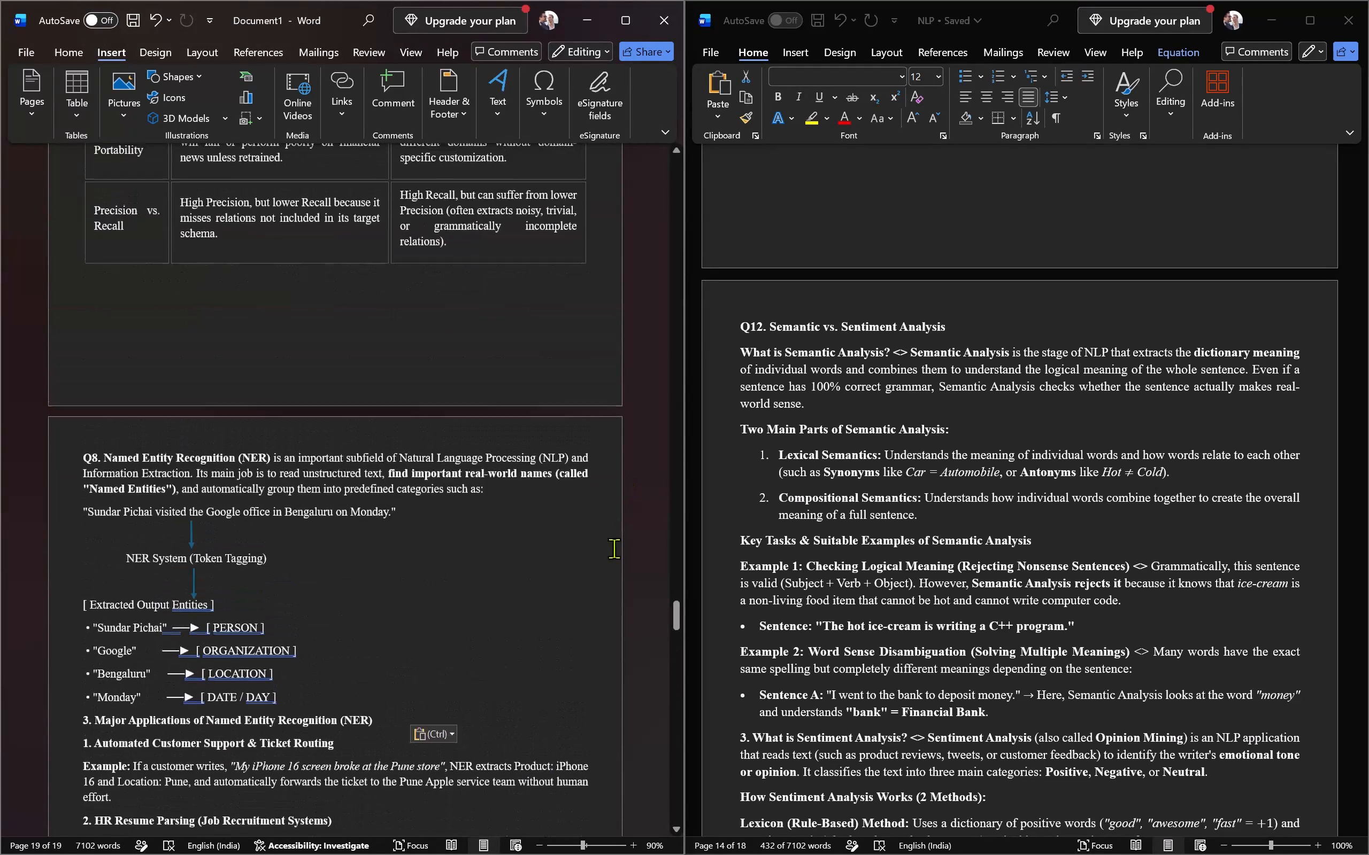
middle_click(663, 766)
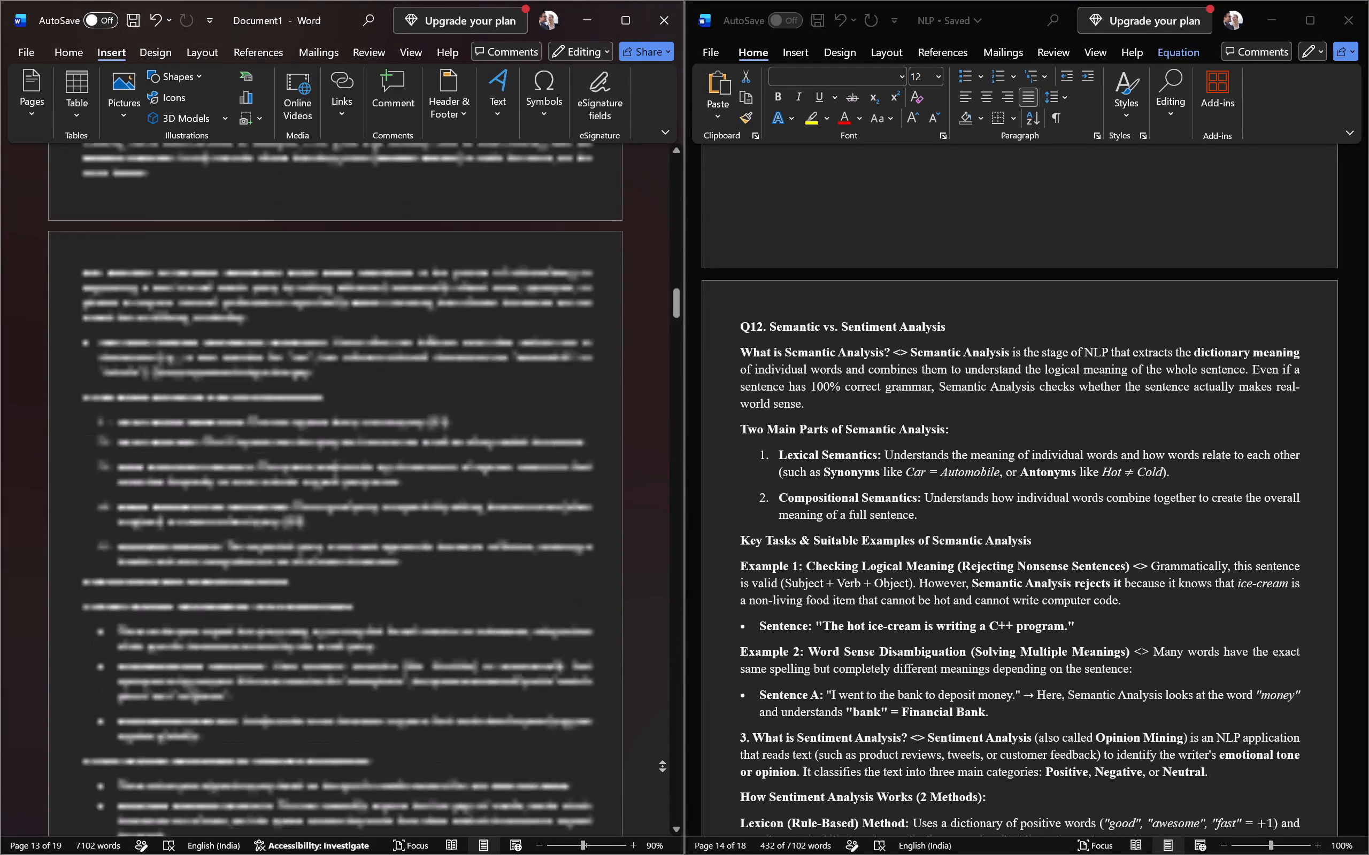
middle_click(649, 497)
scroll(0, 228, "up", 5)
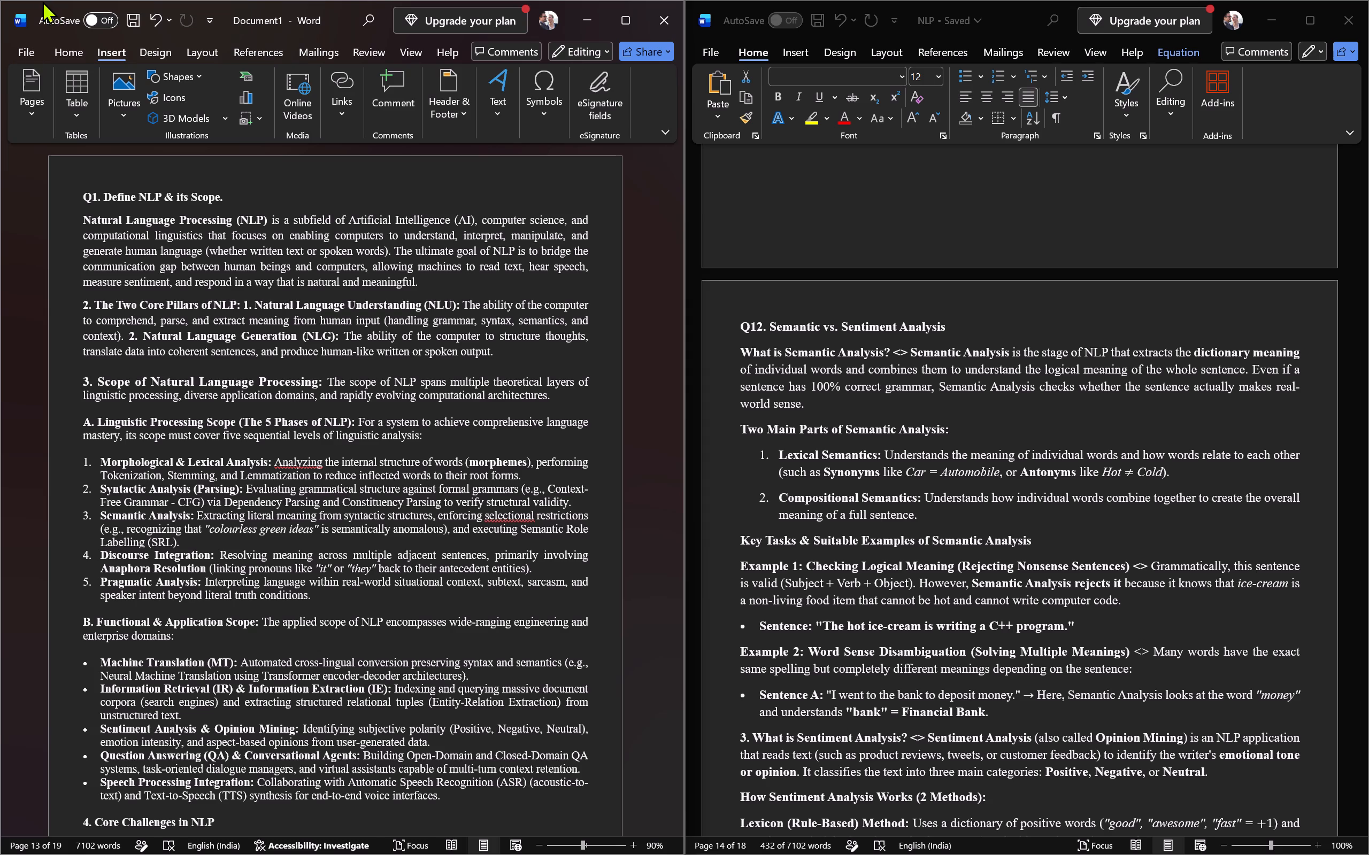
Save the assembled document as a PDF named NLP in the 7th Sem folder on this PC.
left_click(24, 43)
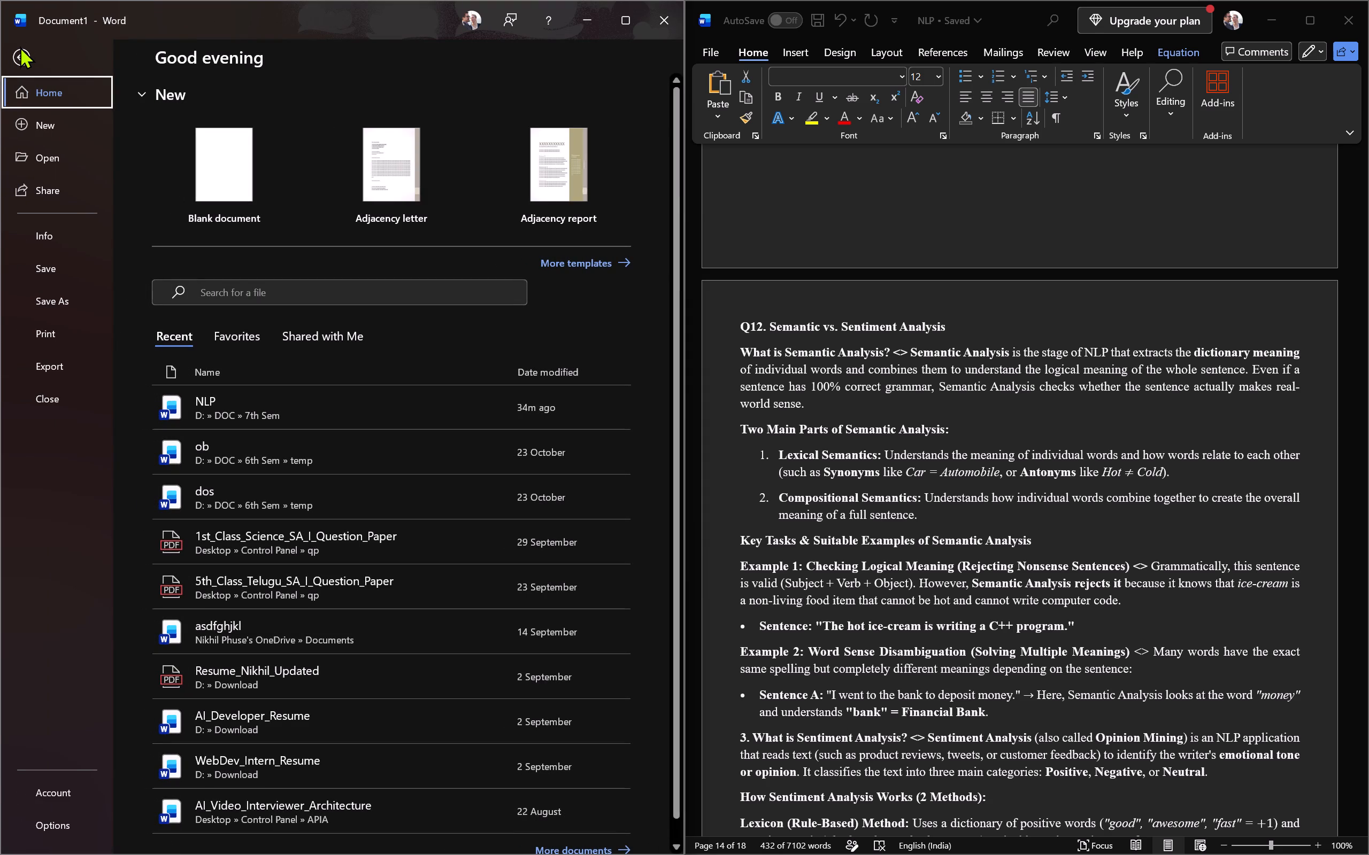
left_click(41, 294)
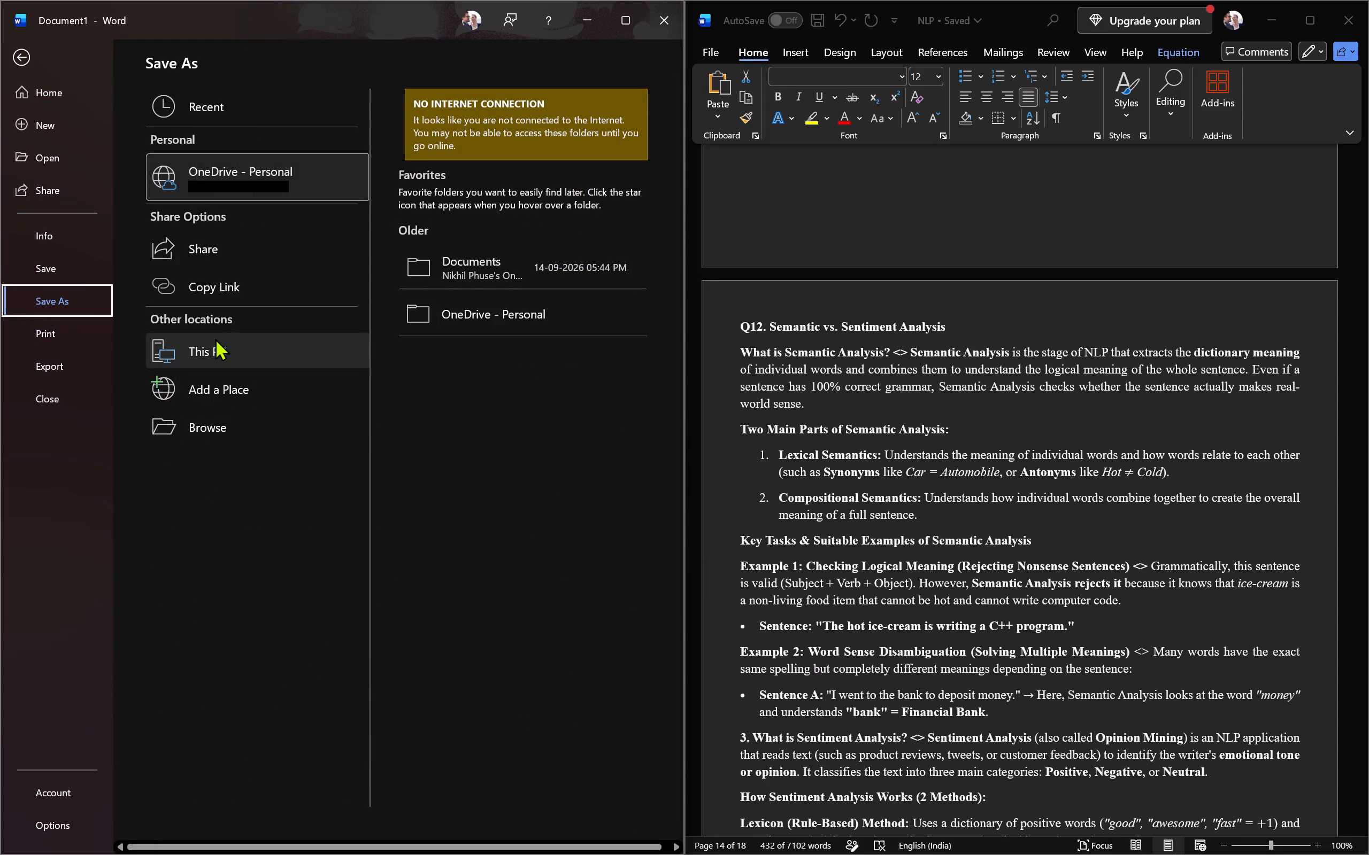
left_click(275, 357)
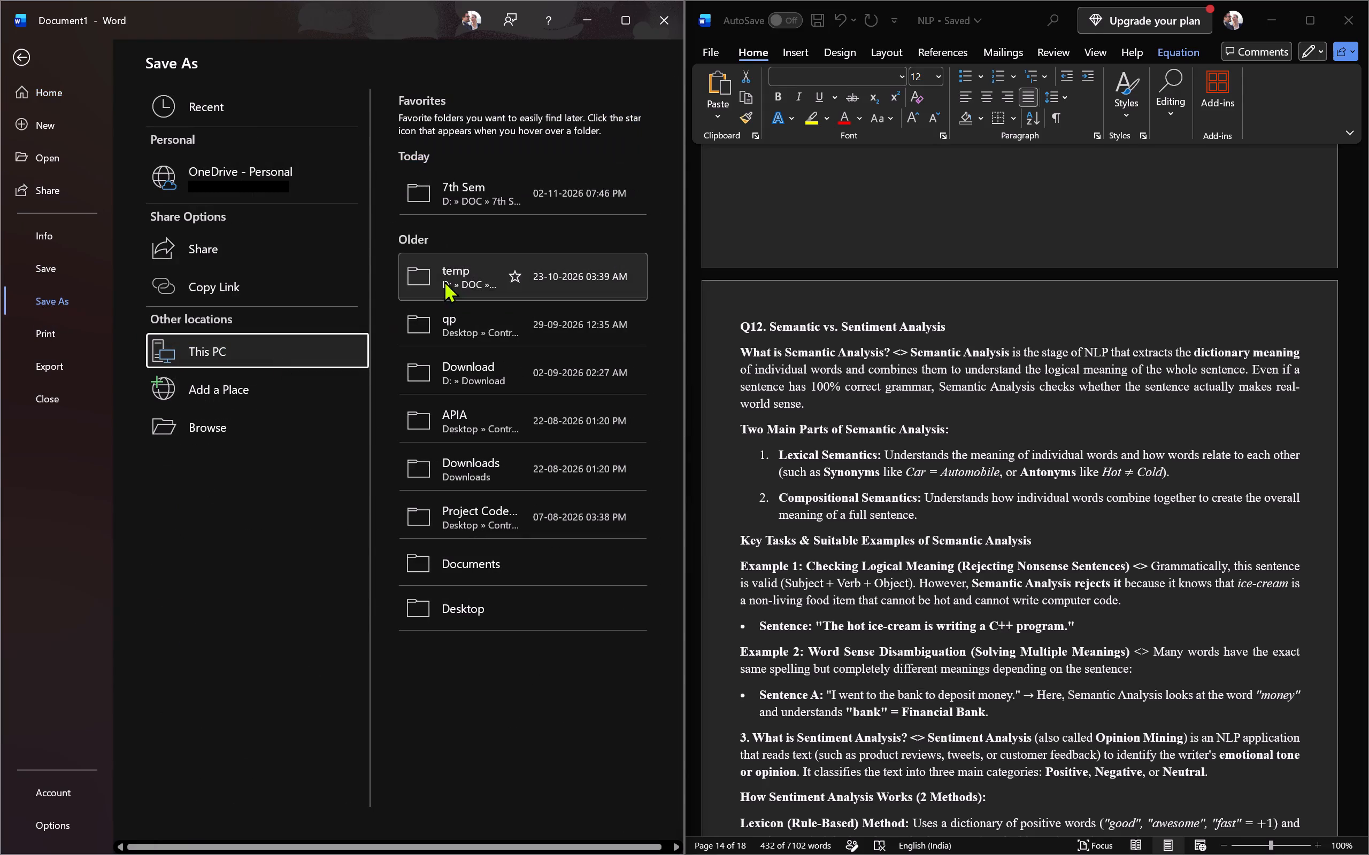
left_click(544, 195)
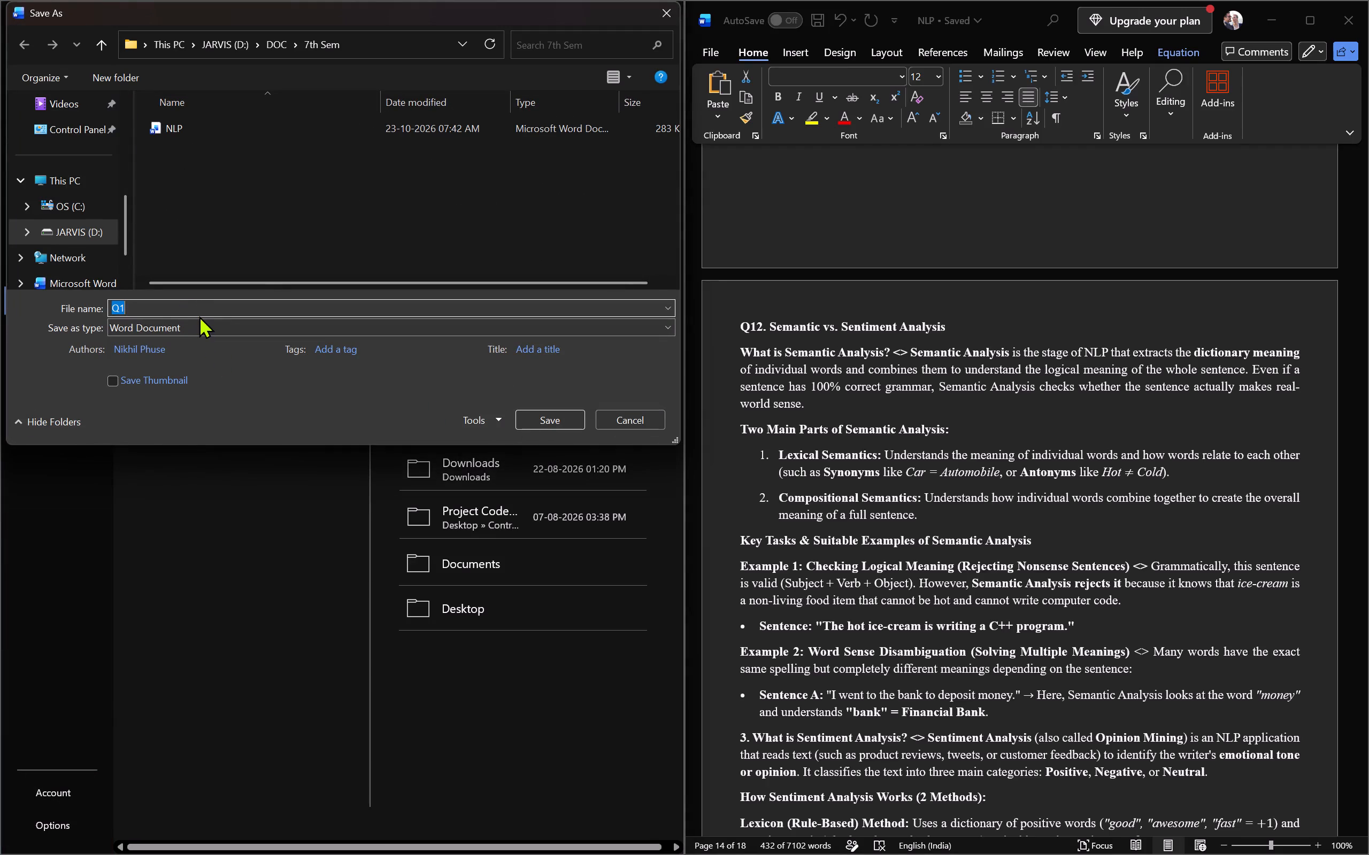
type("NLP")
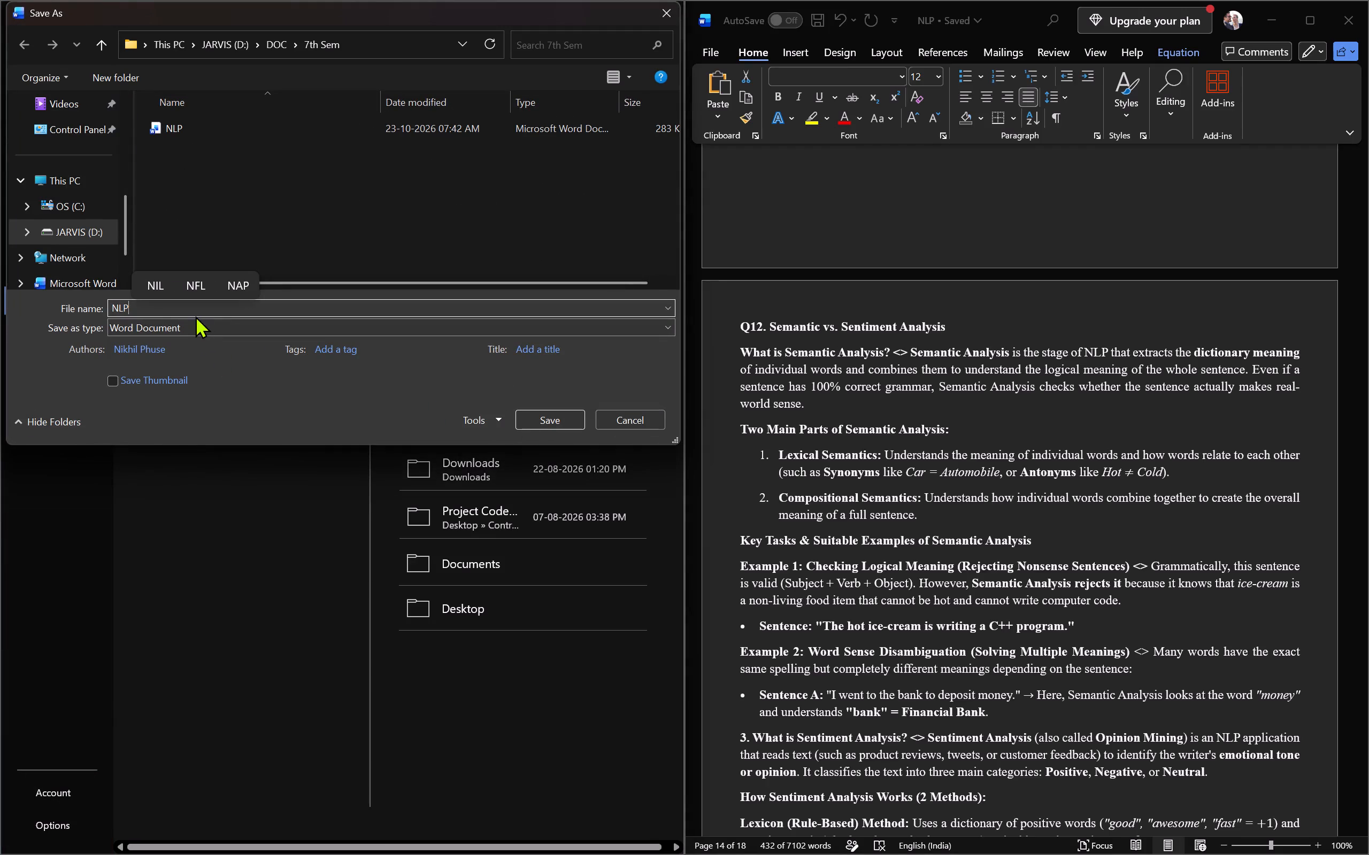
left_click(214, 329)
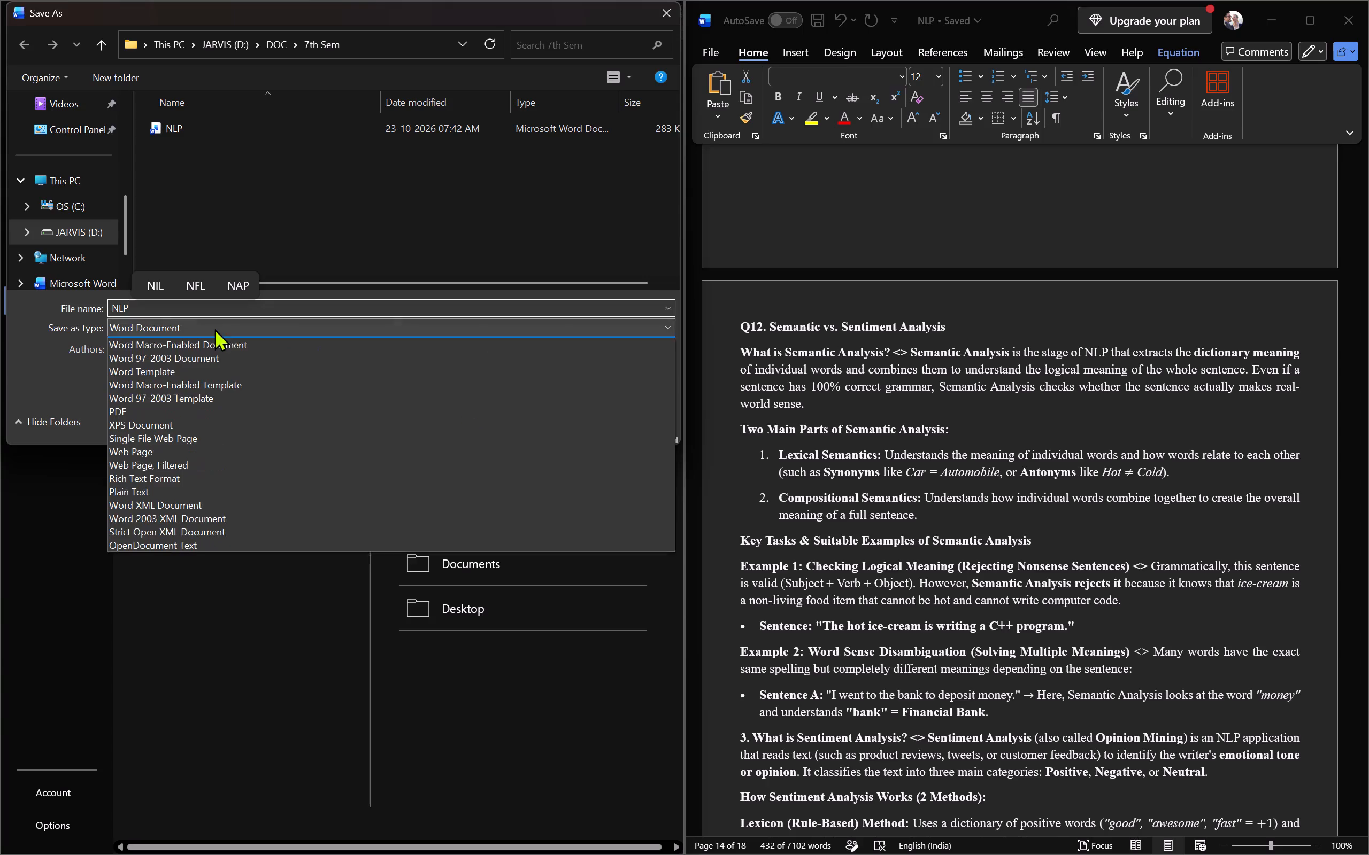
left_click(183, 429)
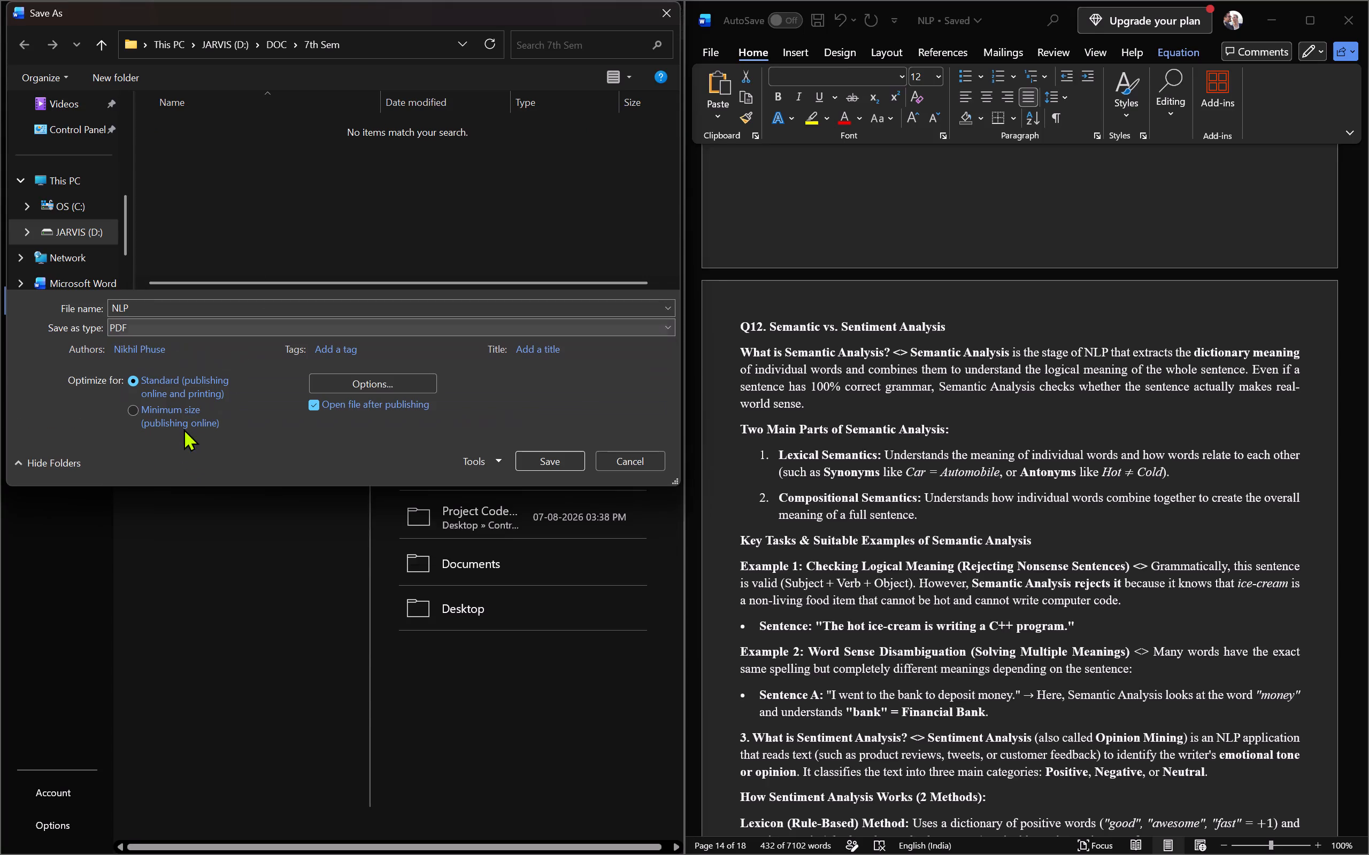
left_click(567, 468)
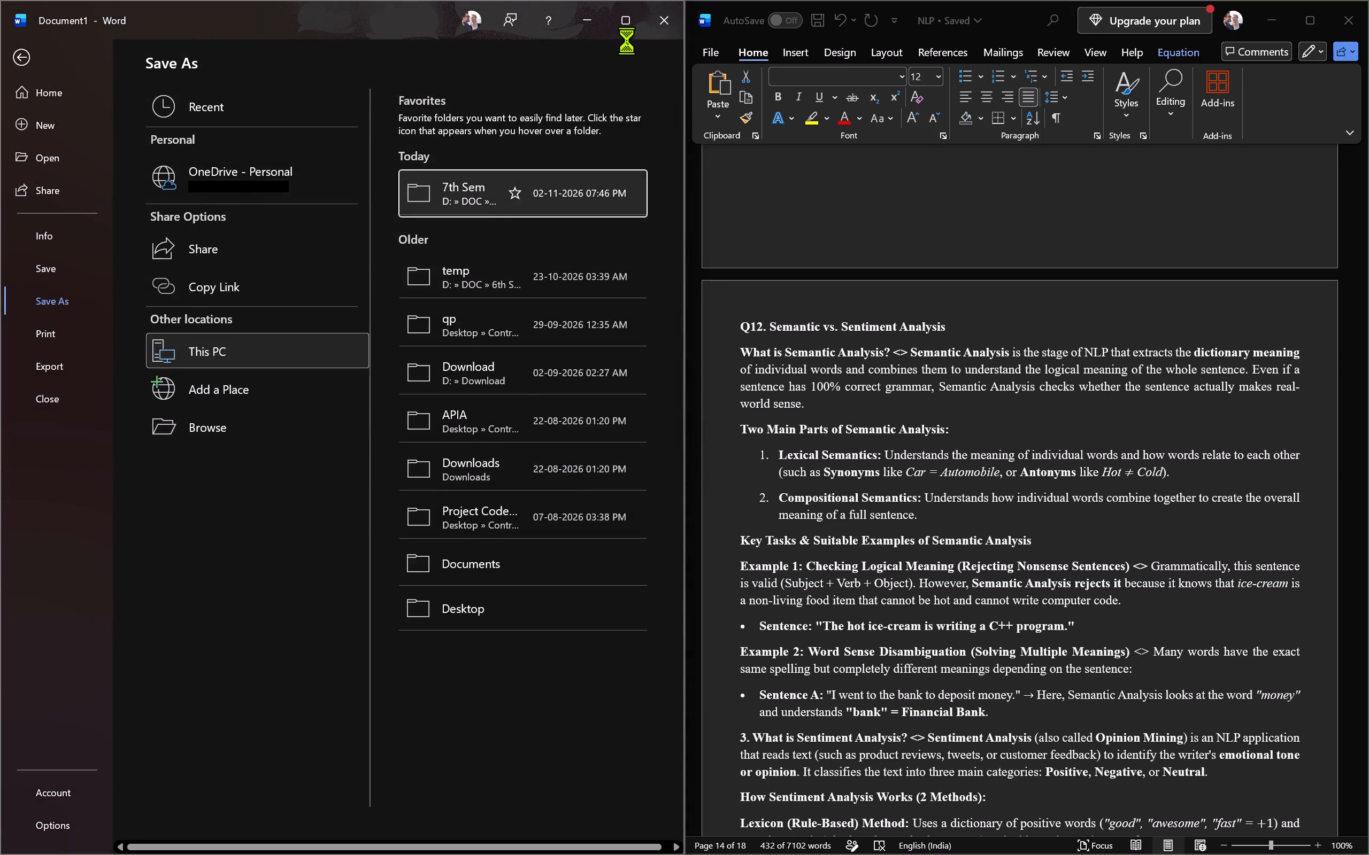
Maximise the Edge window with NLP.pdf and examine the page layout and question order from Q1 to page 11.
key("a")
left_click(1307, 18)
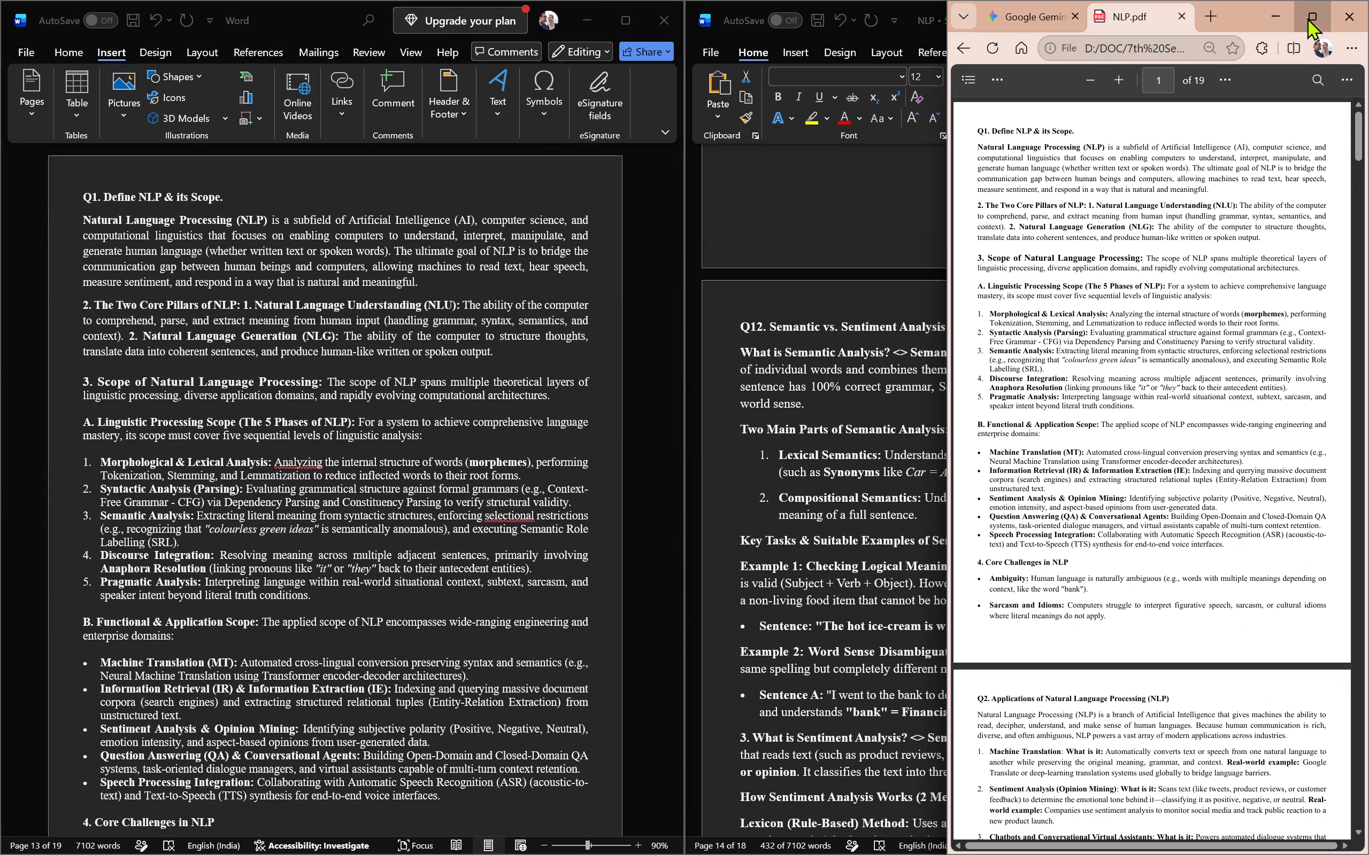
scroll(519, 436, "up", 2)
scroll(521, 434, "up", 2, "ctrl")
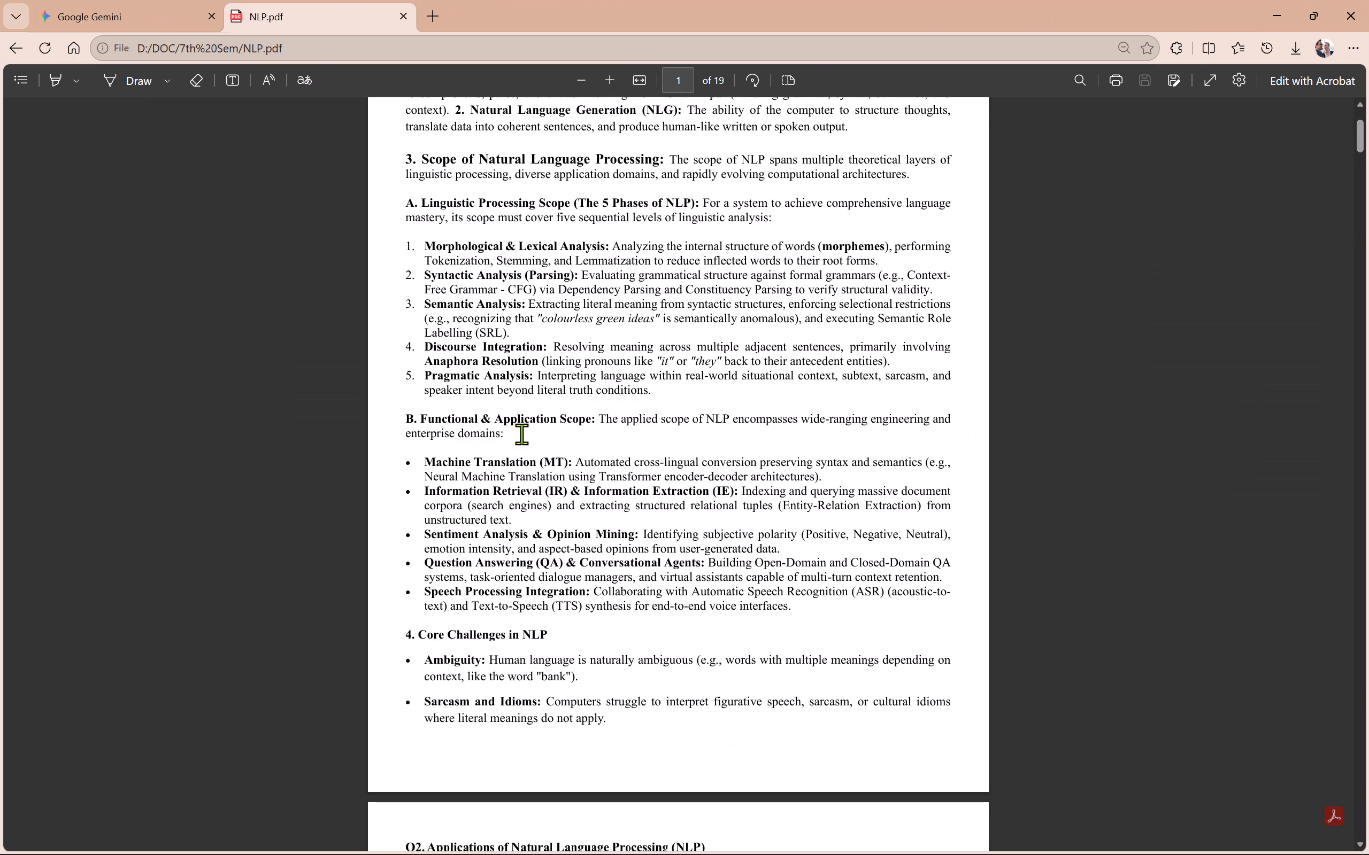
scroll(732, 403, "up", 8)
scroll(735, 403, "down", 3)
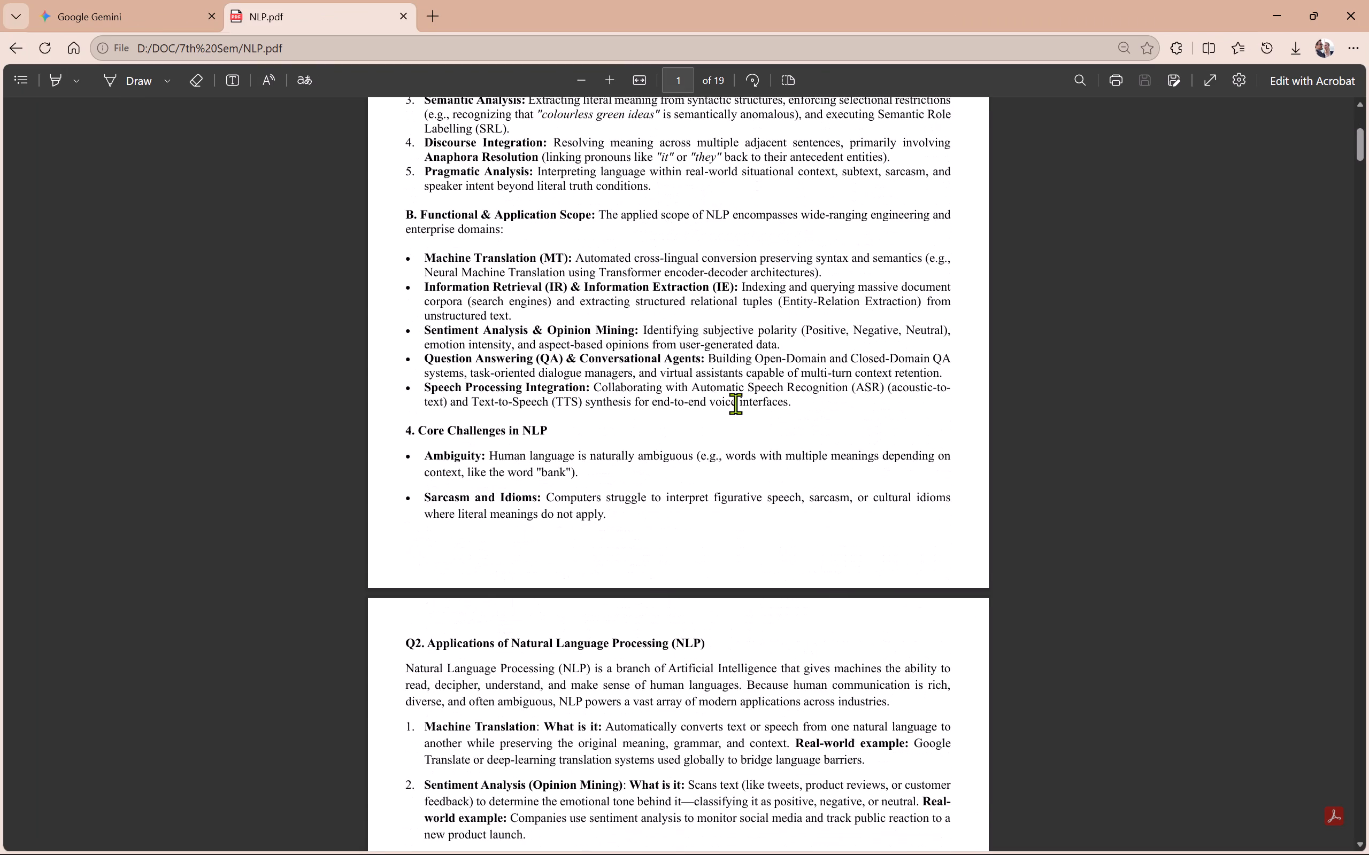
scroll(735, 403, "down", 12)
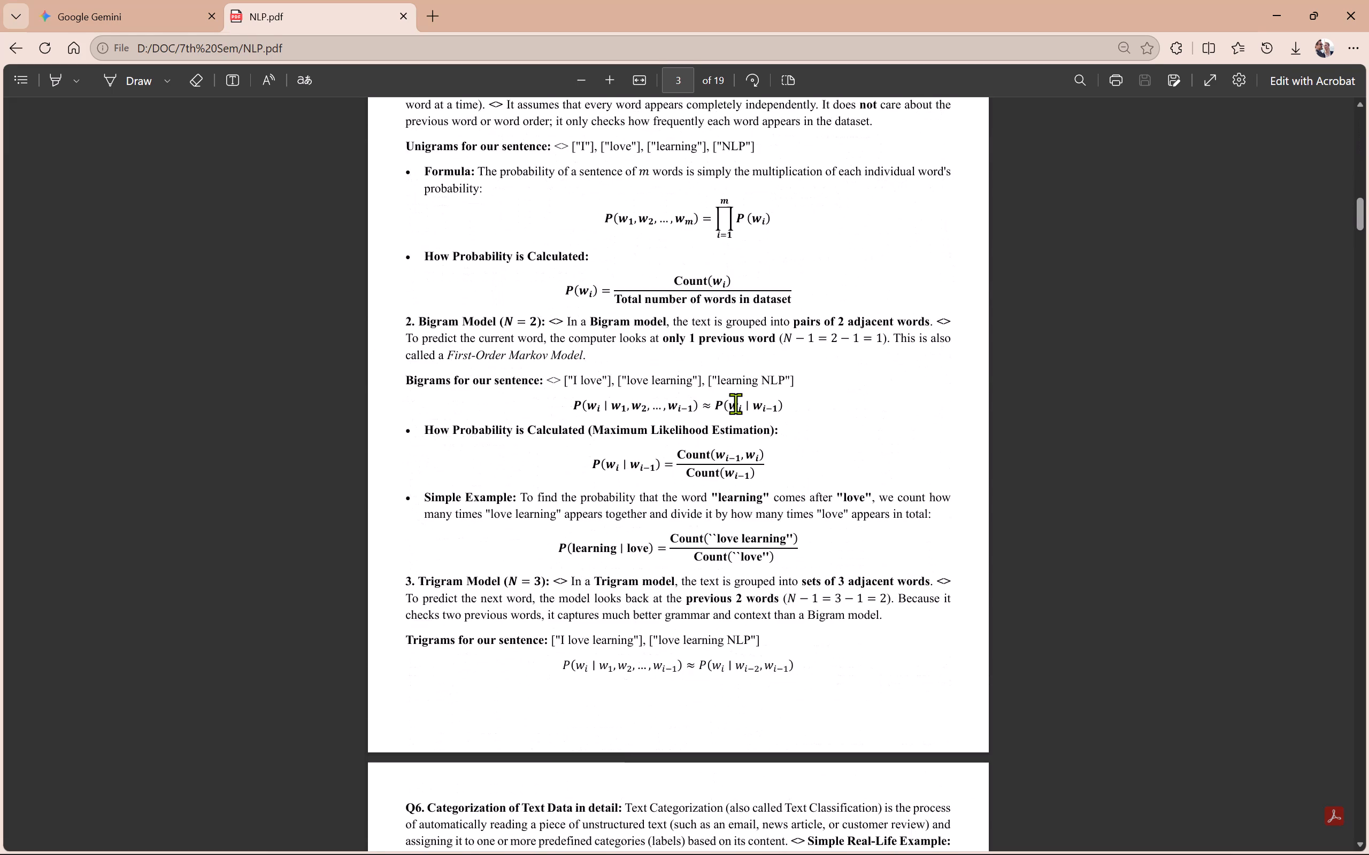
scroll(735, 403, "down", 15)
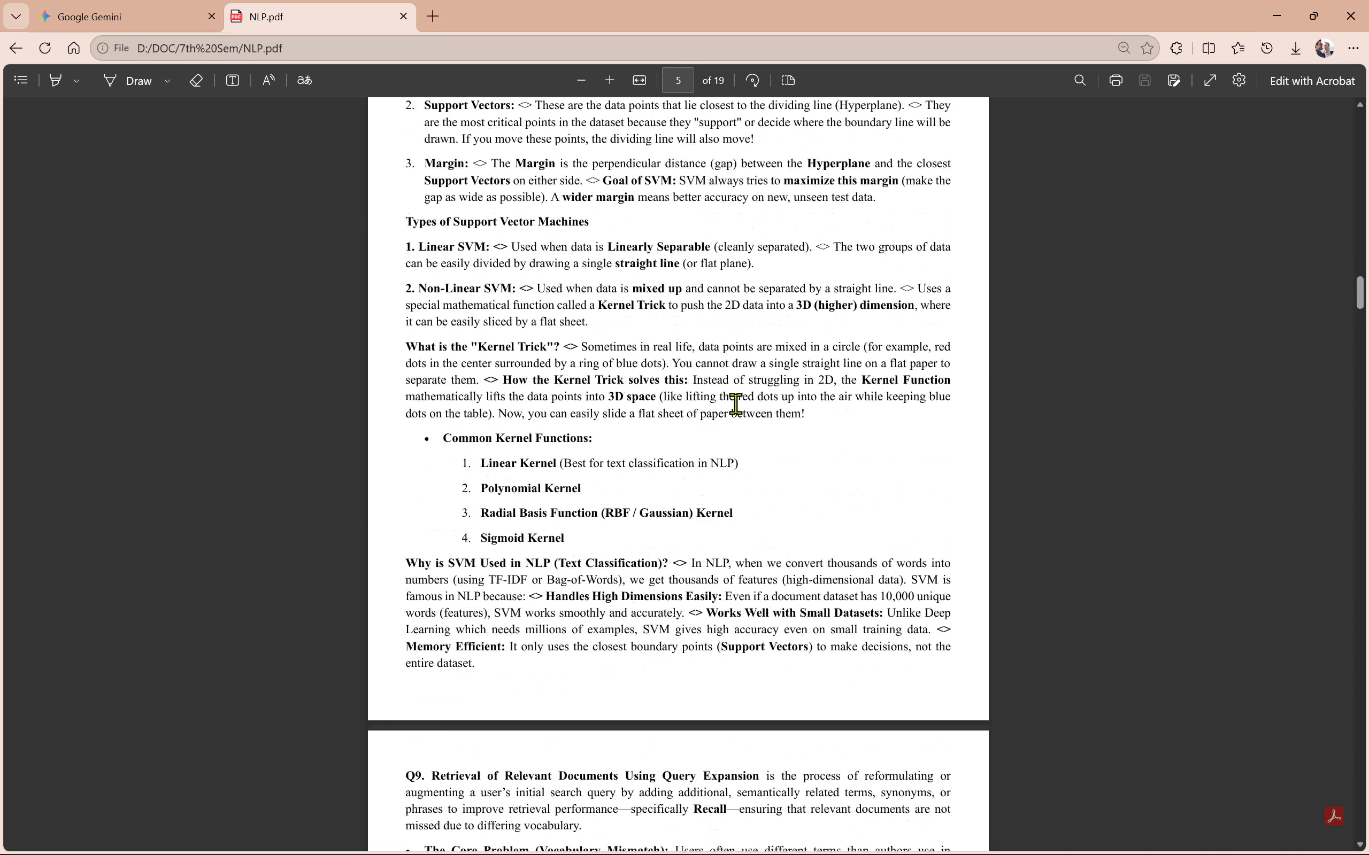
scroll(735, 403, "down", 7)
scroll(731, 403, "up", 15)
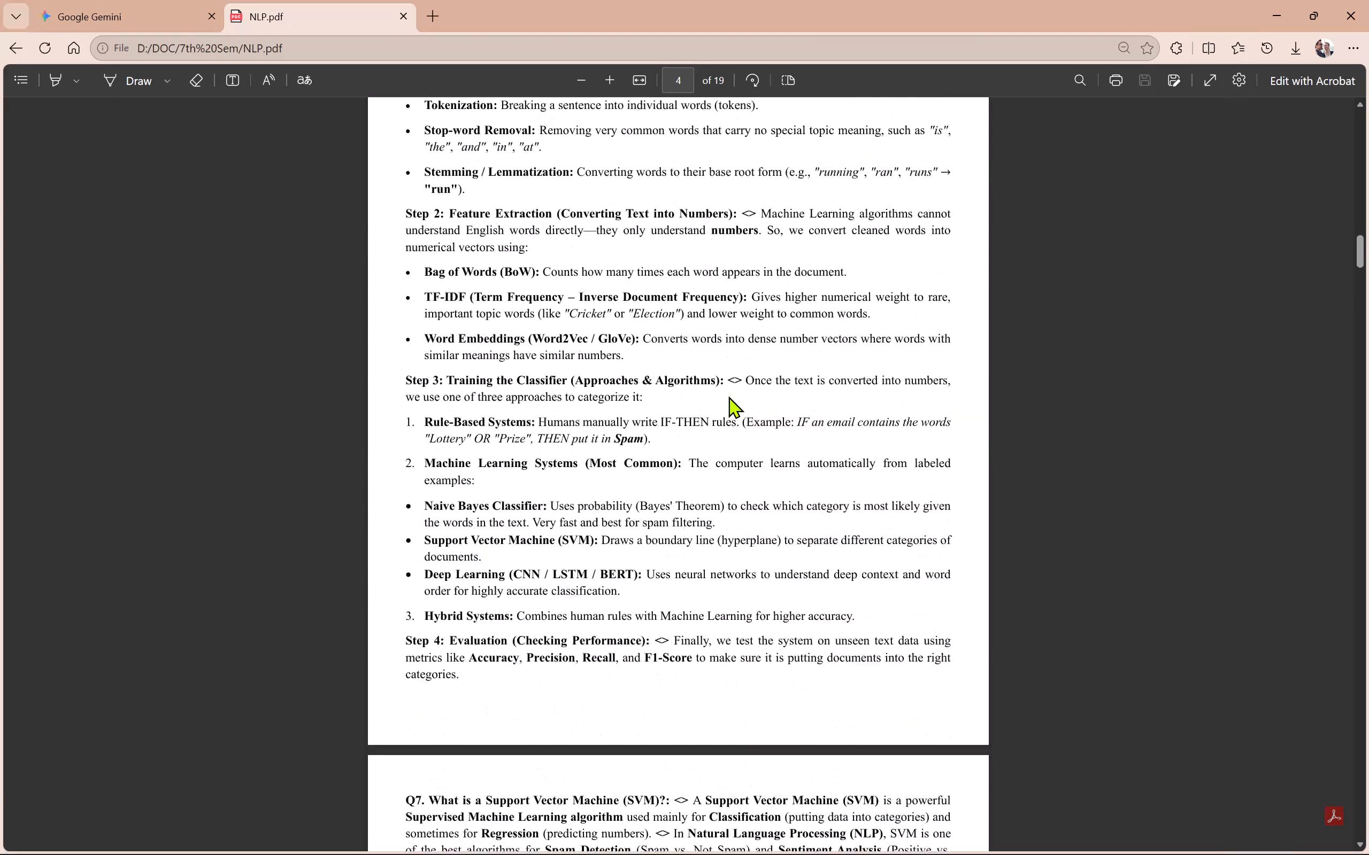
scroll(728, 396, "up", 20)
scroll(728, 396, "up", 10)
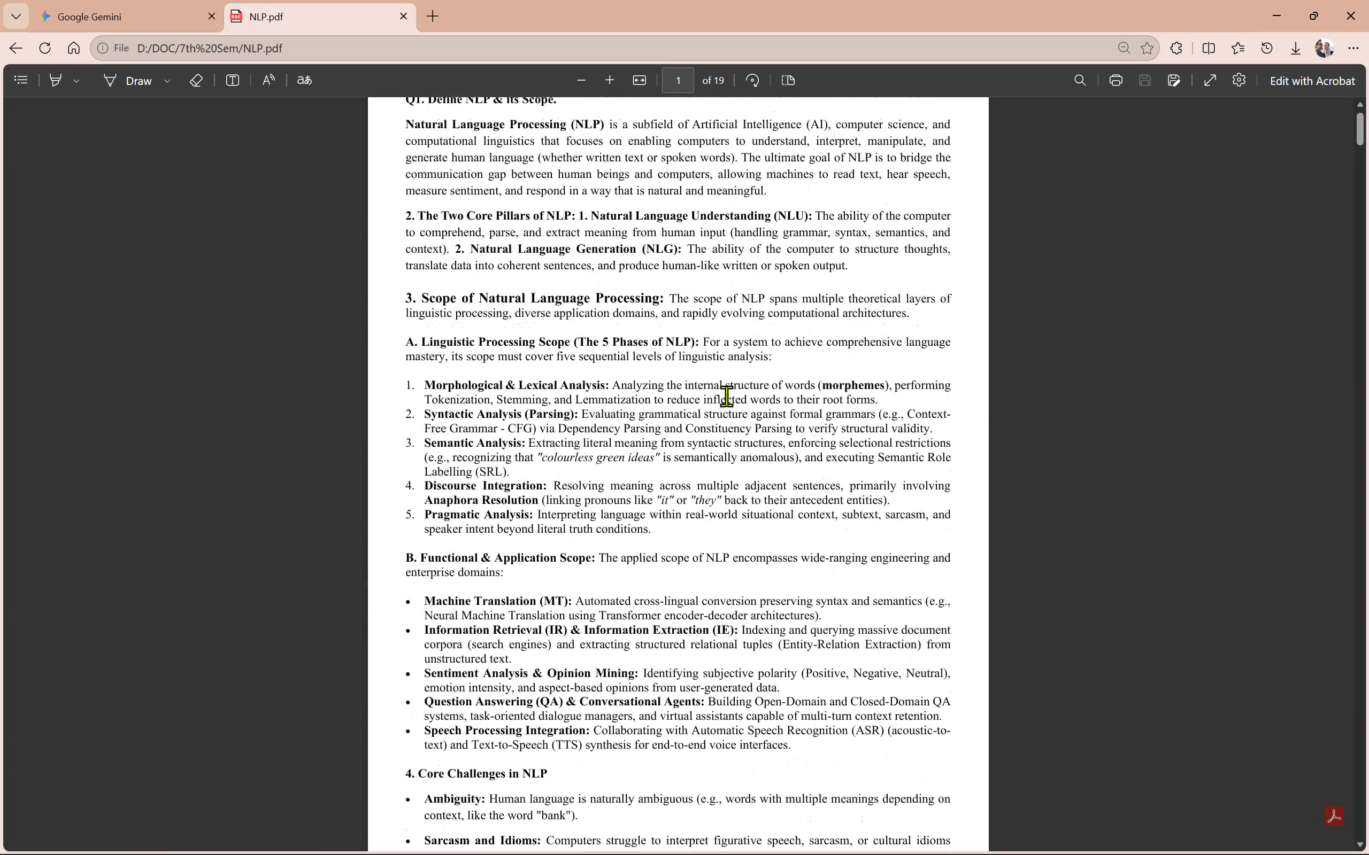
scroll(726, 396, "down", 12)
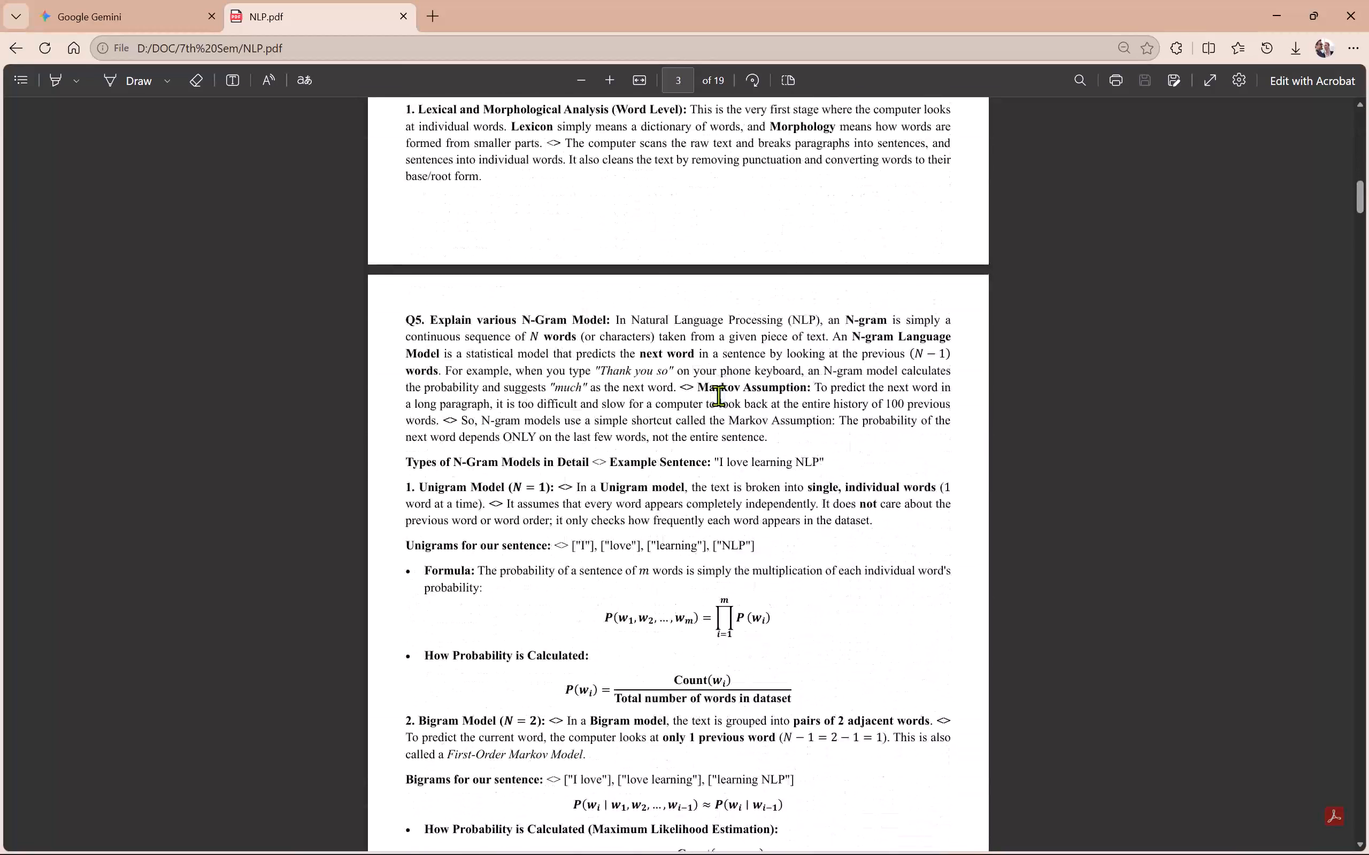
scroll(718, 395, "up", 18)
scroll(718, 395, "down", 2)
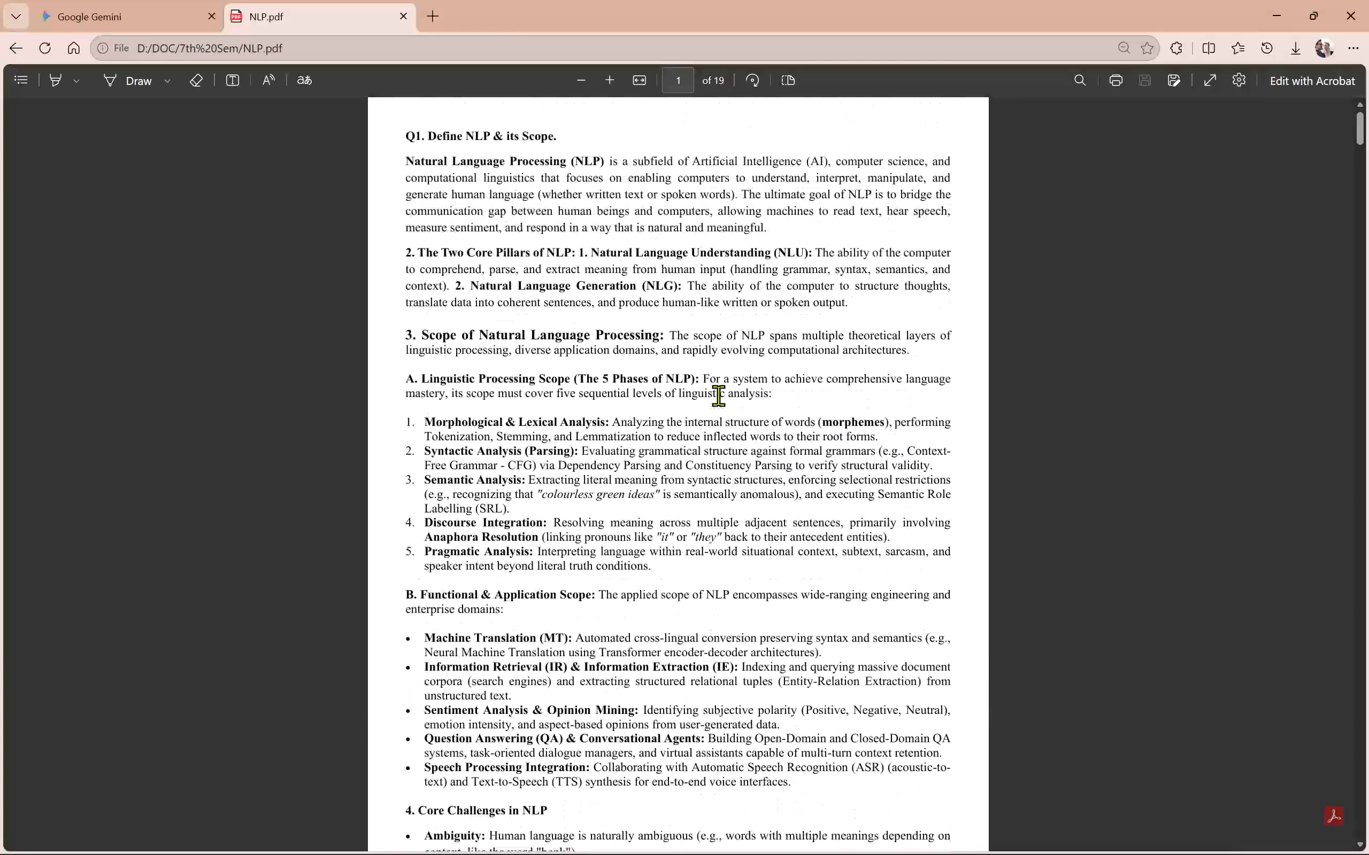
scroll(718, 395, "down", 14)
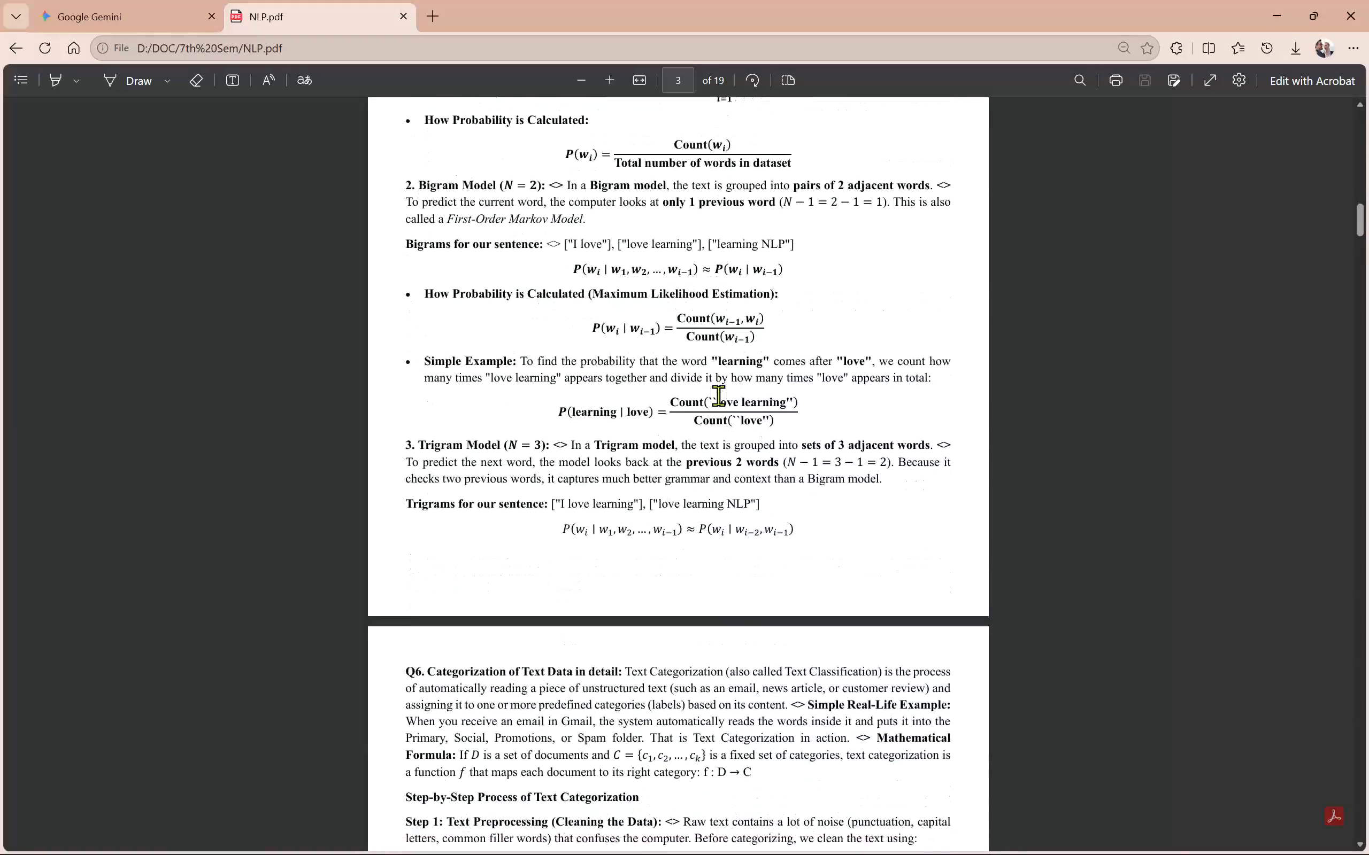
scroll(718, 395, "down", 18)
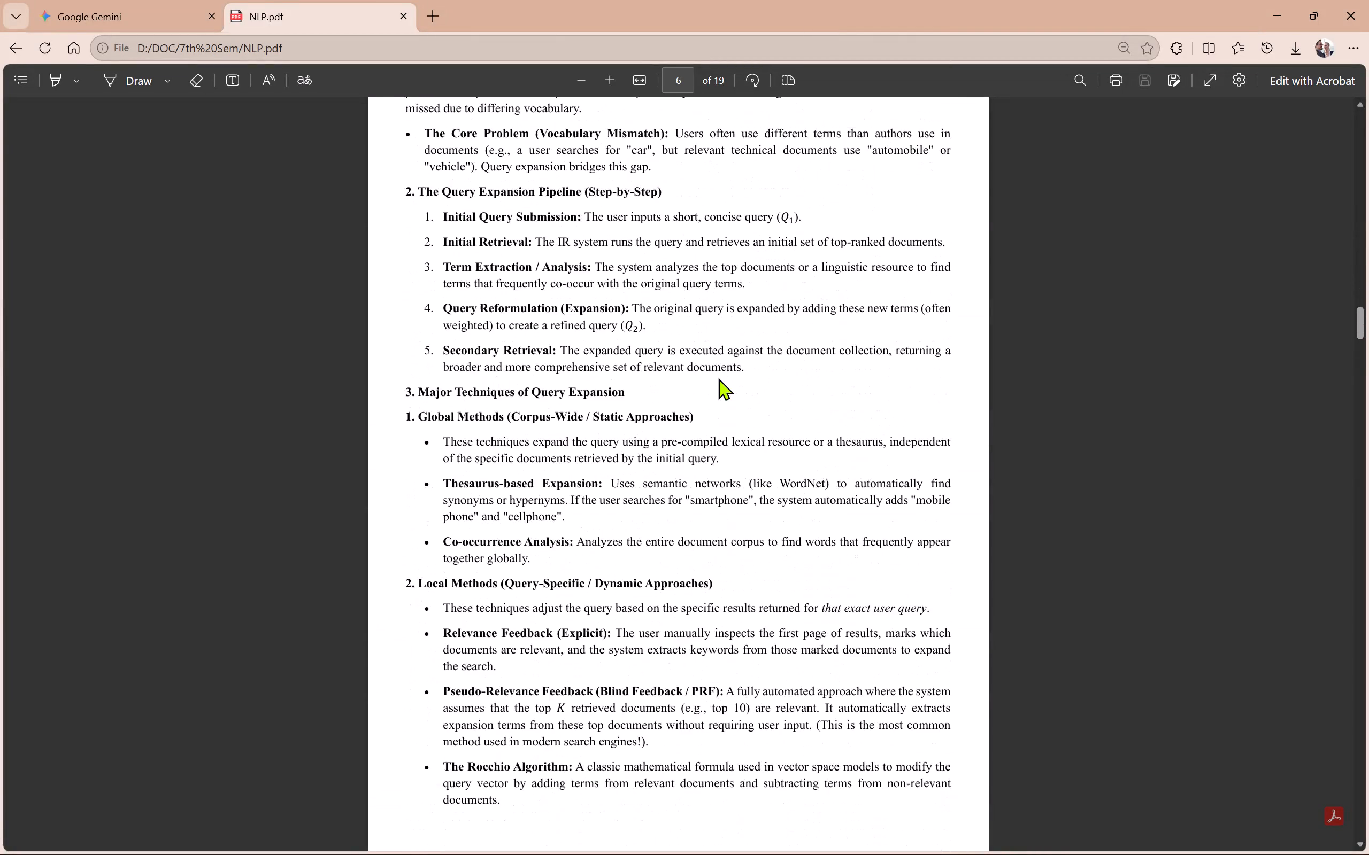
scroll(718, 378, "down", 18)
scroll(718, 378, "down", 6)
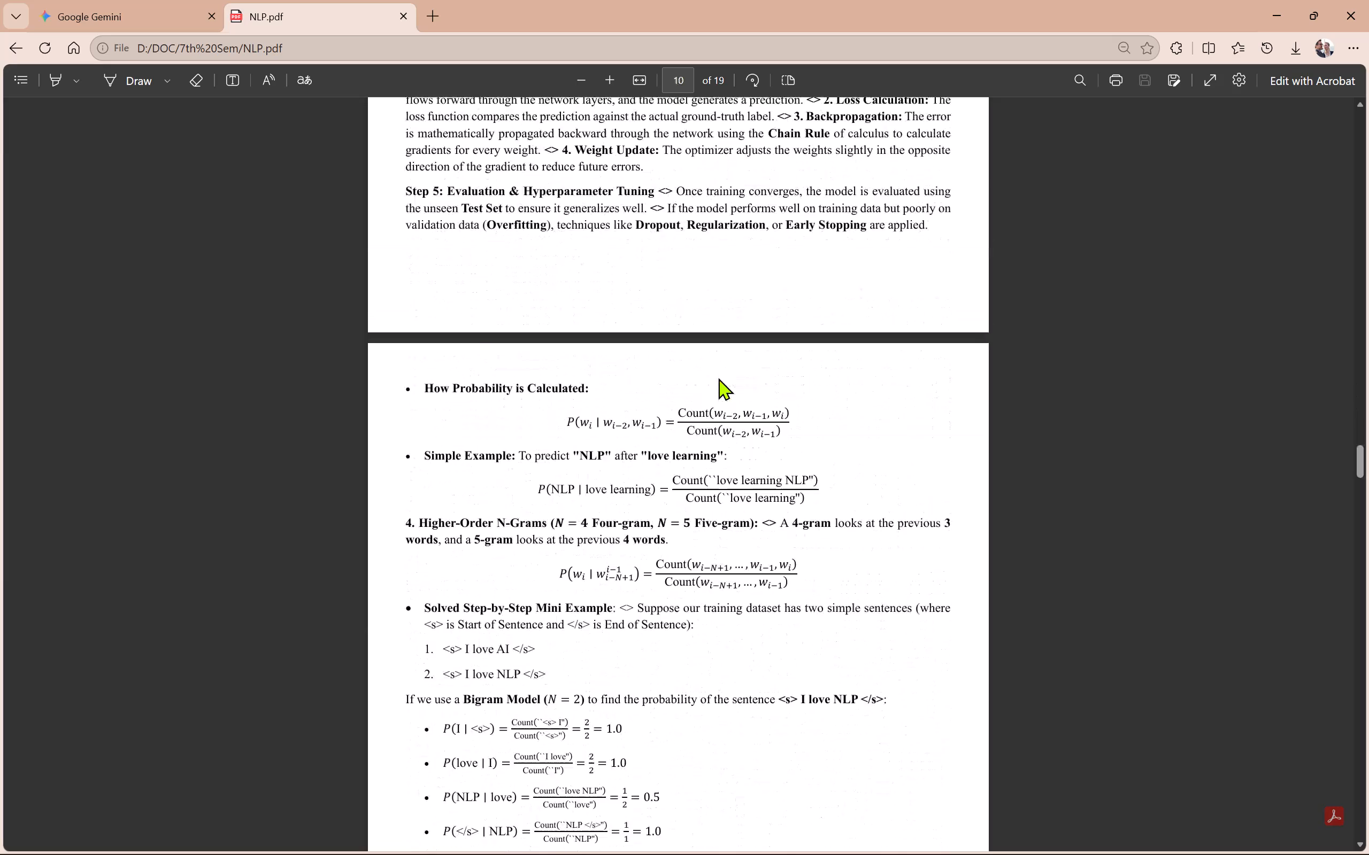
scroll(718, 378, "down", 11)
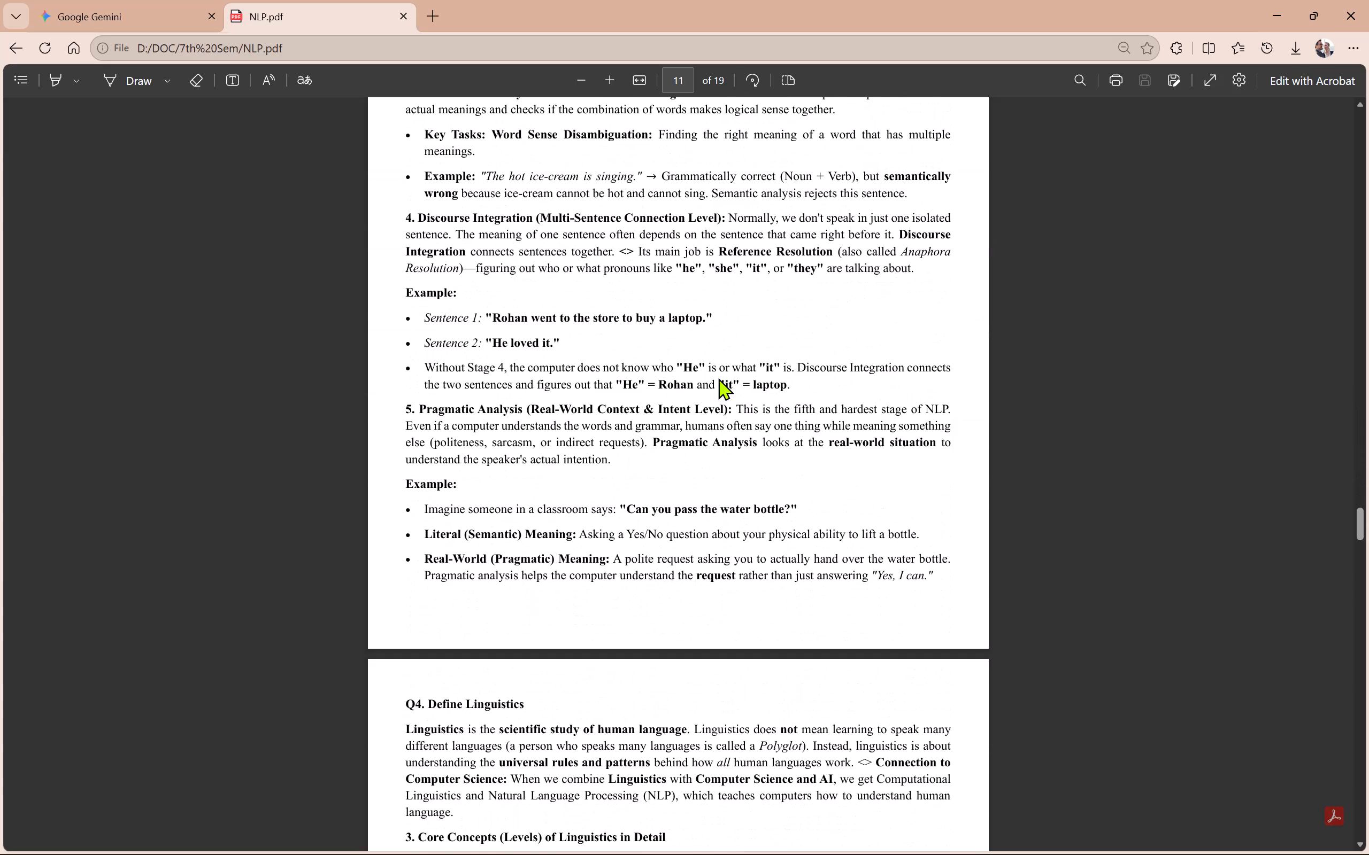
Recheck pages 9 and 10 of the PDF, around Q15 Deep Learning and the N-gram probability continuation.
scroll(718, 378, "up", 8)
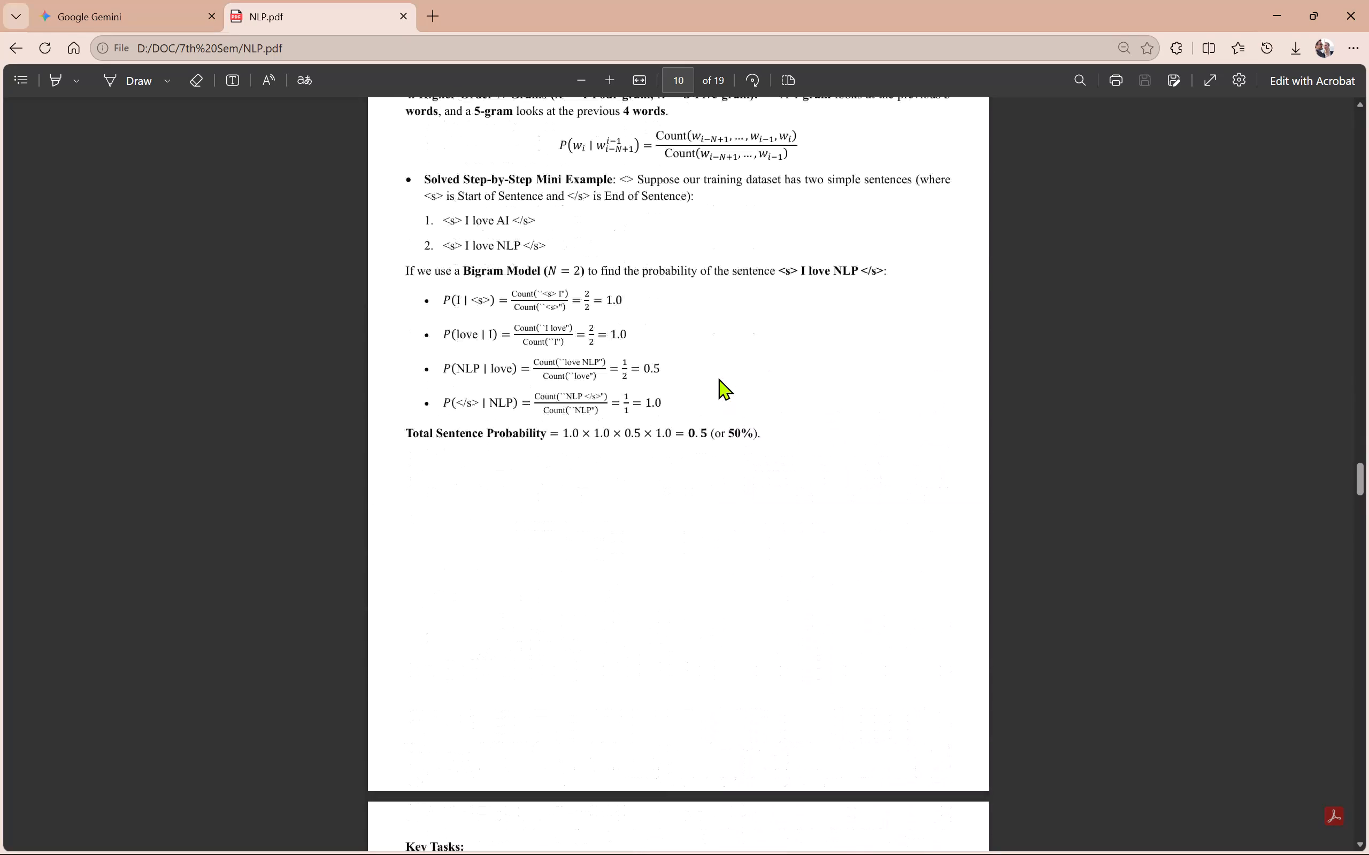
scroll(718, 378, "up", 6)
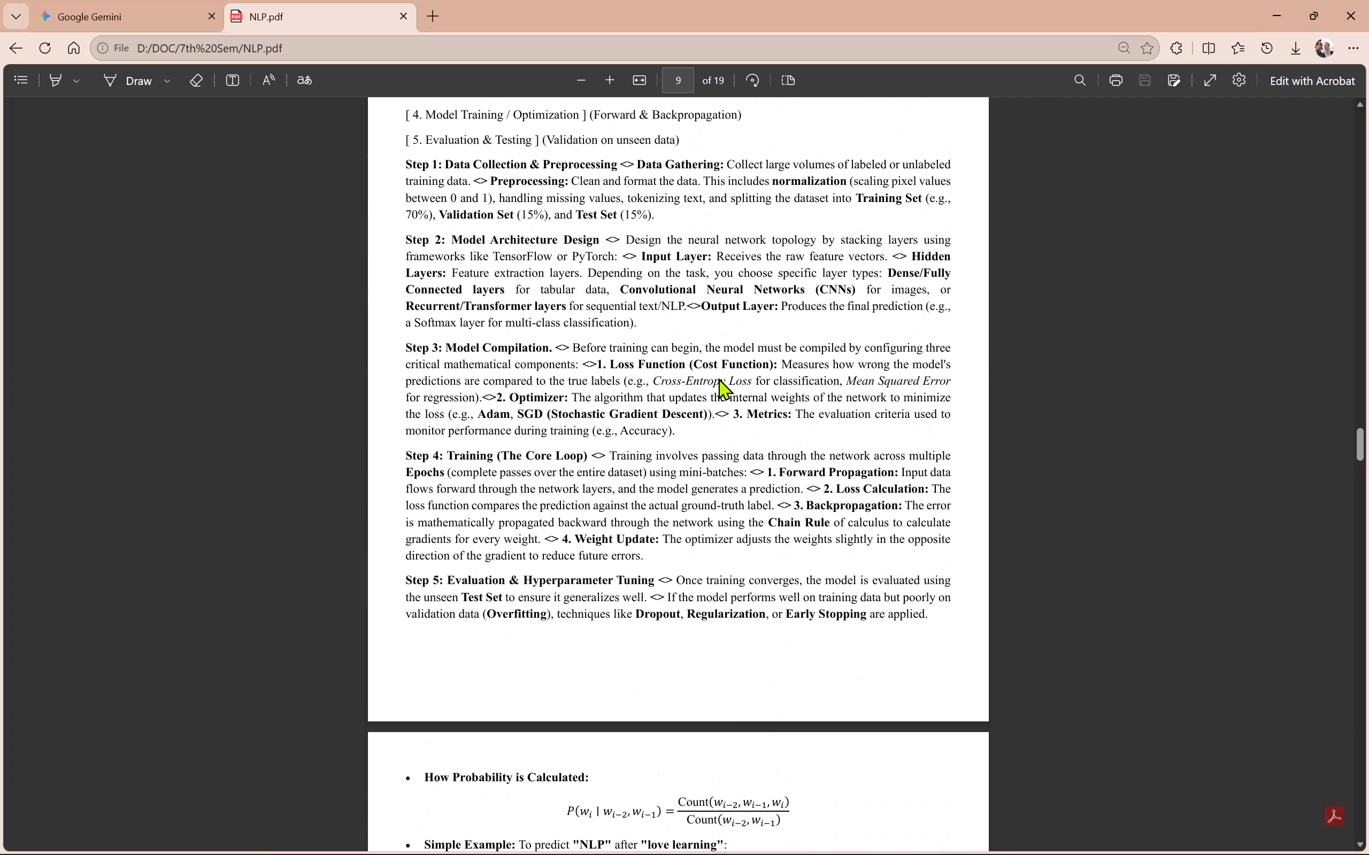
scroll(718, 378, "up", 3)
left_click(611, 401)
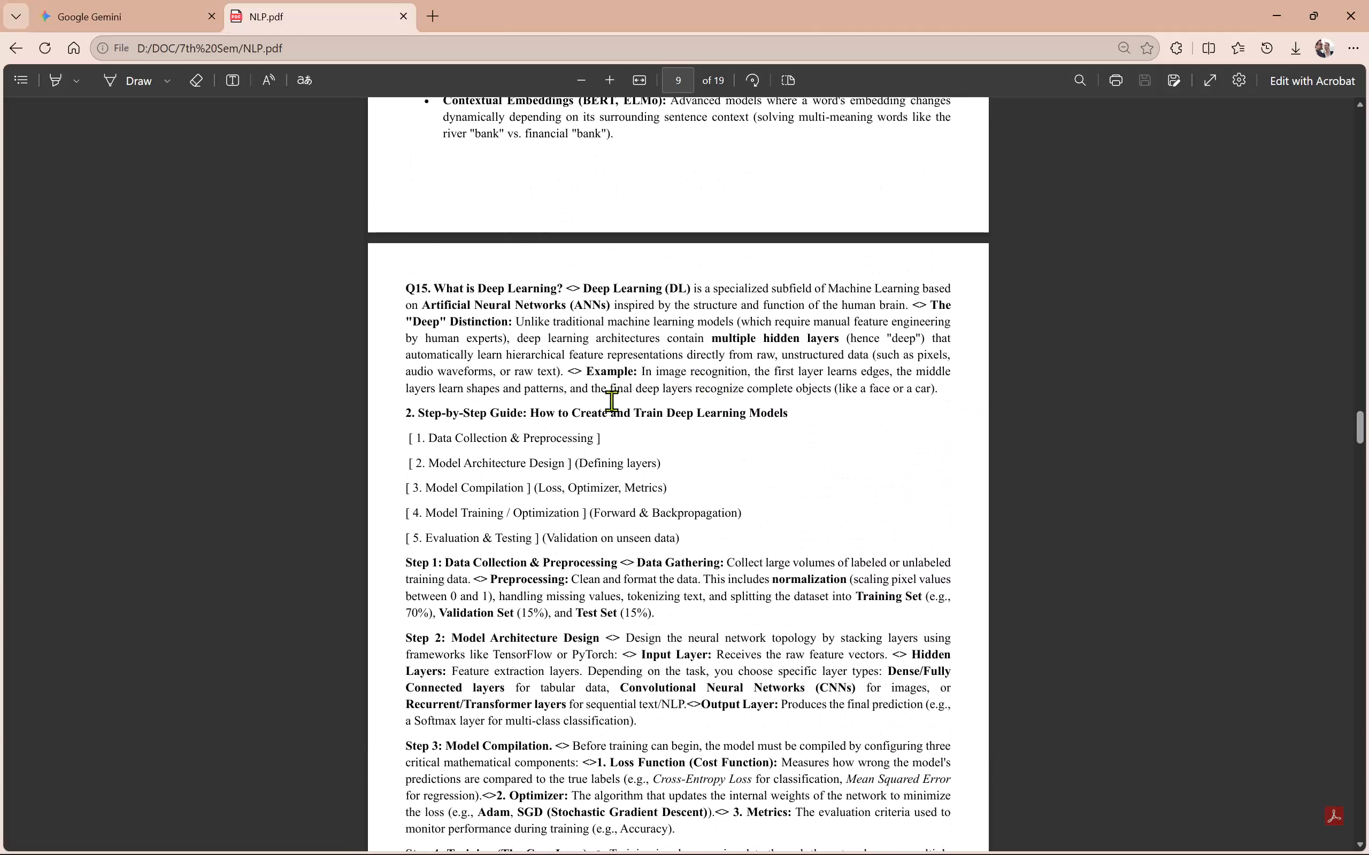
scroll(633, 392, "down", 6)
left_click(572, 426)
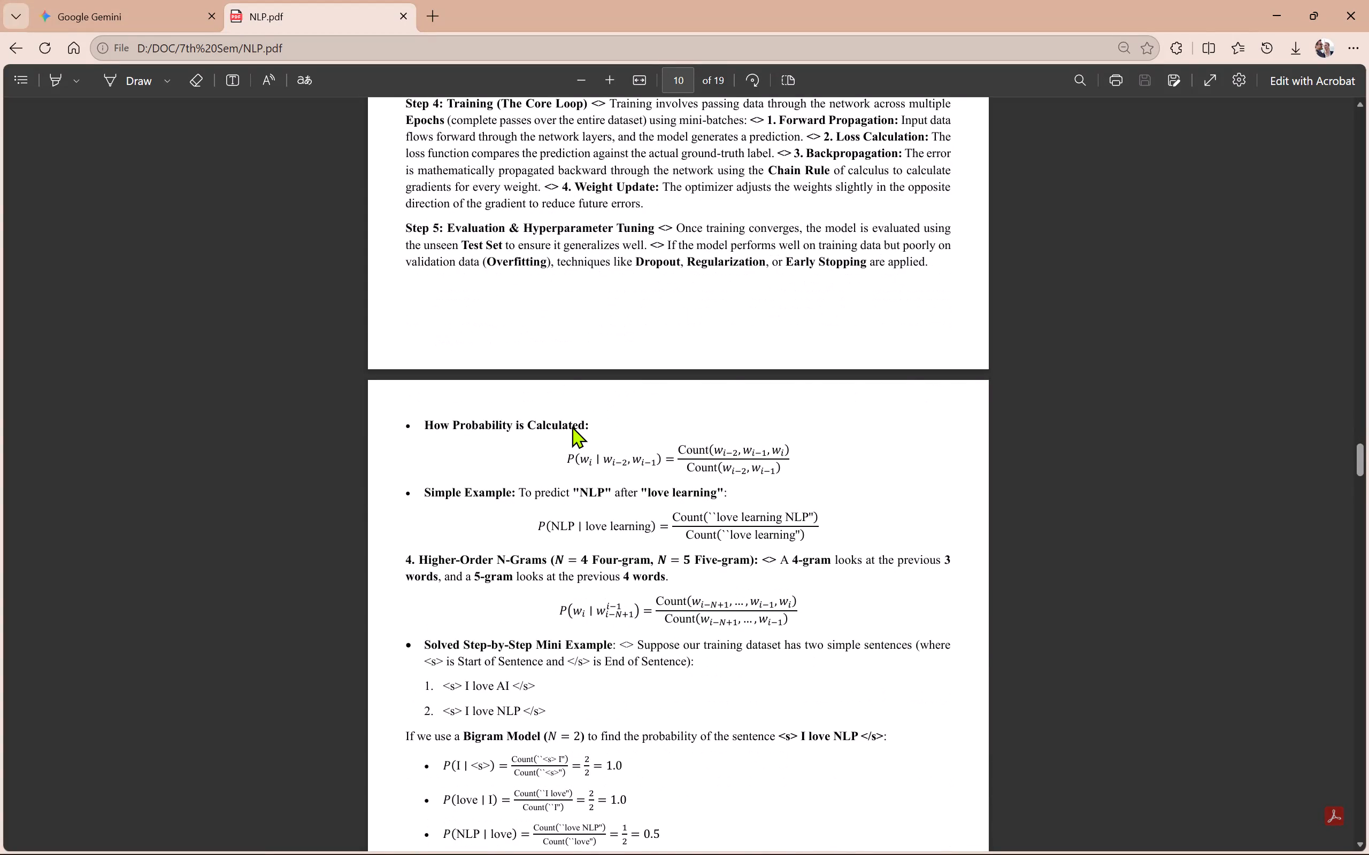
Examine the remaining PDF pages through to page 19 and recheck the Q12 Semantic vs. Sentiment Analysis page.
scroll(572, 426, "down", 13)
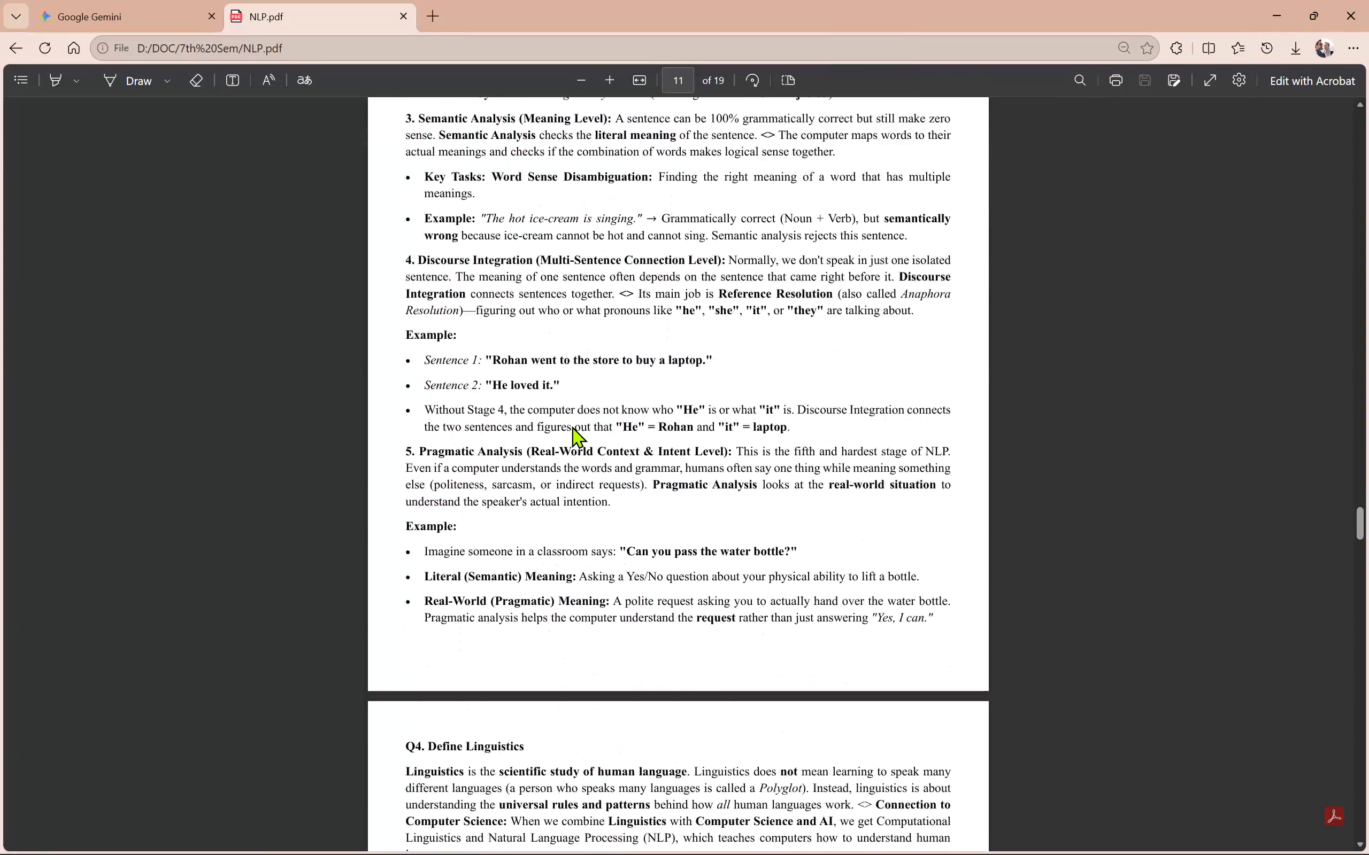
scroll(572, 426, "down", 14)
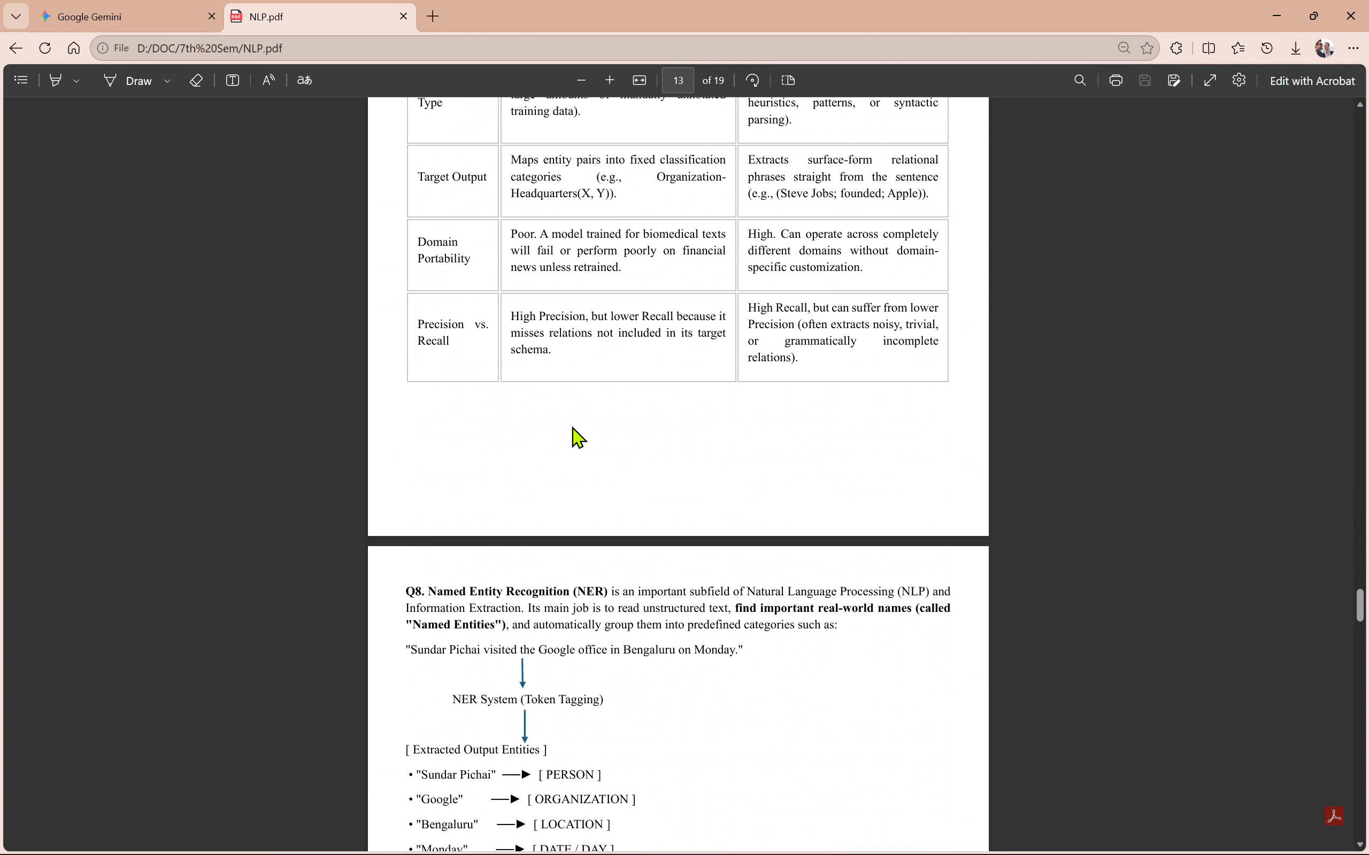
scroll(572, 426, "down", 20)
scroll(572, 426, "down", 14)
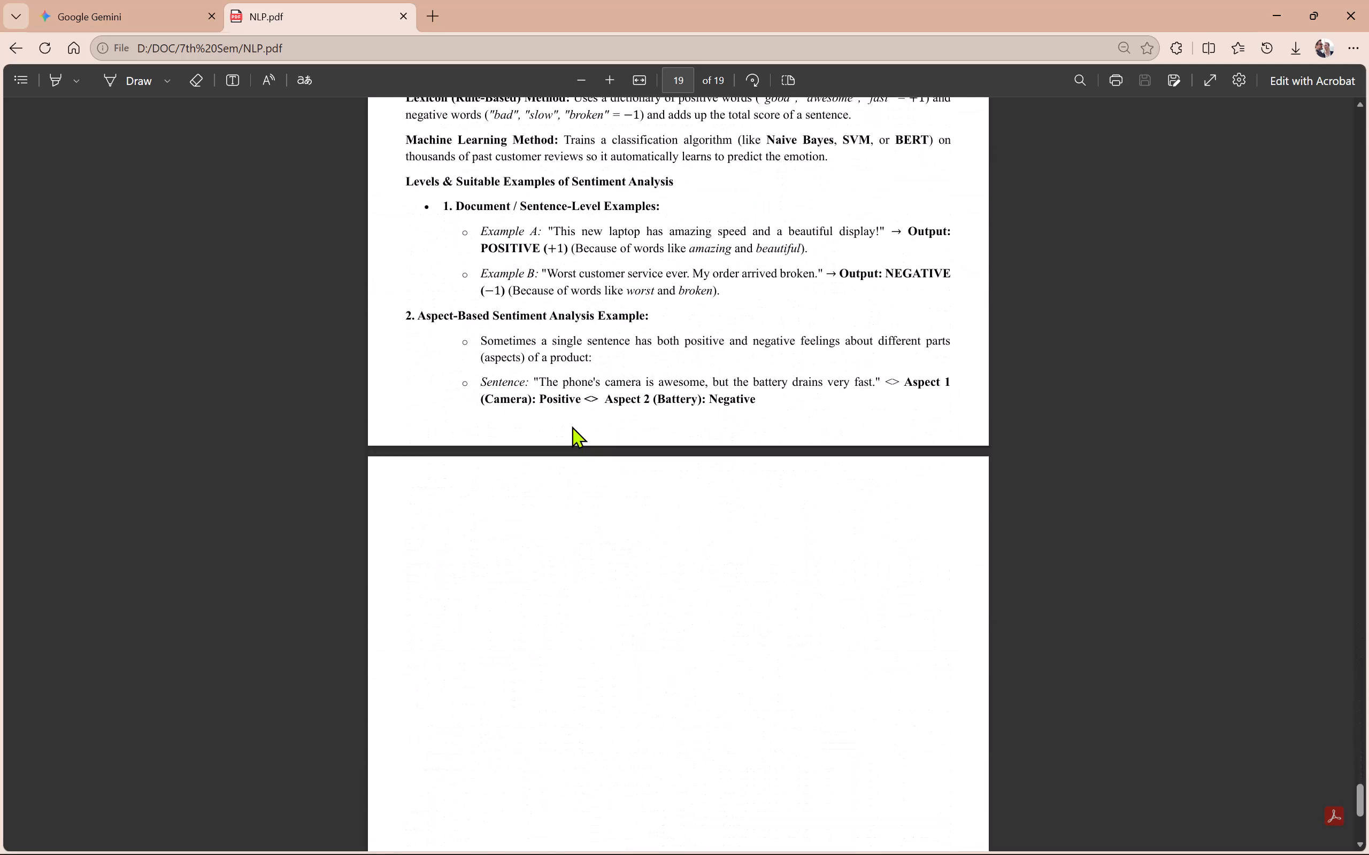
scroll(572, 426, "down", 13)
scroll(572, 426, "up", 4)
scroll(572, 426, "down", 10)
left_click(554, 538)
scroll(575, 532, "up", 4)
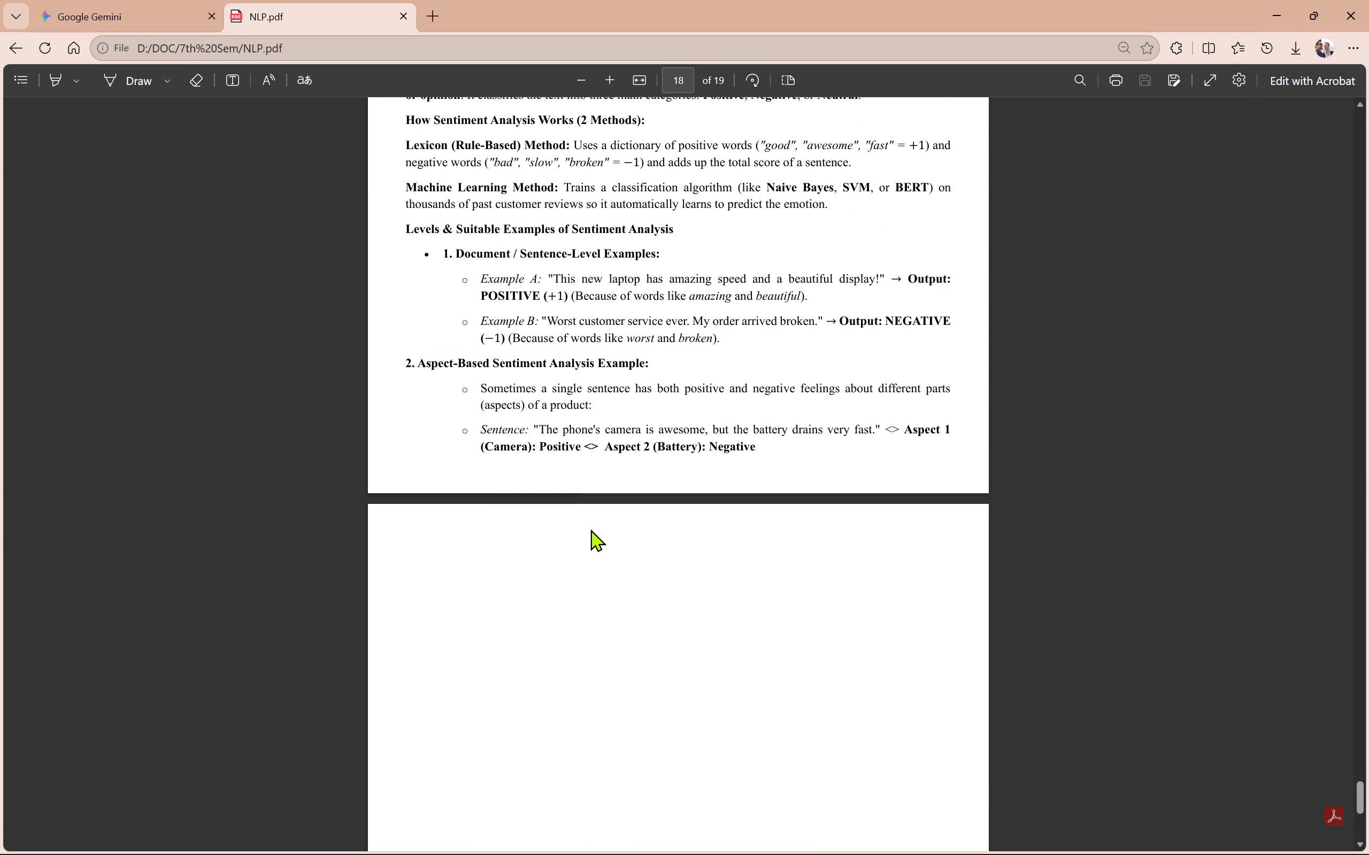
scroll(590, 529, "up", 3)
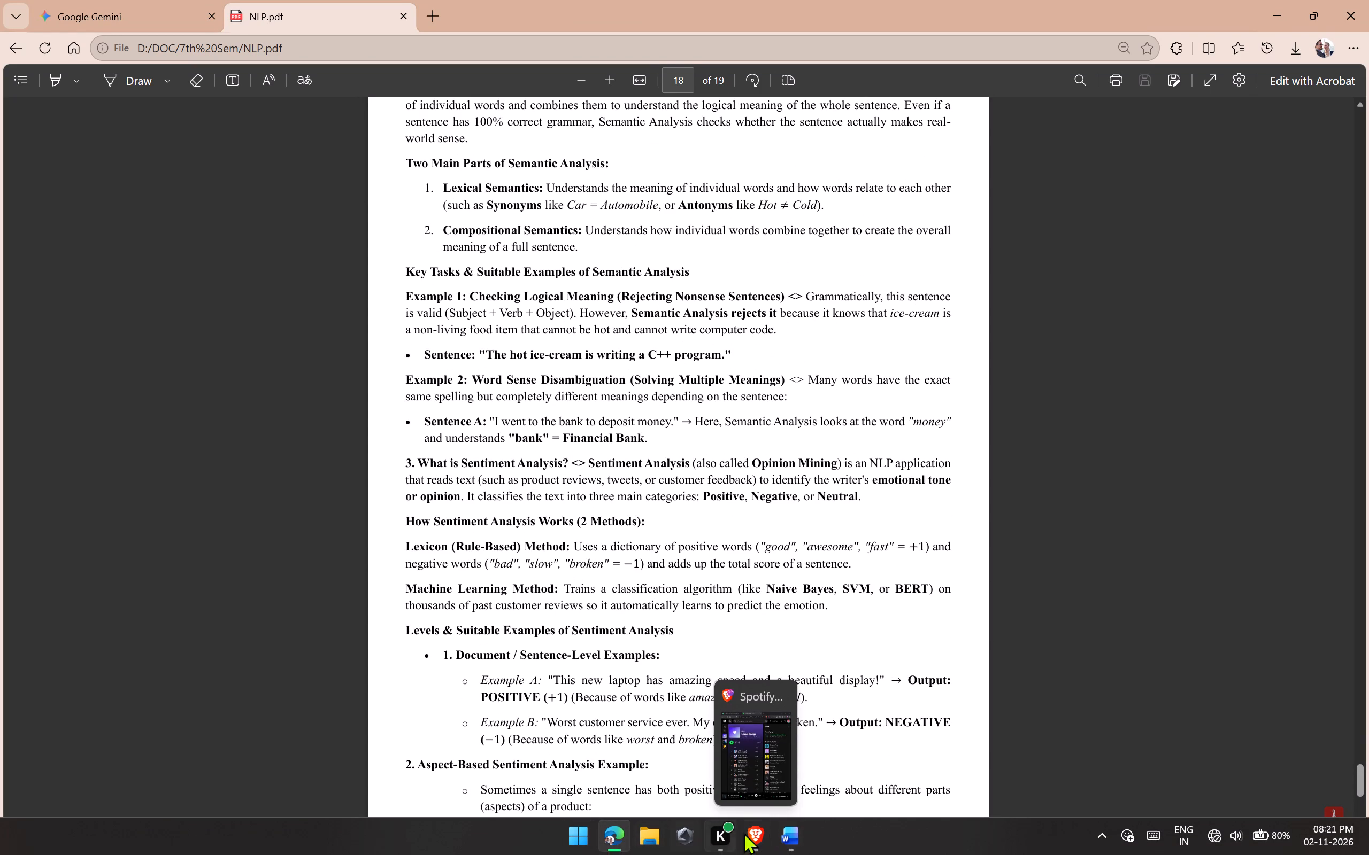
Switch to Word and remove the trailing blank page after the Q12 sentiment analysis examples in the assembled document.
left_click(664, 767)
scroll(275, 601, "down", 3)
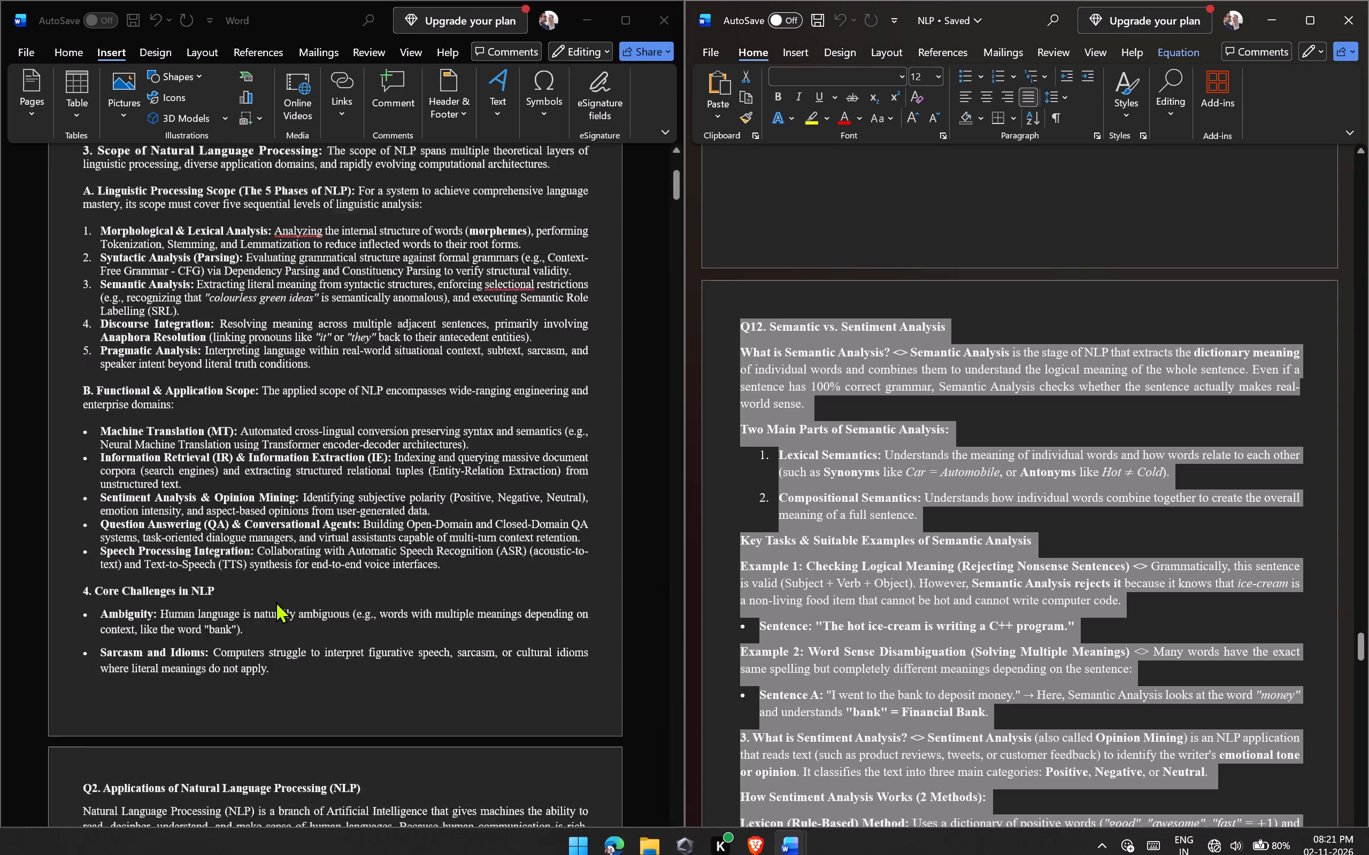
scroll(275, 601, "down", 14)
middle_click(470, 307)
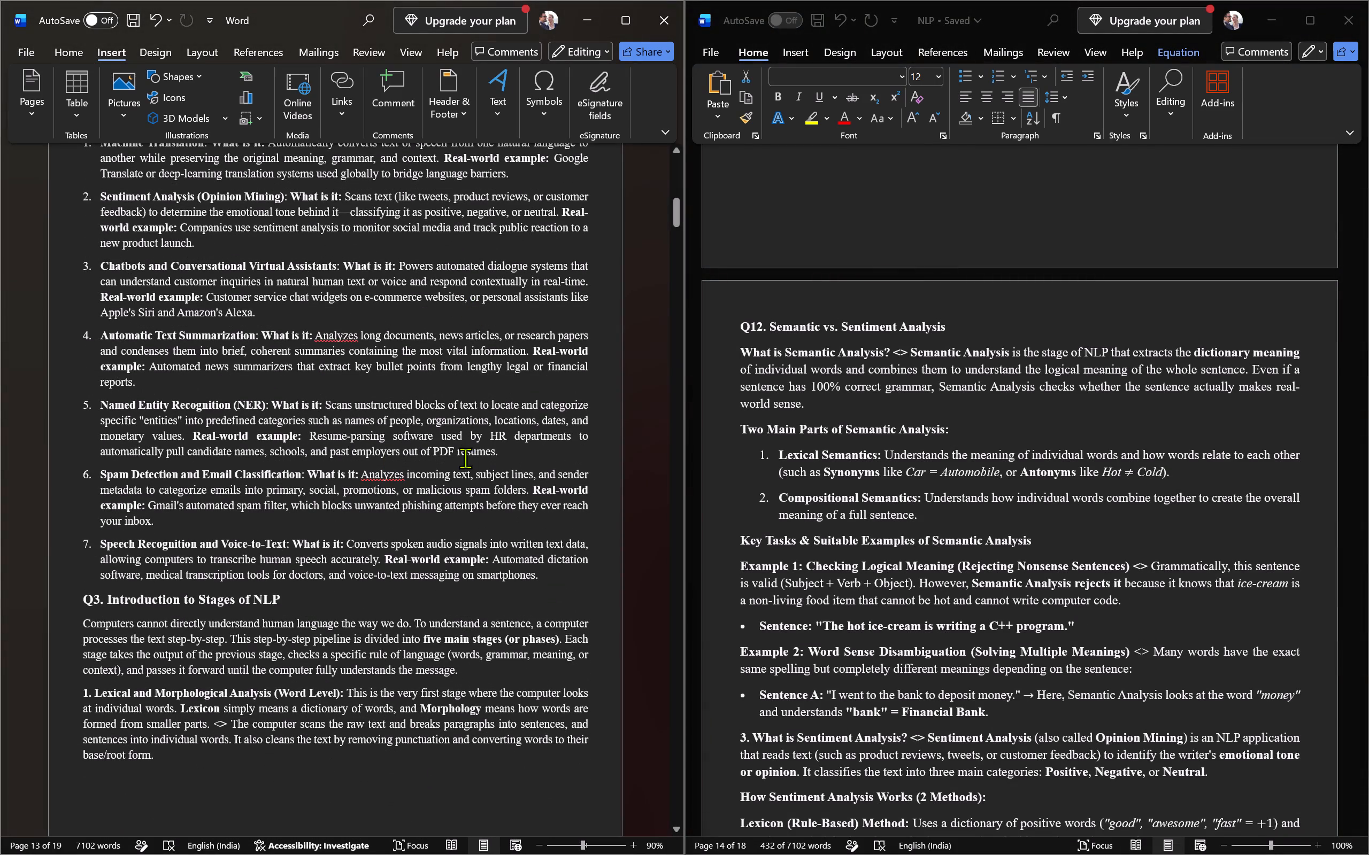
middle_click(465, 458)
middle_click(441, 673)
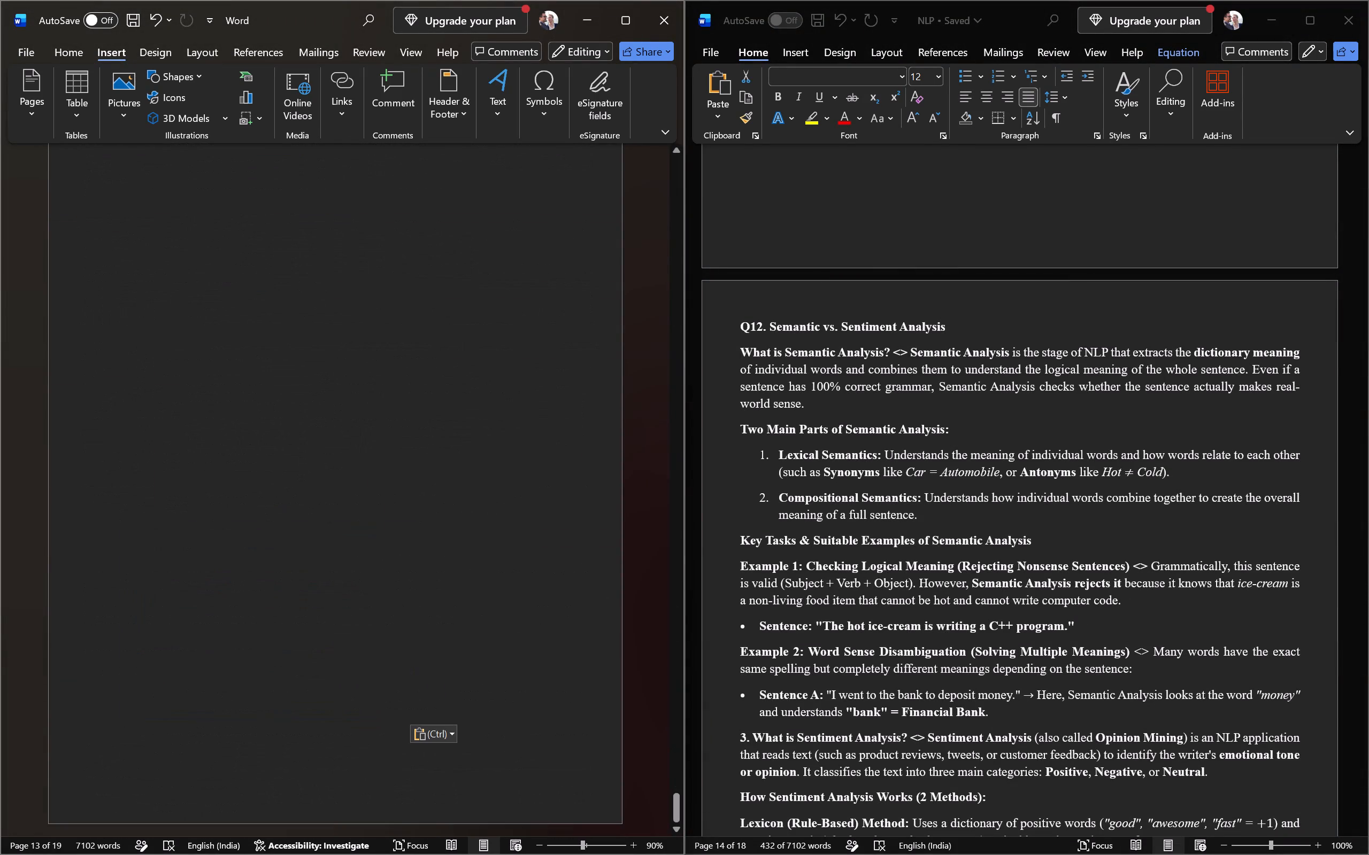
left_click(383, 658)
scroll(383, 658, "up", 4)
key("BackSpace")
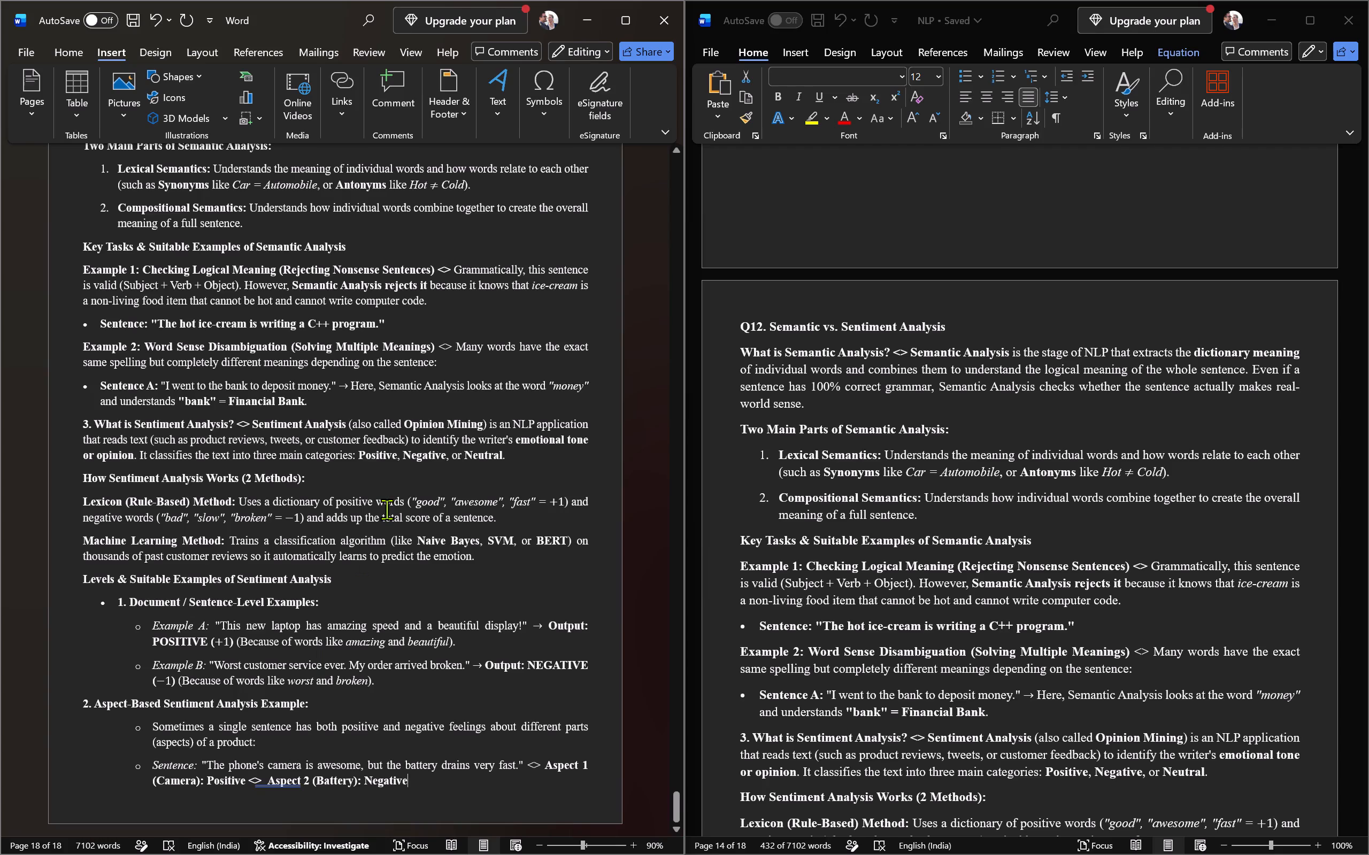
Save the assembled document as a PDF named NLP in the 7th Sem folder on this PC, replacing the existing file.
key("ctrl+shift+s")
left_click(182, 106)
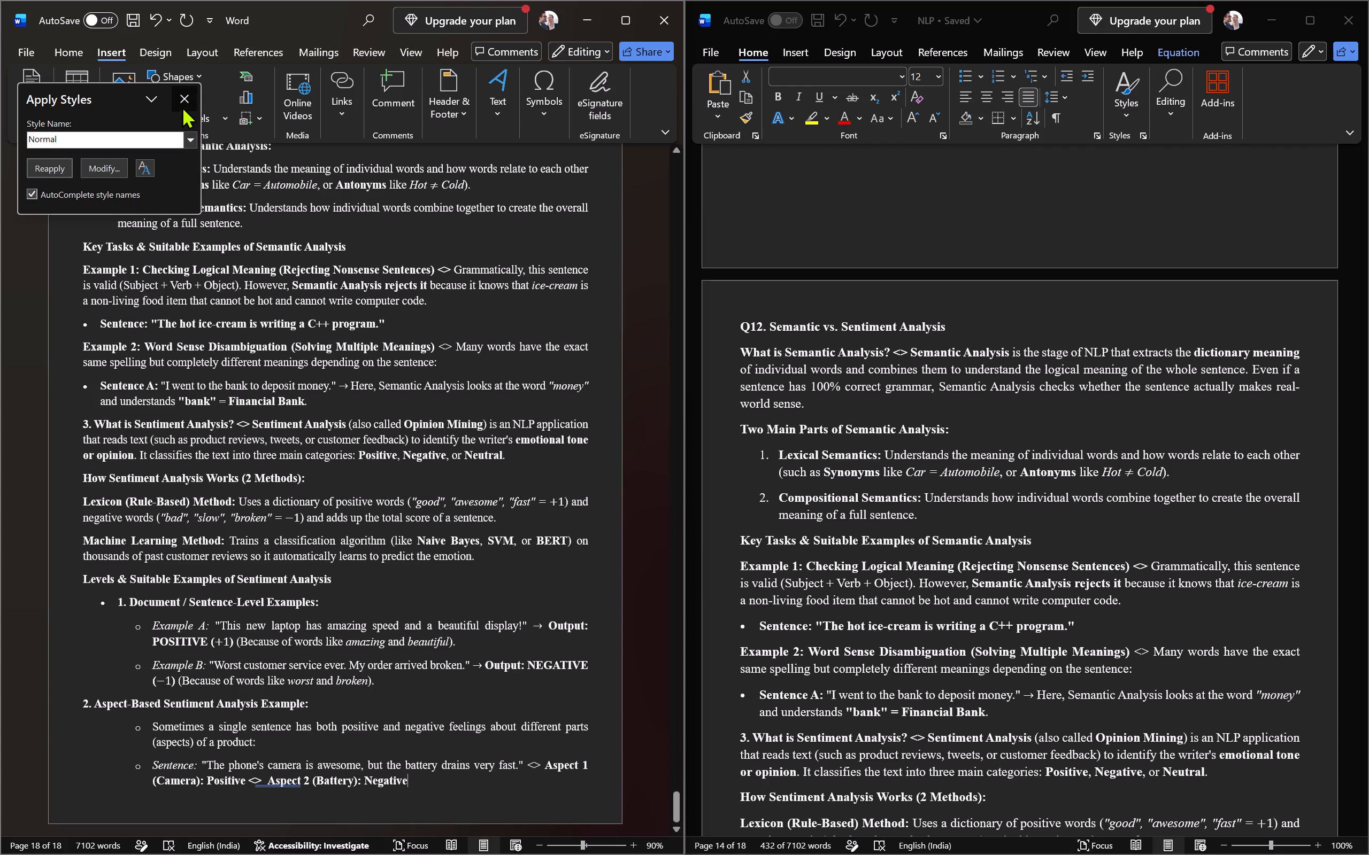
left_click(25, 52)
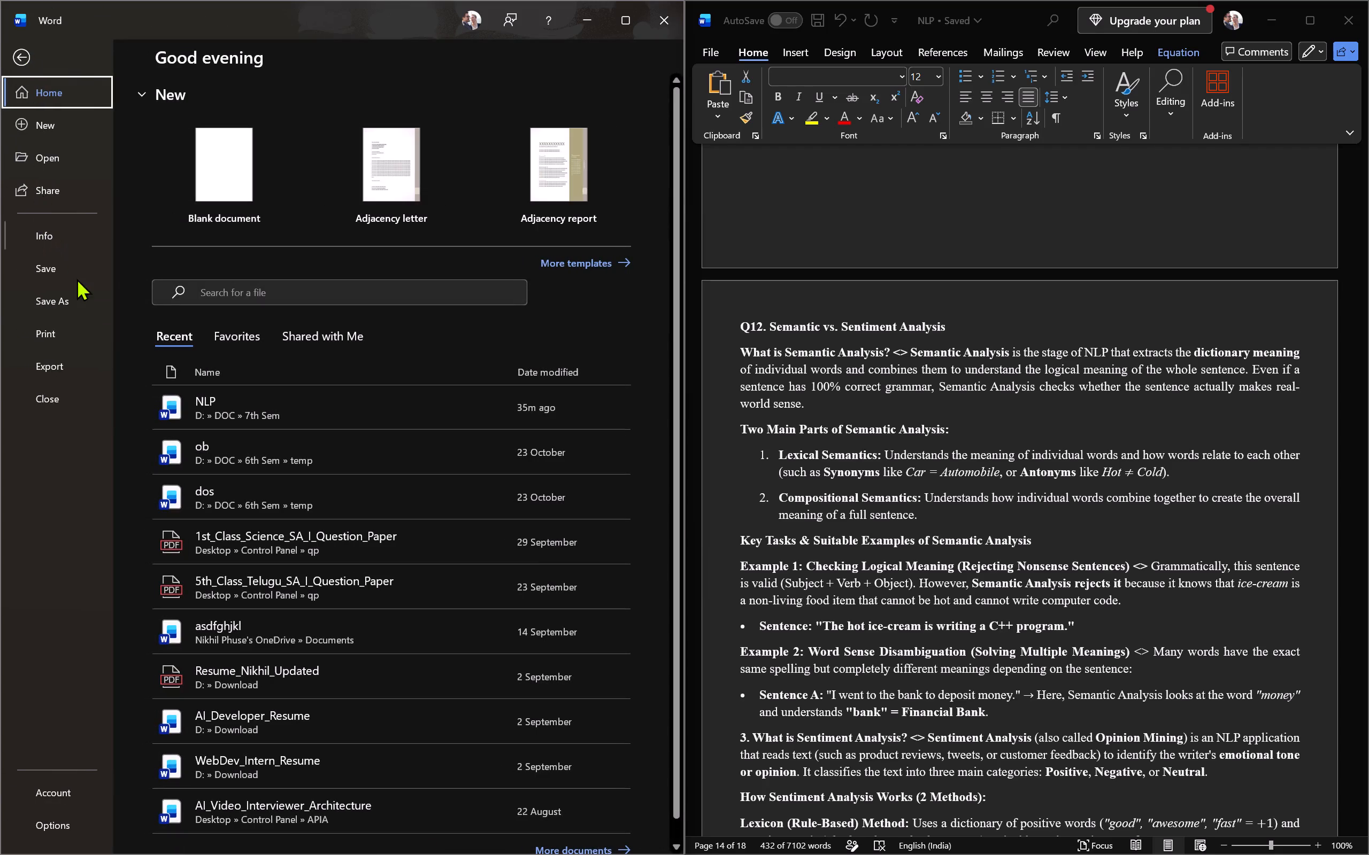
left_click(76, 301)
left_click(450, 260)
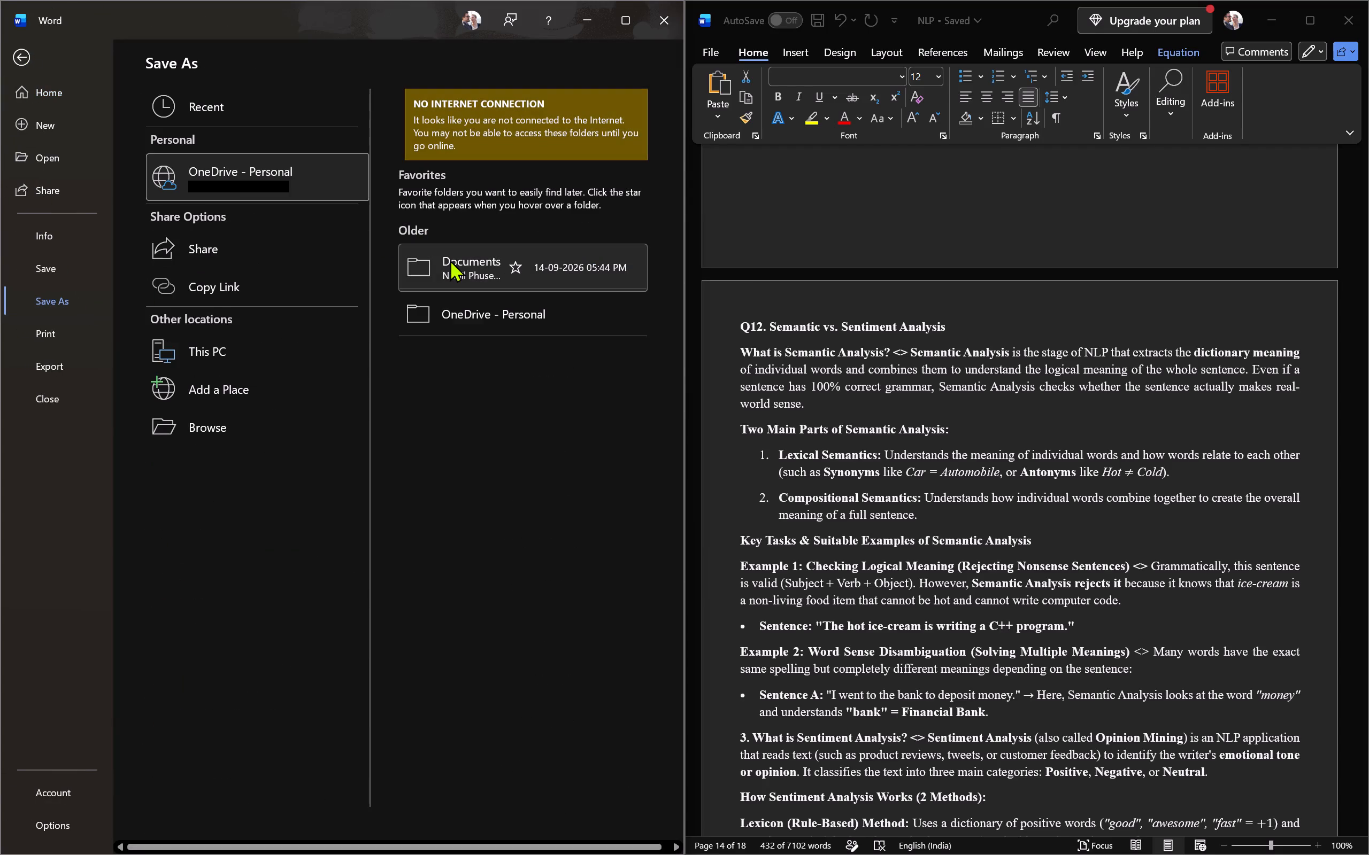
left_click(478, 368)
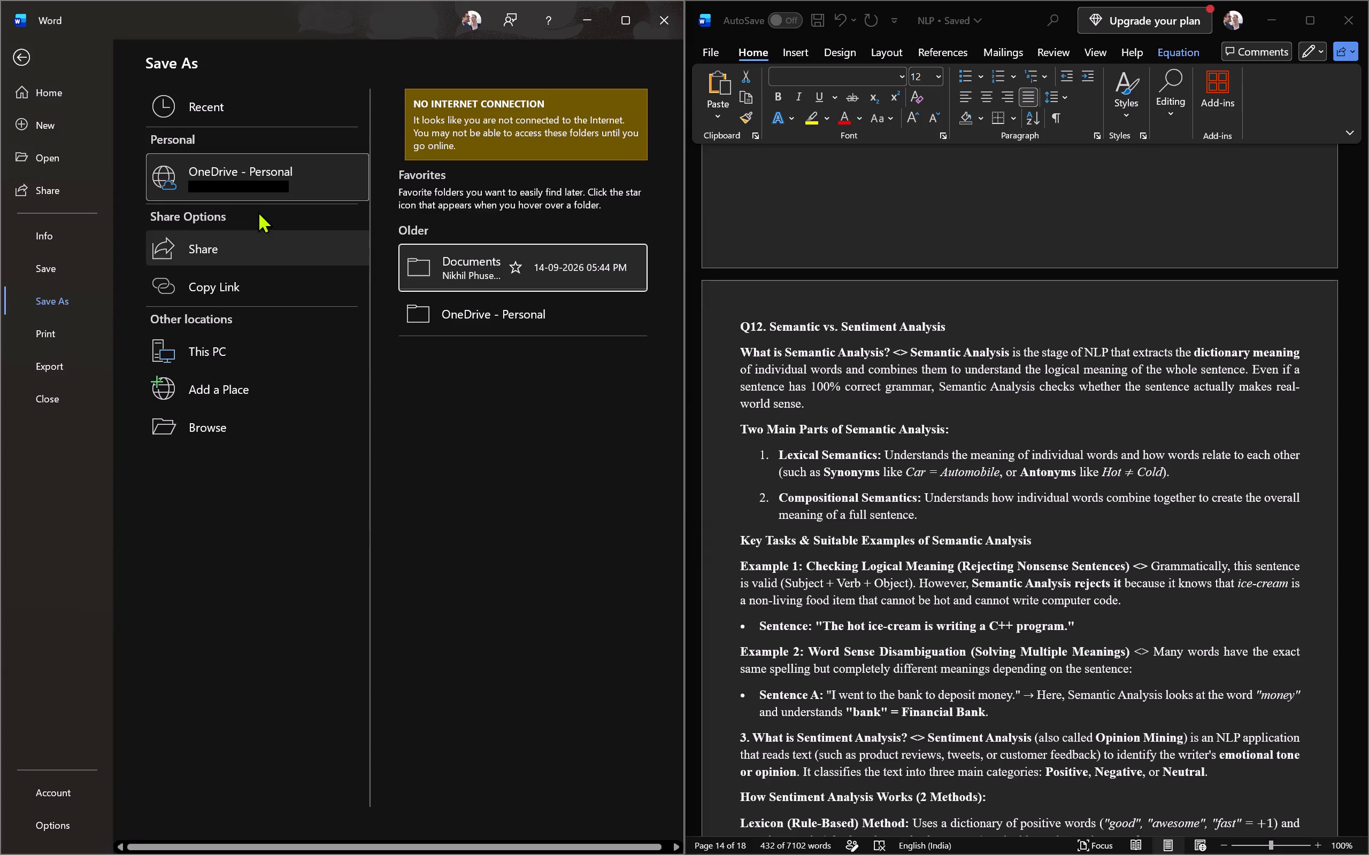
double_click(228, 358)
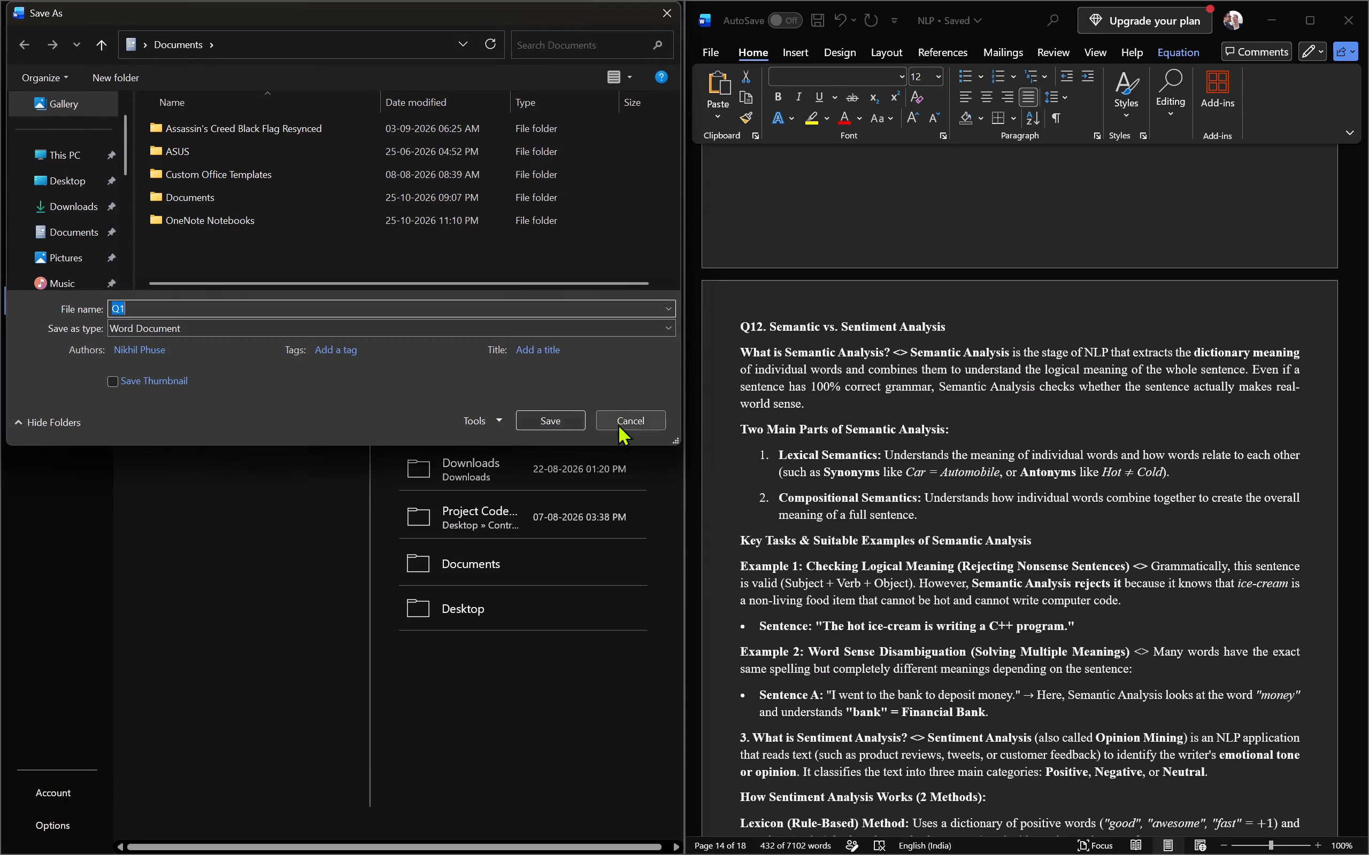
left_click(618, 425)
double_click(571, 193)
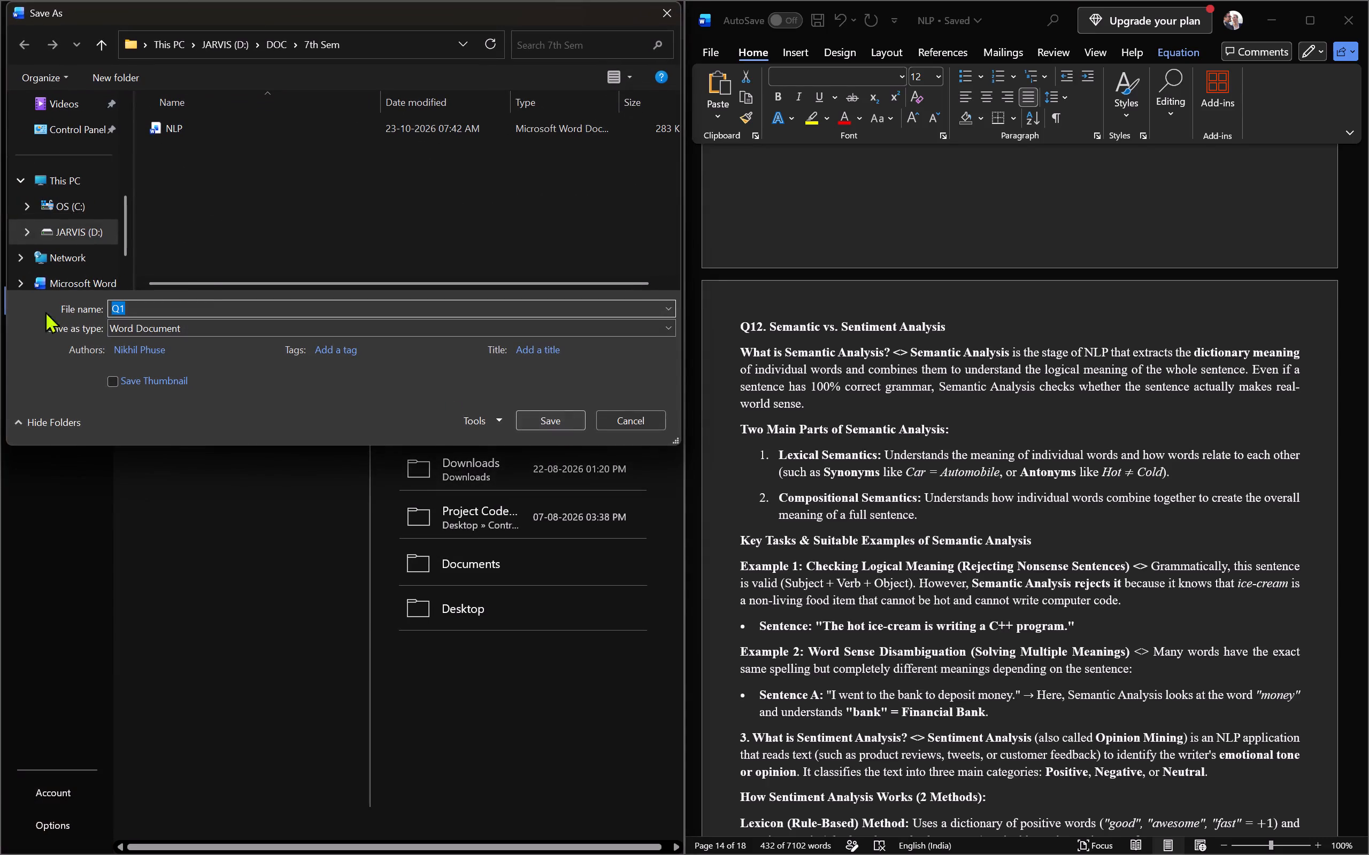
left_click(286, 335)
left_click(167, 426)
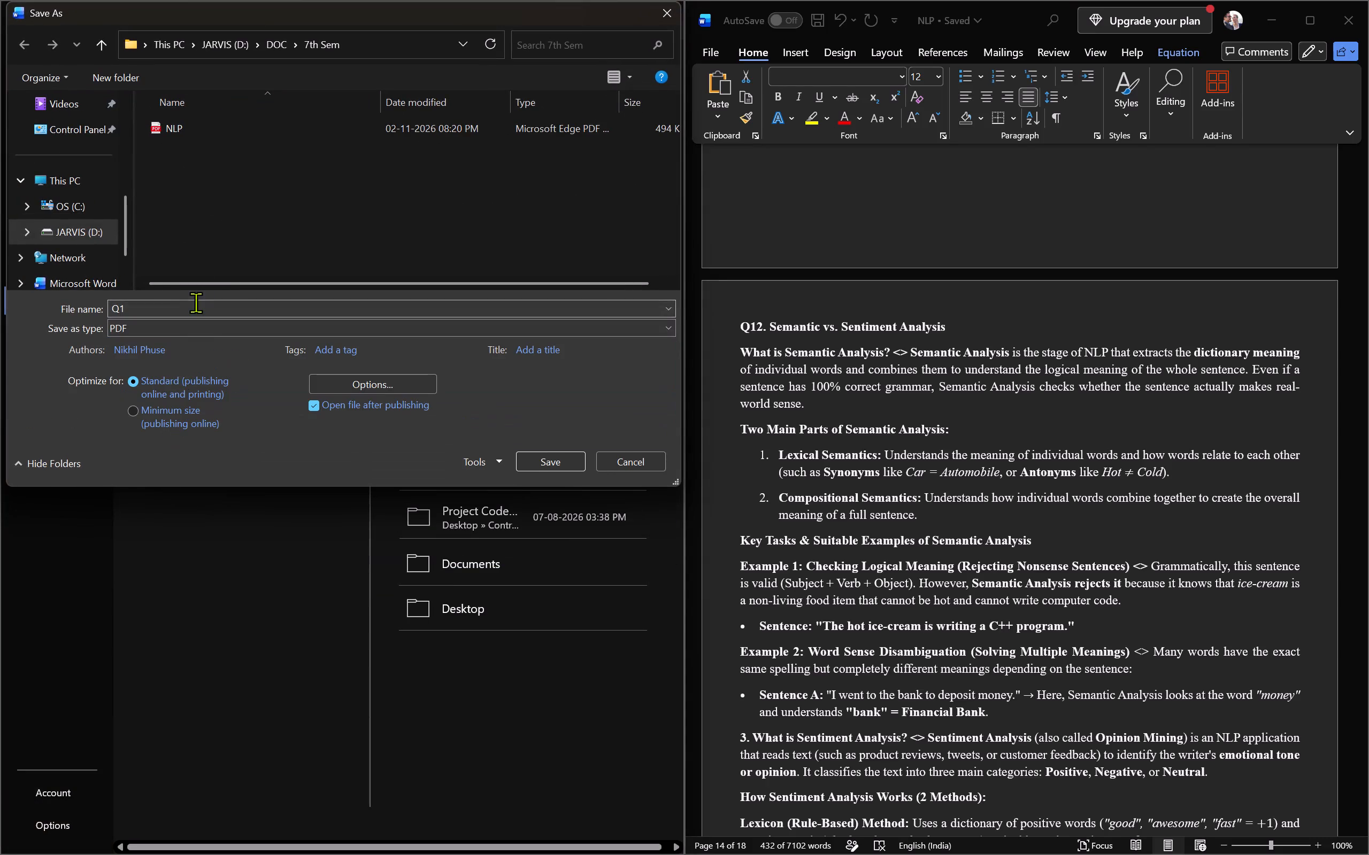
double_click(189, 302)
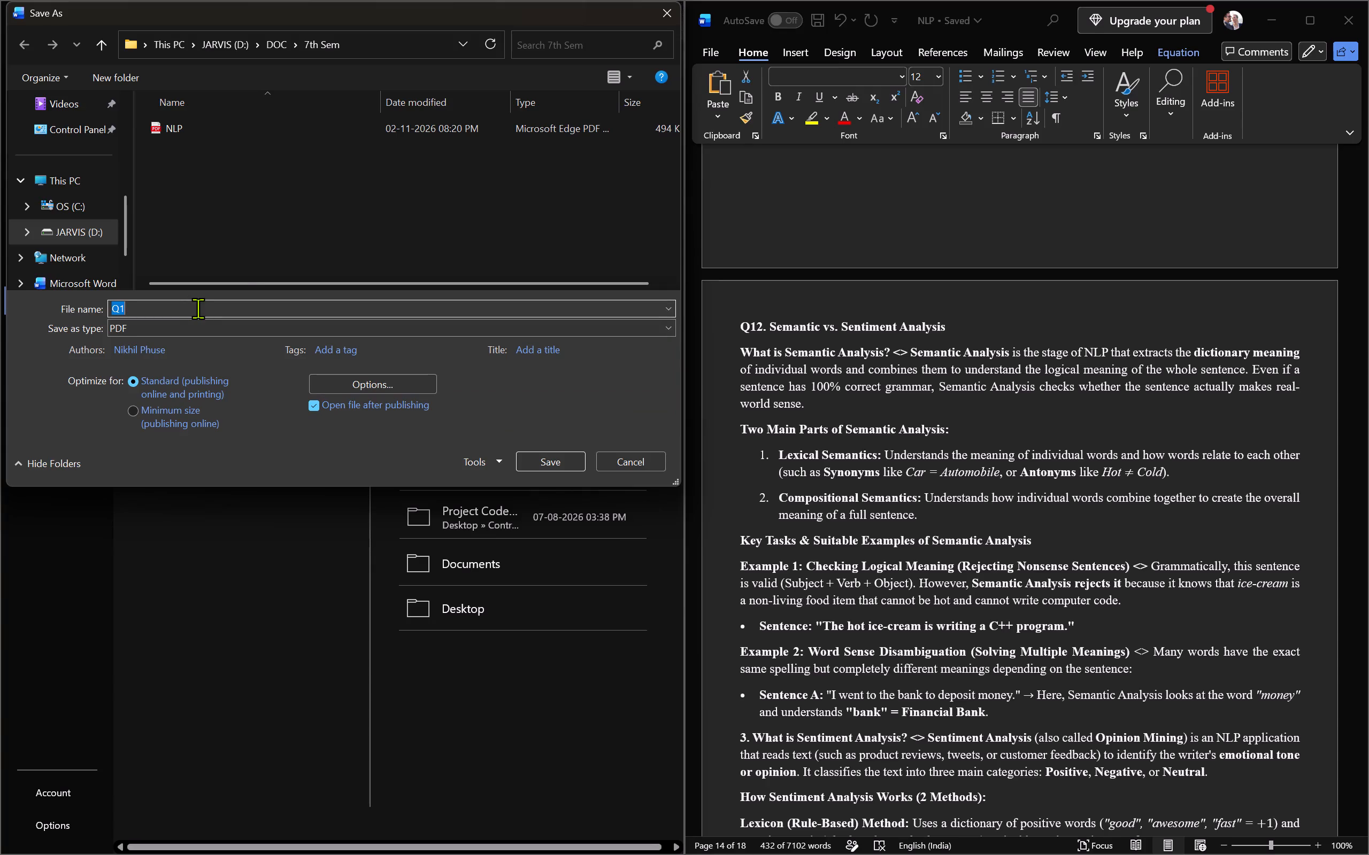
type("NLP")
key("Return")
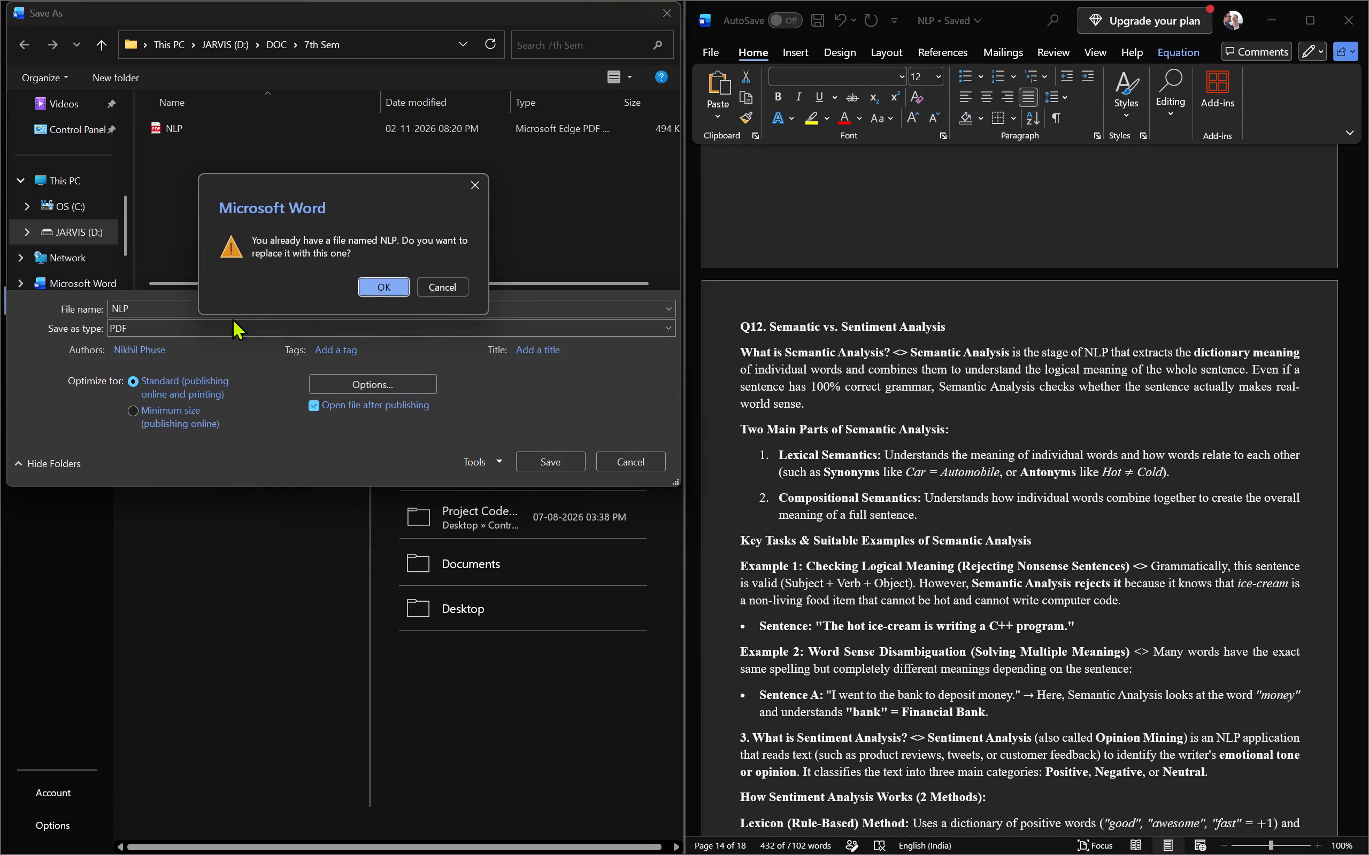
left_click(388, 287)
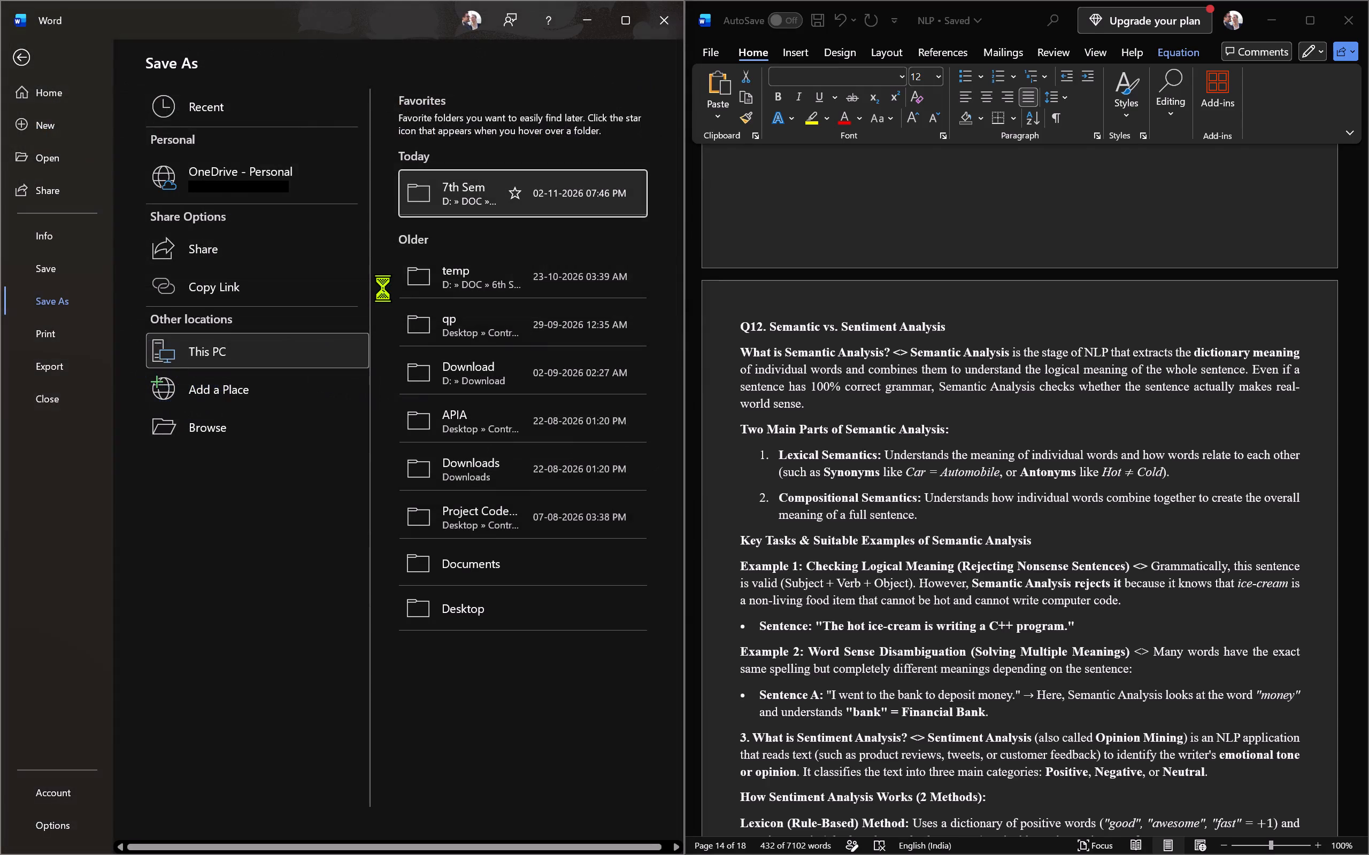
Examine the newly exported PDF from the Q12 page back to the Q5 N-Gram page and down to the last page.
scroll(773, 846, "down", 1)
scroll(635, 423, "up", 3)
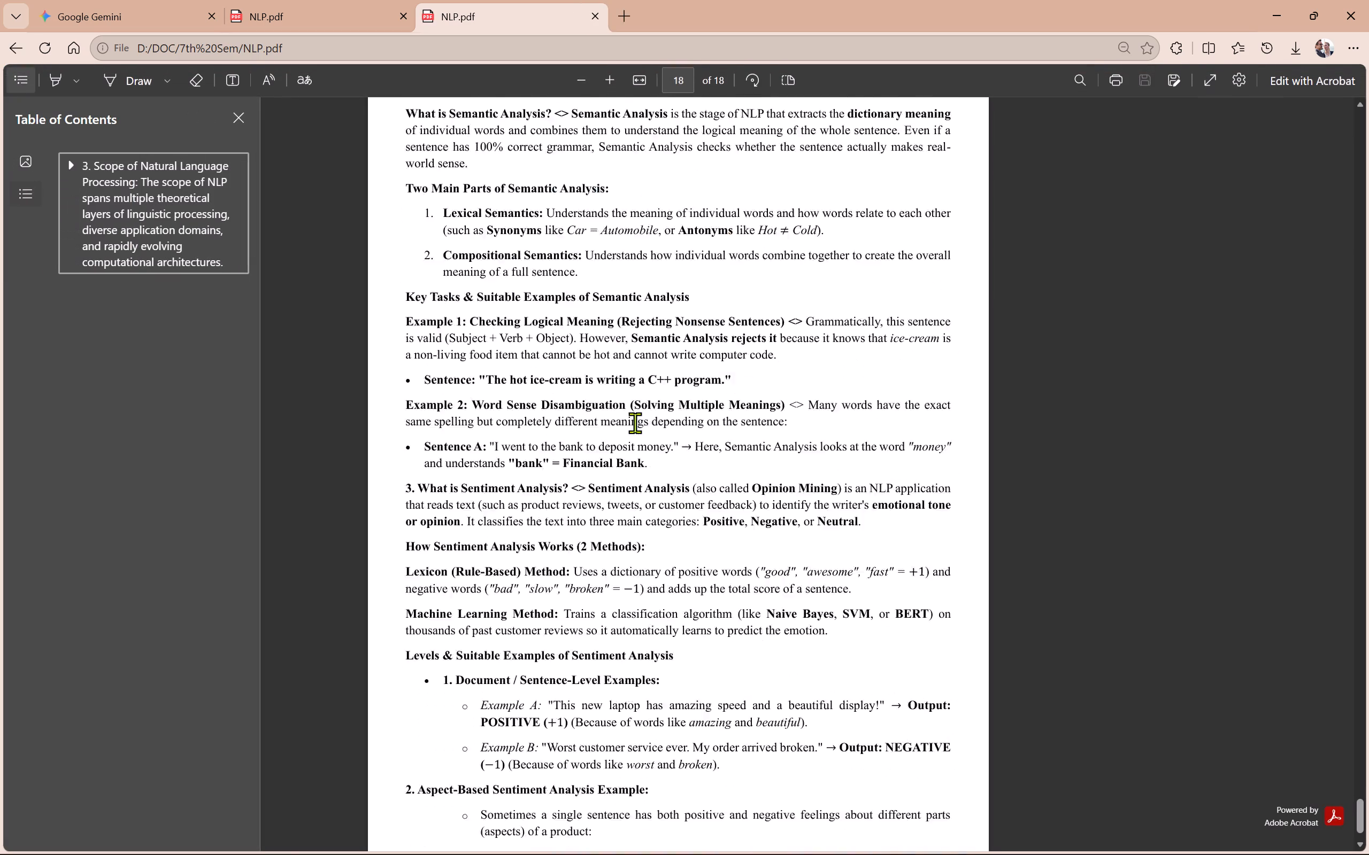
scroll(635, 423, "up", 20)
scroll(635, 423, "up", 13)
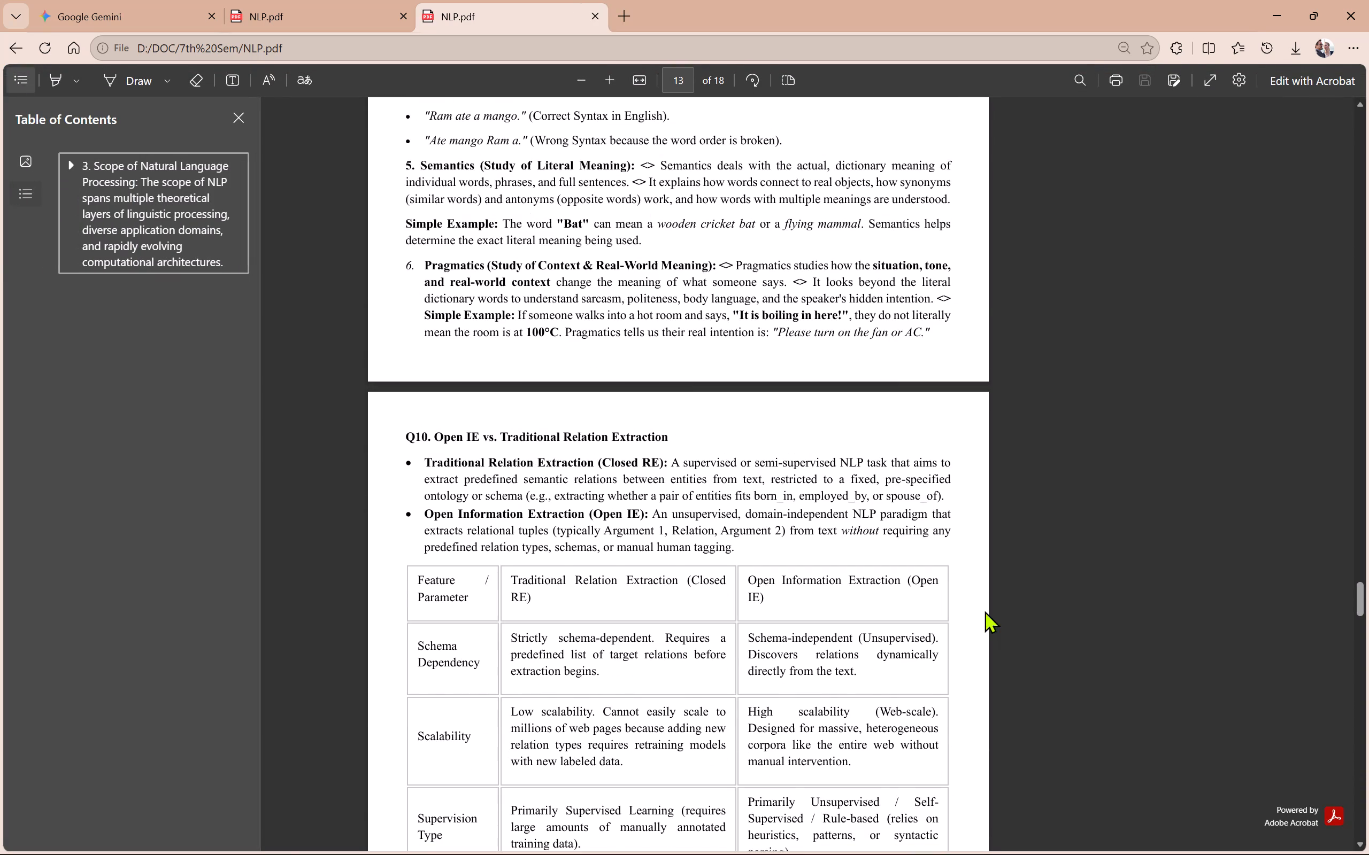
middle_click(985, 617)
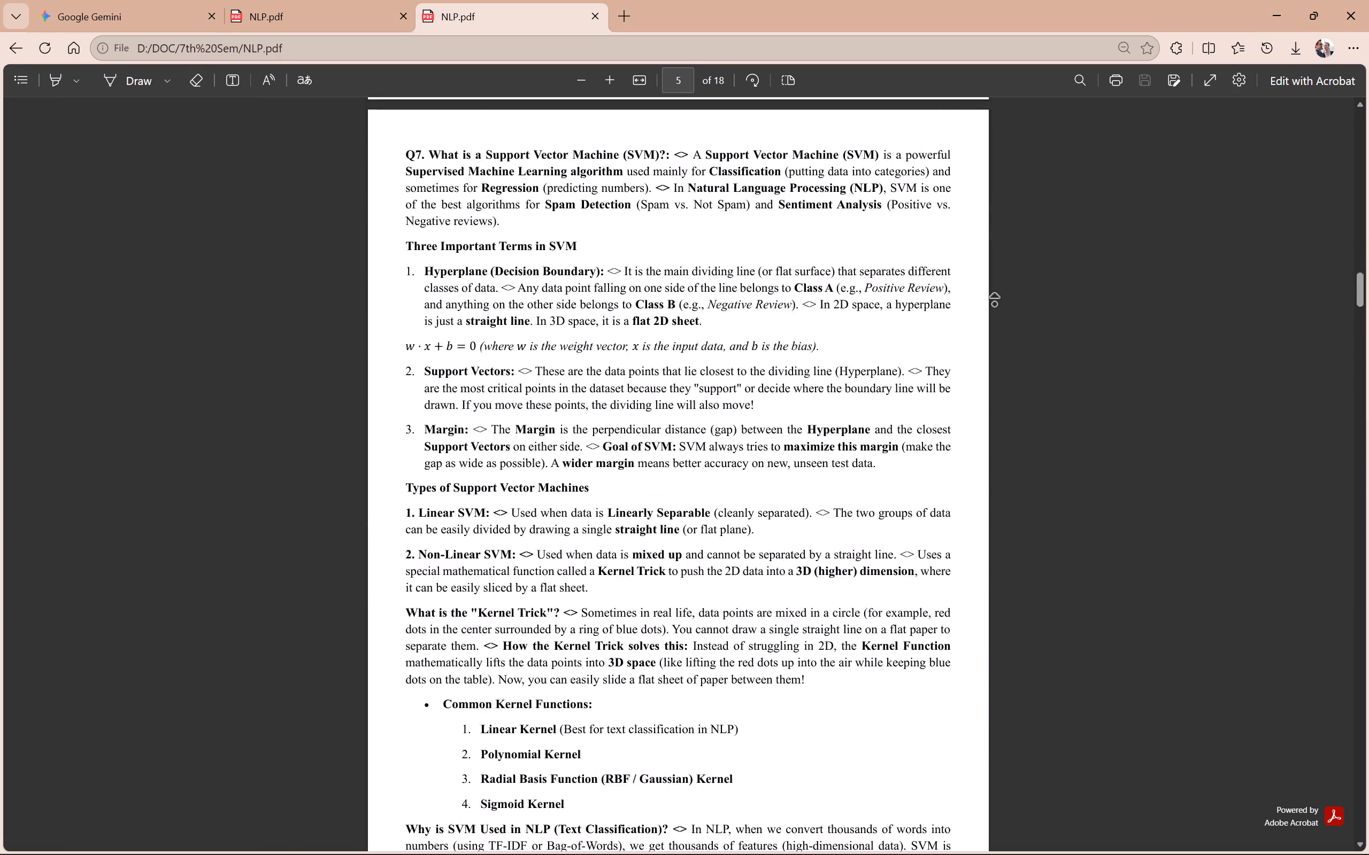
middle_click(995, 304)
middle_click(1017, 160)
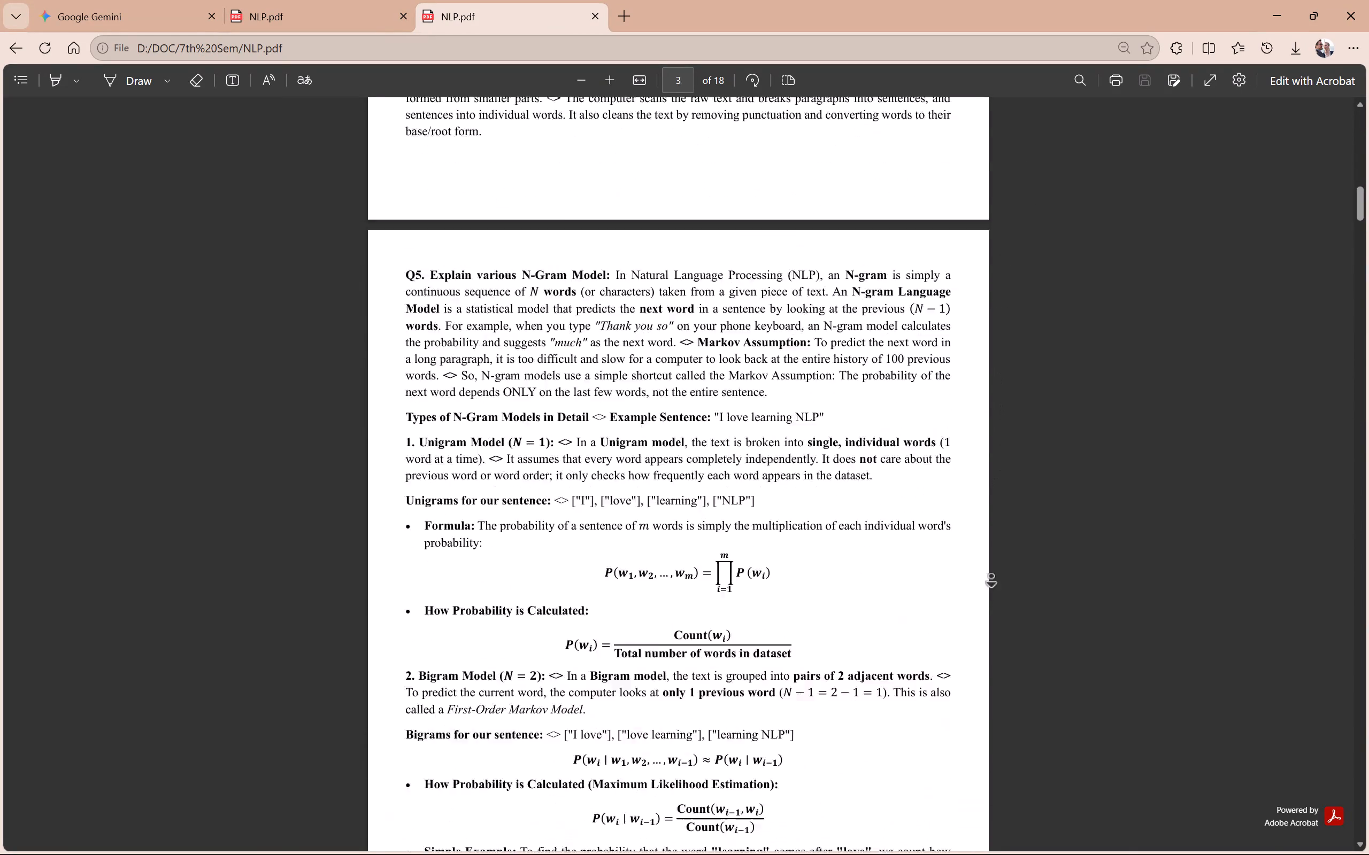
middle_click(992, 779)
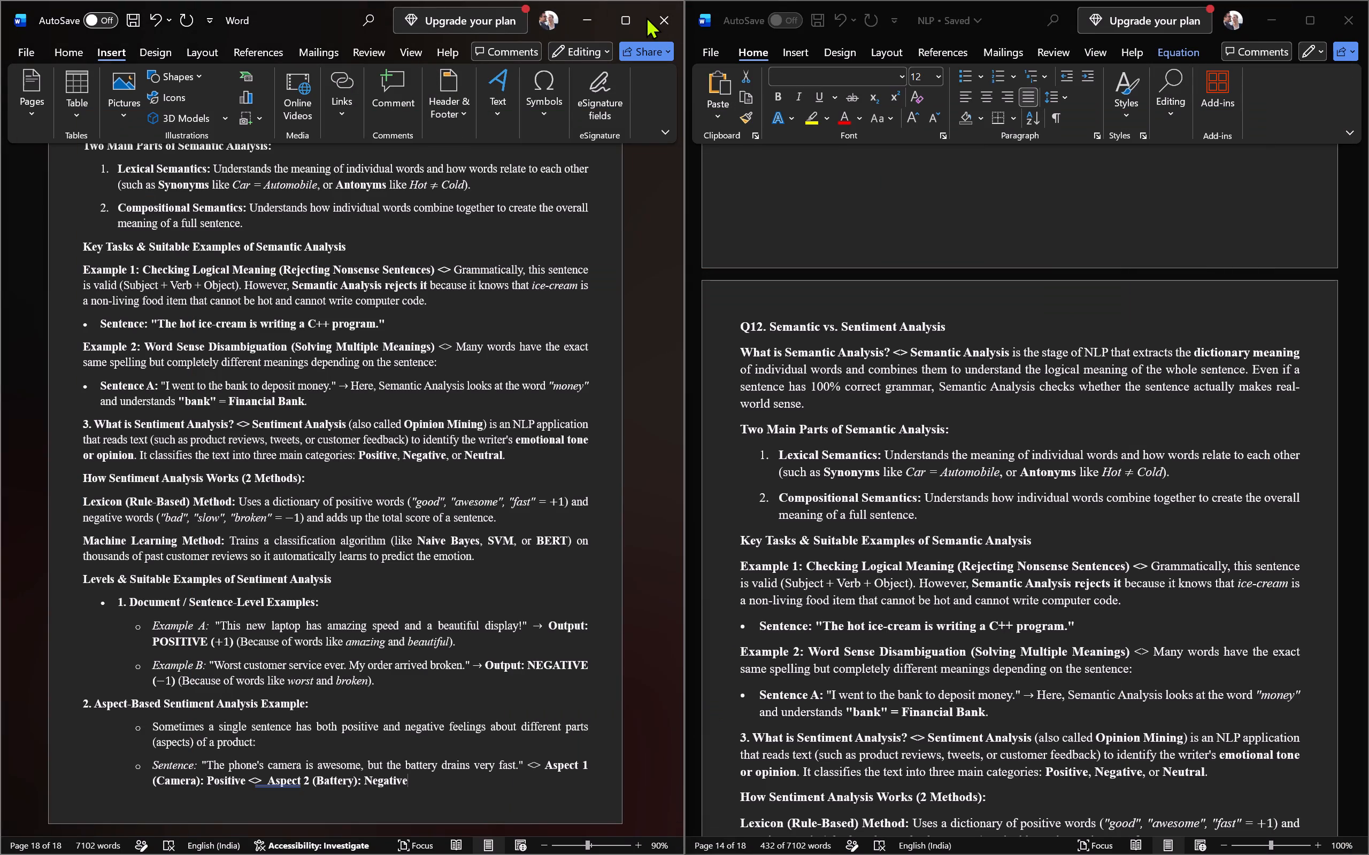
Save the assembled document as a Word document named NLP Sort in the 7th Sem folder on this PC.
left_click(12, 54)
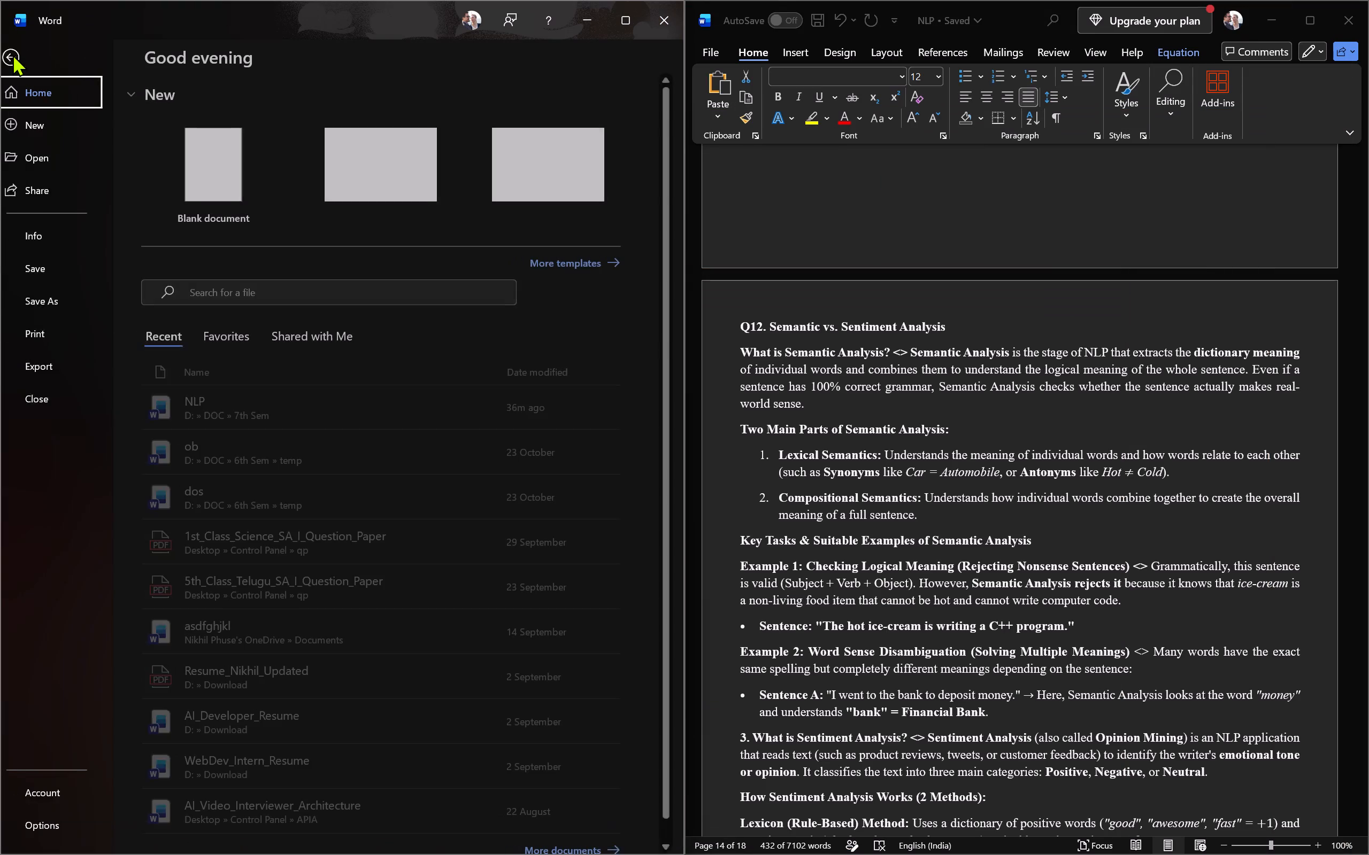
left_click(59, 266)
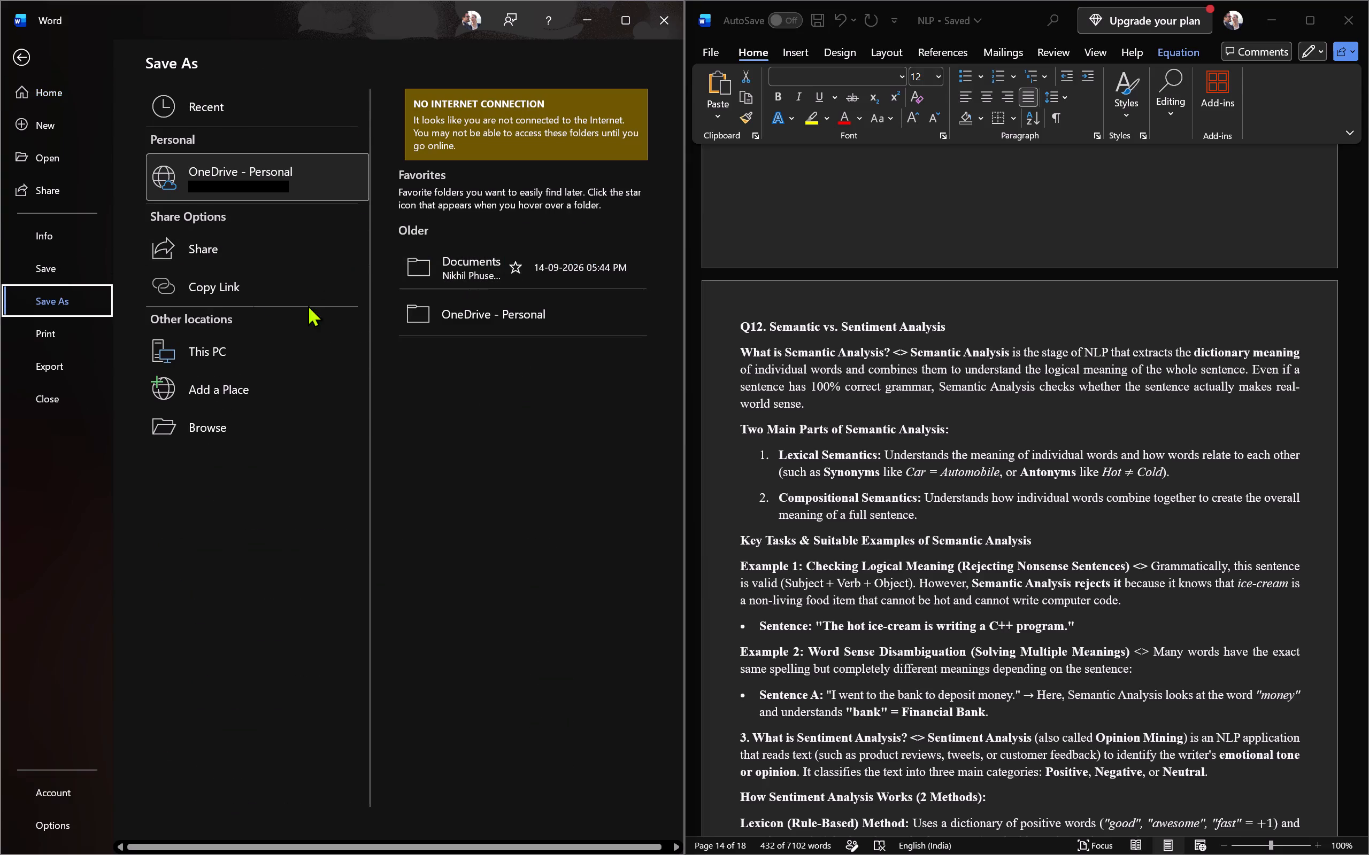
left_click(205, 340)
left_click(581, 195)
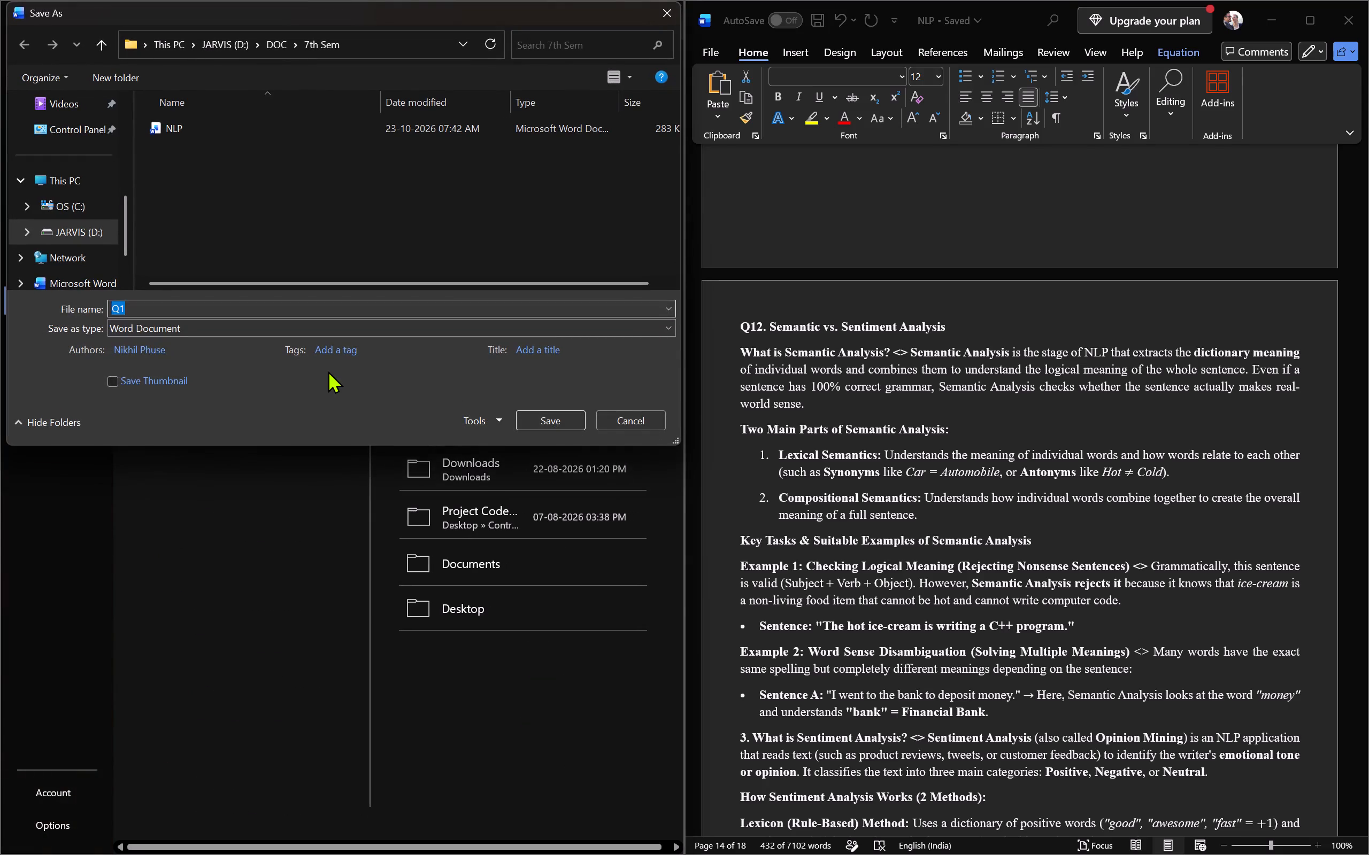
type("NLP Sort")
key("Return")
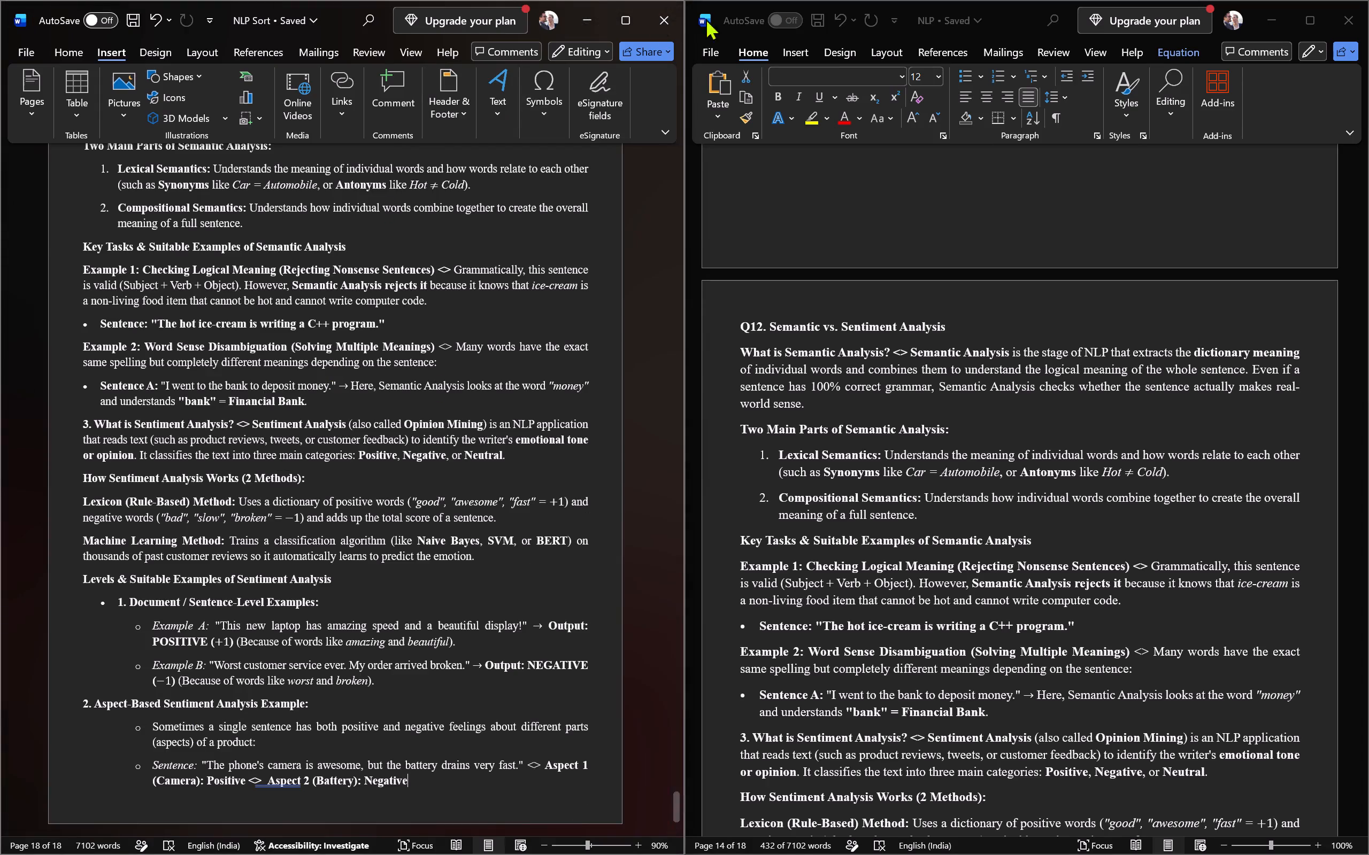
Close both Word documents, NLP Sort and NLP.
left_click(650, 20)
left_click(1348, 23)
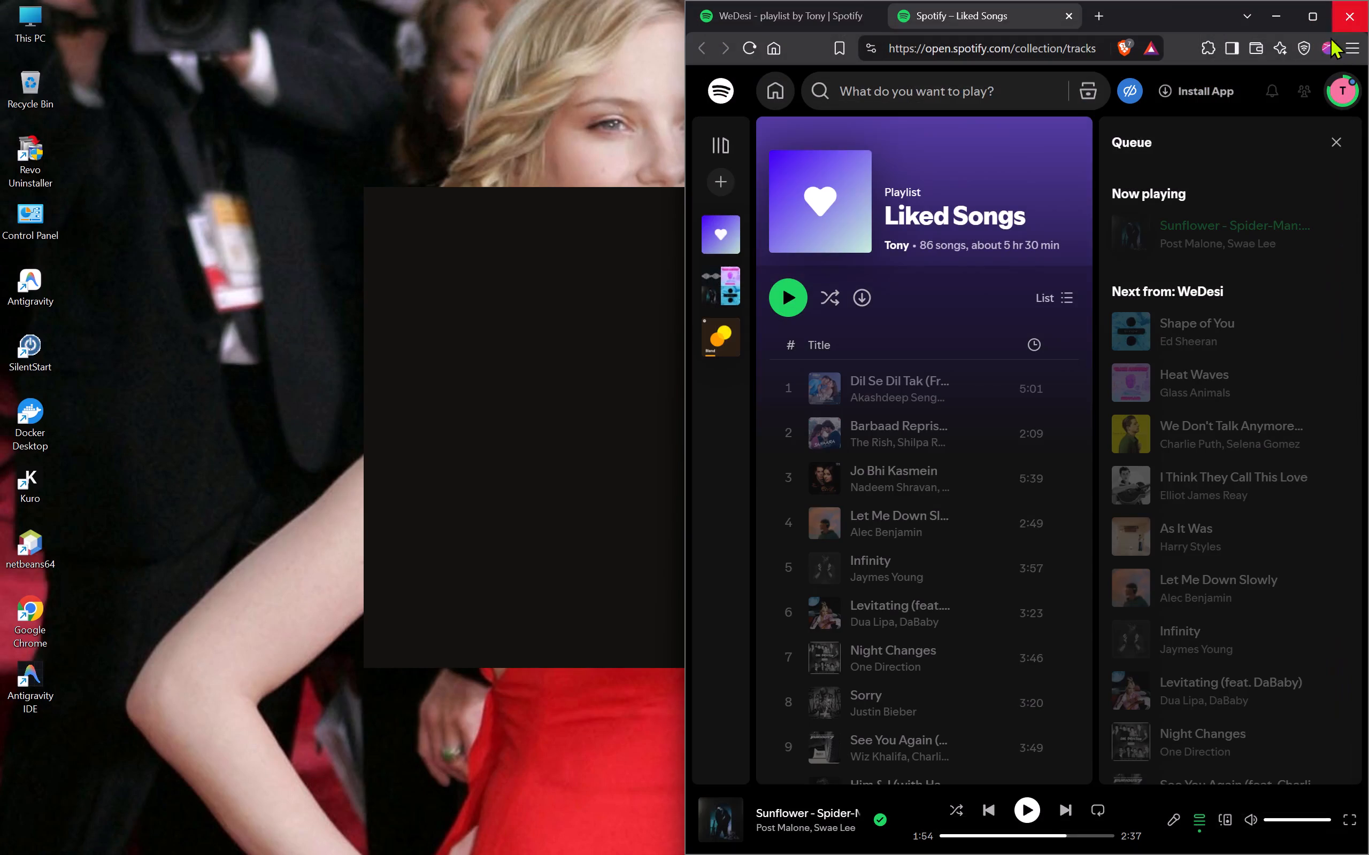